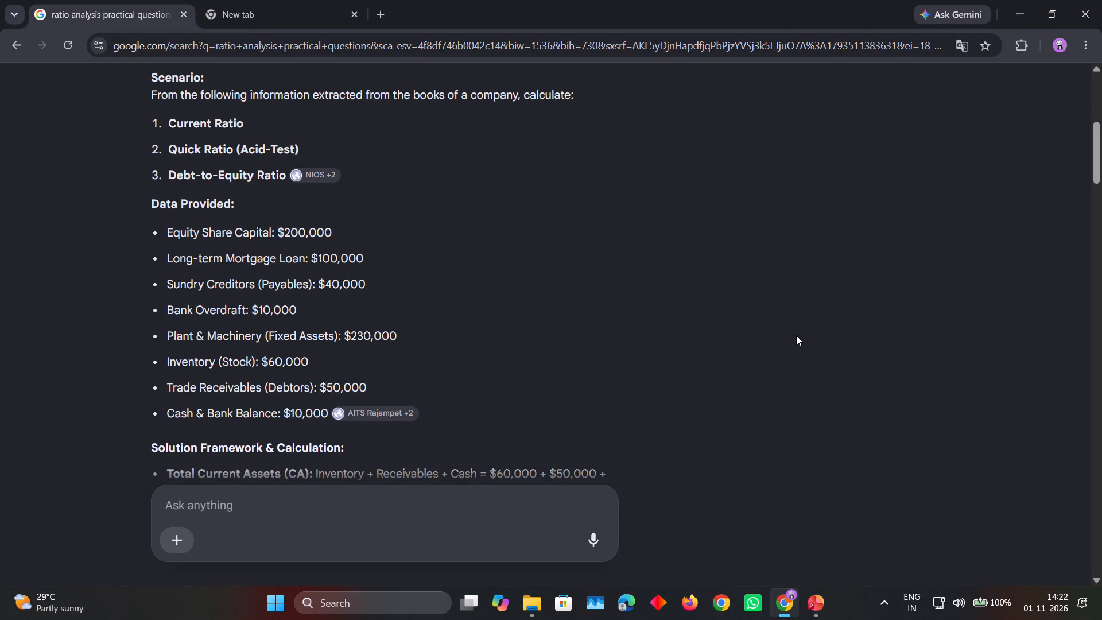
Examine the data, solution framework and ratio calculations of the first practice problem in the AI answer.
left_click_drag(1096, 149, 1099, 169)
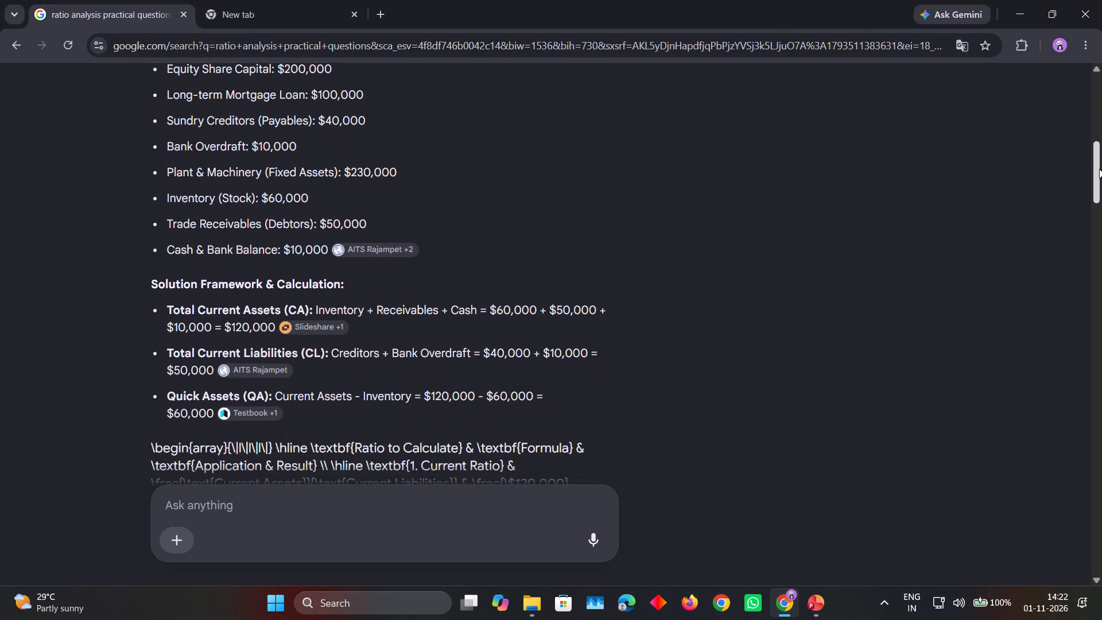
left_click_drag(1099, 169, 1099, 178)
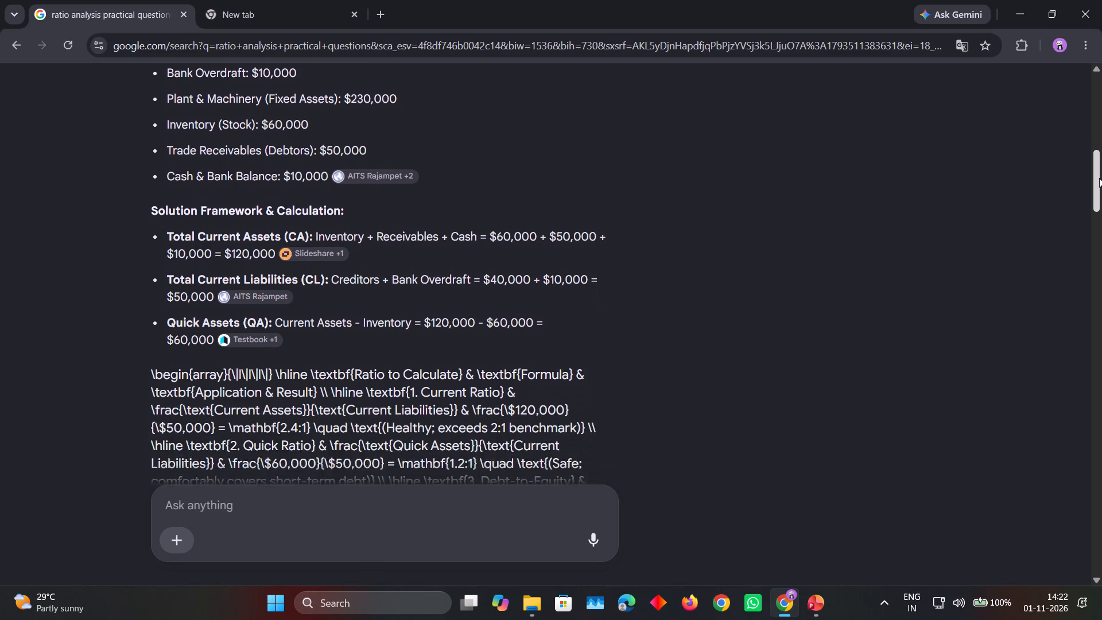
left_click_drag(1099, 178, 1099, 184)
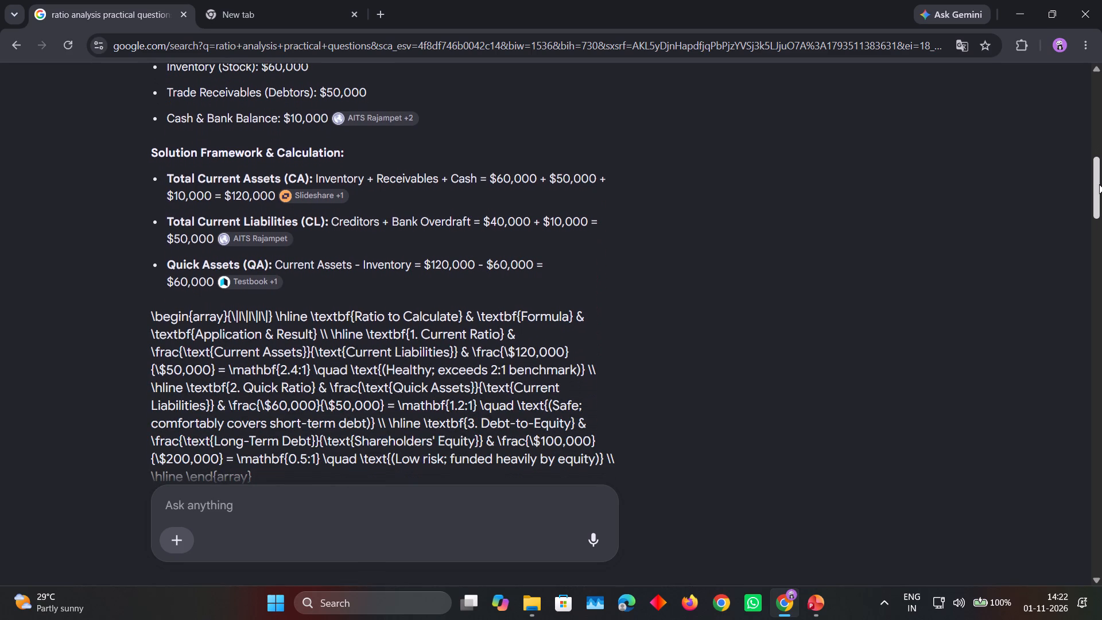
left_click_drag(1099, 184, 1096, 180)
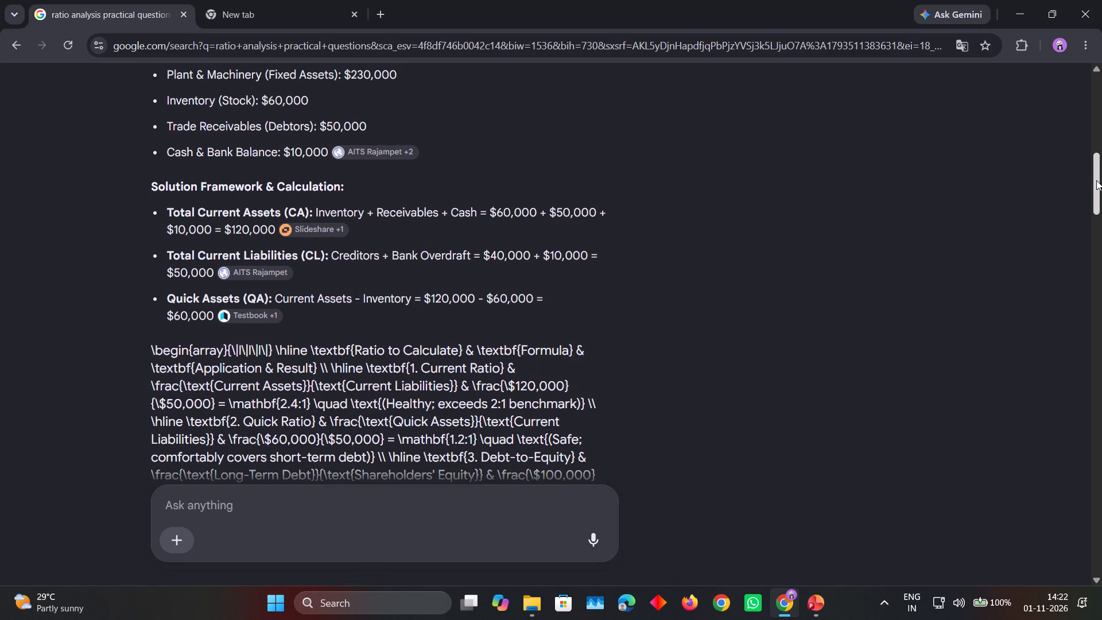
left_click_drag(1096, 180, 1096, 178)
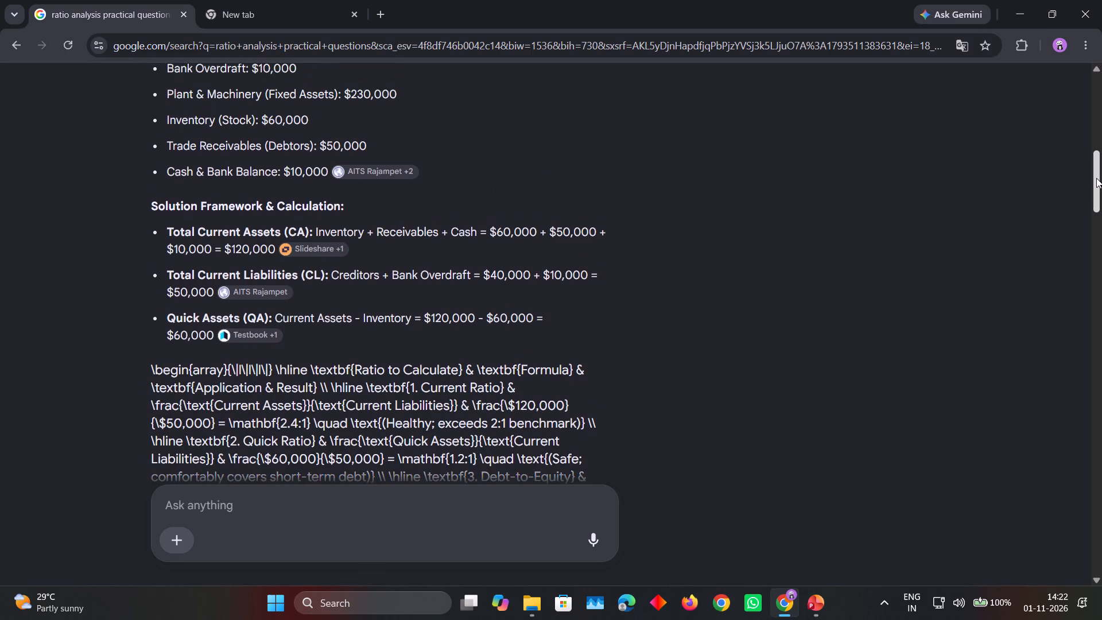
left_click_drag(1096, 178, 1100, 208)
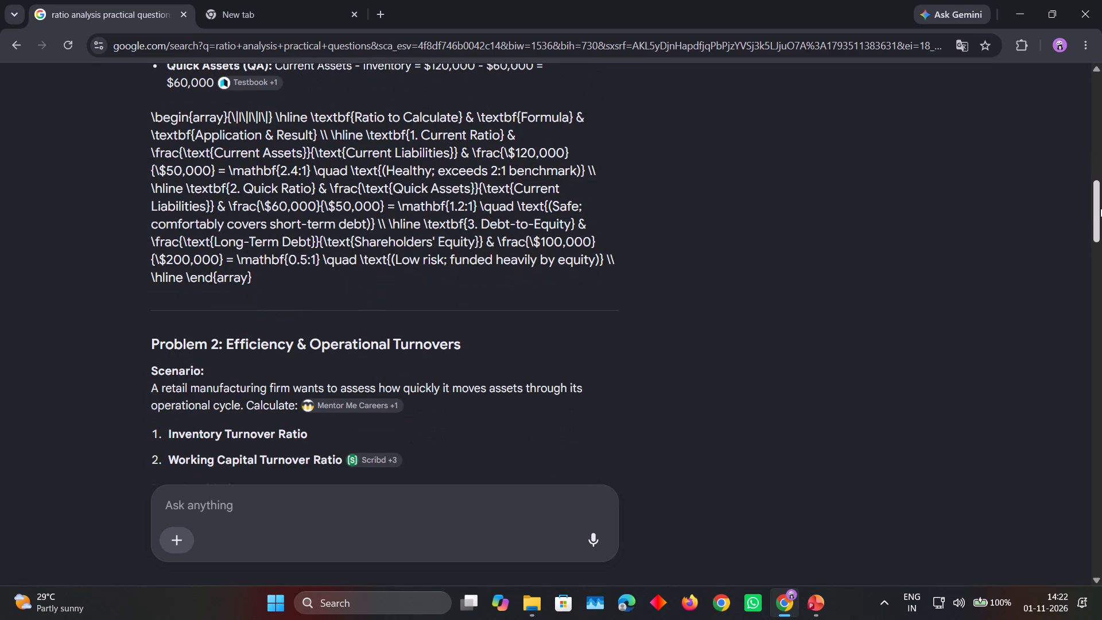
left_click_drag(1100, 208, 1095, 199)
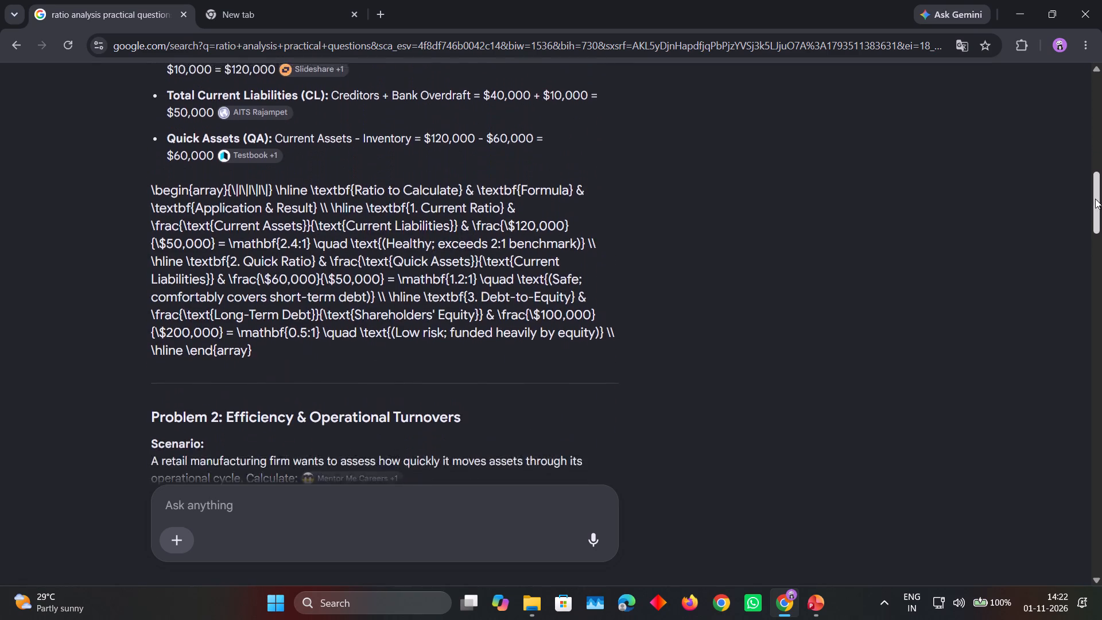
left_click_drag(1095, 199, 1084, 172)
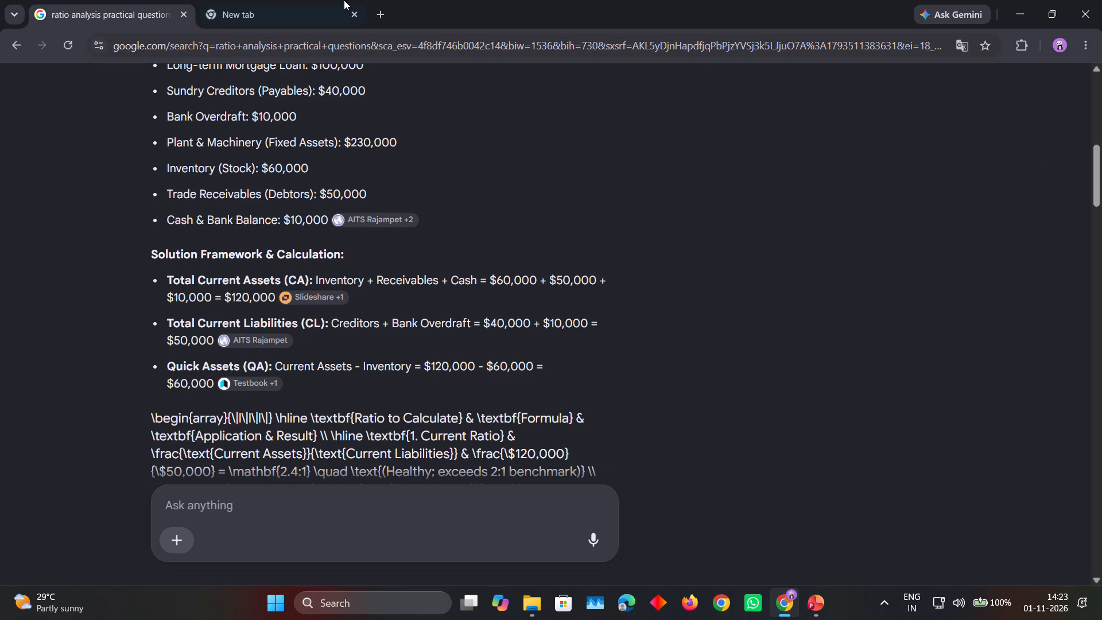
Go back to the cost sheet search and search for "ratio analysis practical questions" instead.
left_click(17, 48)
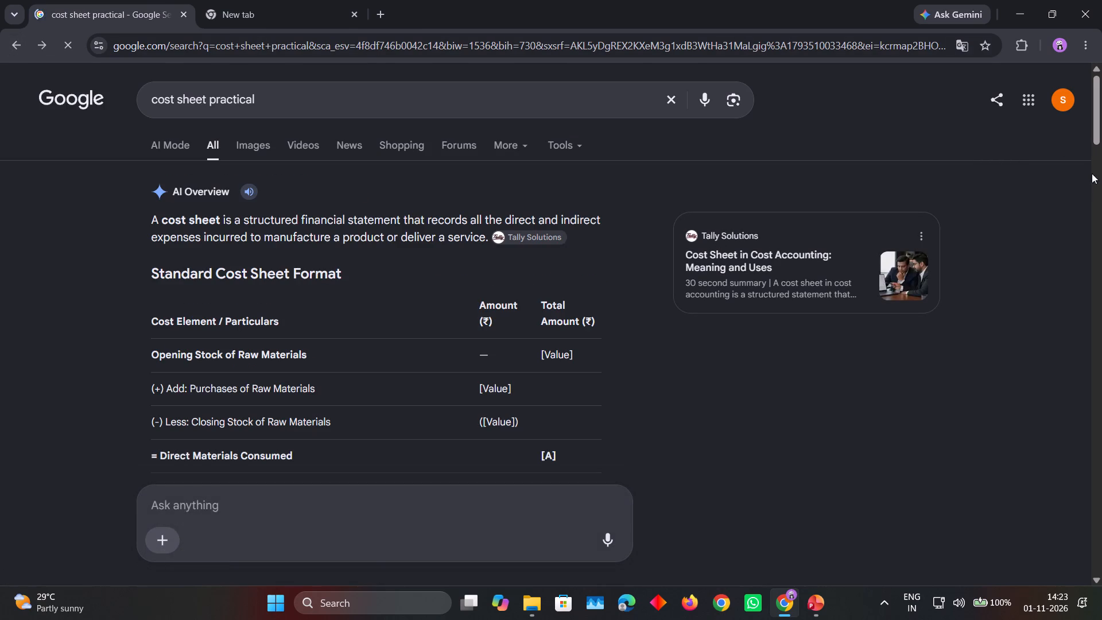
left_click(209, 103)
key("BackSpace")
key("BackSpace")
key("BackSpace")
key("BackSpace")
key("BackSpace")
key("BackSpace")
key("BackSpace")
key("BackSpace")
key("BackSpace")
key("BackSpace")
key("BackSpace")
key("BackSpace")
key("BackSpace")
key("BackSpace")
key("BackSpace")
key("BackSpace")
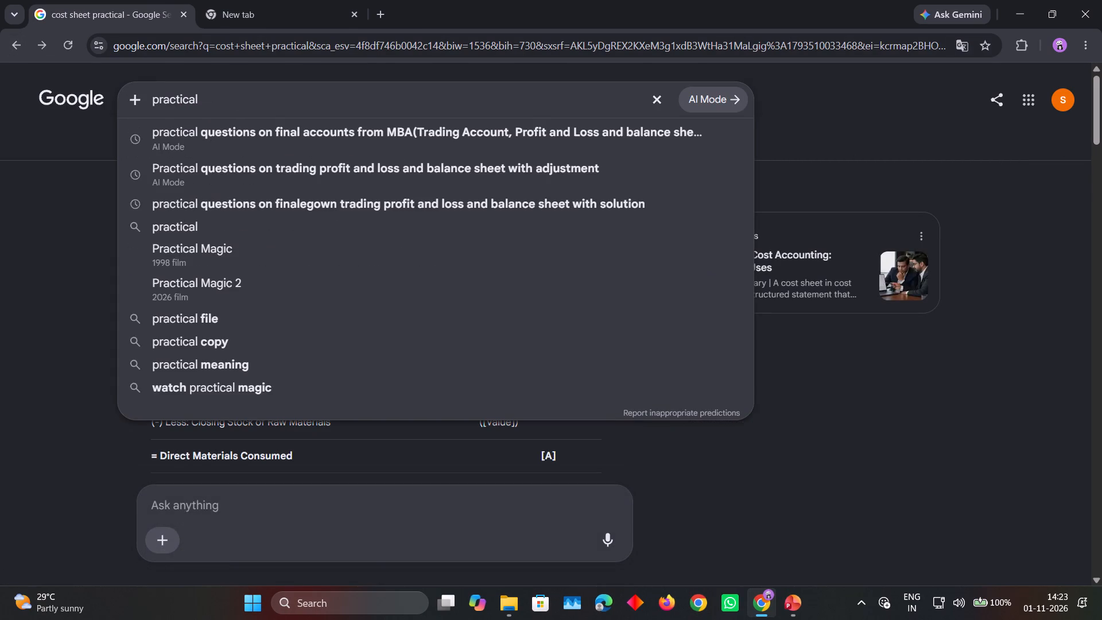
type("ratio analysius")
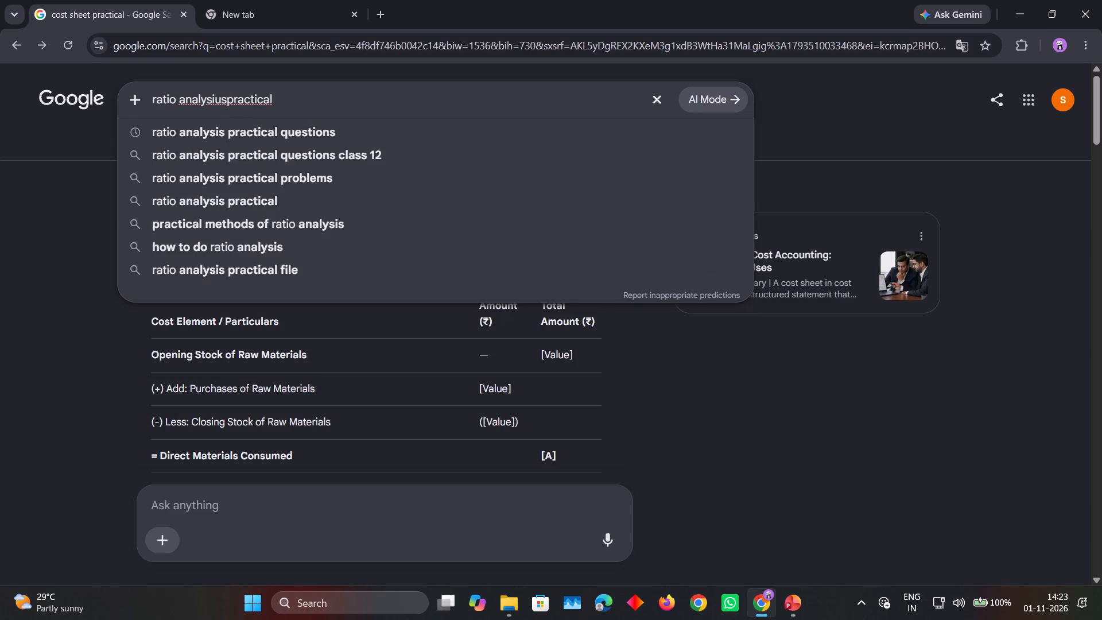
key("space")
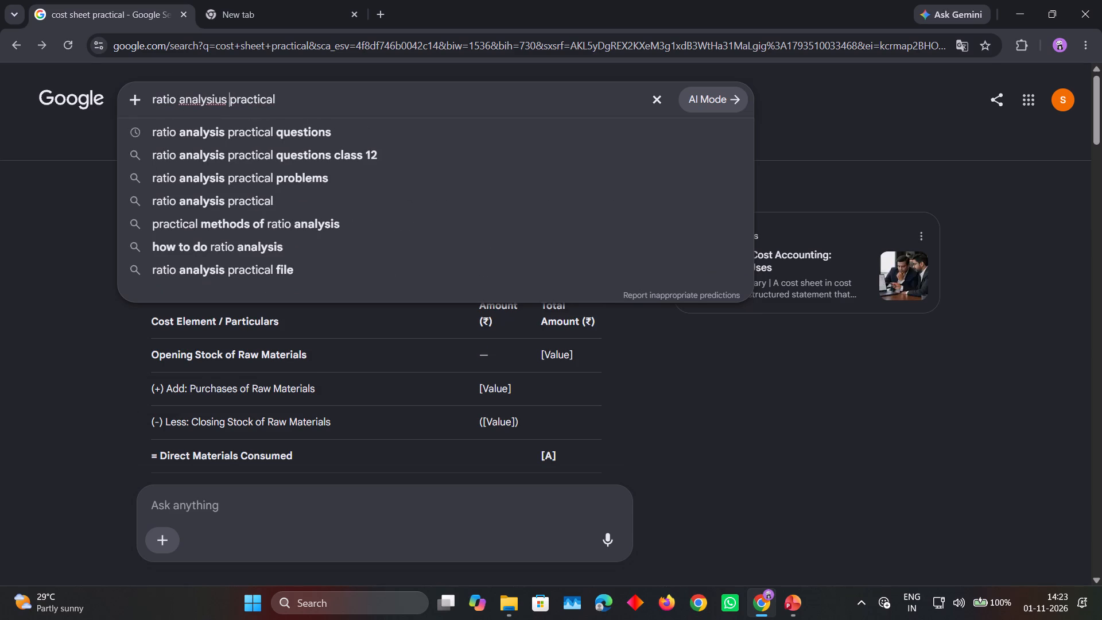
left_click(218, 98)
key("Right")
key("BackSpace")
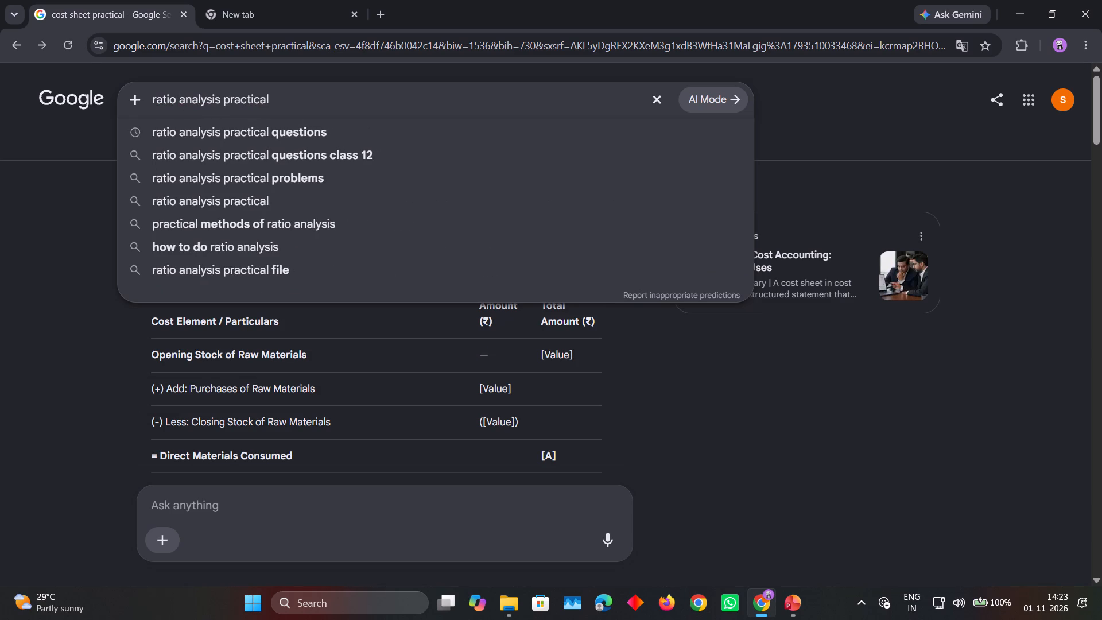
left_click(417, 137)
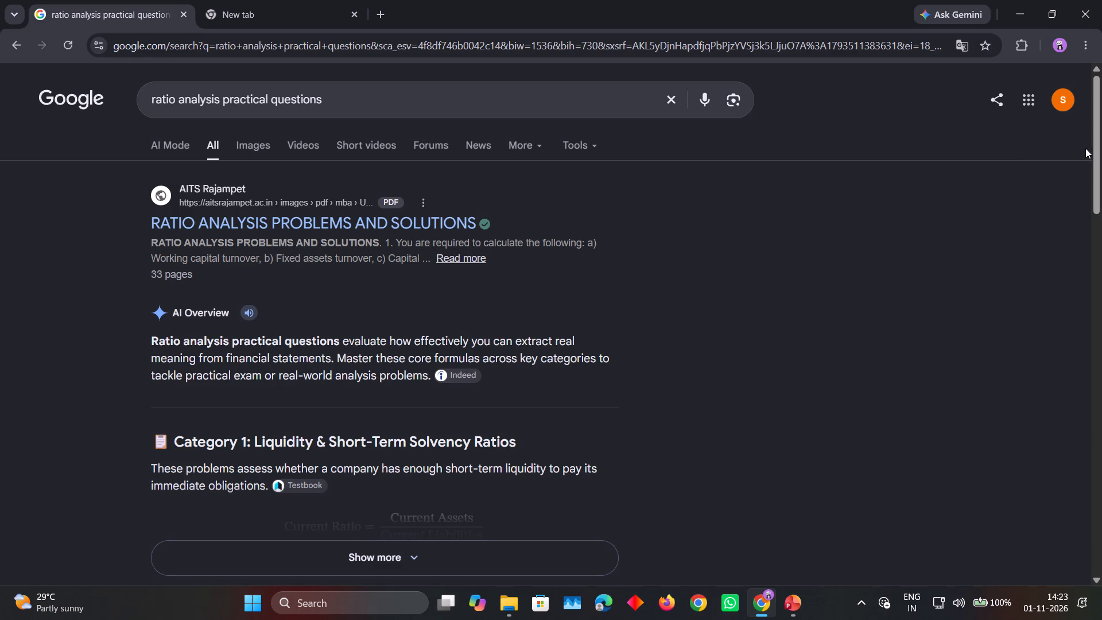
Open the Scribd search result "Ratio Analysis Question Bank for Management Accounting".
left_click_drag(1095, 149, 1101, 214)
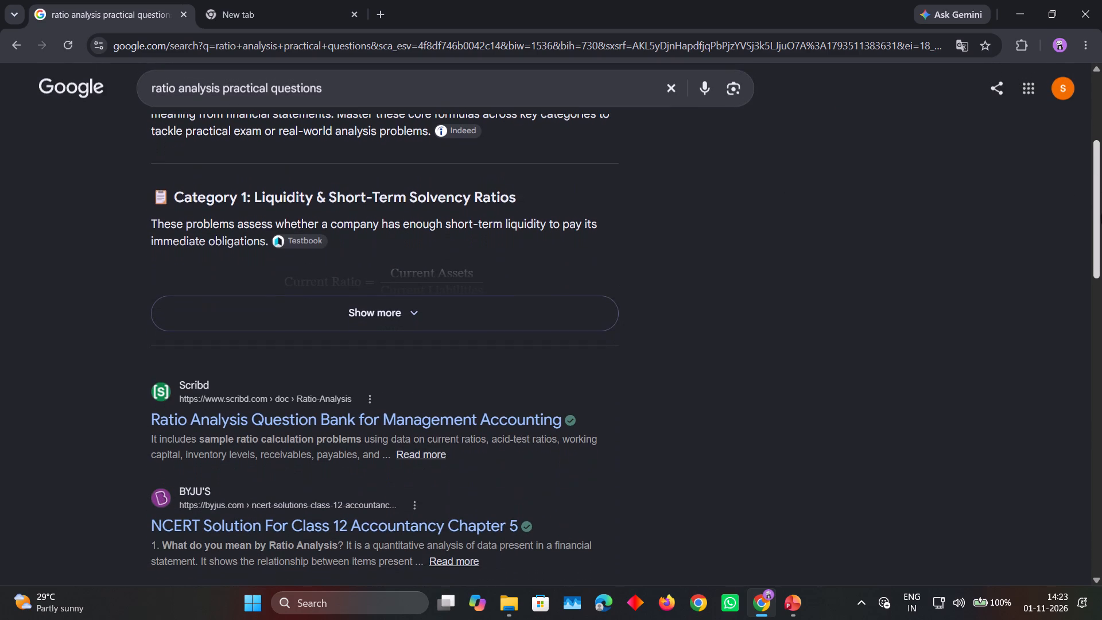
left_click(384, 422)
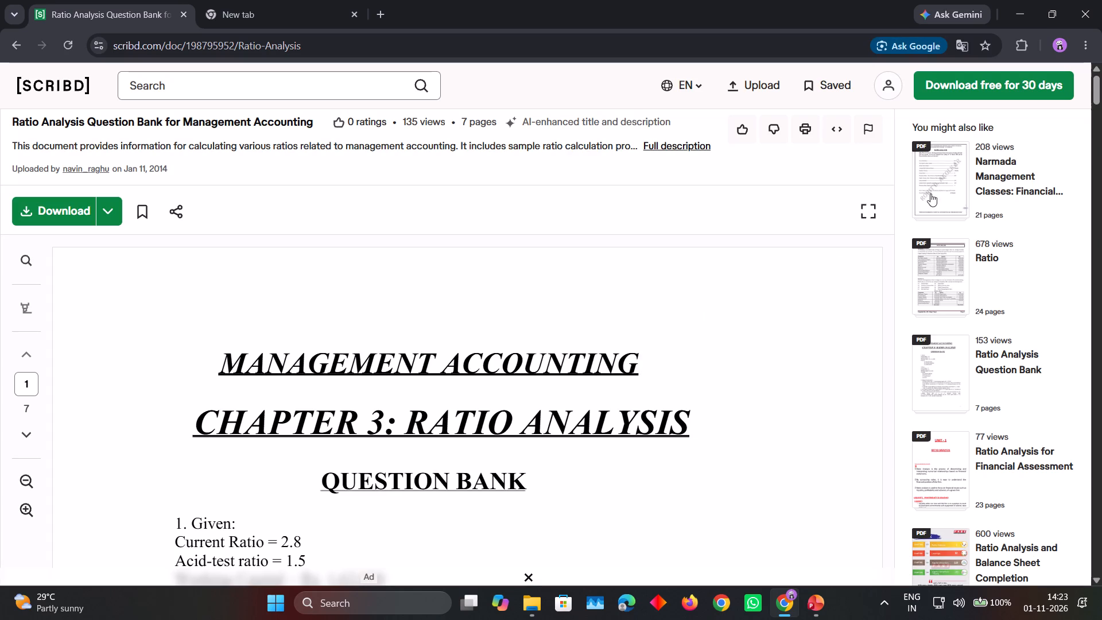
Look through the first pages of the Scribd question bank for practical ratio analysis problems.
left_click_drag(1096, 98, 1097, 119)
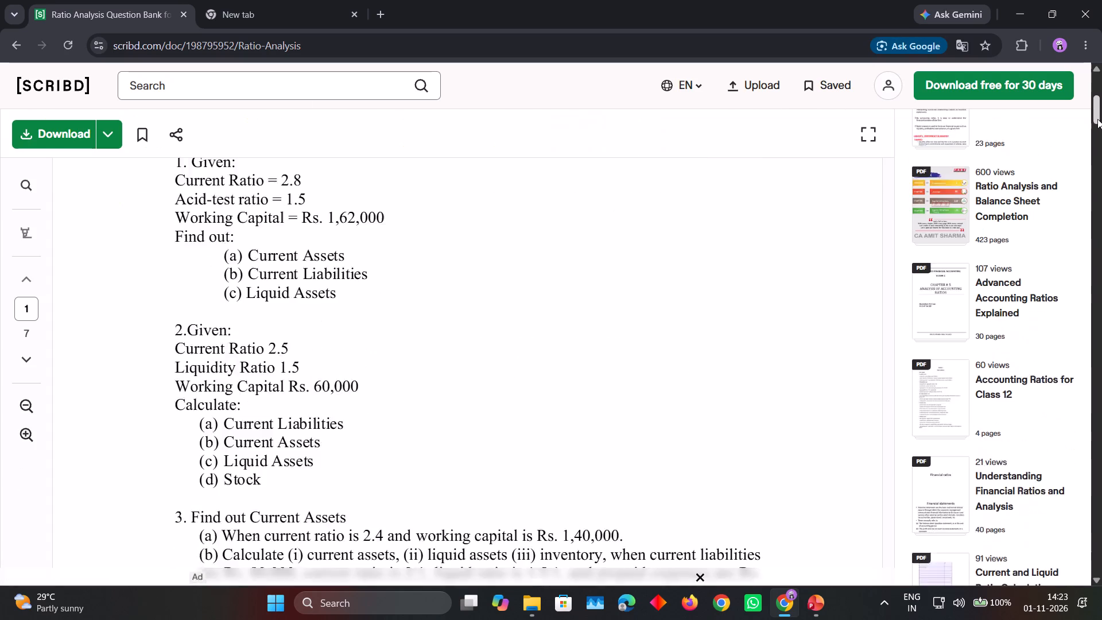
left_click_drag(1097, 119, 1100, 123)
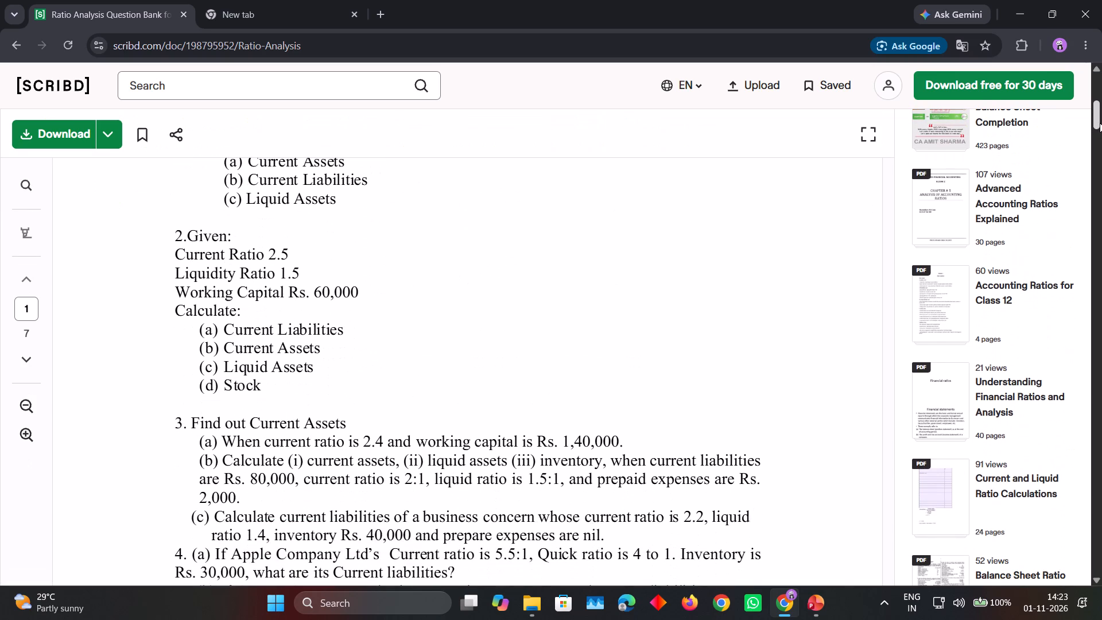
left_click_drag(1100, 123, 1099, 123)
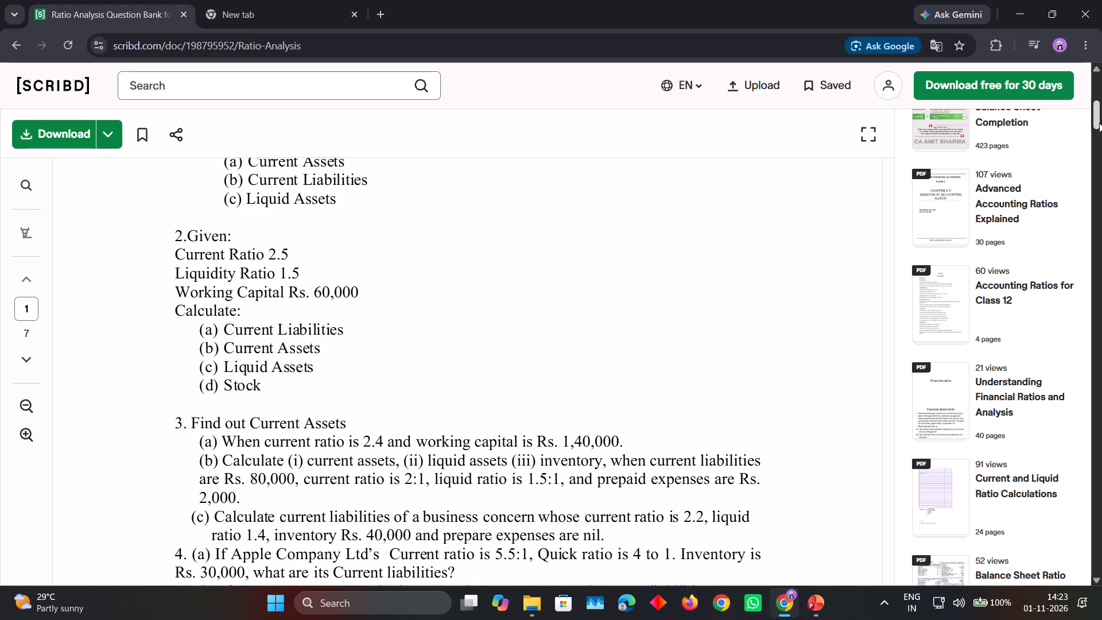
left_click_drag(1099, 123, 1101, 160)
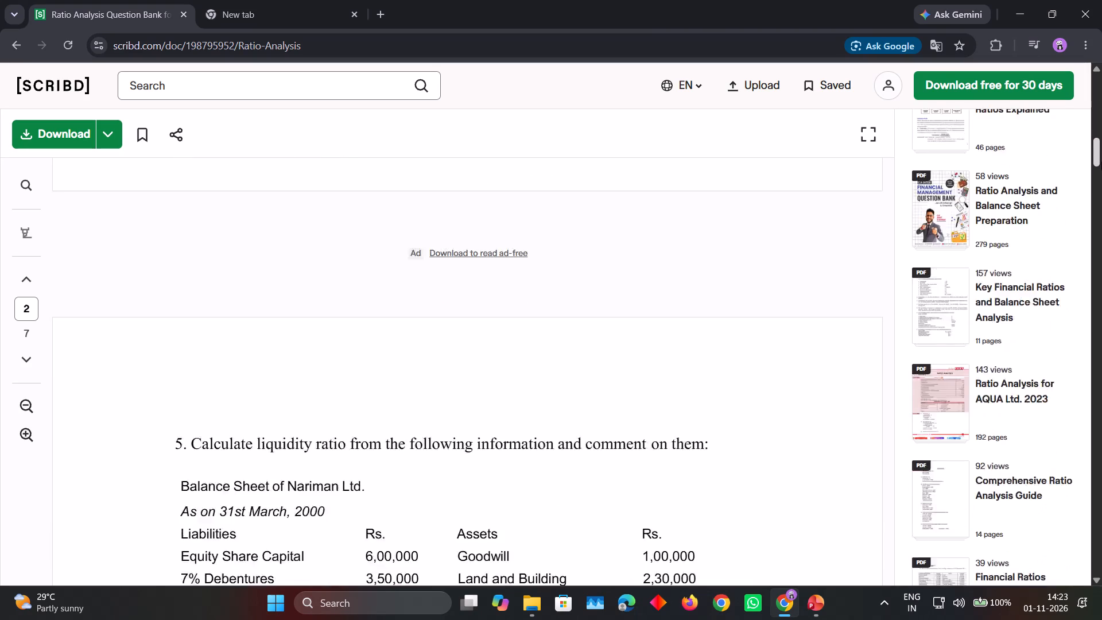
left_click_drag(1101, 160, 1101, 175)
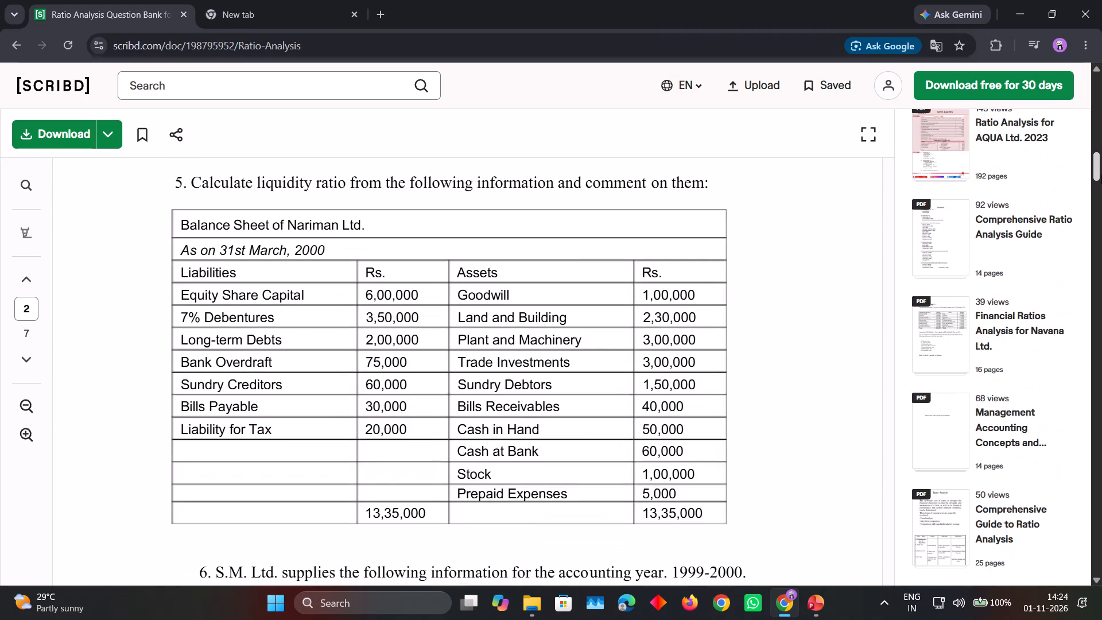
left_click_drag(1101, 175, 1100, 160)
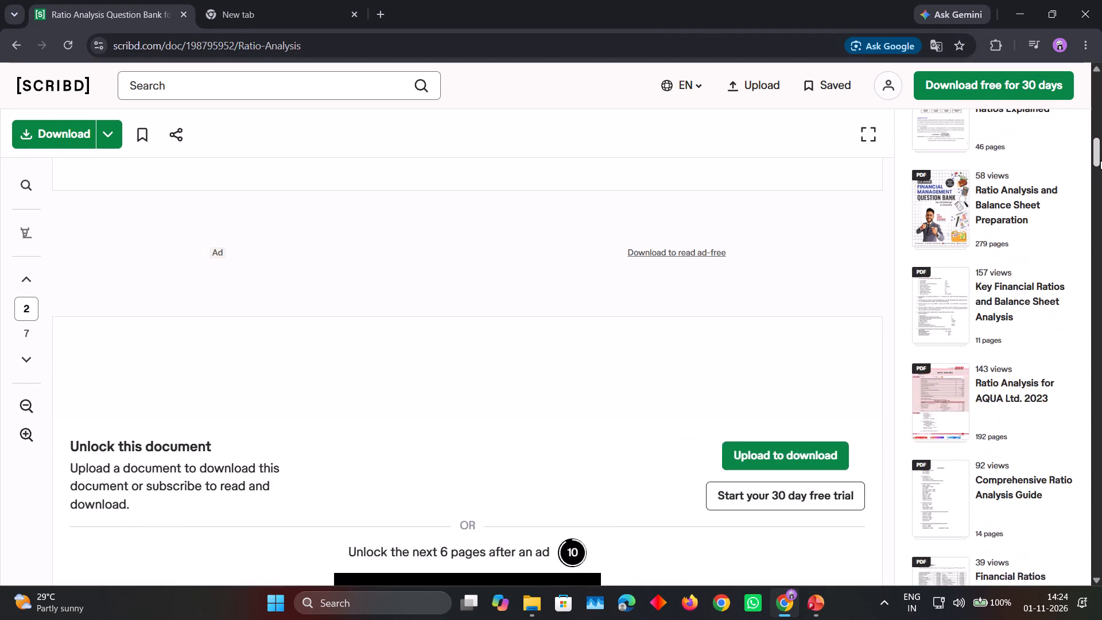
left_click_drag(1100, 160, 1093, 152)
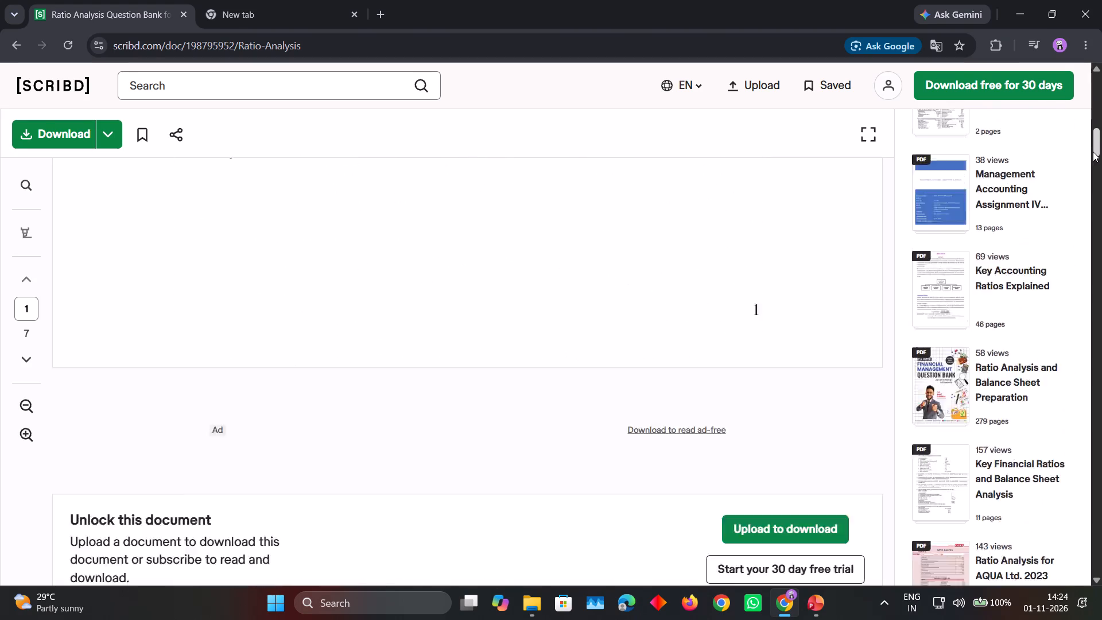
left_click_drag(1093, 152, 1101, 176)
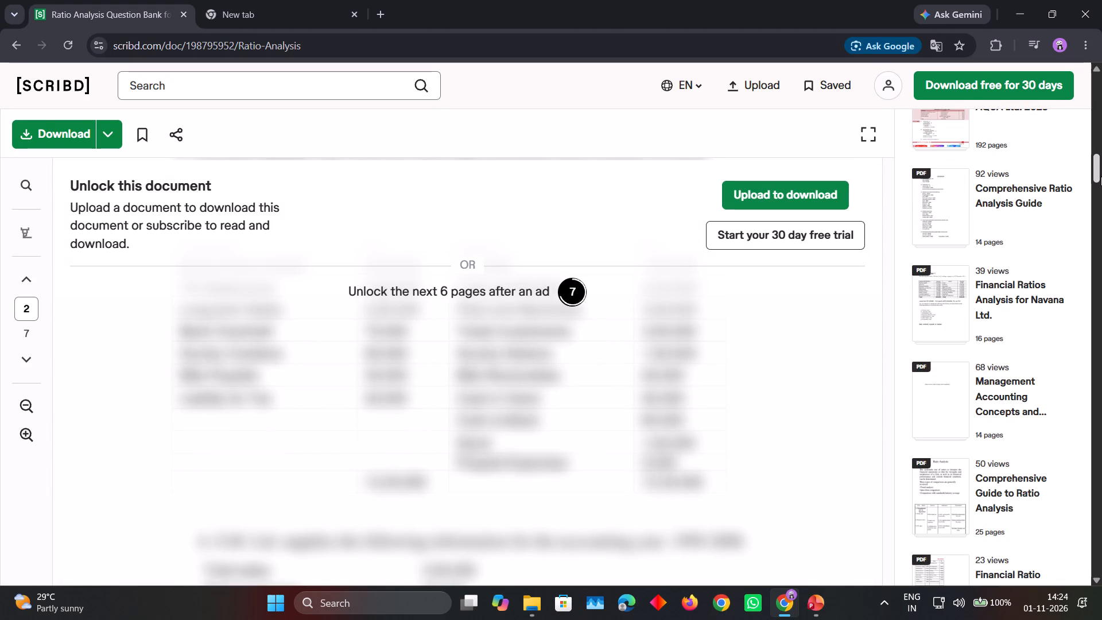
left_click_drag(1097, 171, 1097, 173)
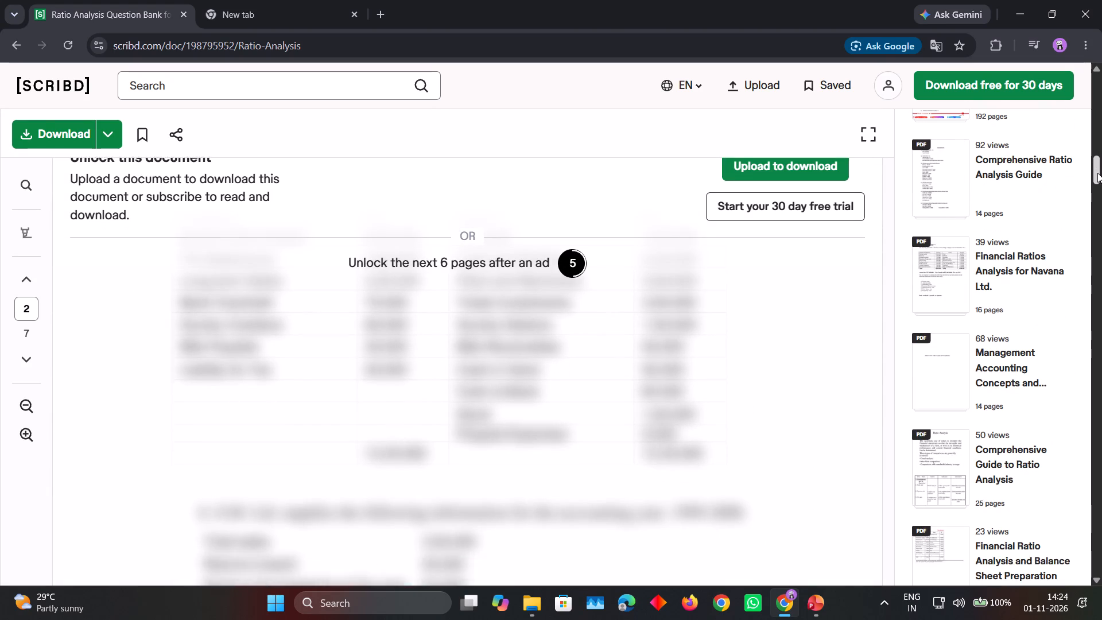
left_click_drag(1097, 173, 1097, 169)
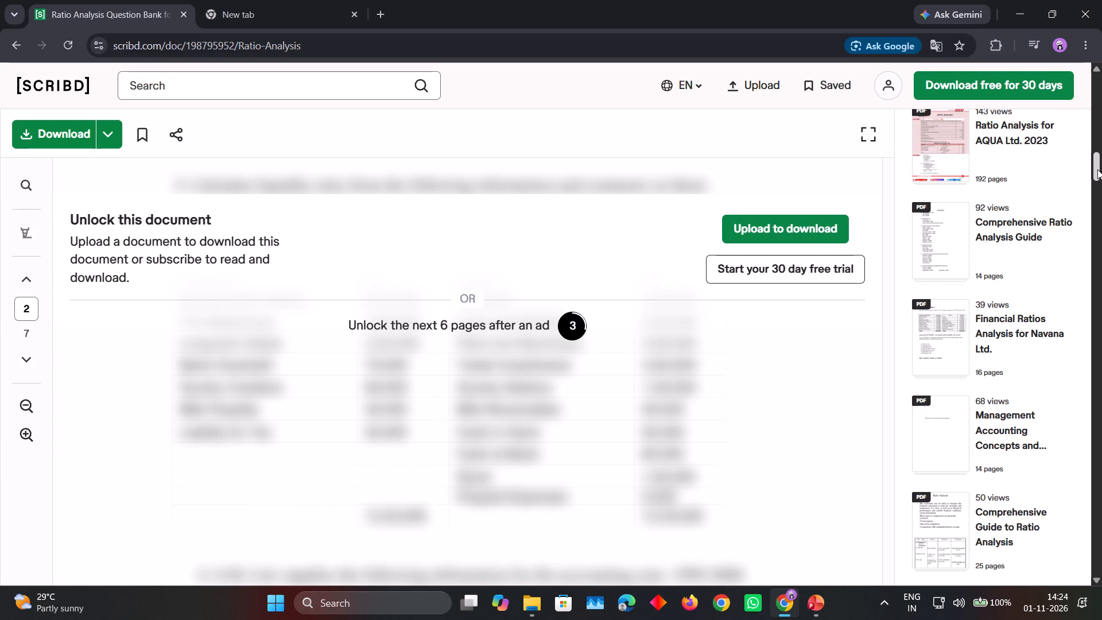
left_click_drag(1097, 169, 1101, 218)
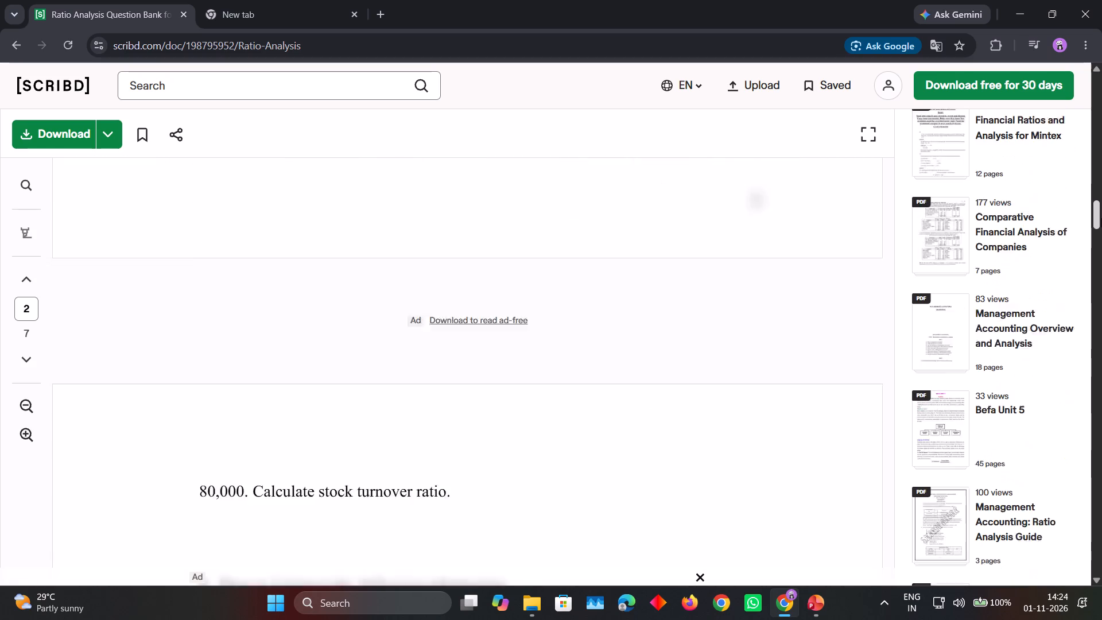
left_click_drag(1101, 218, 1101, 239)
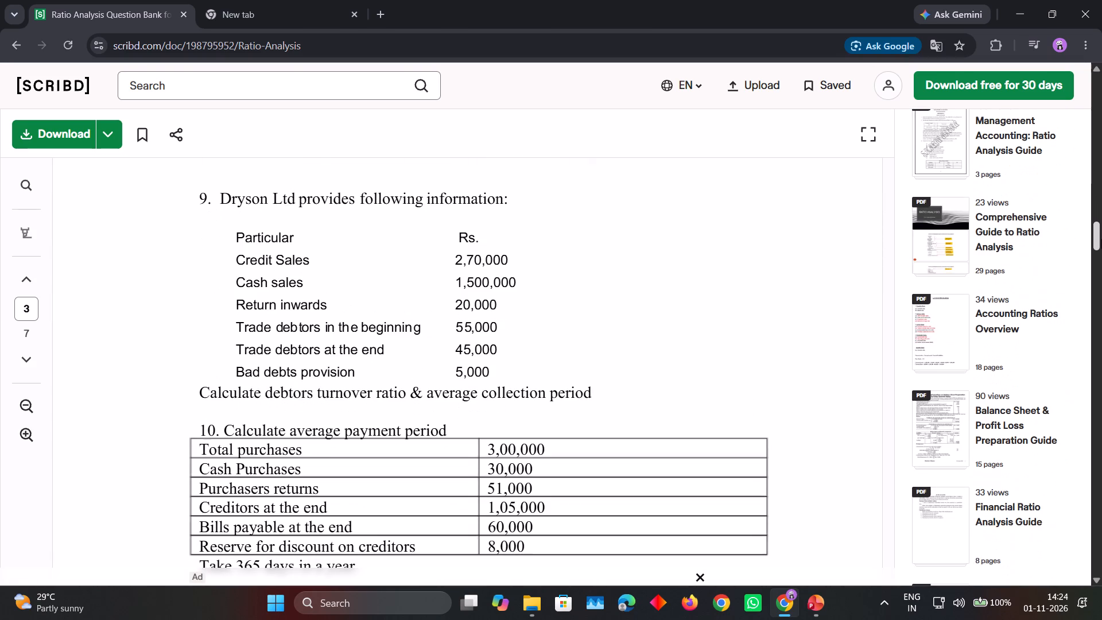
left_click_drag(1101, 239, 1101, 249)
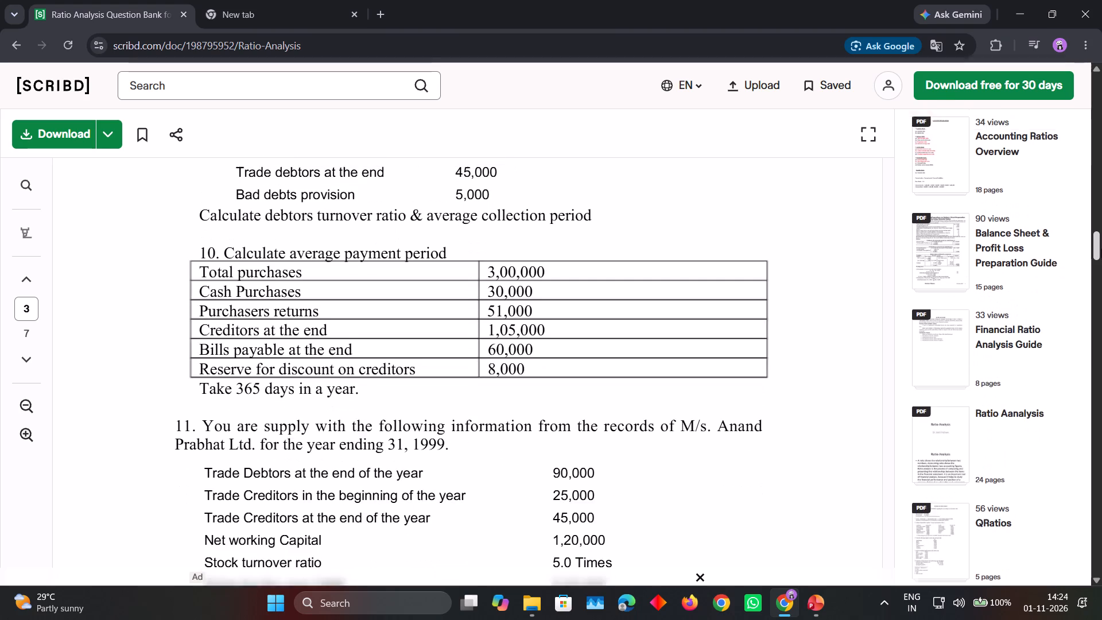
left_click_drag(1101, 249, 1099, 245)
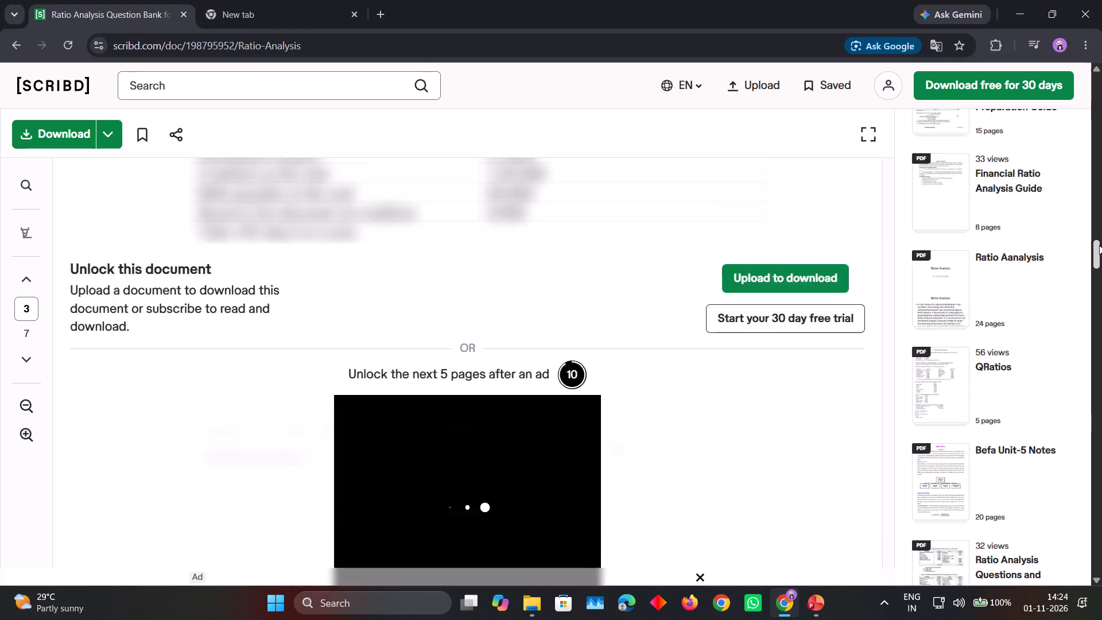
left_click_drag(1099, 245, 1084, 187)
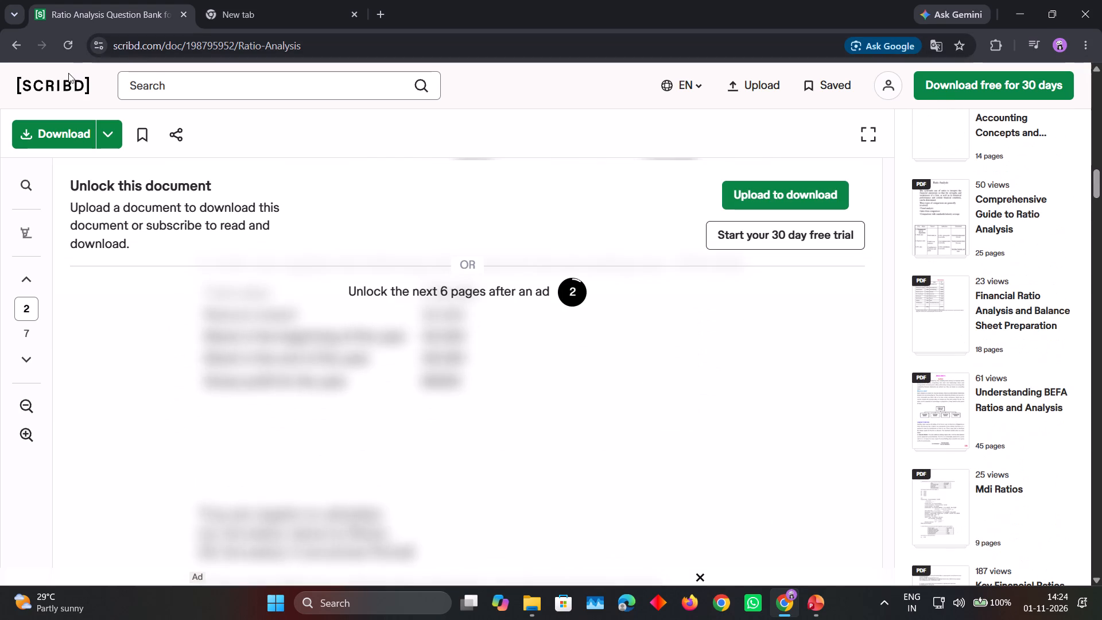
Go back to the ratio analysis search results and open BYJU'S "NCERT Solution For Class 12 Accountancy Chapter 5".
left_click(14, 50)
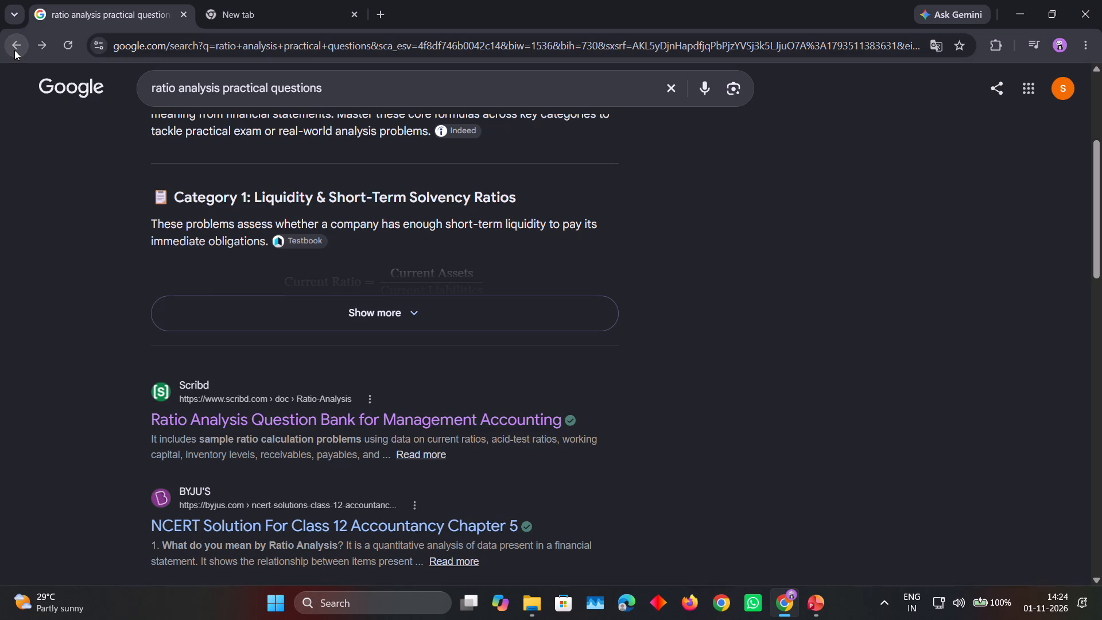
left_click(308, 532)
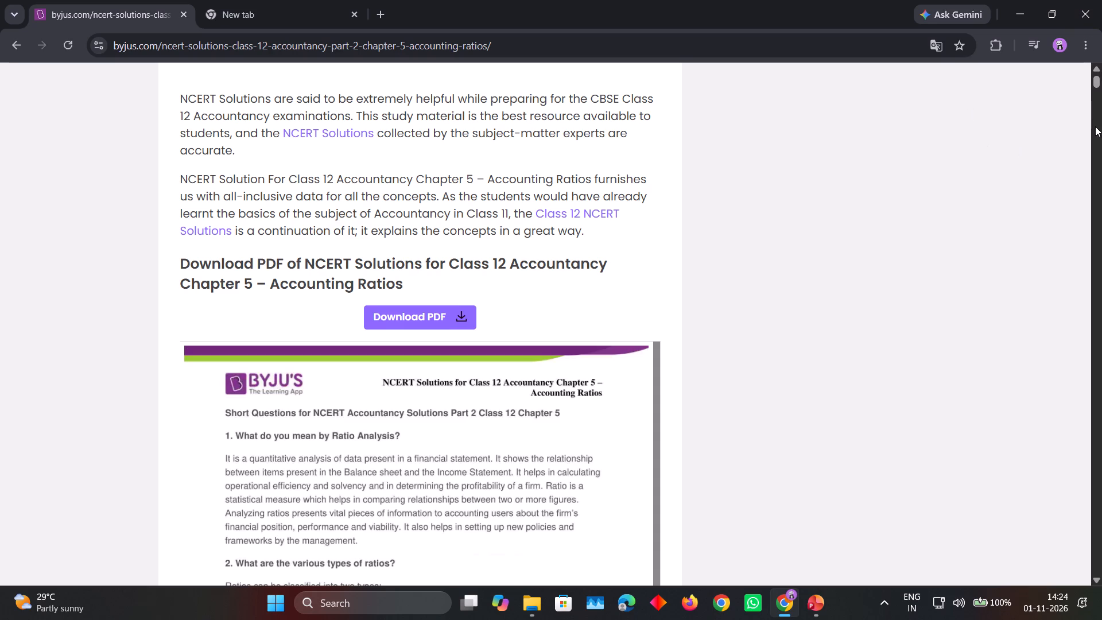
Skim the ratio theory on the BYJU'S page and look through the numerical questions up to question 8.
left_click_drag(1094, 84, 1101, 111)
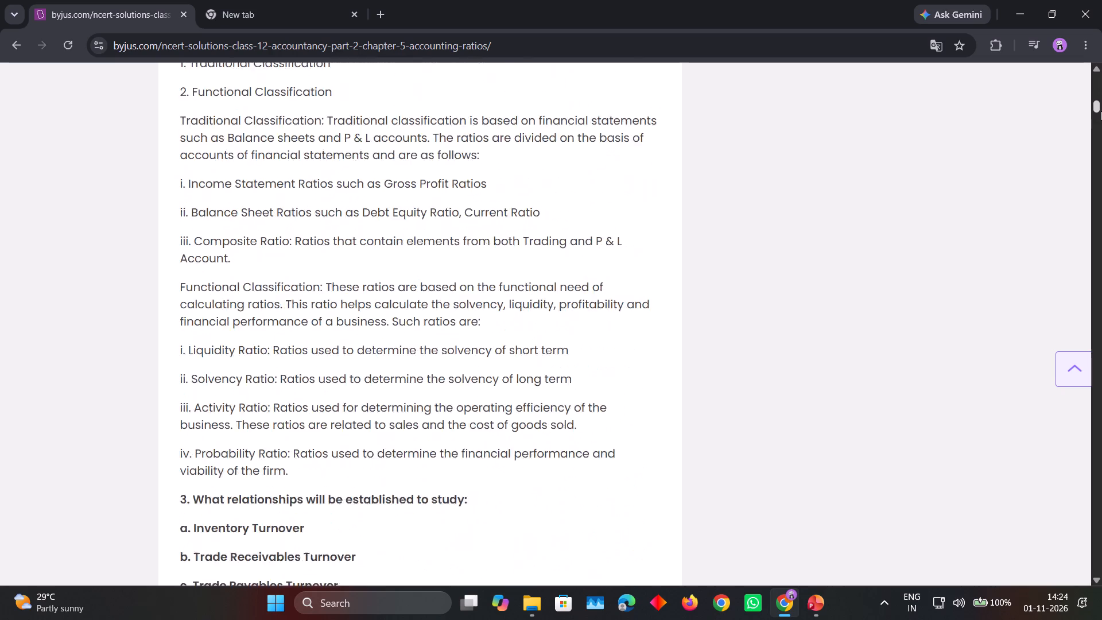
left_click_drag(1101, 111, 1101, 171)
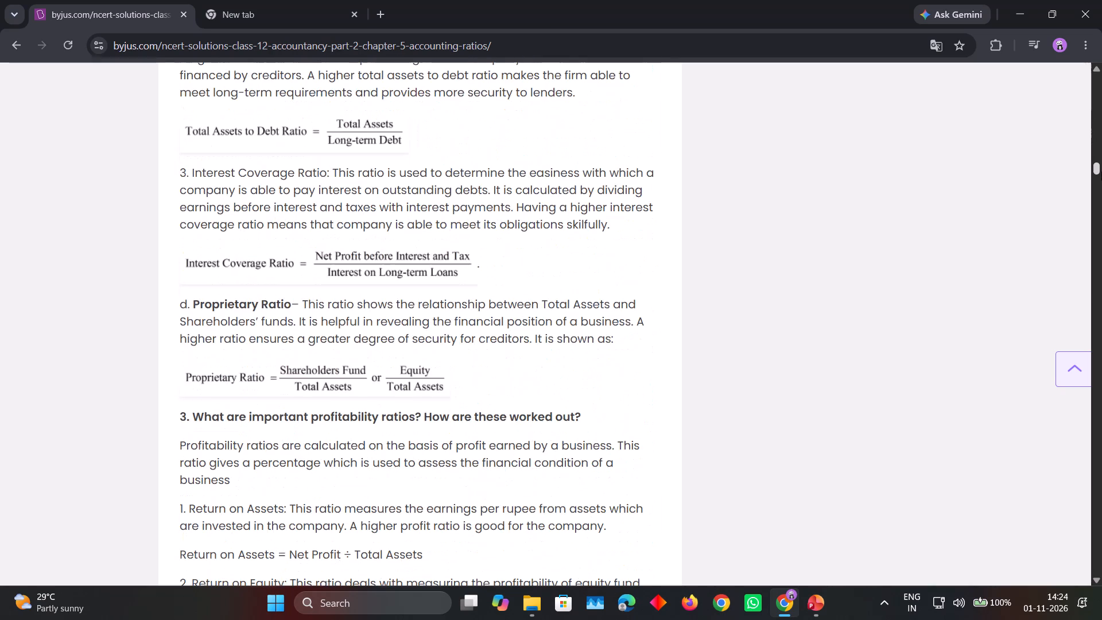
left_click_drag(1101, 171, 1101, 221)
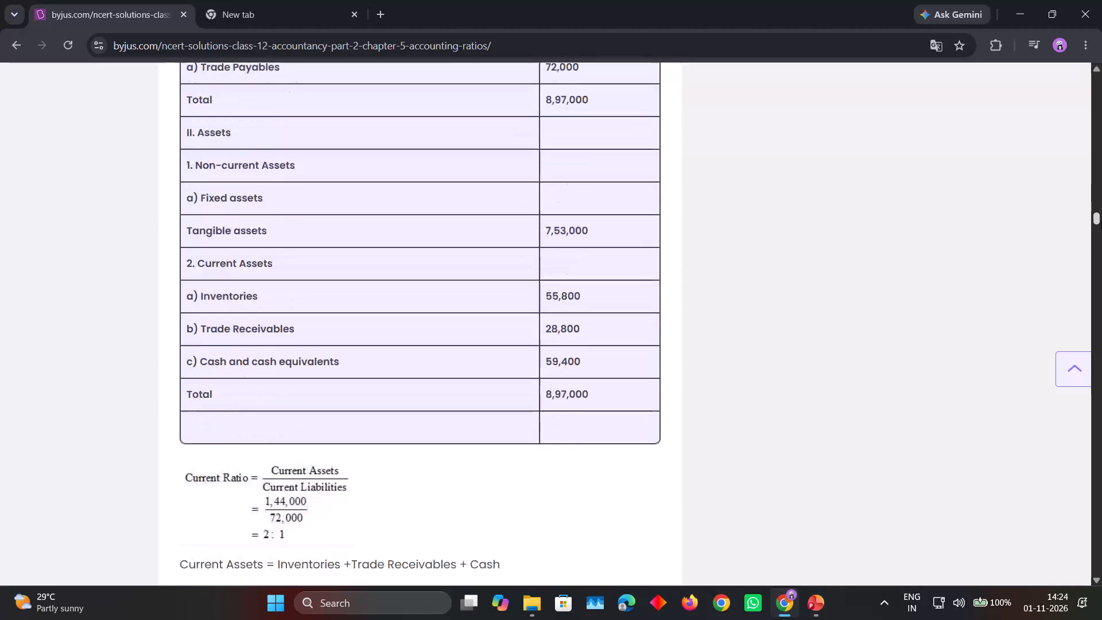
left_click_drag(1101, 221, 1101, 228)
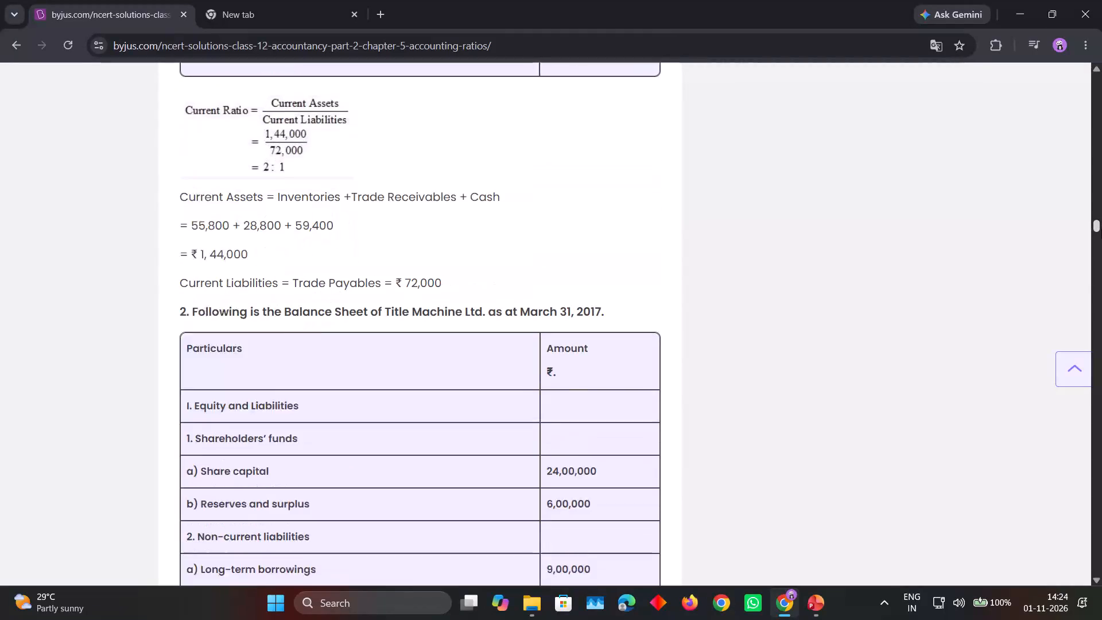
left_click_drag(1101, 228, 1101, 251)
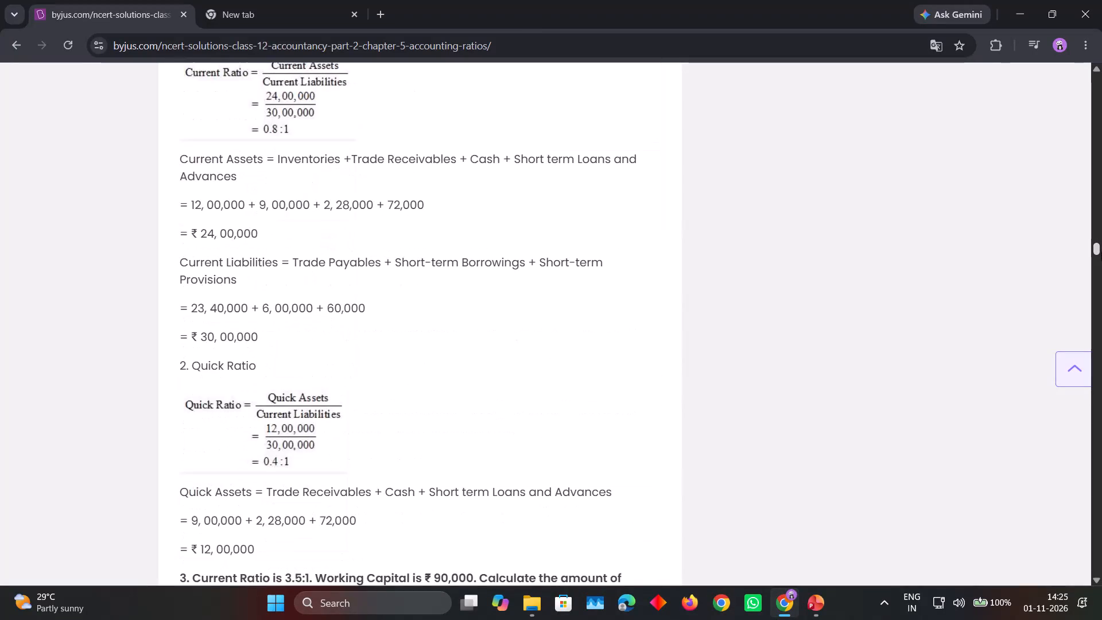
left_click_drag(1101, 251, 1101, 260)
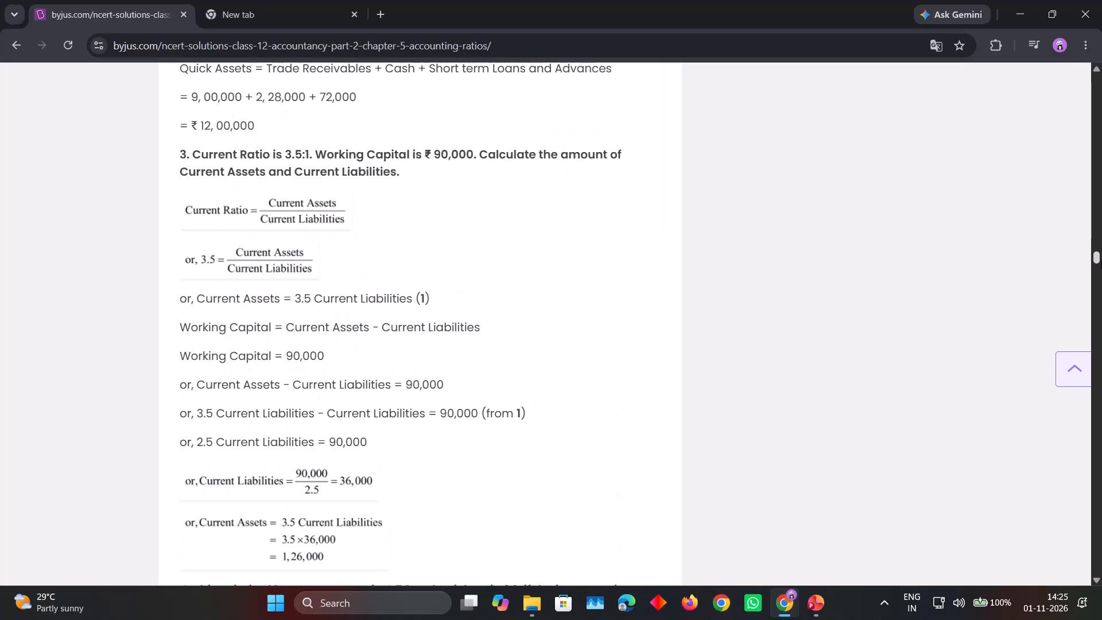
left_click_drag(1101, 260, 1101, 301)
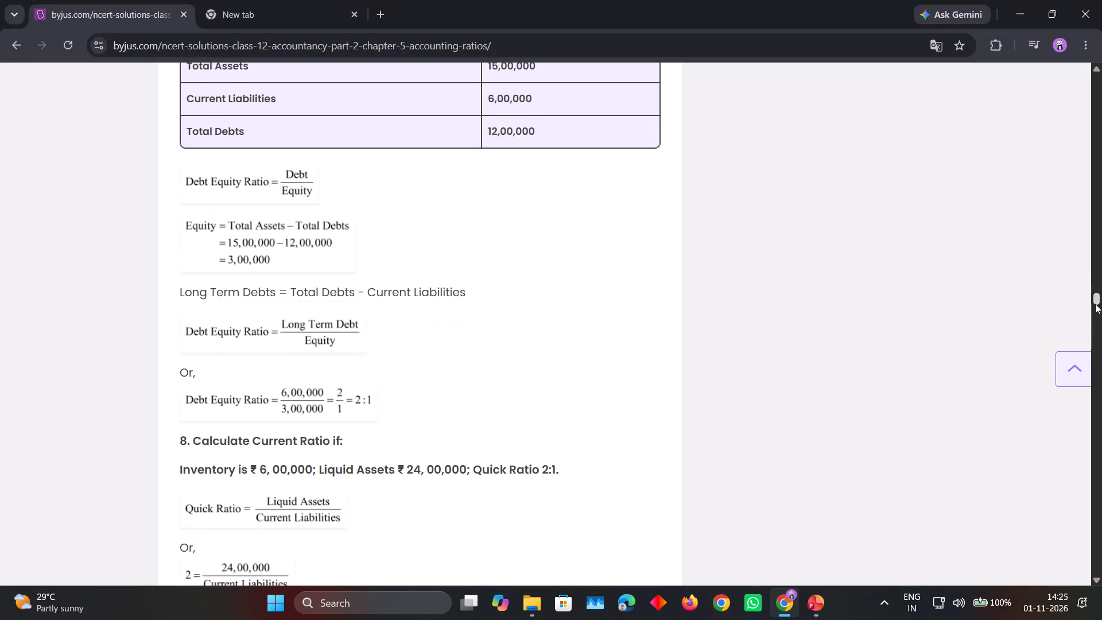
Examine the profitability and turnover problems through question 17, including its balance sheet and debt-equity and working capital solutions.
left_click_drag(1096, 303, 1099, 356)
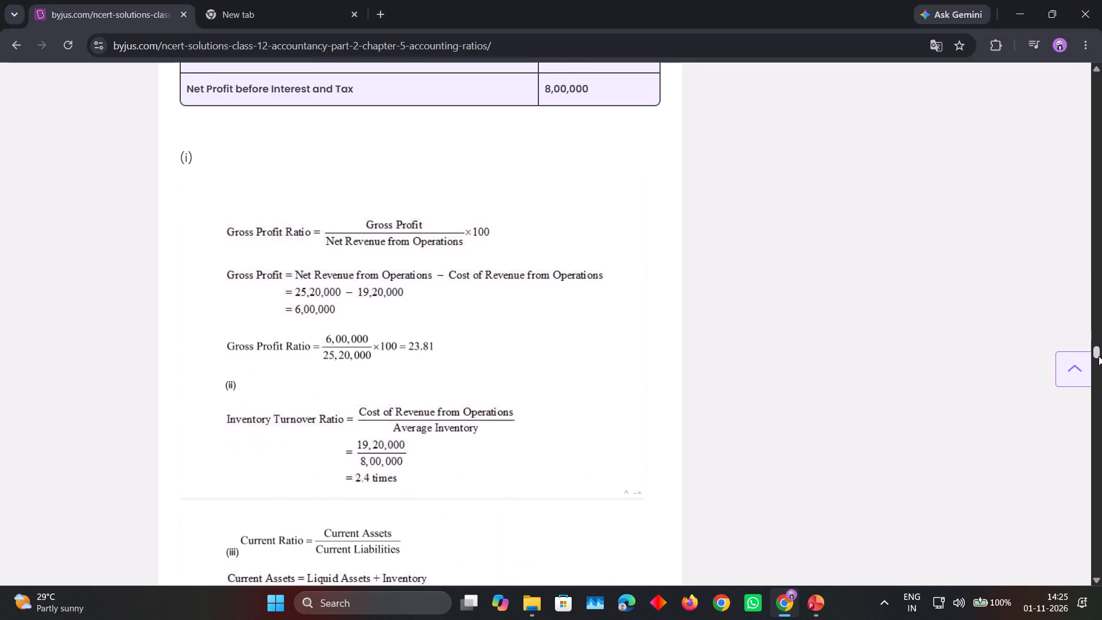
left_click_drag(1099, 356, 1097, 366)
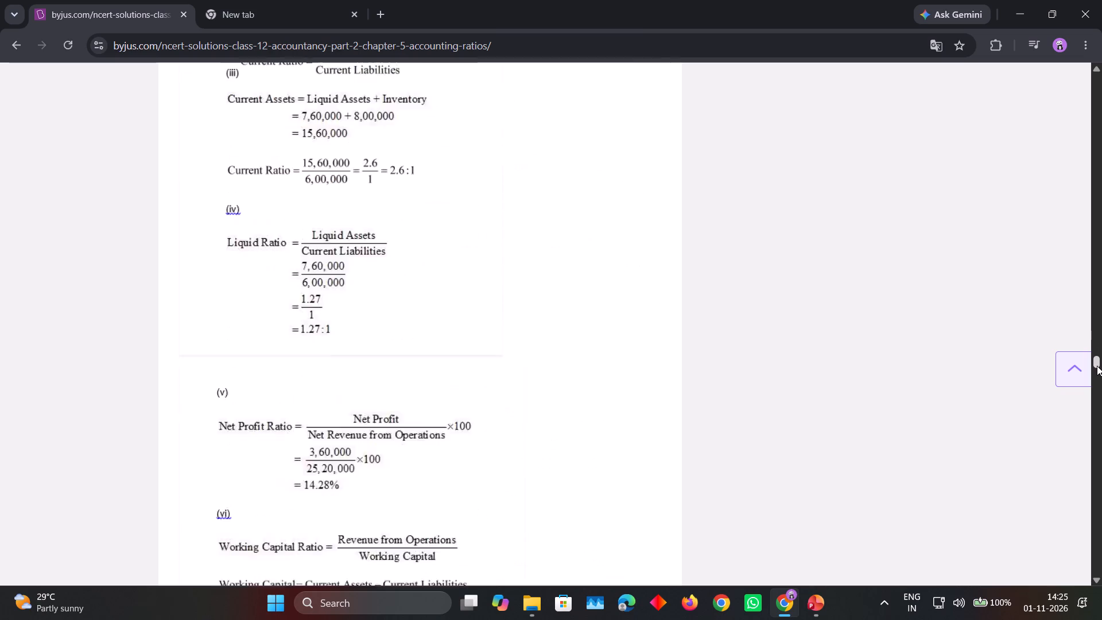
left_click_drag(1097, 366, 1101, 383)
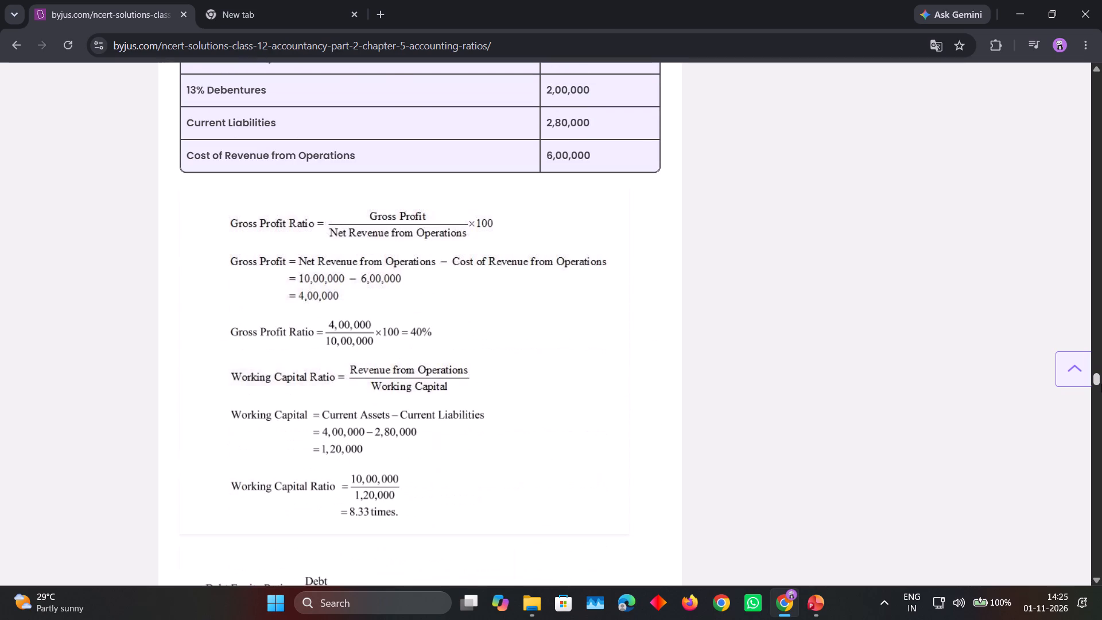
left_click_drag(1101, 383, 1101, 397)
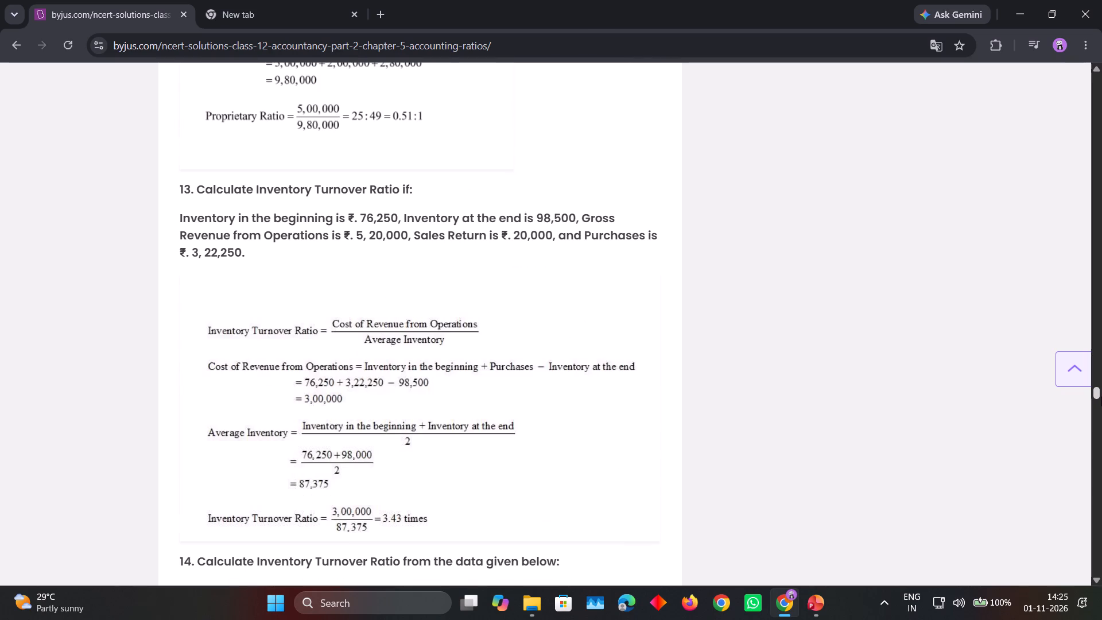
left_click_drag(1101, 397, 1101, 441)
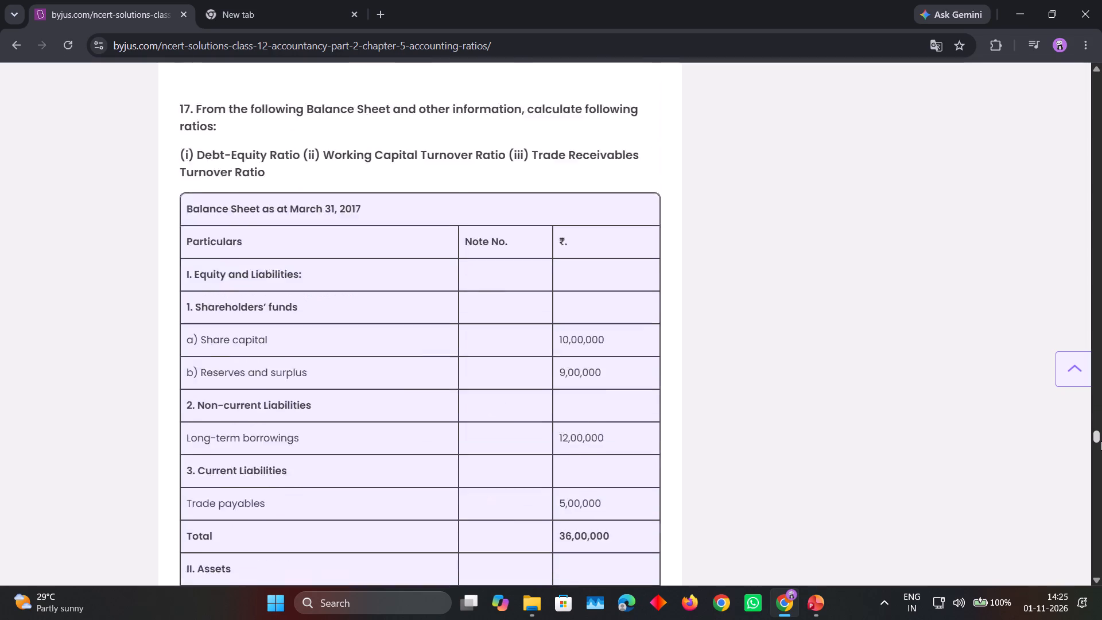
left_click_drag(1101, 441, 1100, 450)
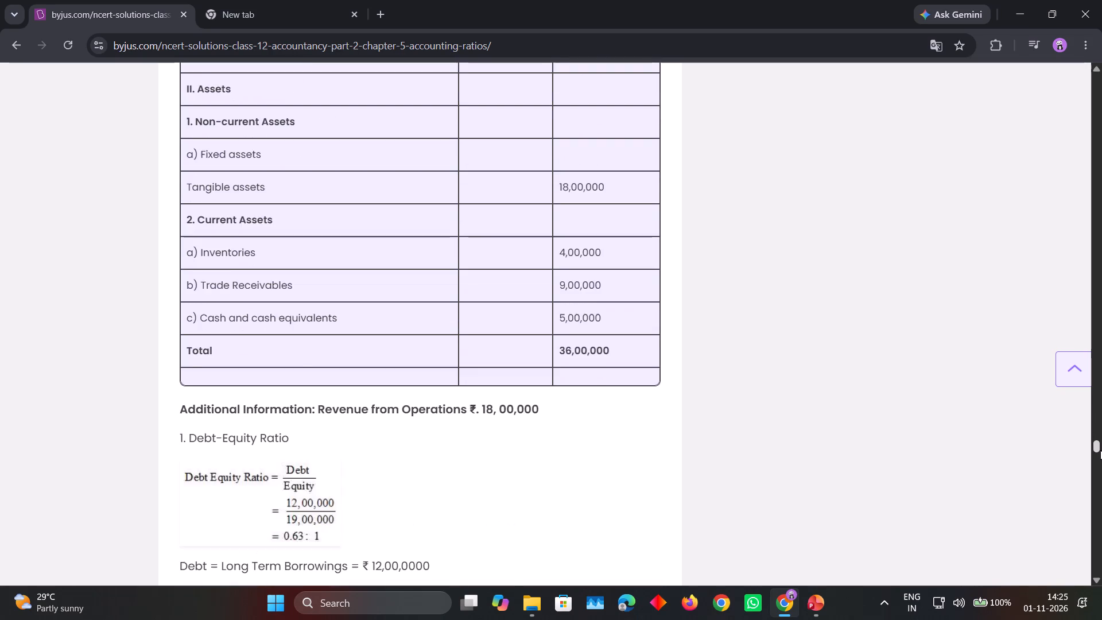
left_click_drag(1100, 450, 1100, 456)
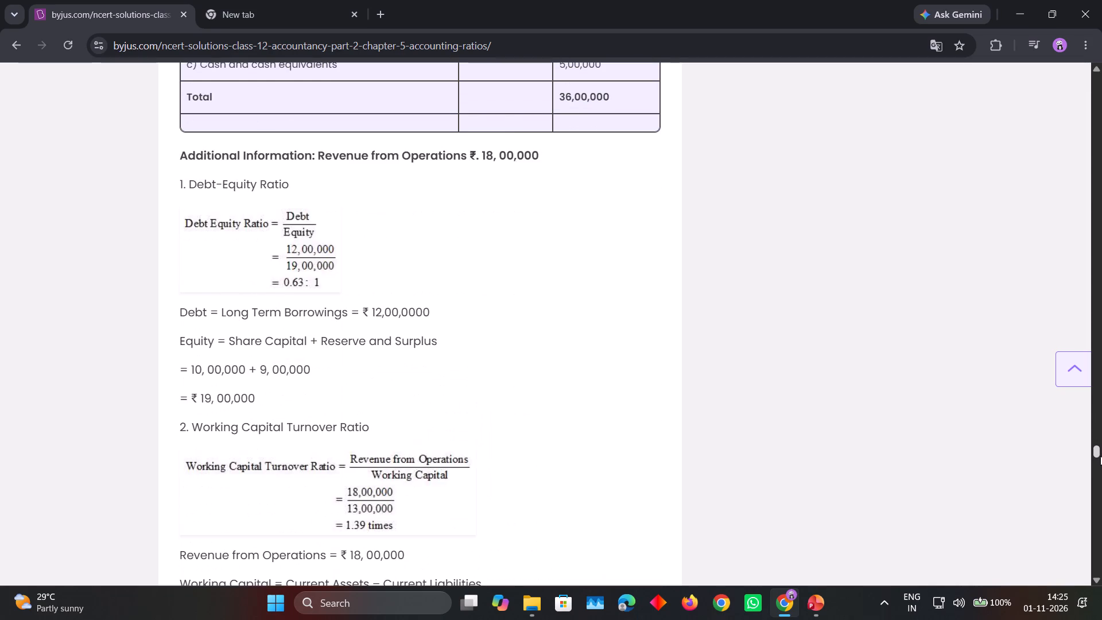
Review the quick ratio, inventory turnover and return on investment solutions, plus question 19 on debt-equity and total assets to debt ratios.
left_click_drag(1100, 456, 1101, 483)
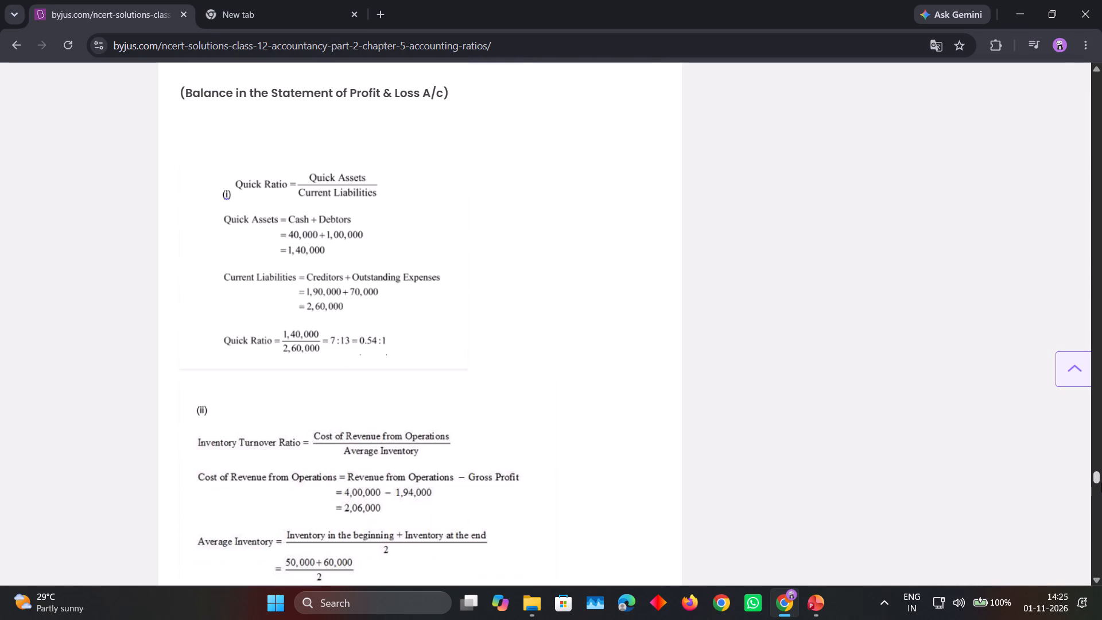
left_click_drag(1101, 483, 1101, 478)
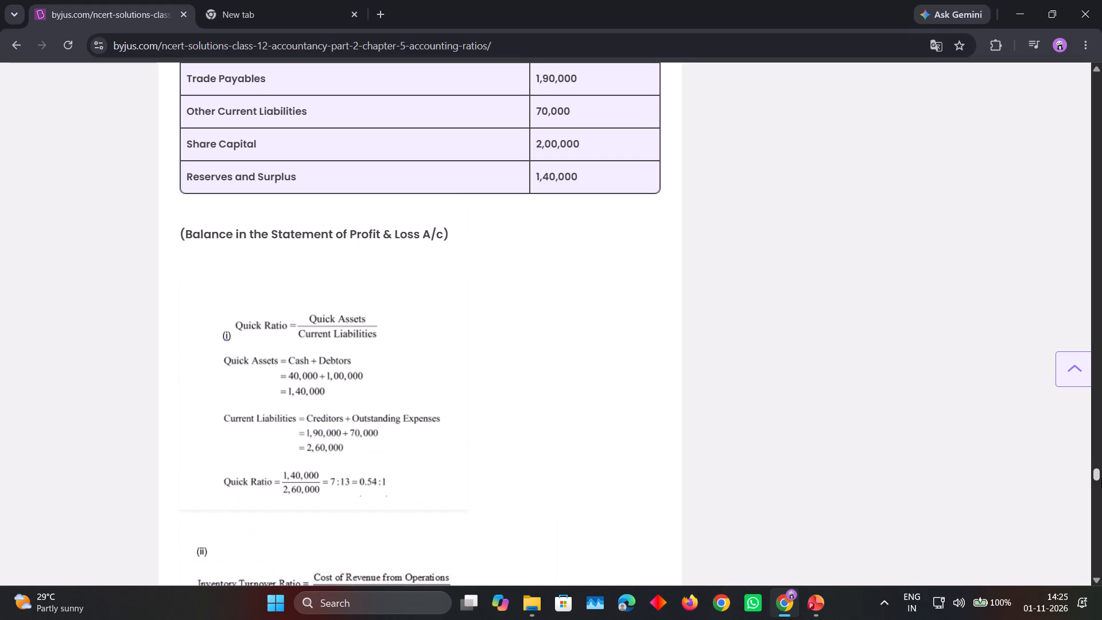
left_click_drag(1101, 478, 1101, 479)
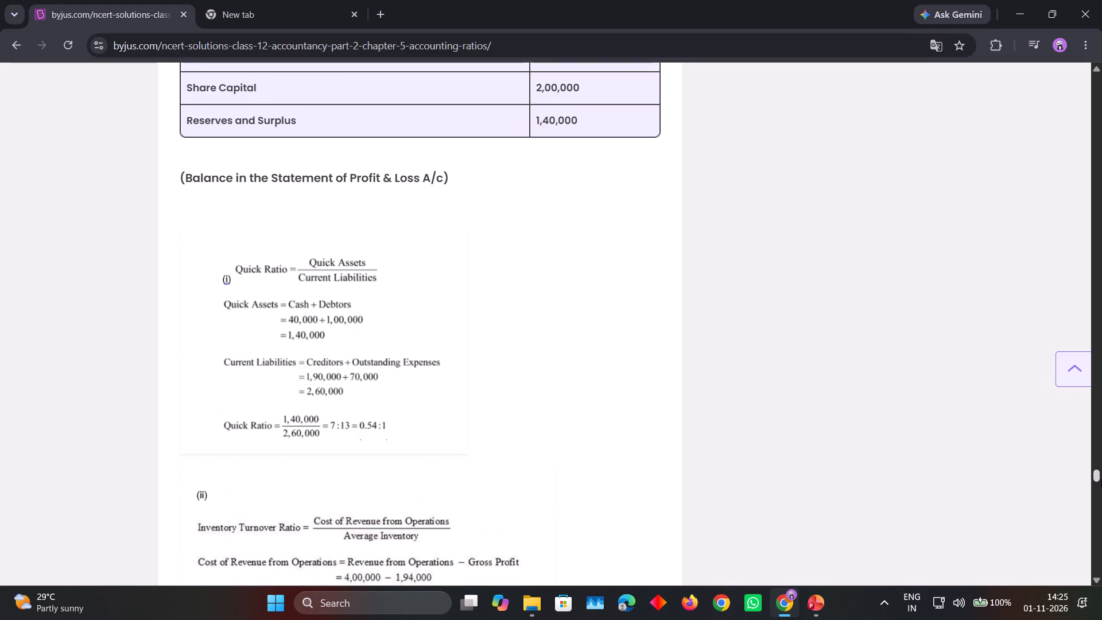
left_click_drag(1101, 479, 1100, 479)
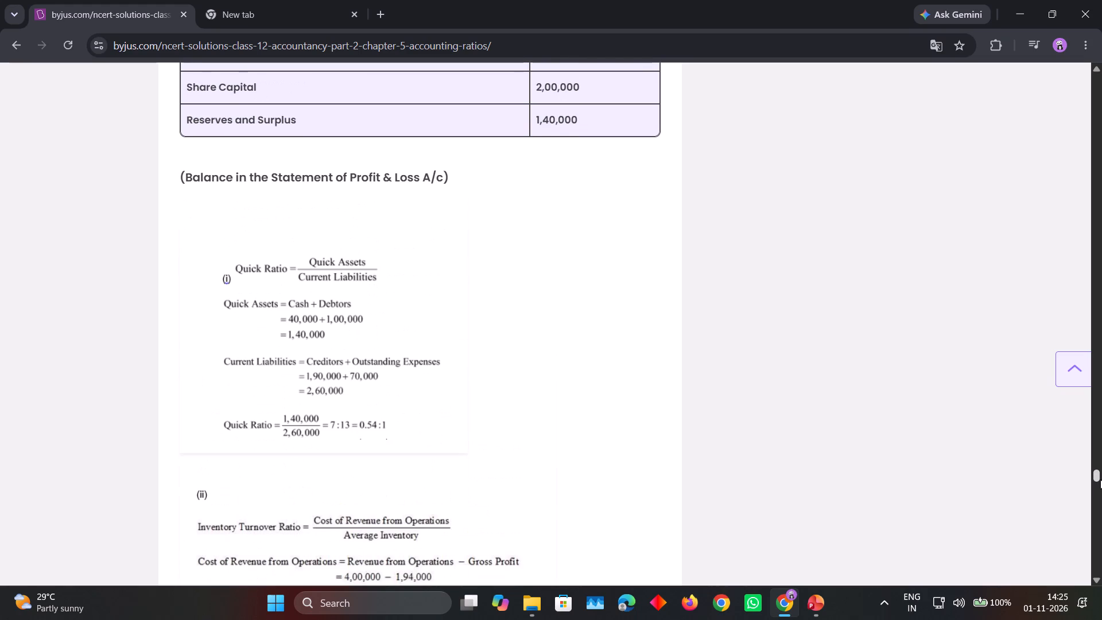
left_click_drag(1100, 479, 1101, 493)
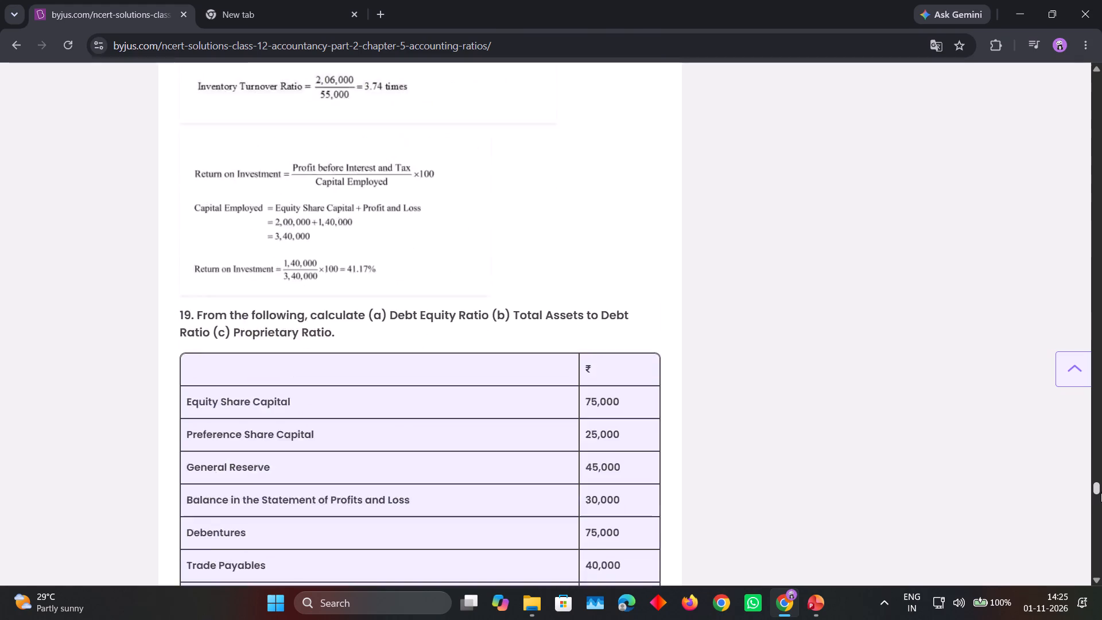
left_click_drag(1101, 493, 1100, 503)
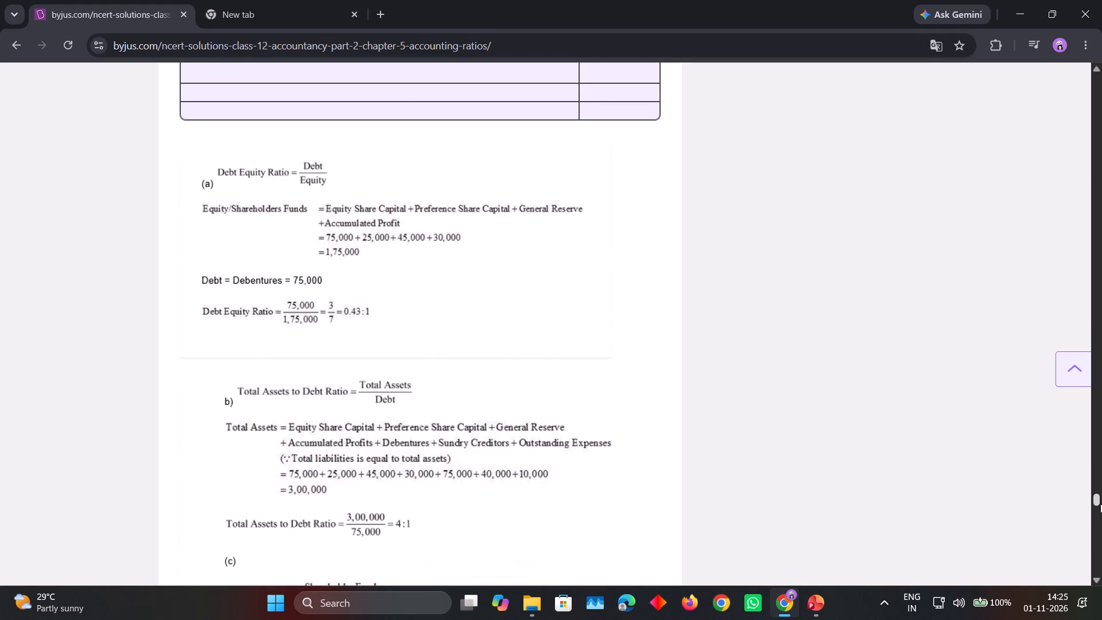
Study the gross profit, current and acid test ratio solutions for question 21.
left_click_drag(1100, 503, 1099, 528)
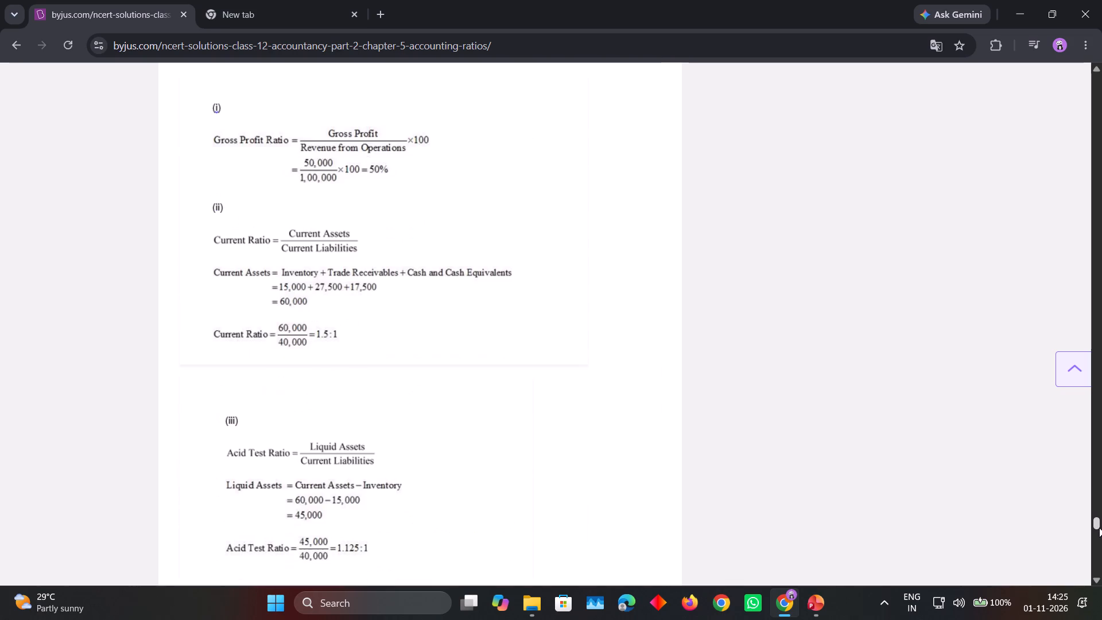
left_click_drag(1099, 528, 1097, 525)
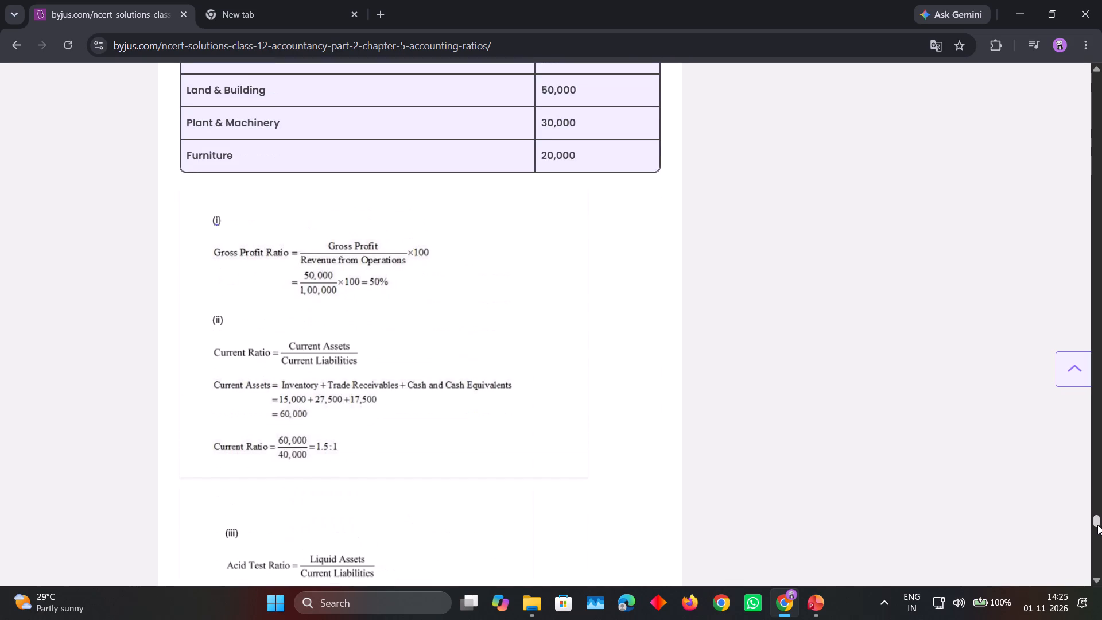
left_click_drag(1097, 525, 1097, 527)
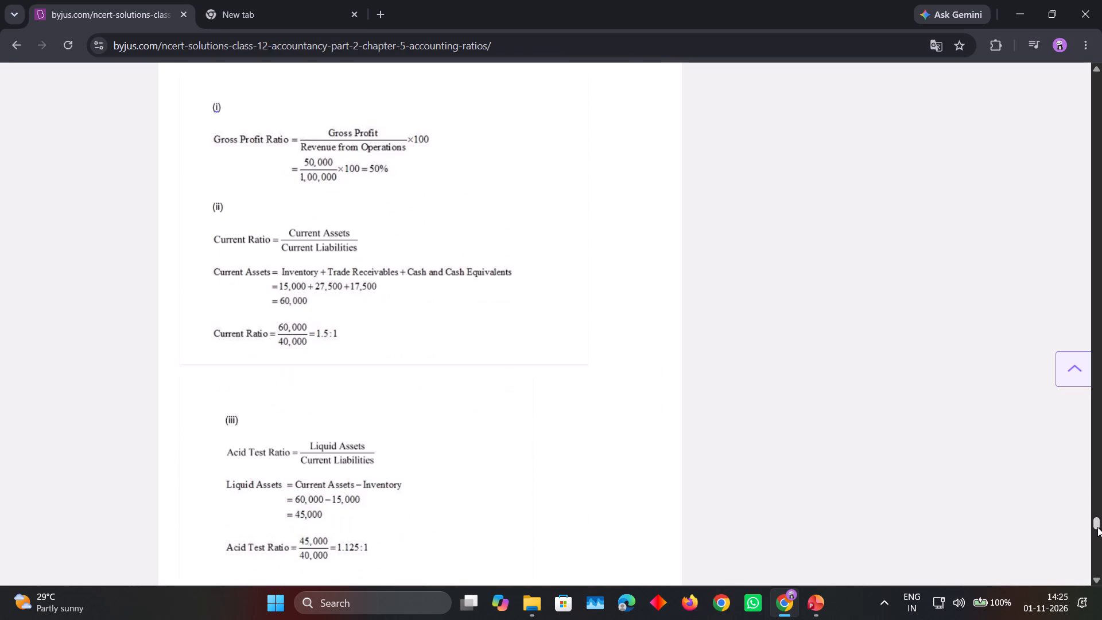
left_click_drag(1097, 527, 1097, 529)
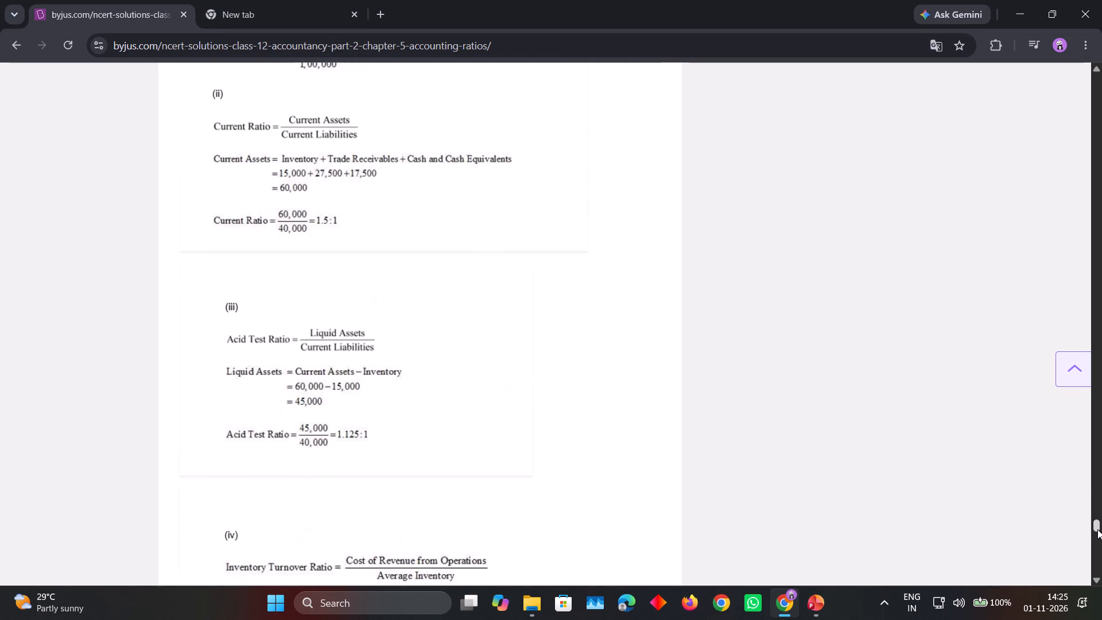
left_click_drag(1097, 529, 1097, 529)
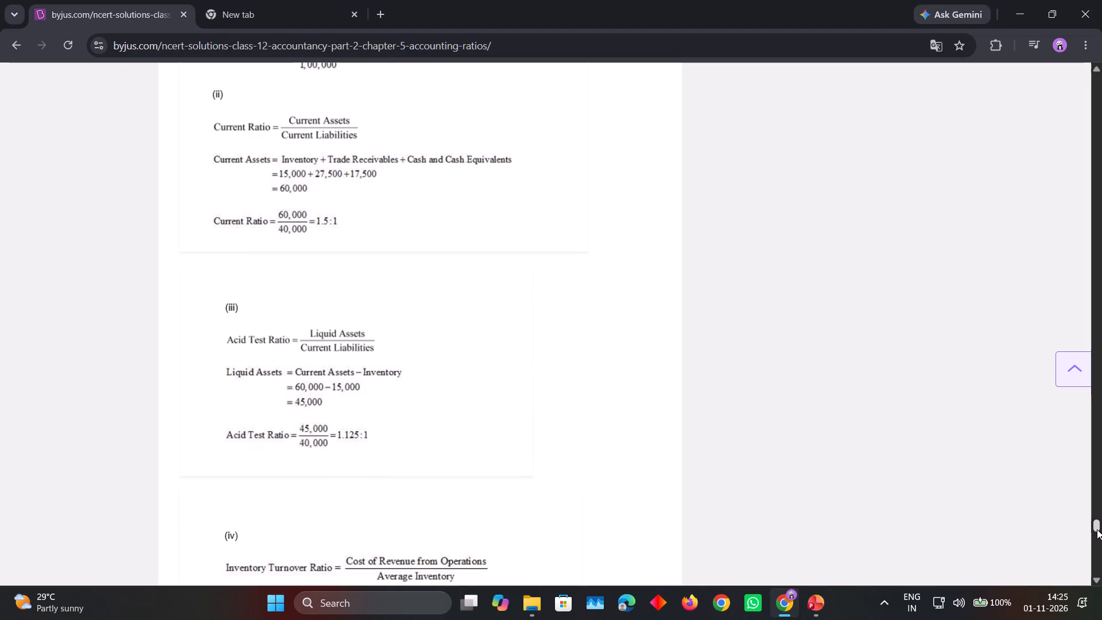
left_click_drag(1097, 529, 1097, 528)
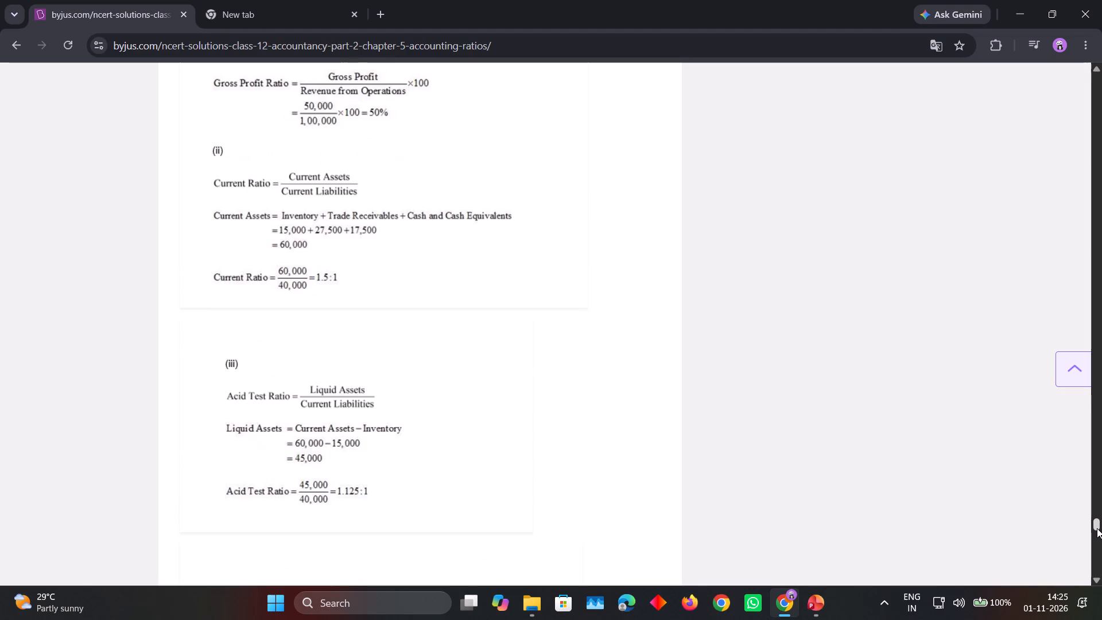
Read question 22 on gross profit, inventory turnover and trade receivables turnover ratios, with its solutions, through the chapter's closing notes.
left_click_drag(1097, 528, 1100, 602)
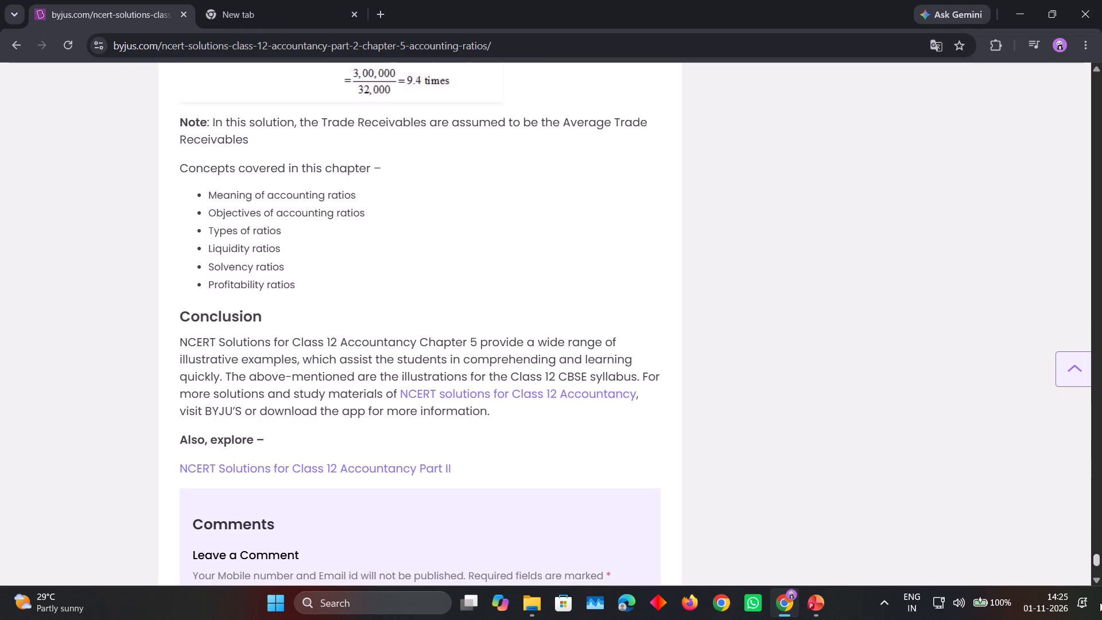
left_click_drag(1100, 602, 1097, 563)
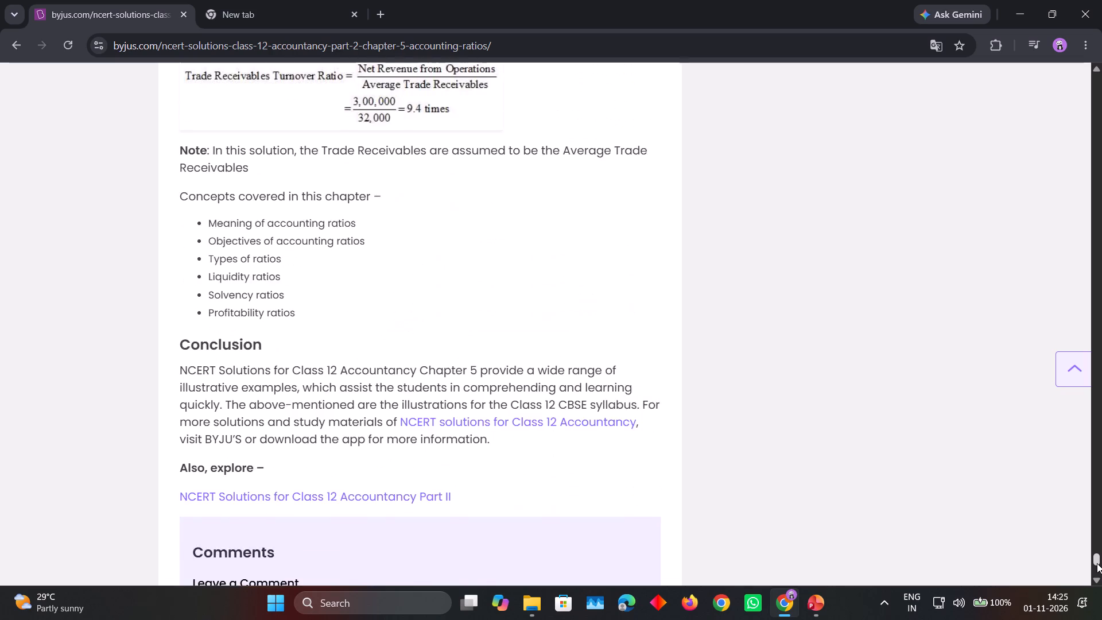
left_click_drag(1097, 563, 1097, 553)
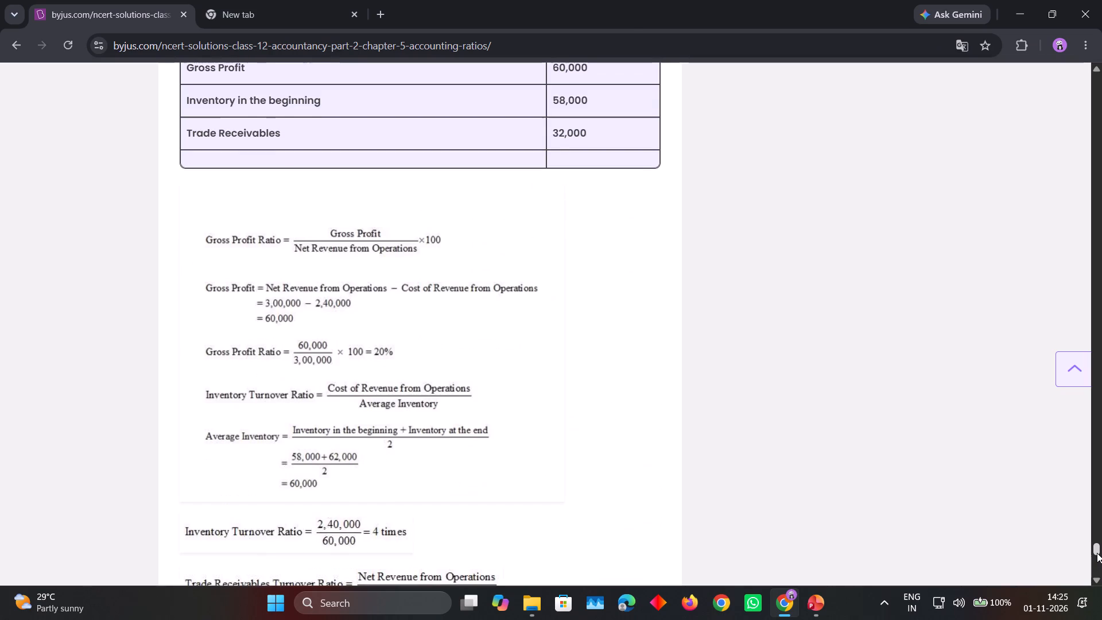
left_click_drag(1097, 553, 1094, 549)
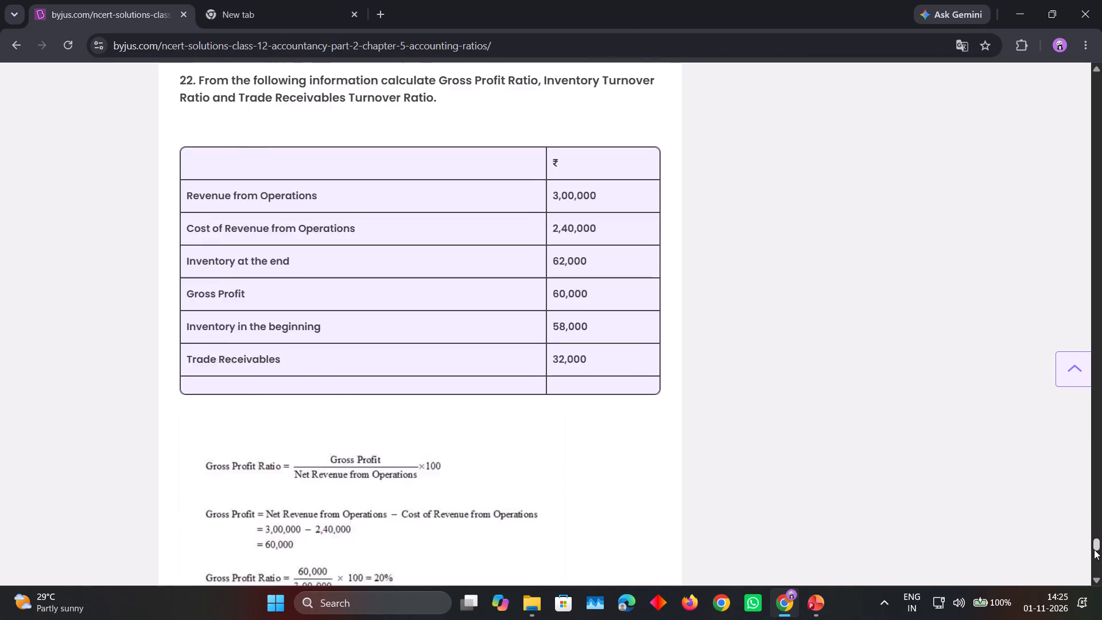
left_click_drag(1094, 549, 1094, 559)
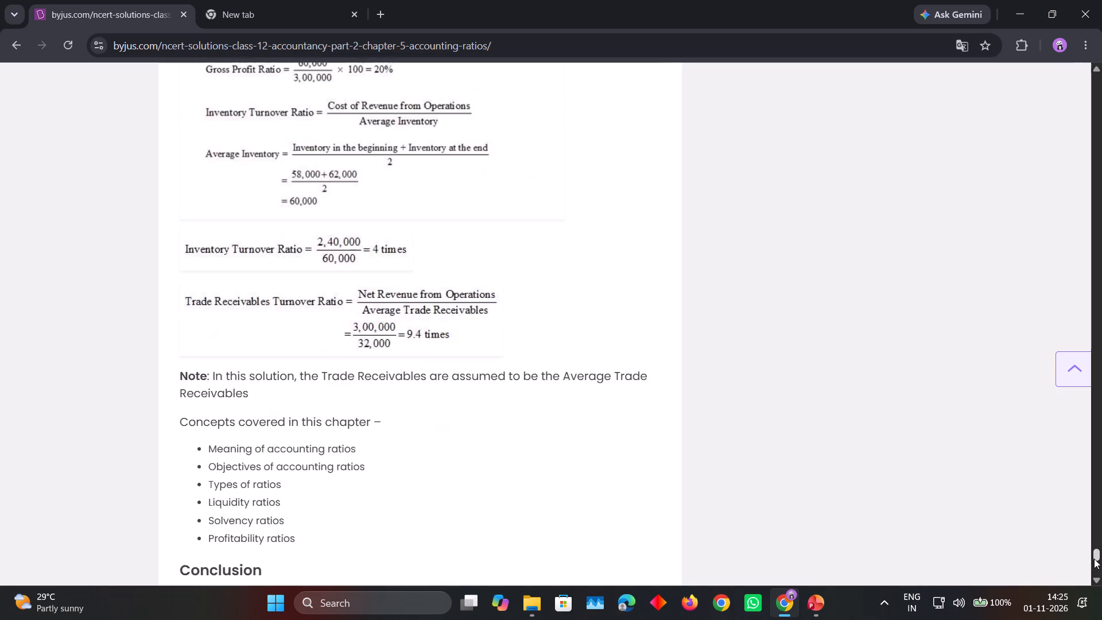
Go back to question 19 and re-read its data table and the debt-equity, total assets to debt and proprietary ratio solutions.
left_click_drag(1094, 559, 1091, 516)
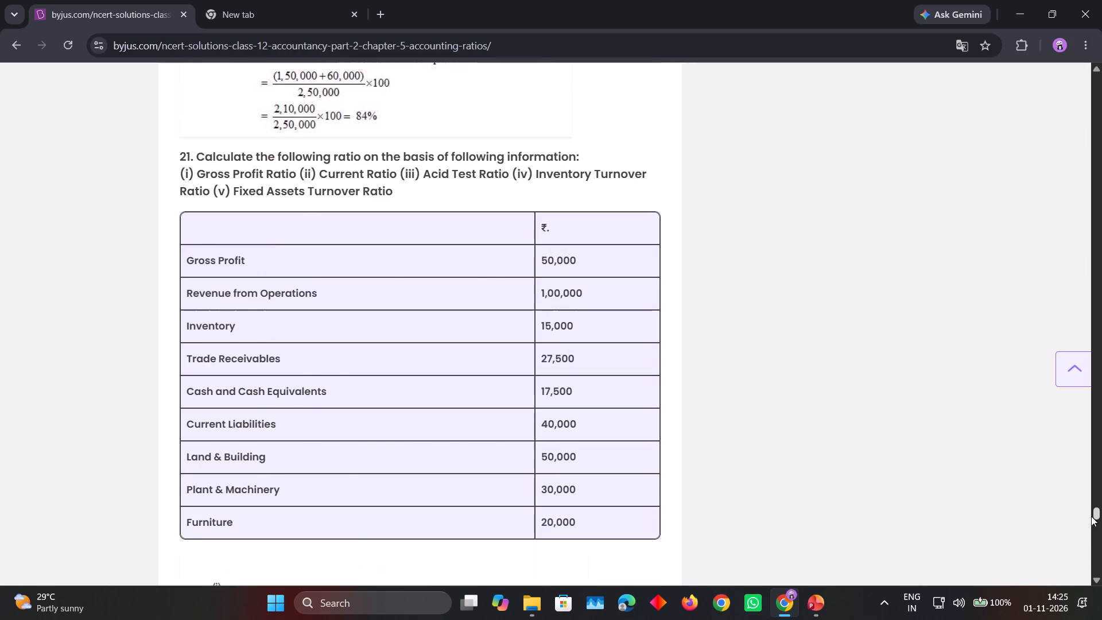
left_click_drag(1091, 516, 1088, 499)
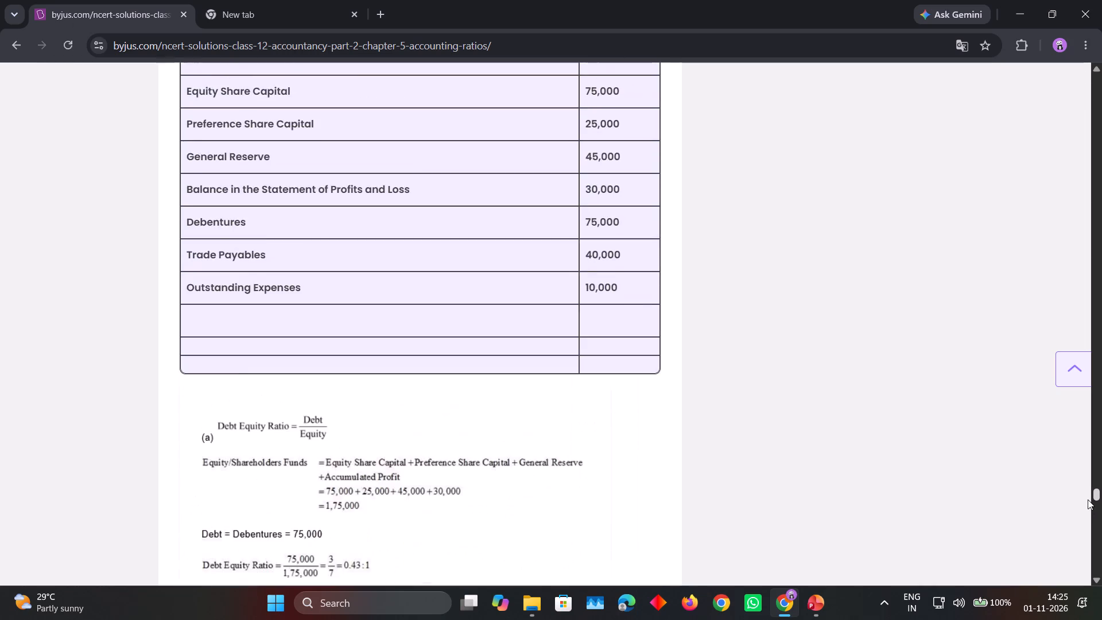
left_click_drag(1088, 499, 1087, 503)
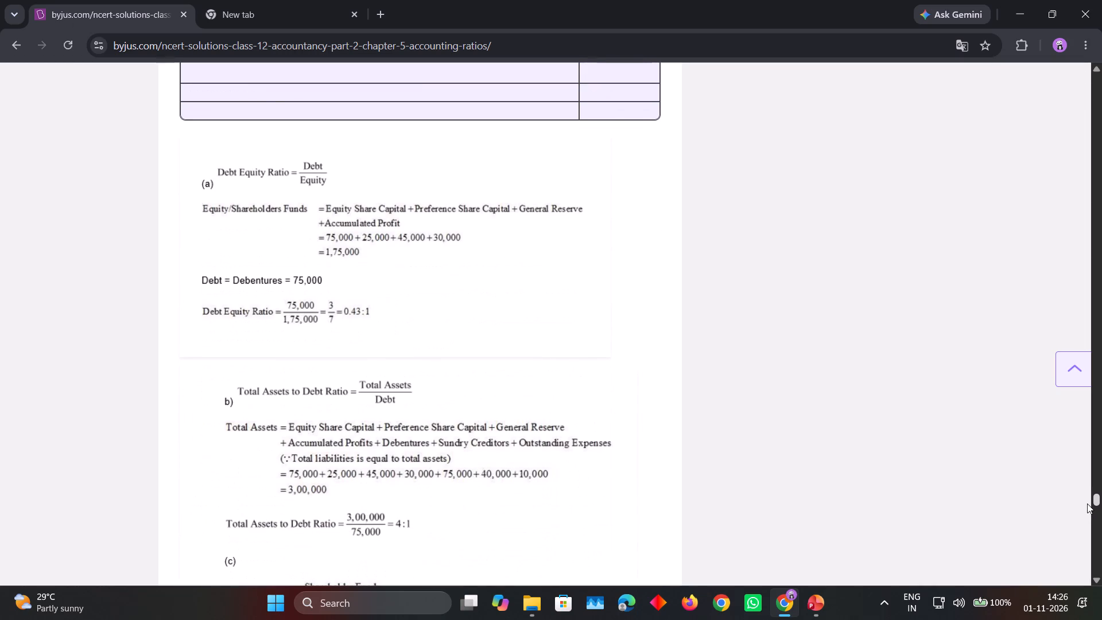
left_click_drag(1087, 503, 1086, 502)
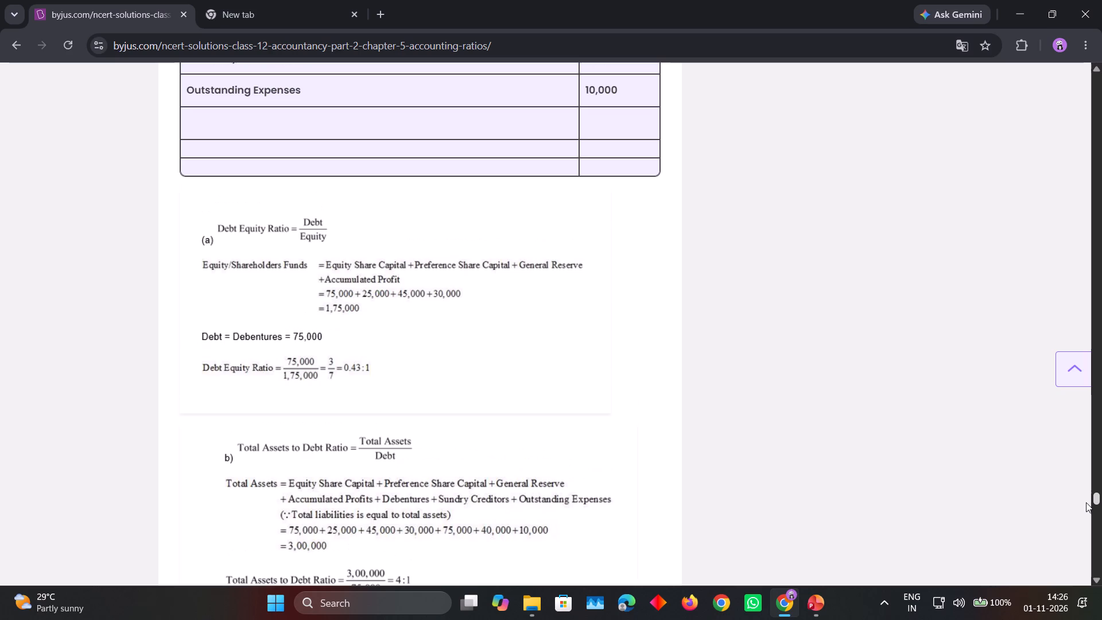
left_click_drag(1086, 502, 1082, 503)
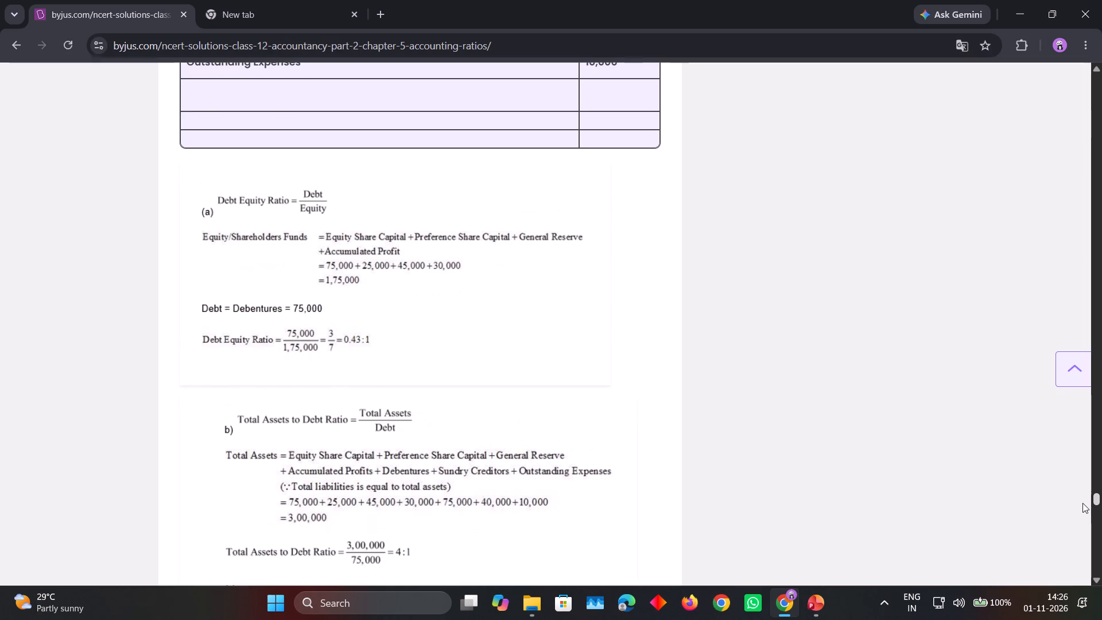
left_click_drag(1082, 503, 1083, 500)
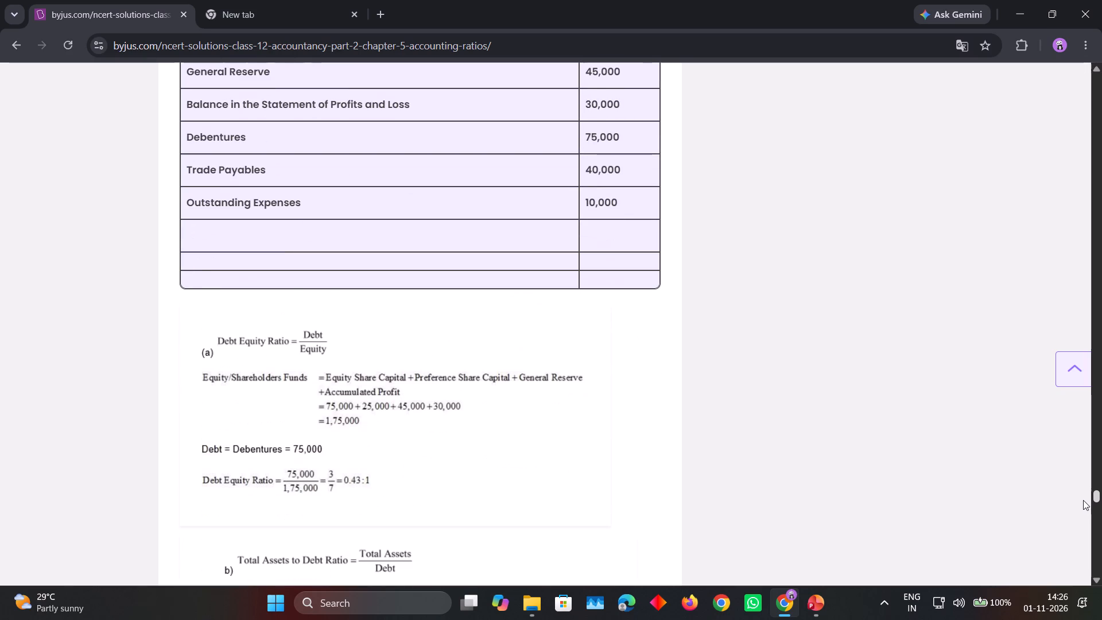
left_click_drag(1083, 500, 1083, 502)
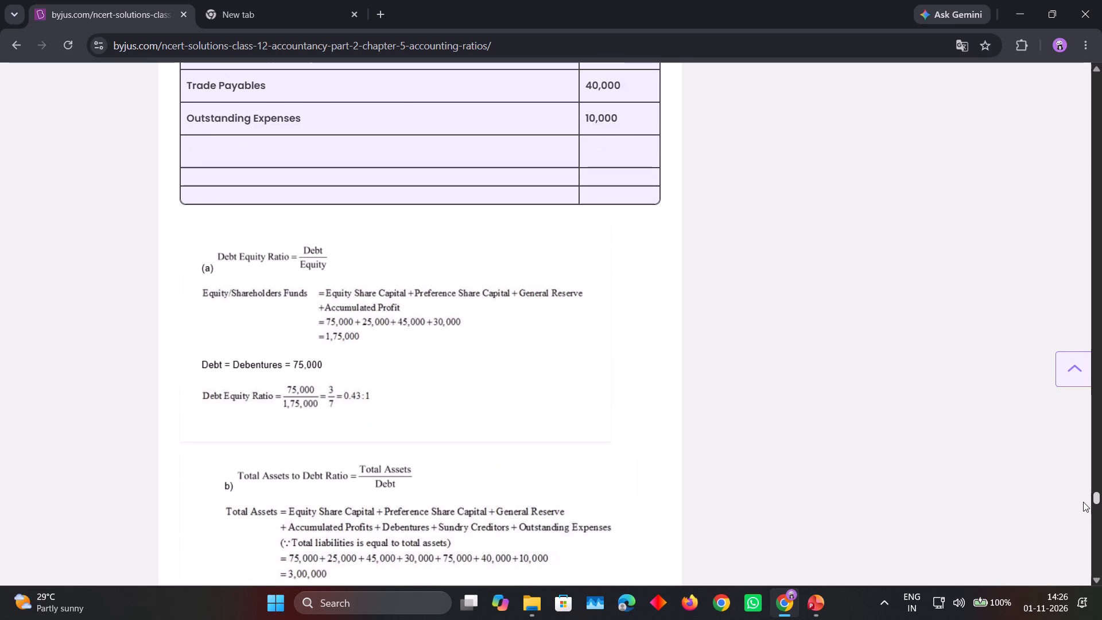
left_click_drag(1083, 502, 1083, 507)
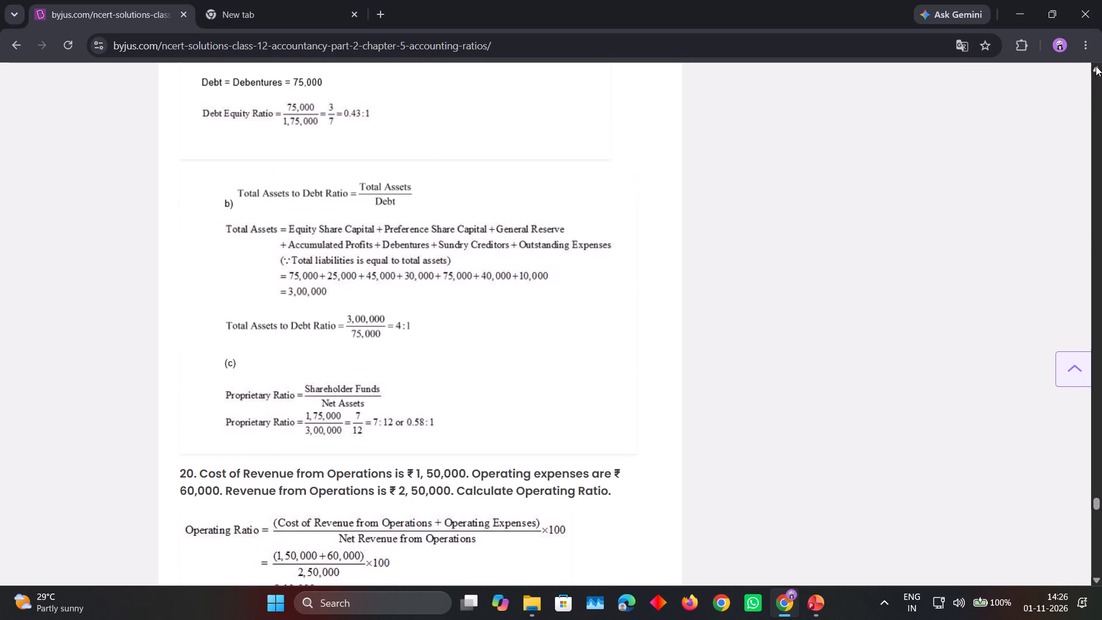
left_click(1097, 70)
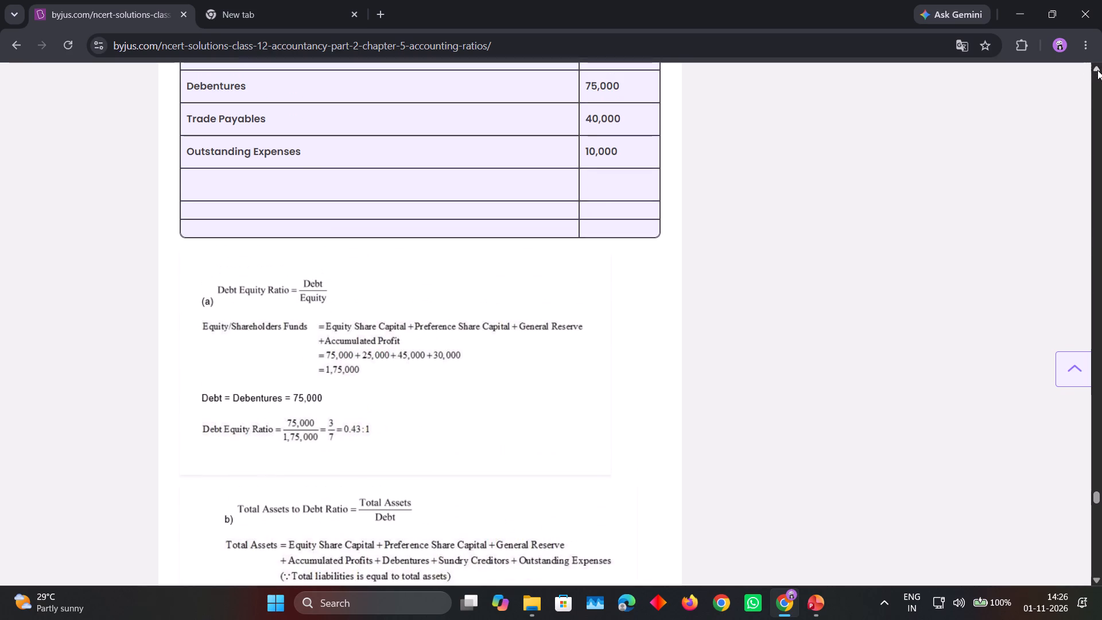
triple_click(1097, 70)
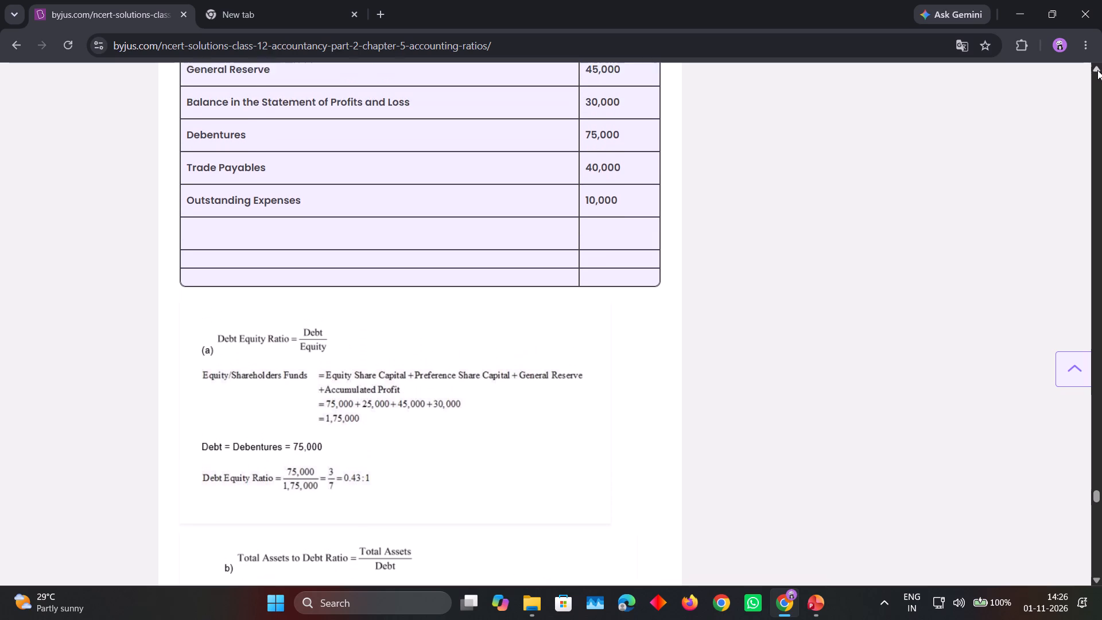
left_click(1097, 70)
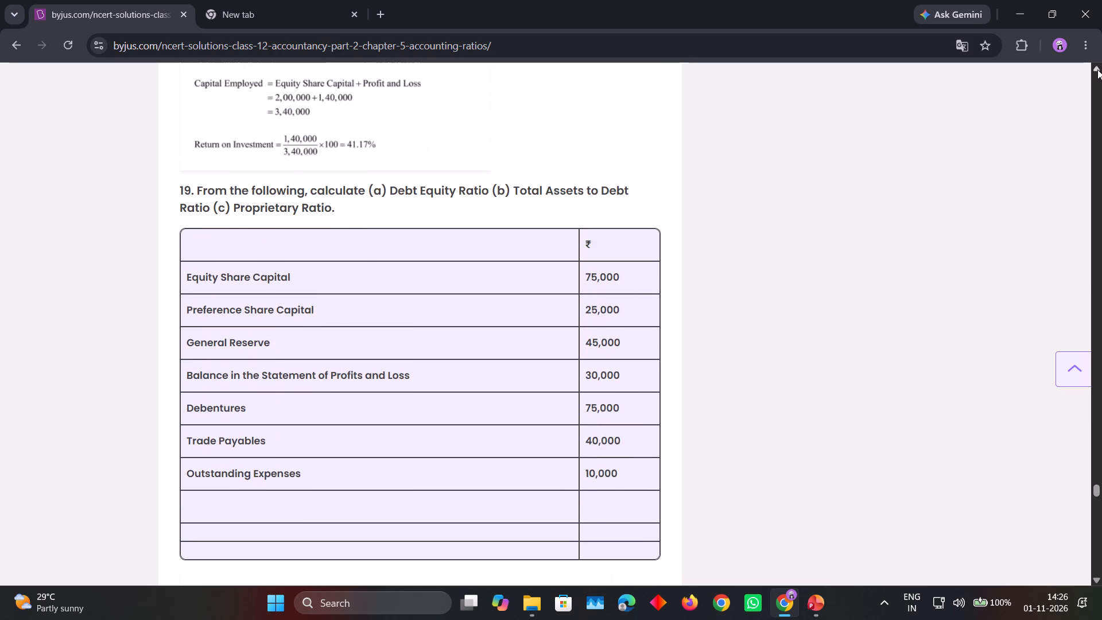
triple_click(1097, 69)
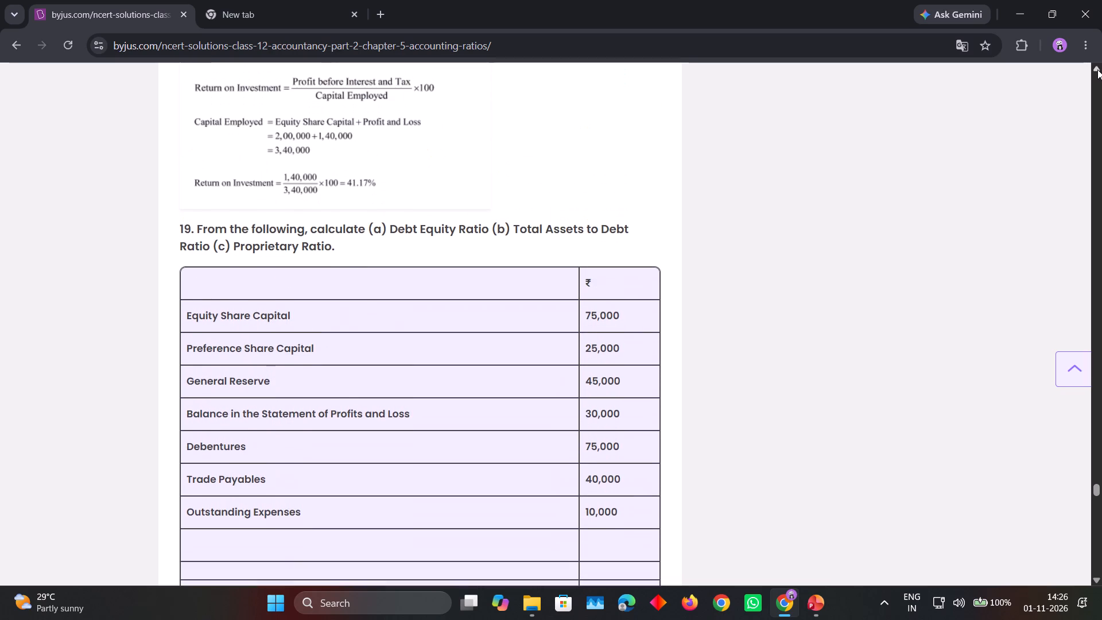
Look back over question 18's inventory turnover and return on investment solutions and question 17's balance sheet with its debt-equity and working capital turnover solutions.
double_click(1097, 69)
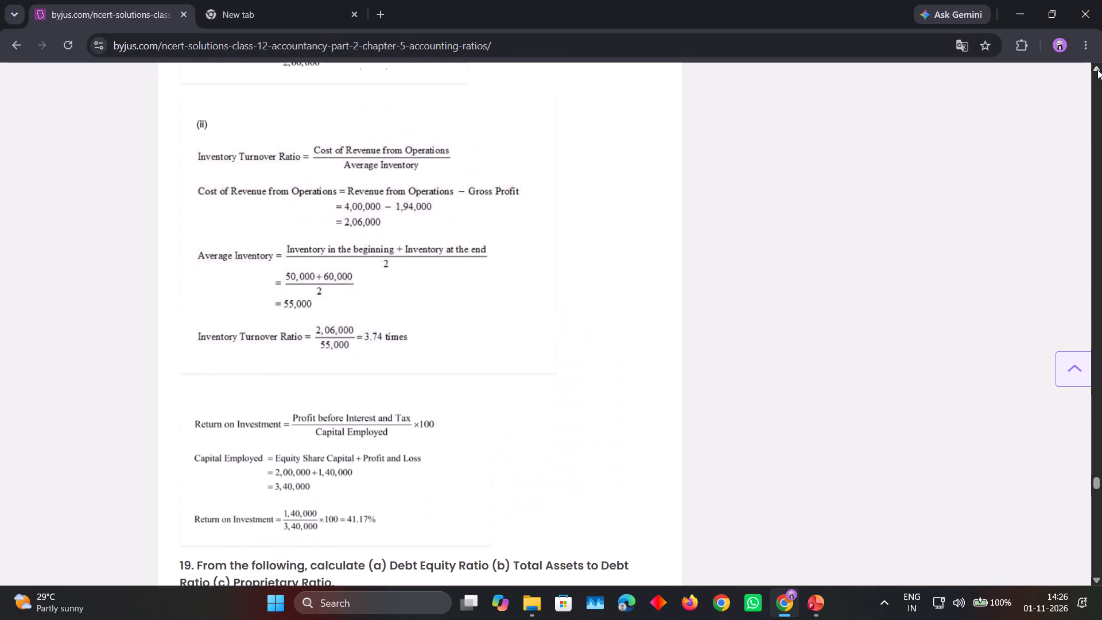
left_click(1097, 69)
left_click(1097, 69)
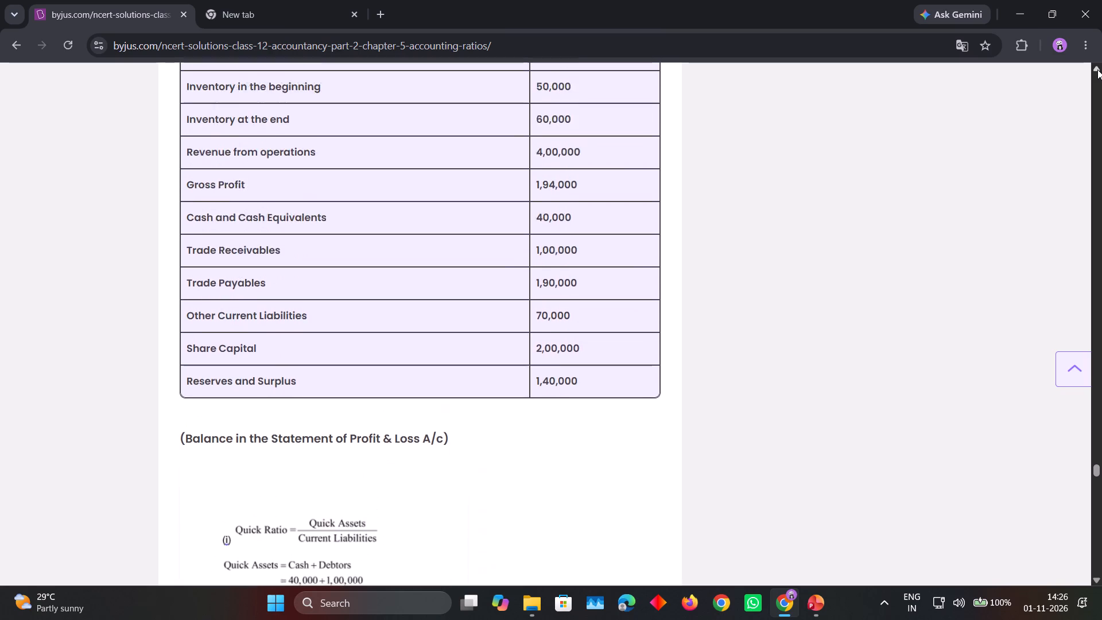
left_click_drag(1096, 69, 1097, 72)
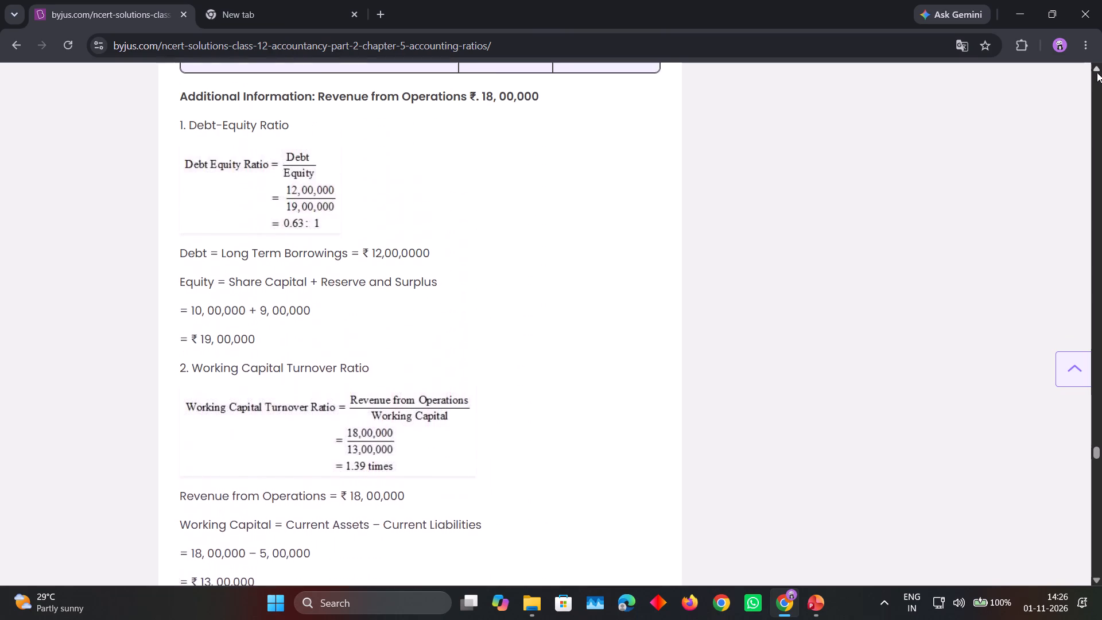
left_click_drag(1097, 72, 1077, 63)
left_click(1077, 63)
left_click_drag(1077, 63, 1096, 68)
left_click(1096, 68)
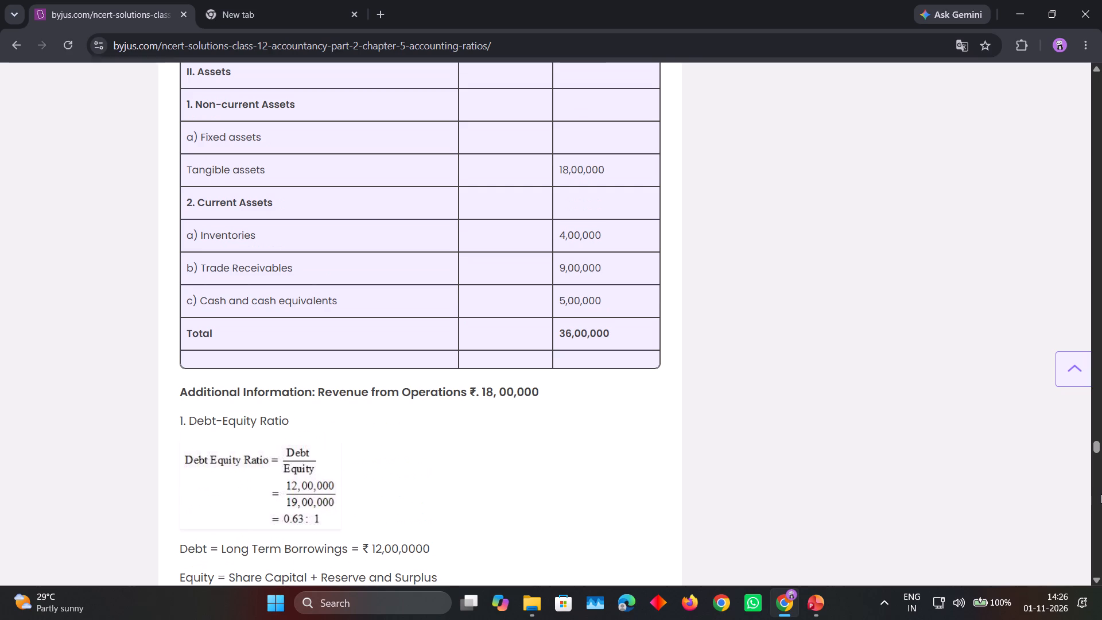
triple_click(1095, 579)
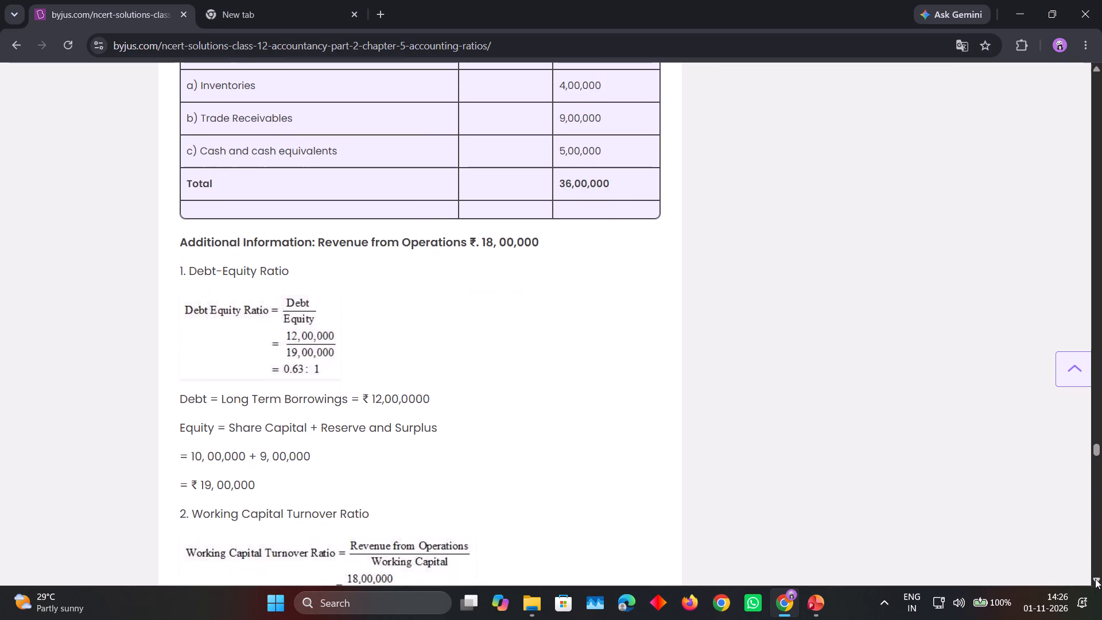
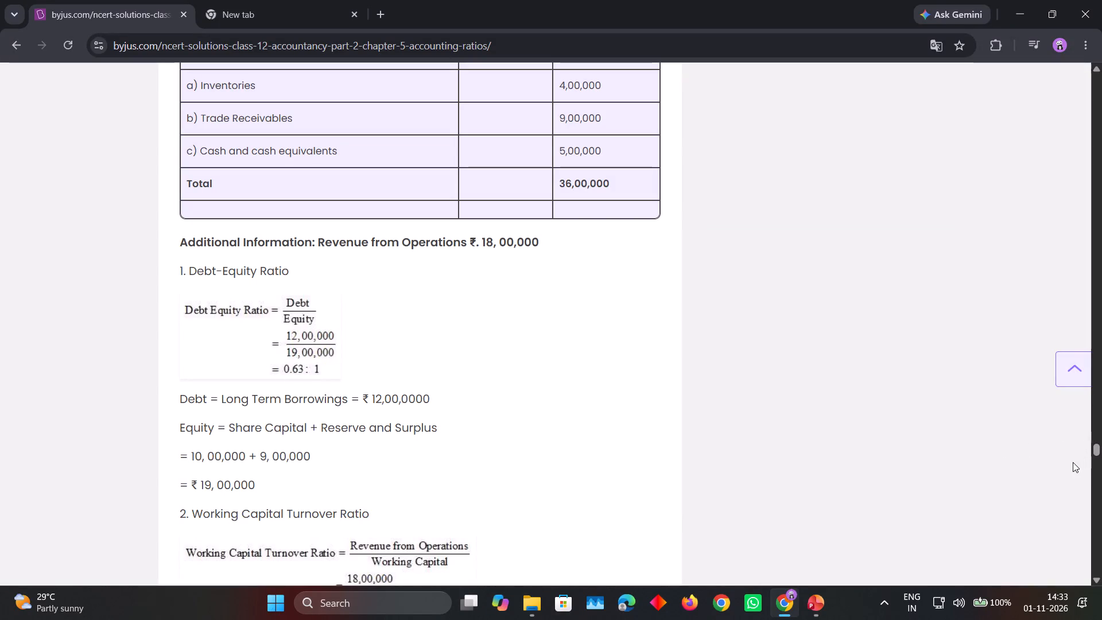
Review question 17's debt-equity, working capital and trade receivables turnover solutions, and read question 18 with its data table.
left_click(1097, 445)
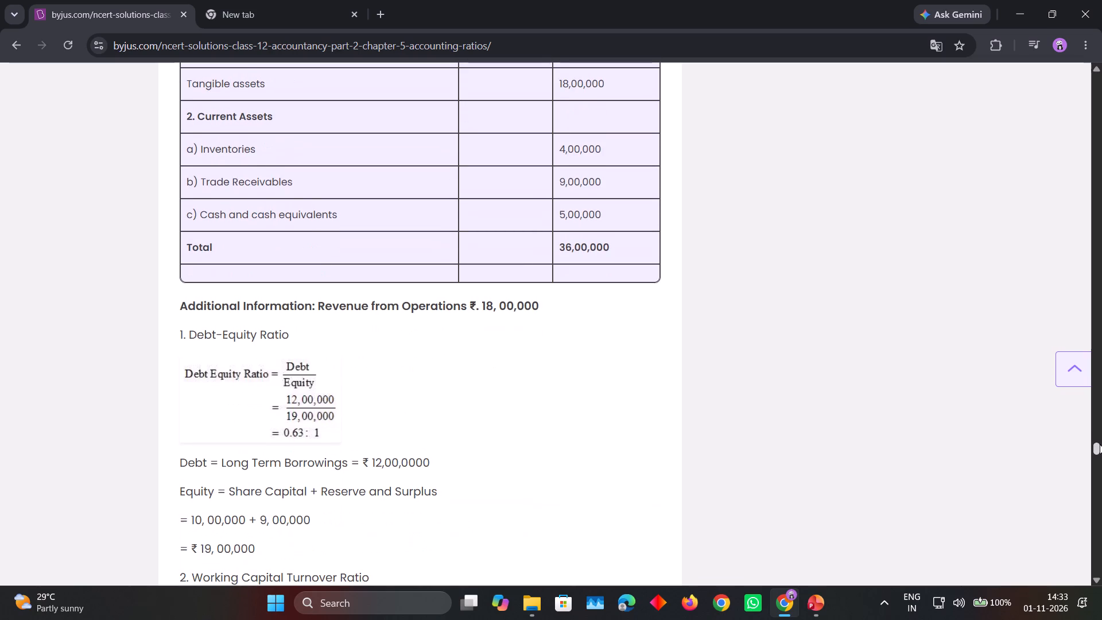
left_click(1100, 444)
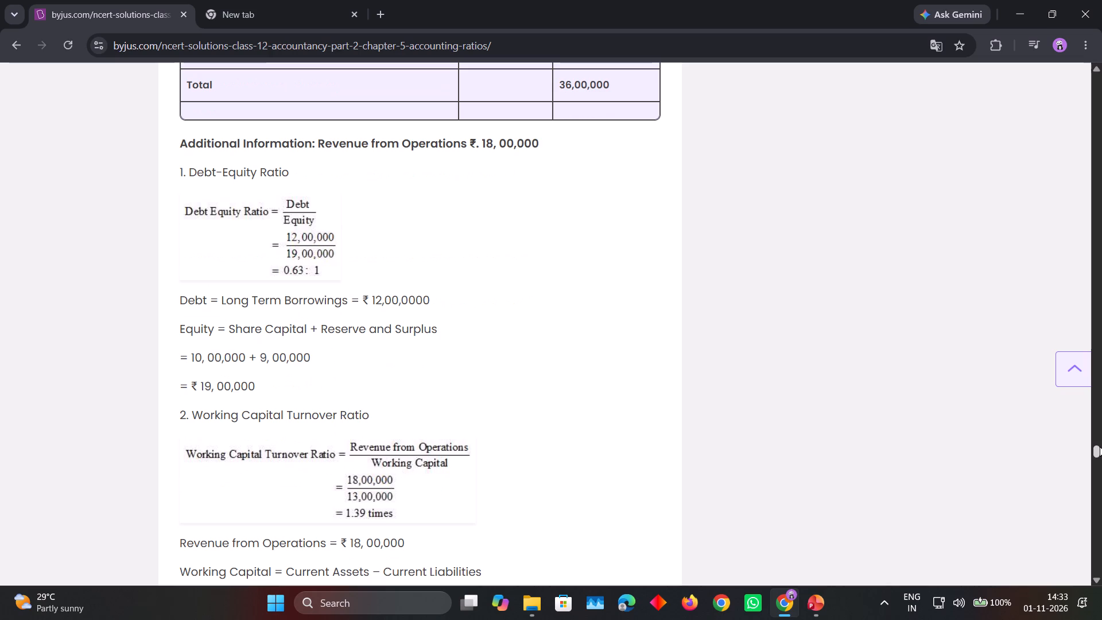
triple_click(1098, 579)
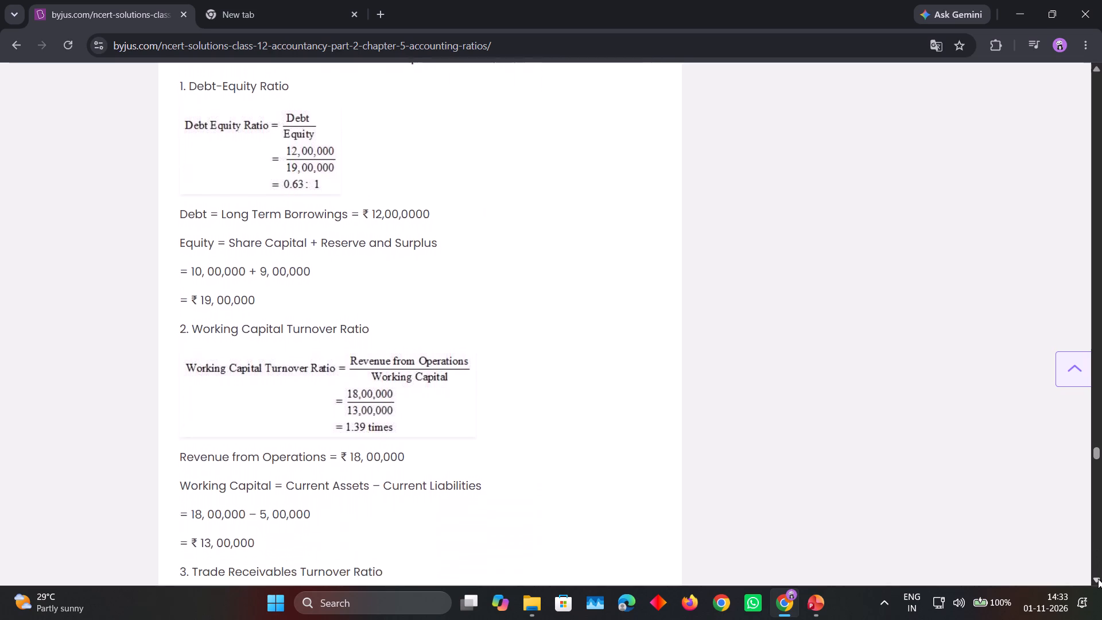
triple_click(1098, 579)
triple_click(1098, 579)
triple_click(1098, 579)
triple_click(1098, 579)
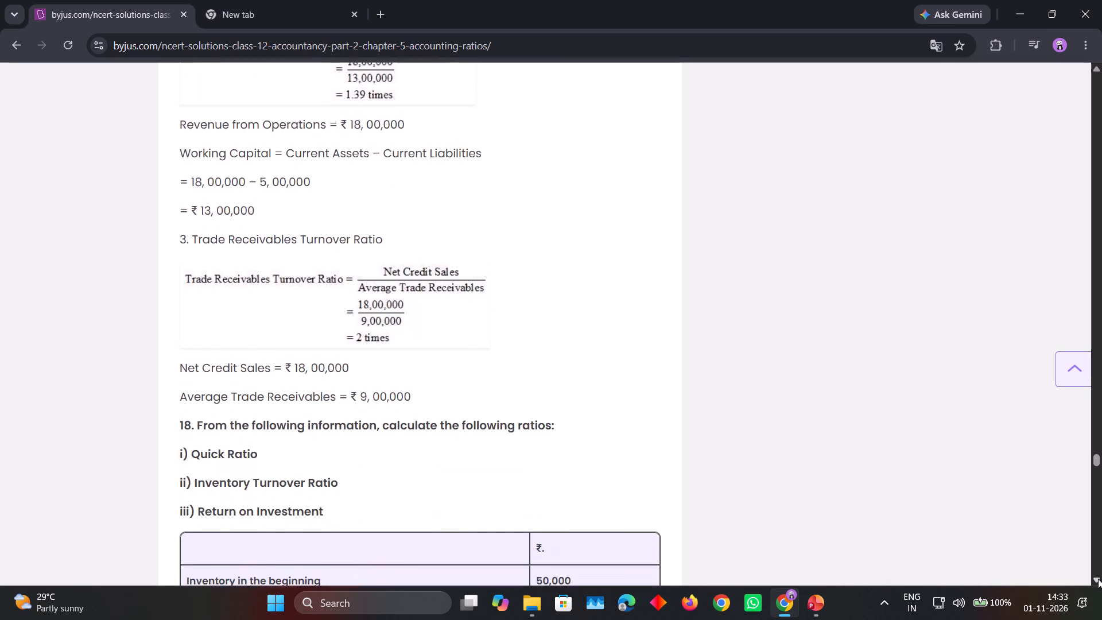
triple_click(1098, 579)
triple_click(1098, 579)
triple_click(1098, 579)
triple_click(1098, 579)
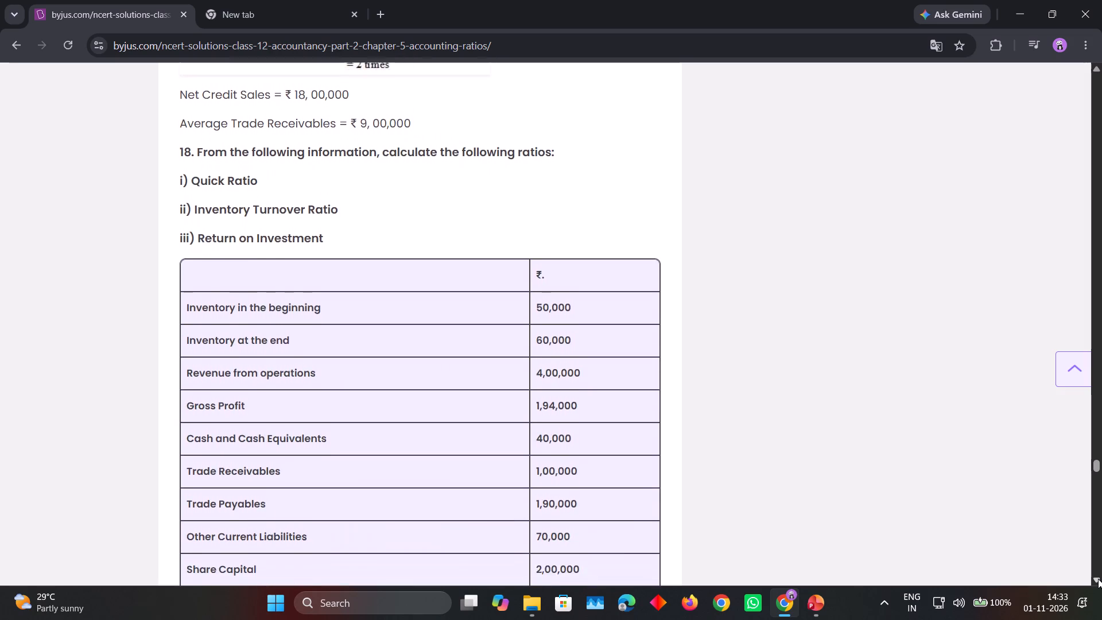
double_click(1098, 579)
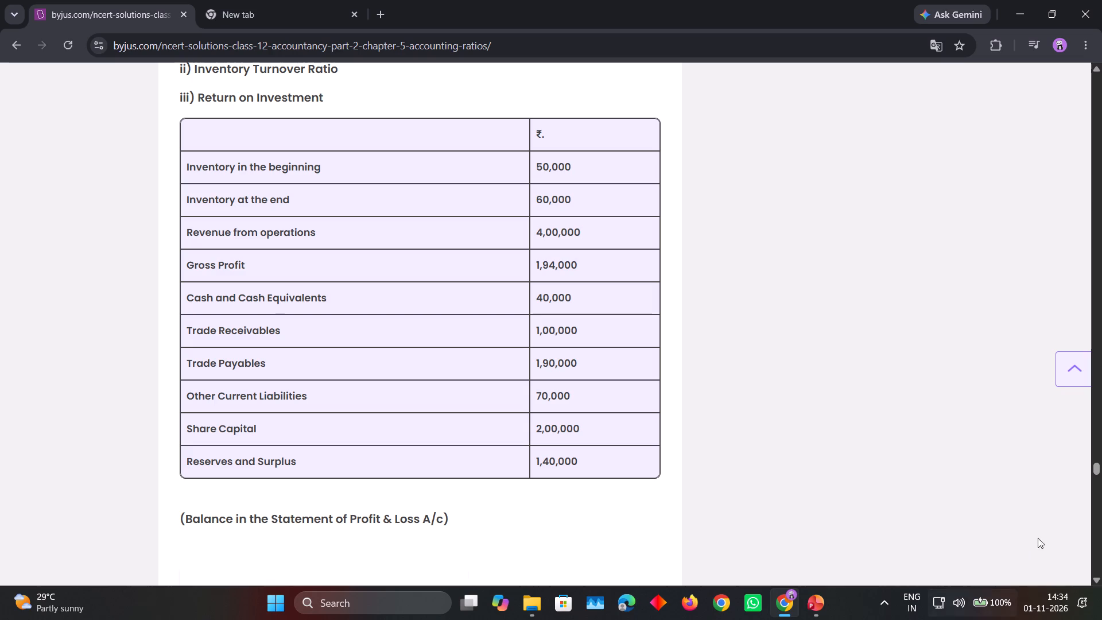
Switch to the PowerPoint presentation and delete the Ratio Analysis slide's body text after the "Maximize Shareholder Wealth:" heading.
left_click(817, 605)
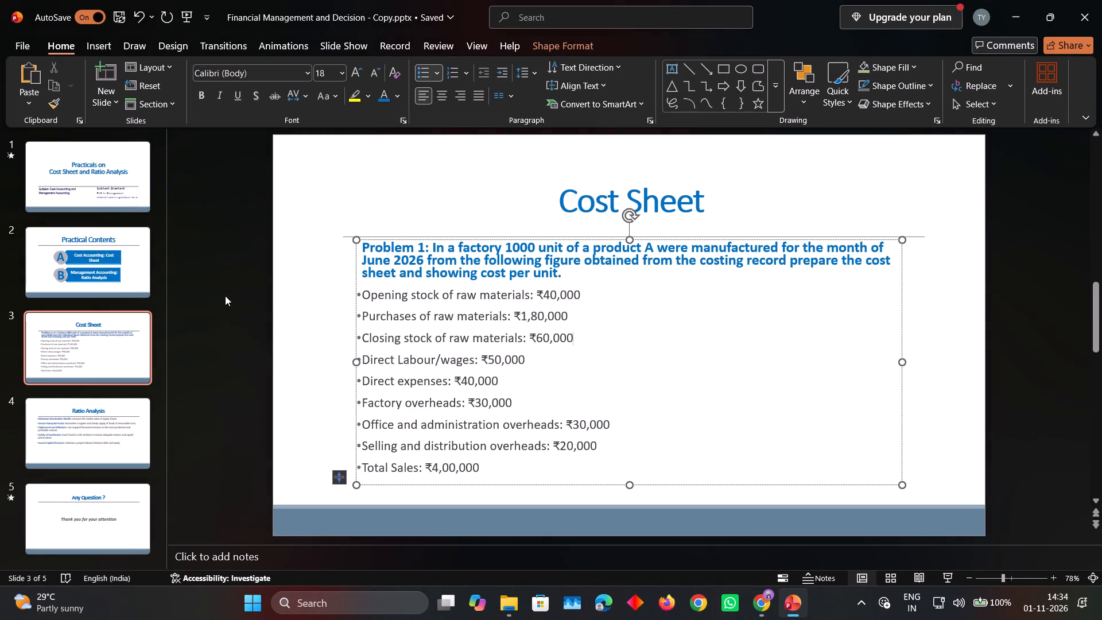
left_click(106, 417)
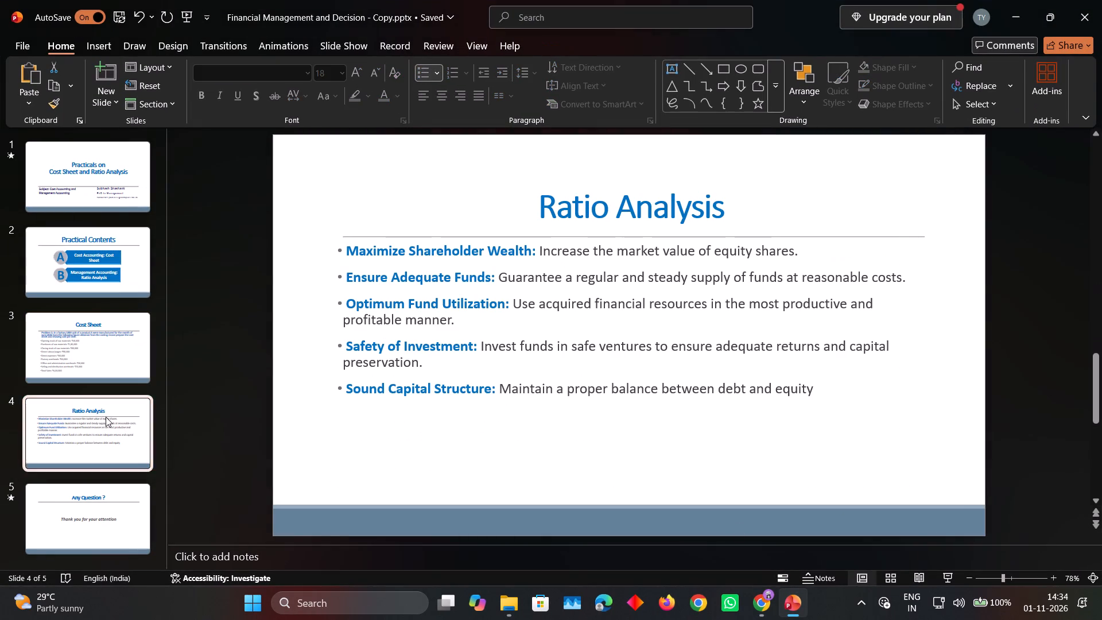
left_click_drag(817, 390, 683, 433)
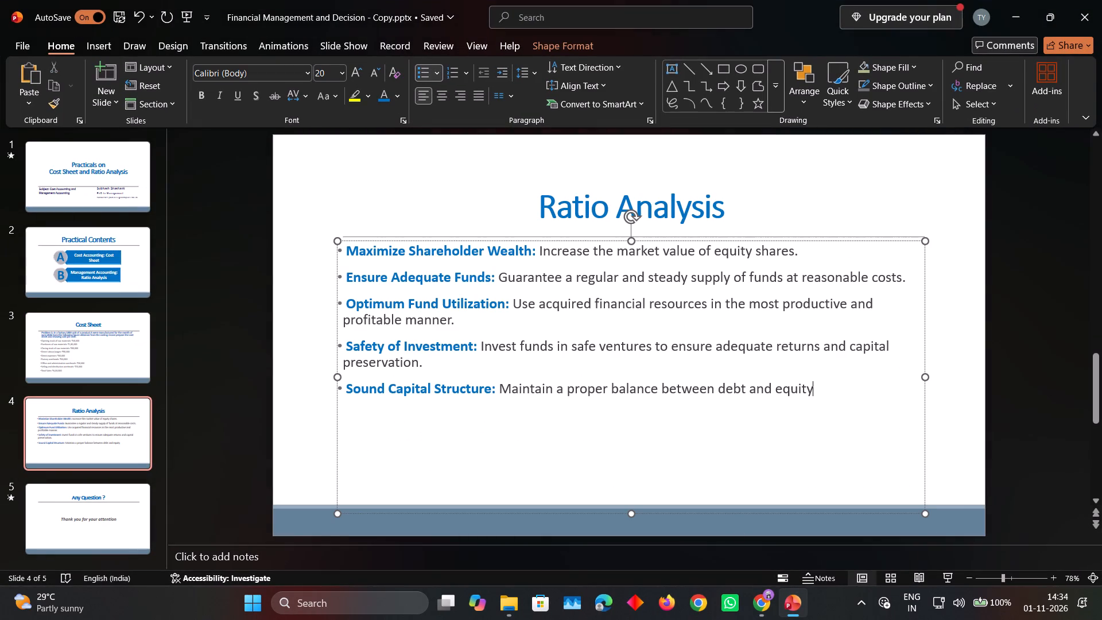
left_click_drag(683, 433, 538, 241)
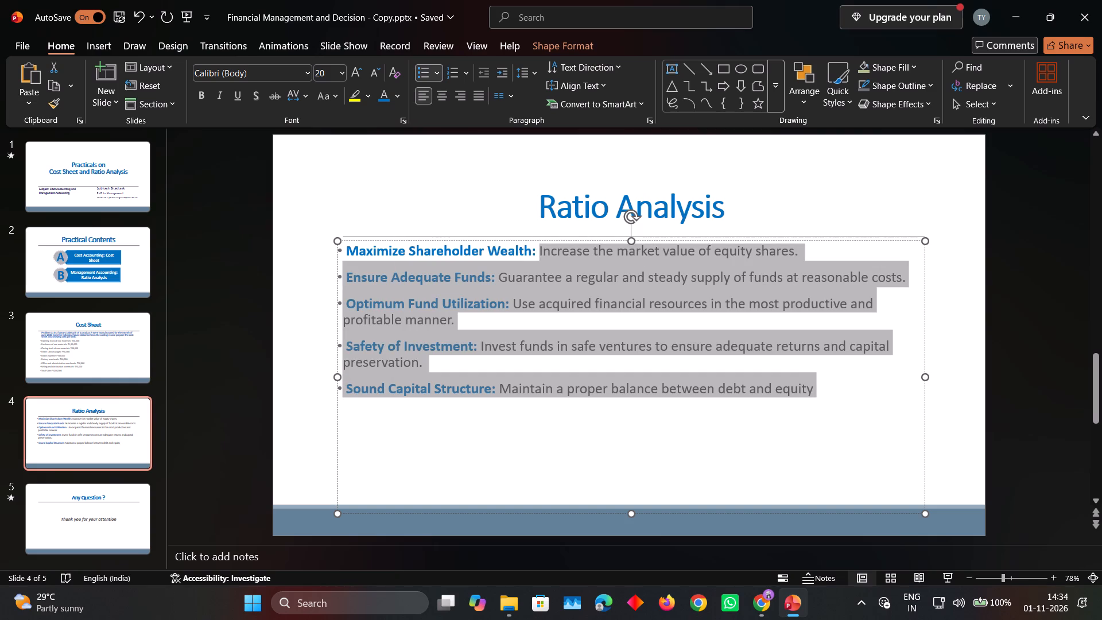
left_click_drag(538, 241, 538, 242)
key("BackSpace")
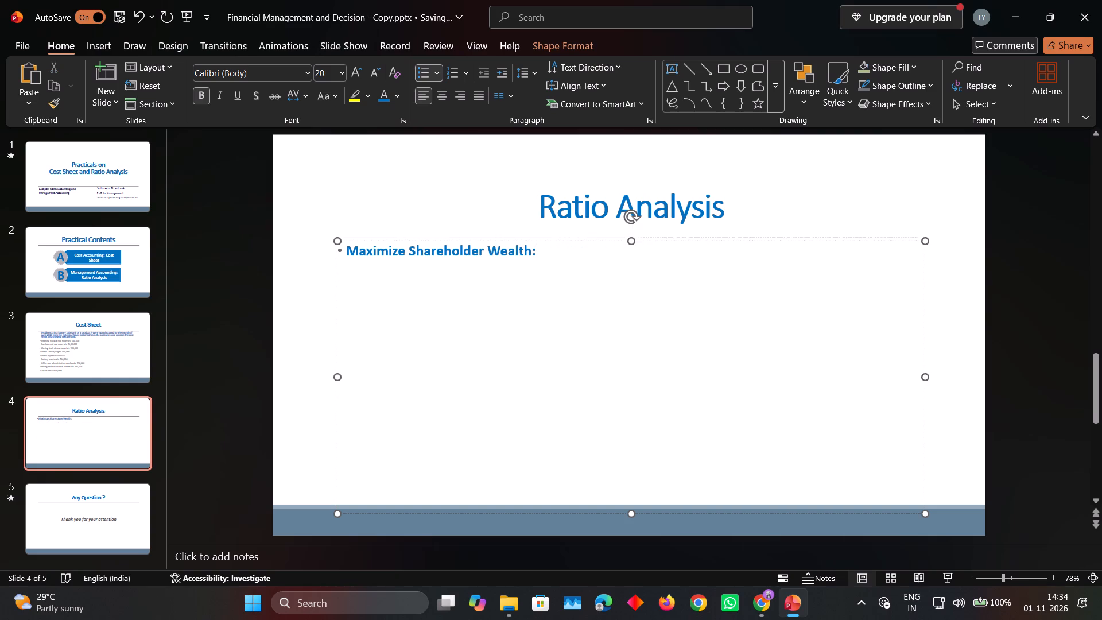
Delete the words "Maximize Shareholder Wealth" from the remaining bullet, keeping its colon.
left_click(531, 251)
key("BackSpace")
key("BackSpace")
key("BackSpace")
key("BackSpace")
key("BackSpace")
key("BackSpace")
key("BackSpace")
key("BackSpace")
key("BackSpace")
key("BackSpace")
key("BackSpace")
key("BackSpace")
key("BackSpace")
key("BackSpace")
key("BackSpace")
key("BackSpace")
key("BackSpace")
key("BackSpace")
key("BackSpace")
key("BackSpace")
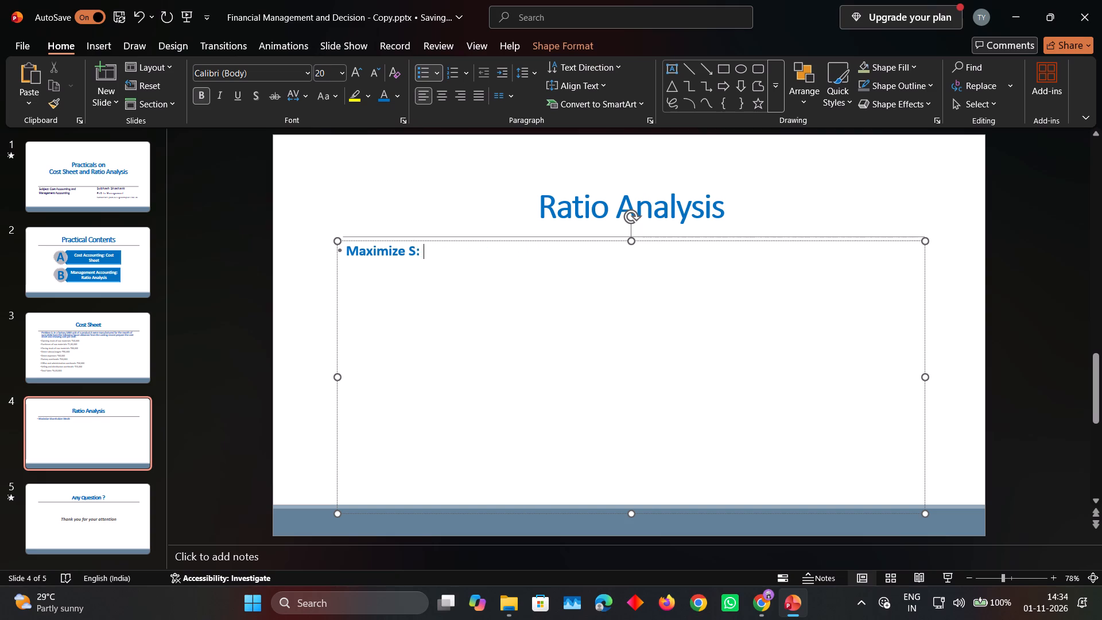
key("BackSpace")
key("BackSpace")
key("BackSpace")
key("BackSpace")
key("BackSpace")
key("BackSpace")
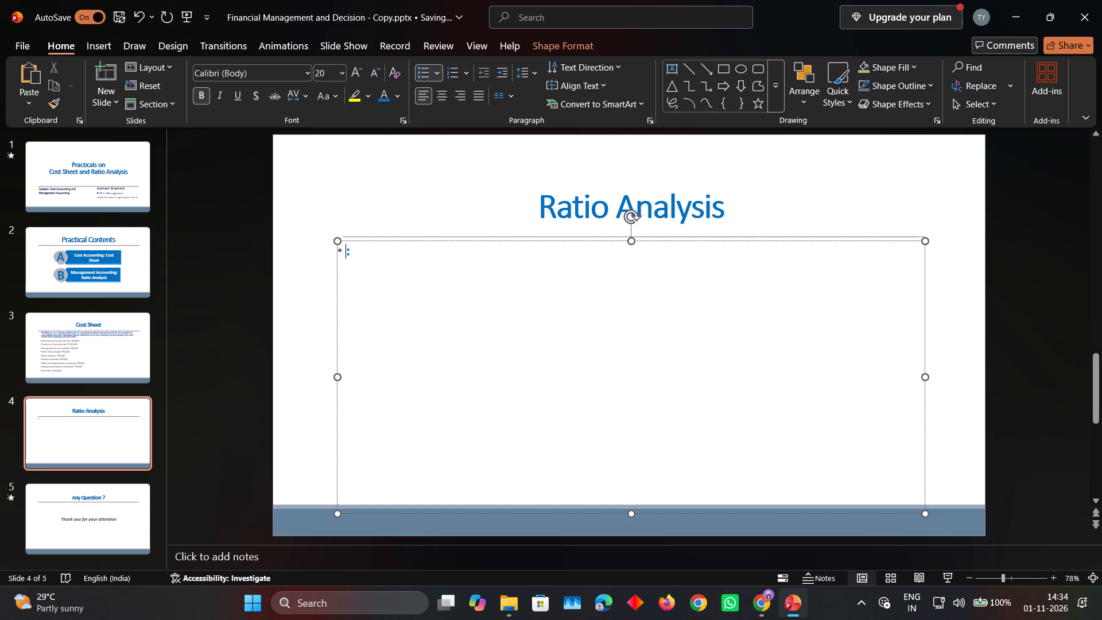
Check the Cost Sheet slide's problem heading, and label the Ratio Analysis slide's bullet "Problem 2:" with a blue colon and trailing space.
left_click(68, 344)
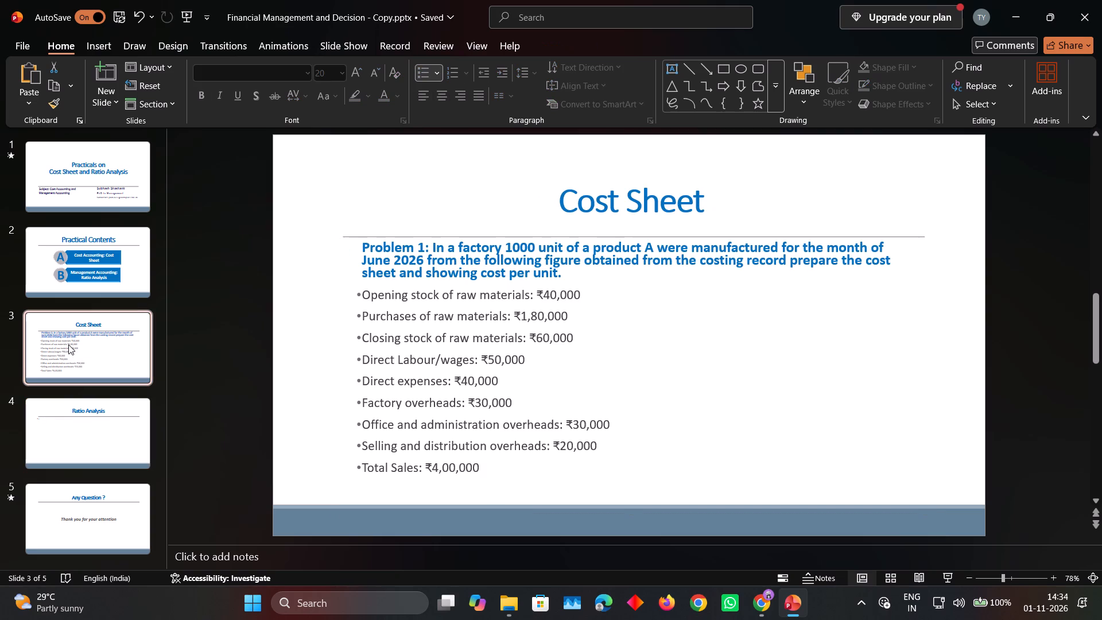
left_click(98, 442)
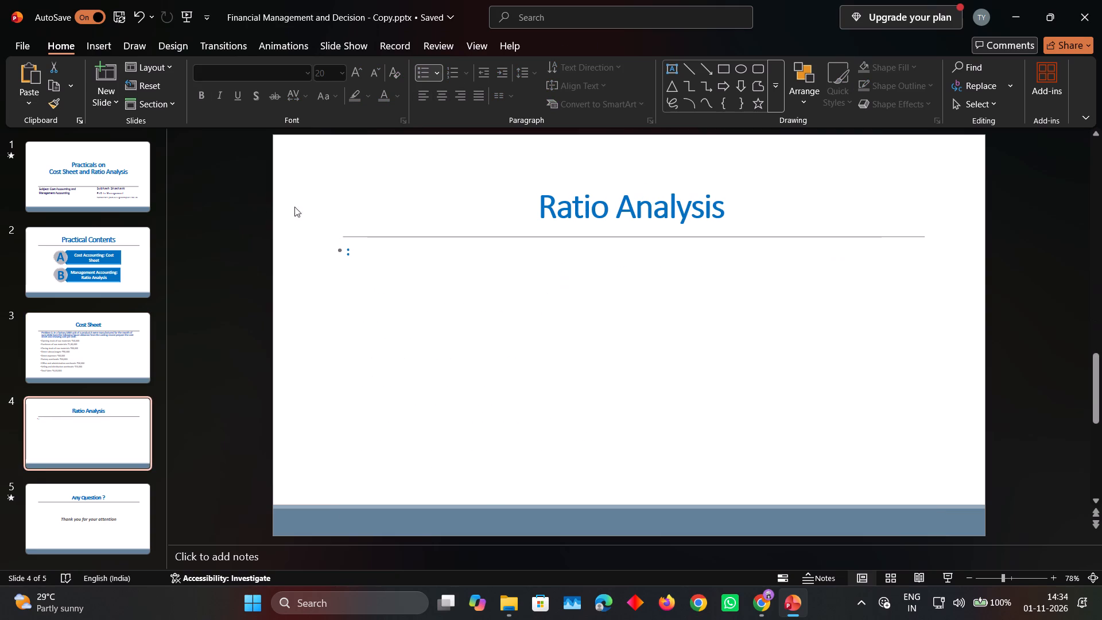
left_click(344, 254)
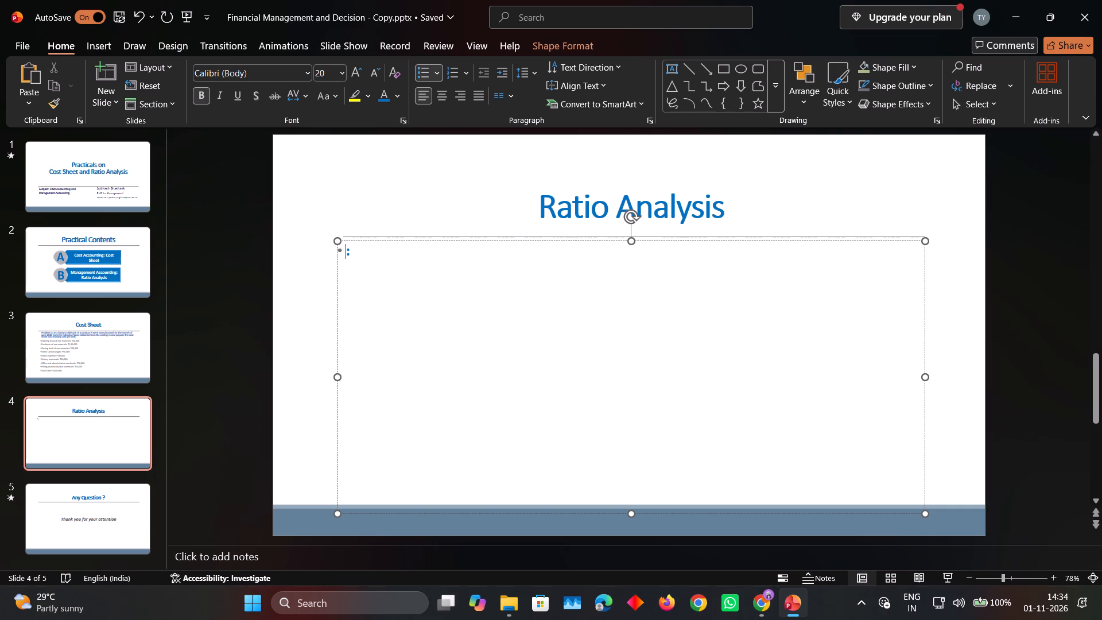
type("Pr")
type("oblem")
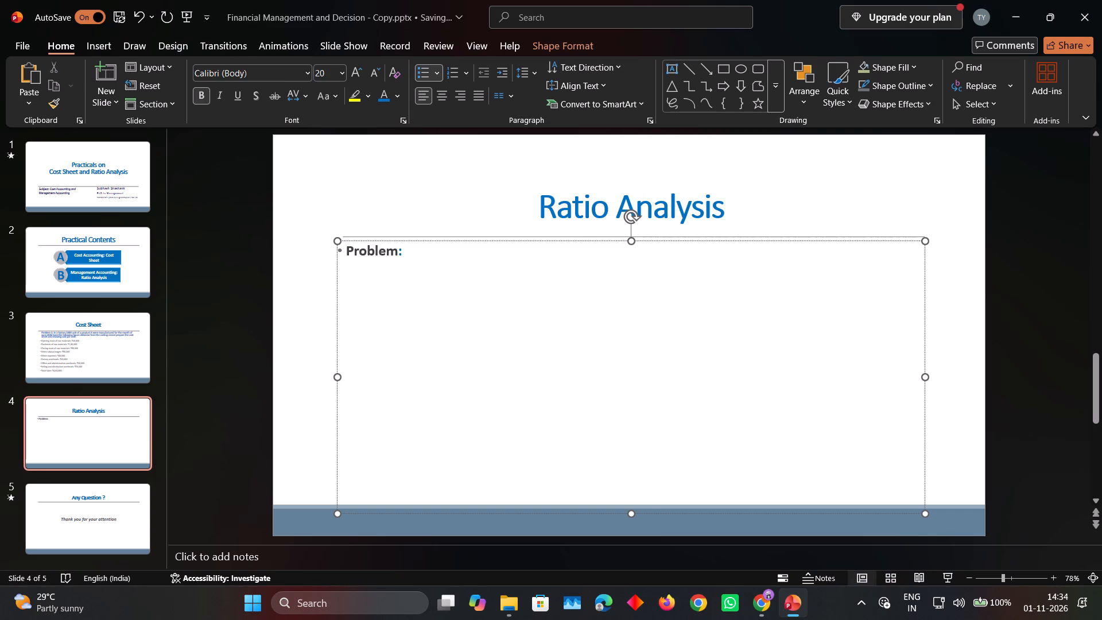
key("space")
key("2")
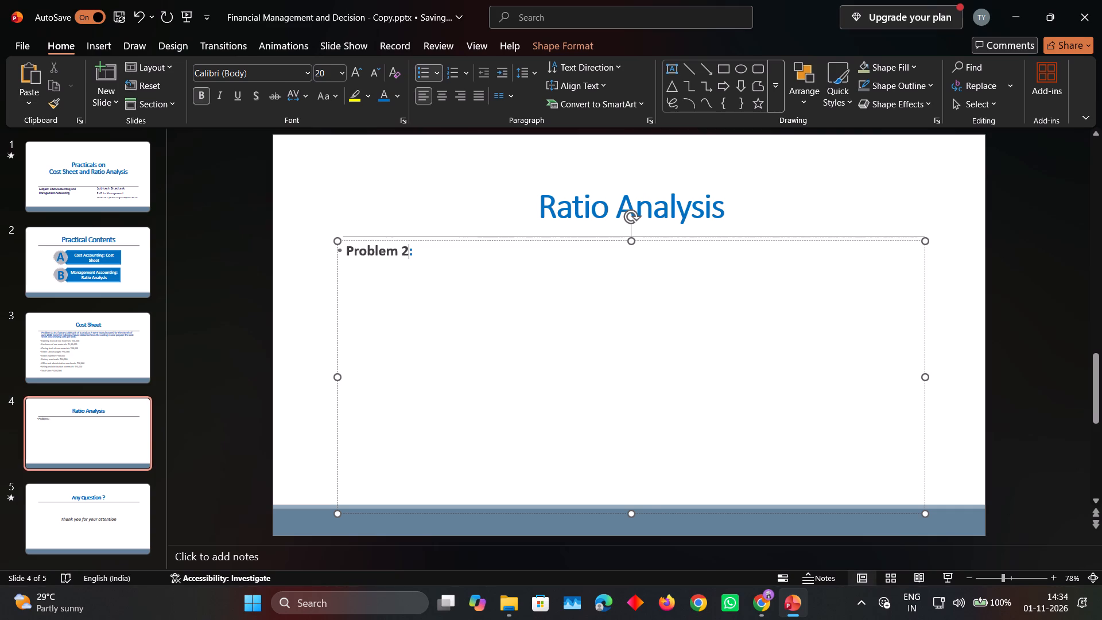
key("Right")
key("BackSpace")
type(":")
key("space")
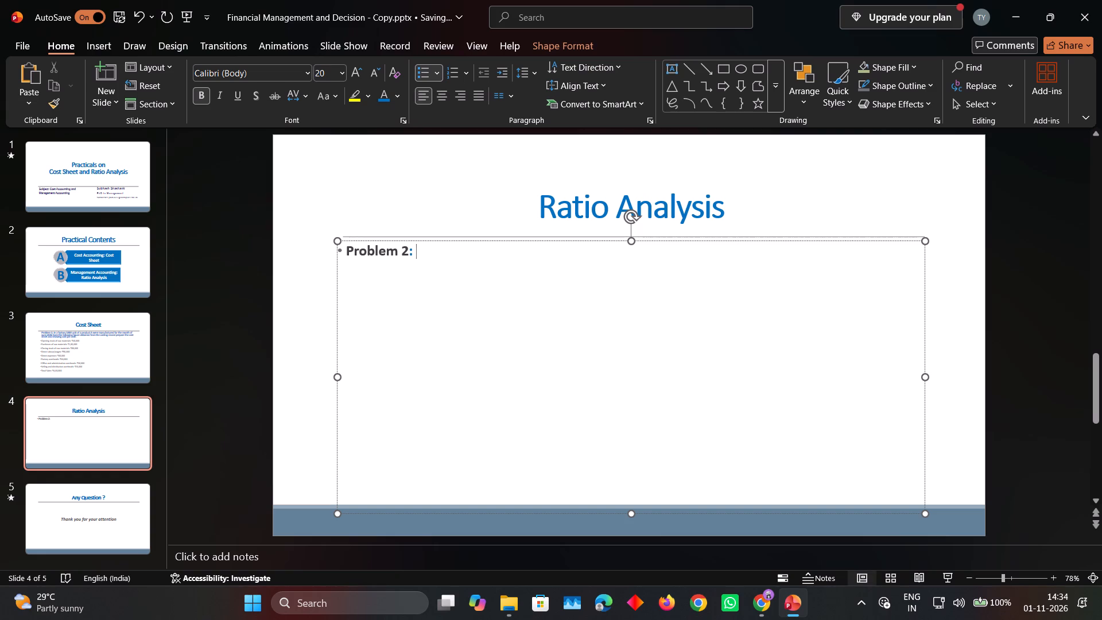
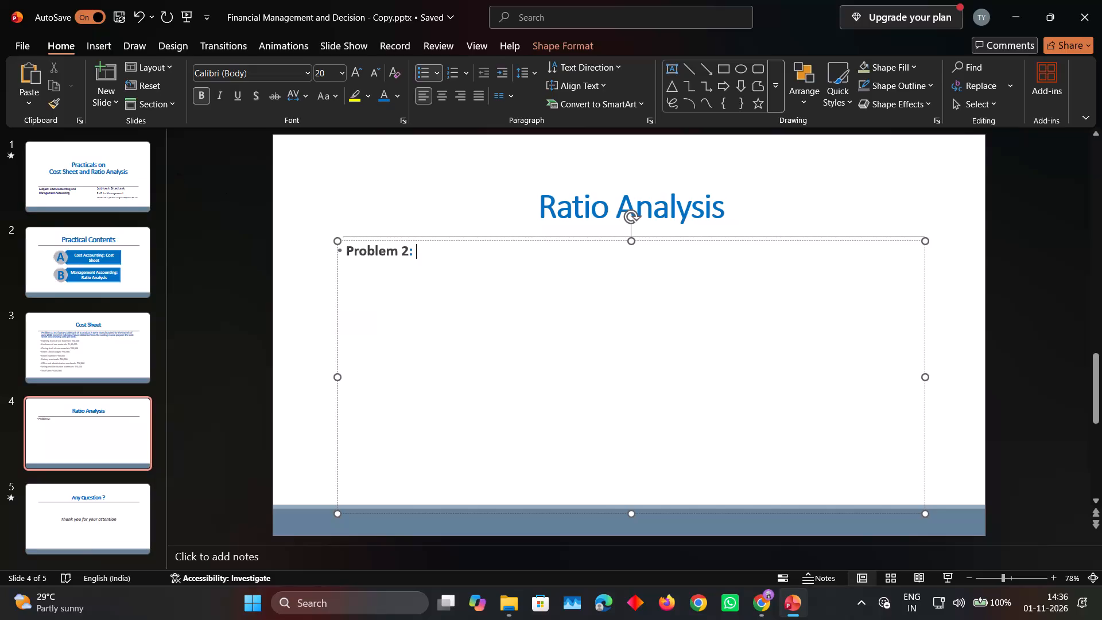
Start adding a table to the Ratio Analysis slide's body below the "Problem 2:" label.
left_click(432, 299)
left_click(103, 42)
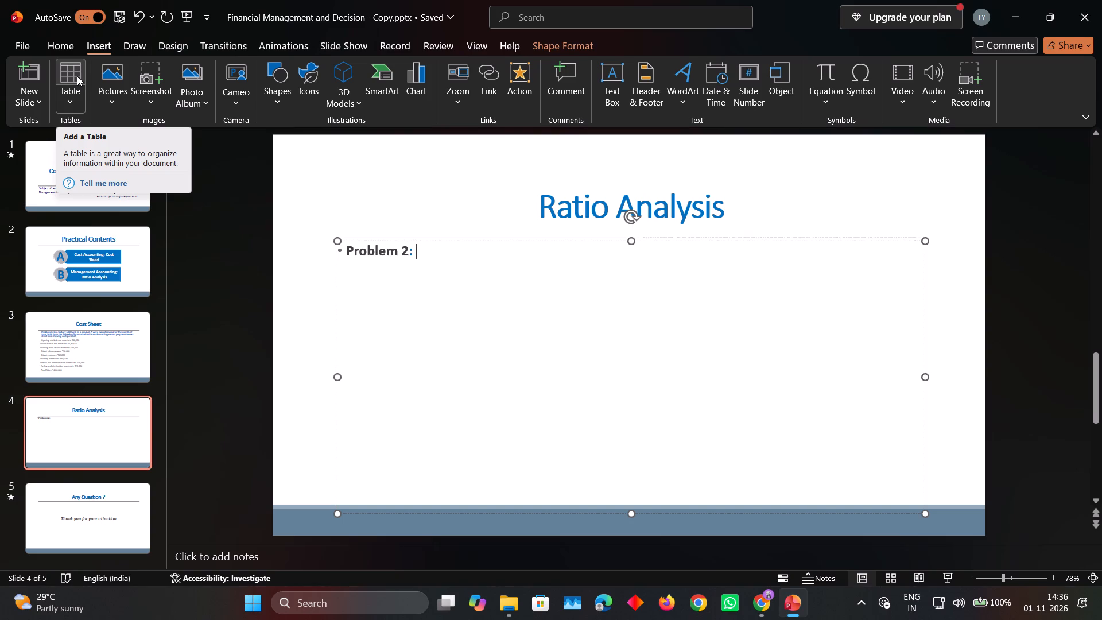
scroll(77, 76, "up", 1)
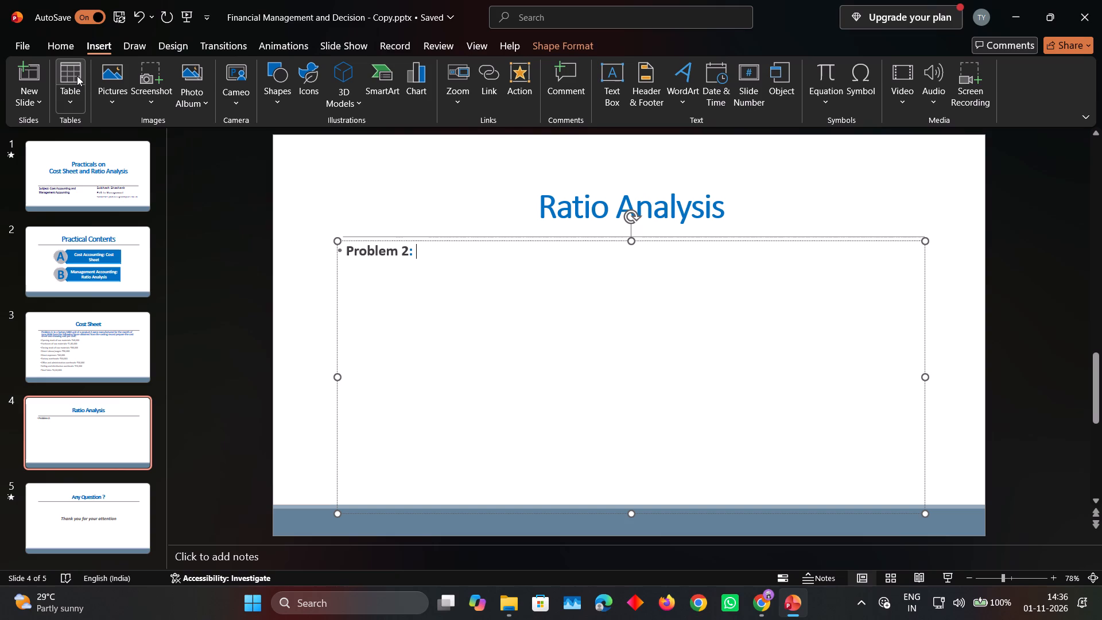
scroll(77, 76, "up", 2)
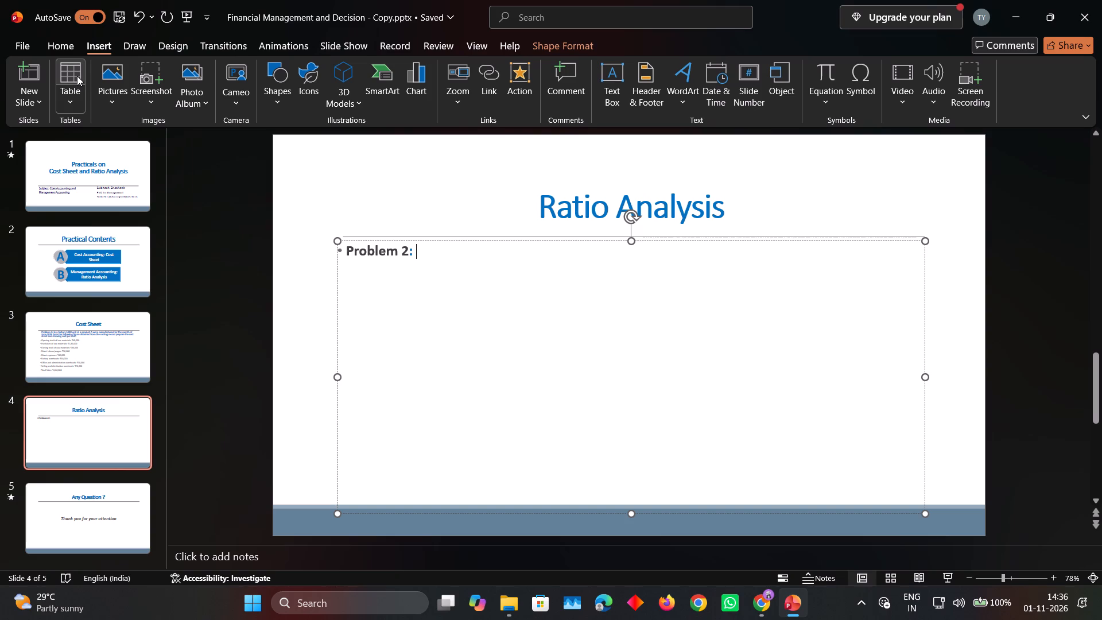
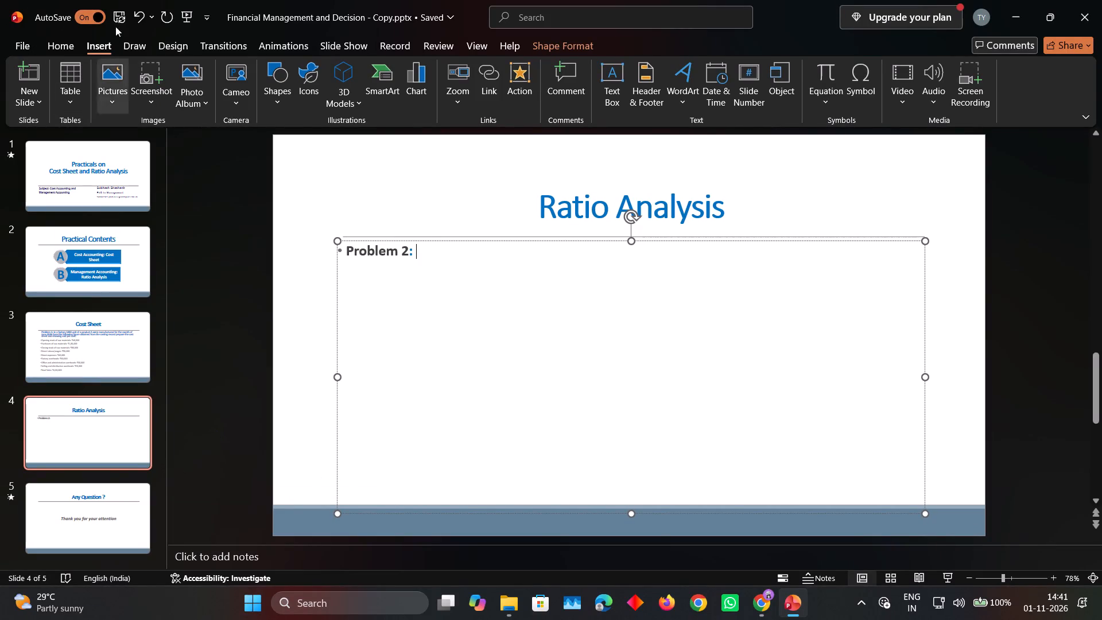
In Chrome, return to the ratio analysis practical questions results and look through the full AI Overview and the listed sites for a problem.
left_click(796, 613)
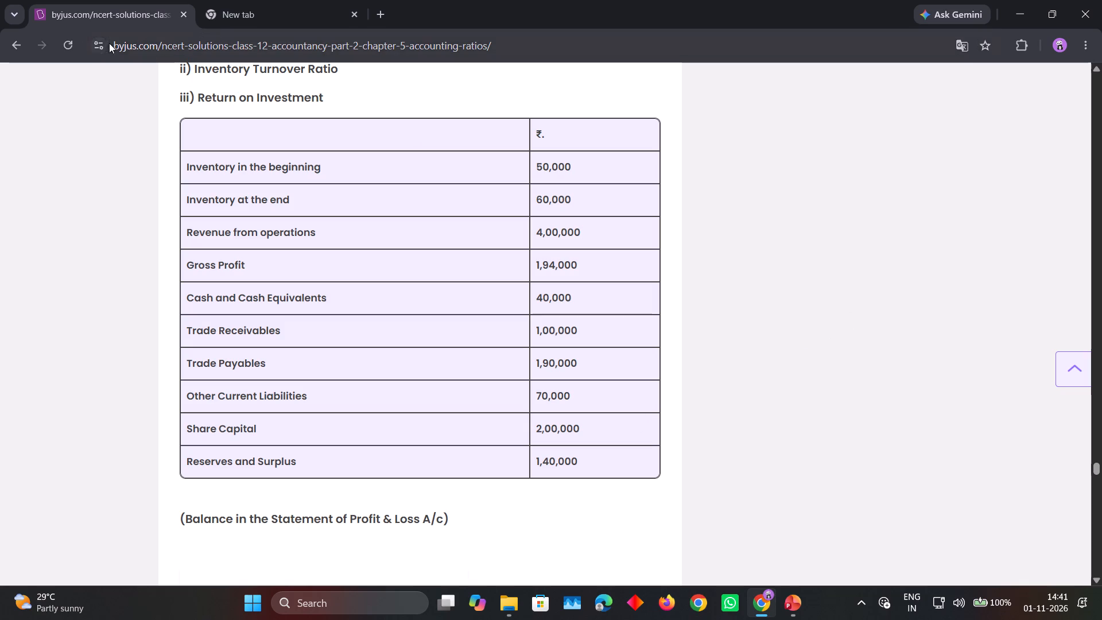
left_click(15, 45)
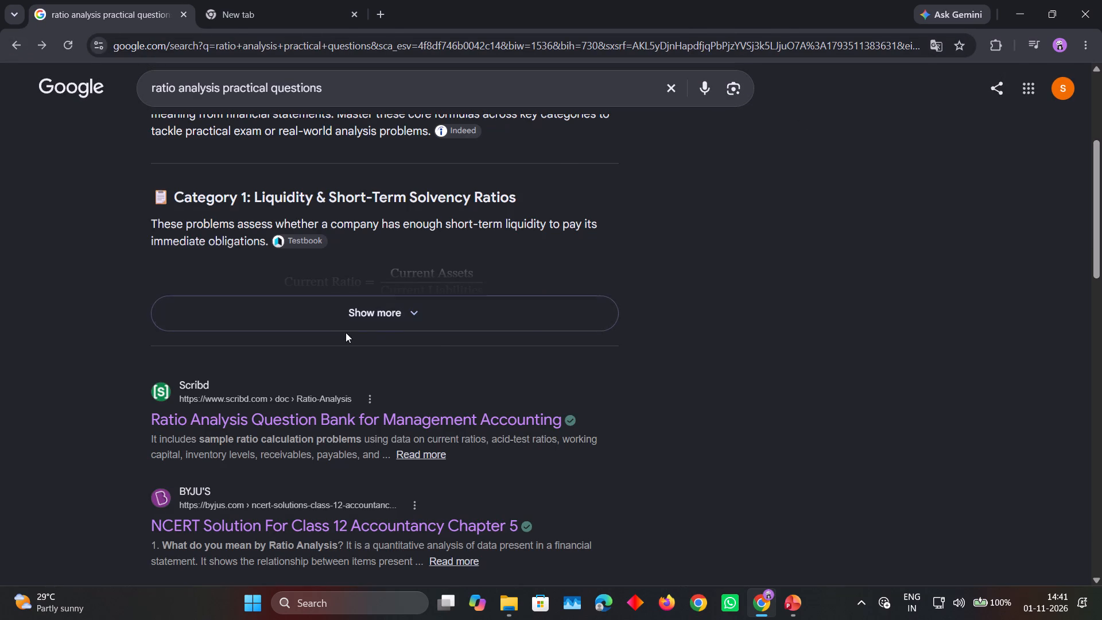
left_click(396, 310)
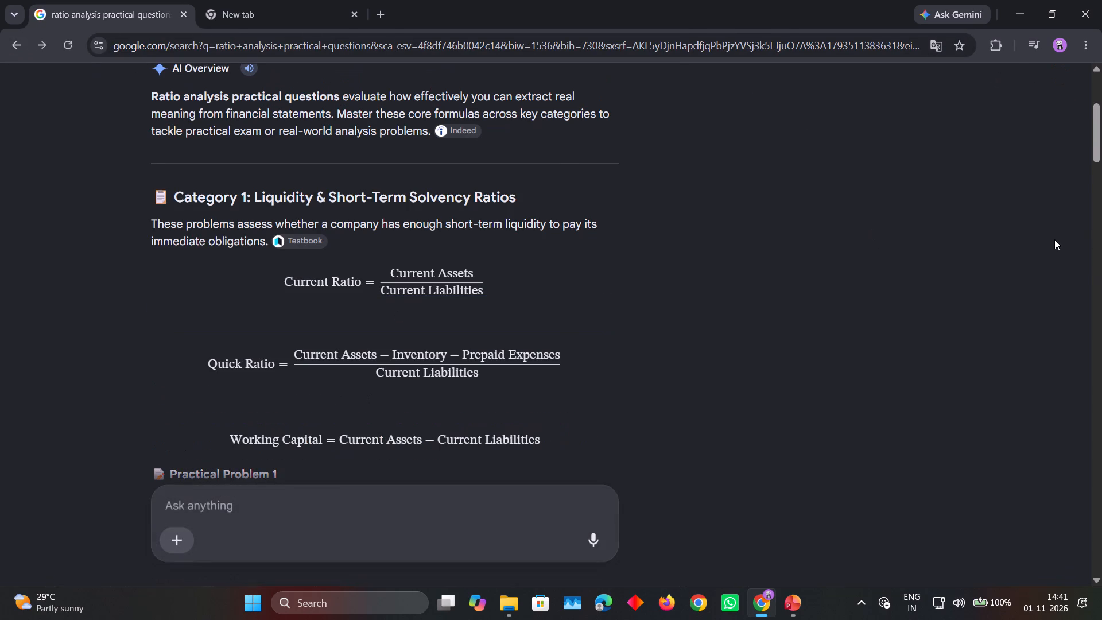
left_click_drag(1097, 135, 1099, 149)
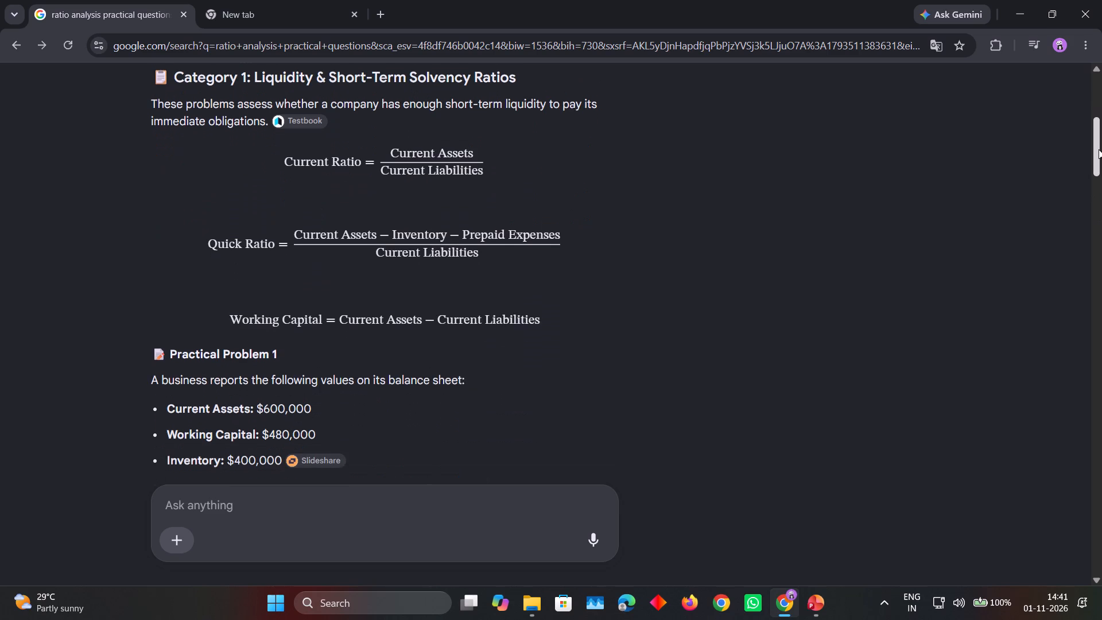
left_click_drag(1099, 149, 1099, 198)
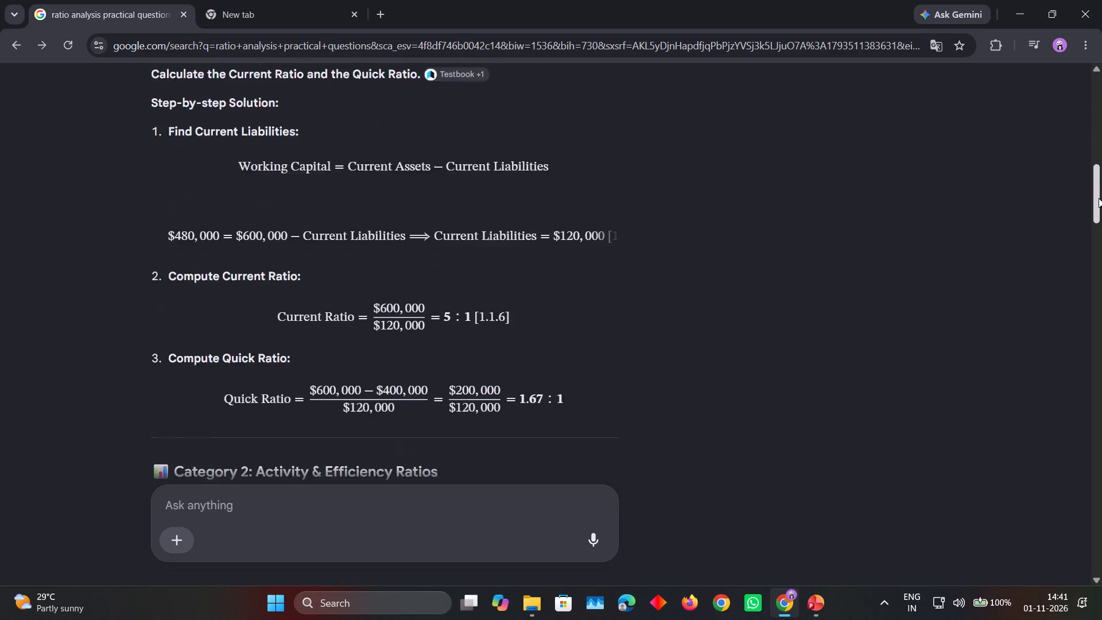
left_click_drag(1099, 198, 1101, 250)
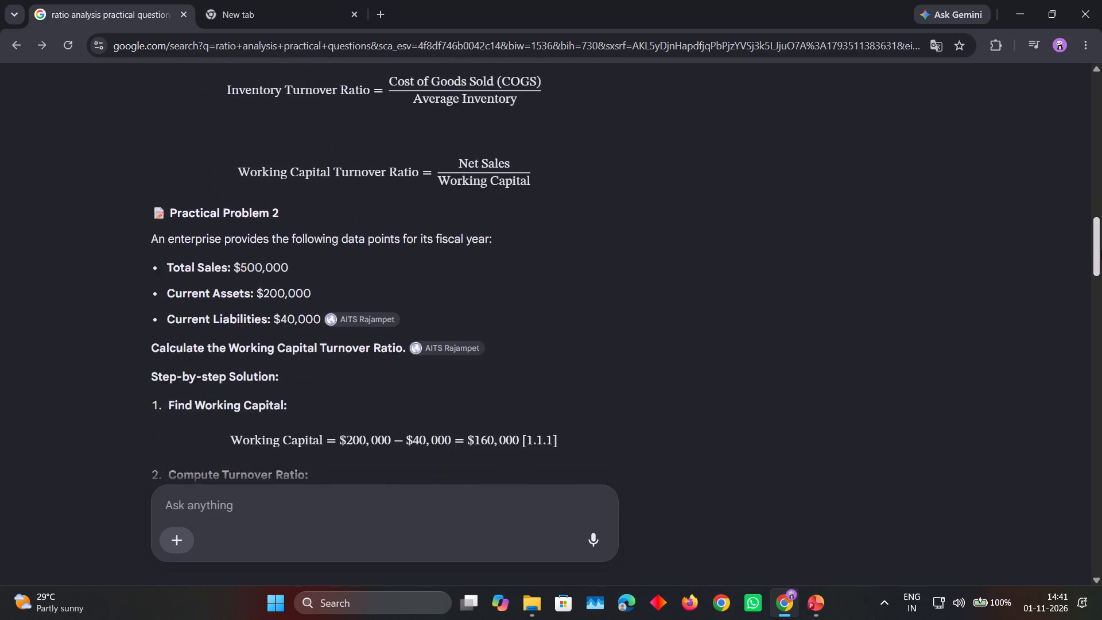
left_click_drag(1101, 250, 1100, 276)
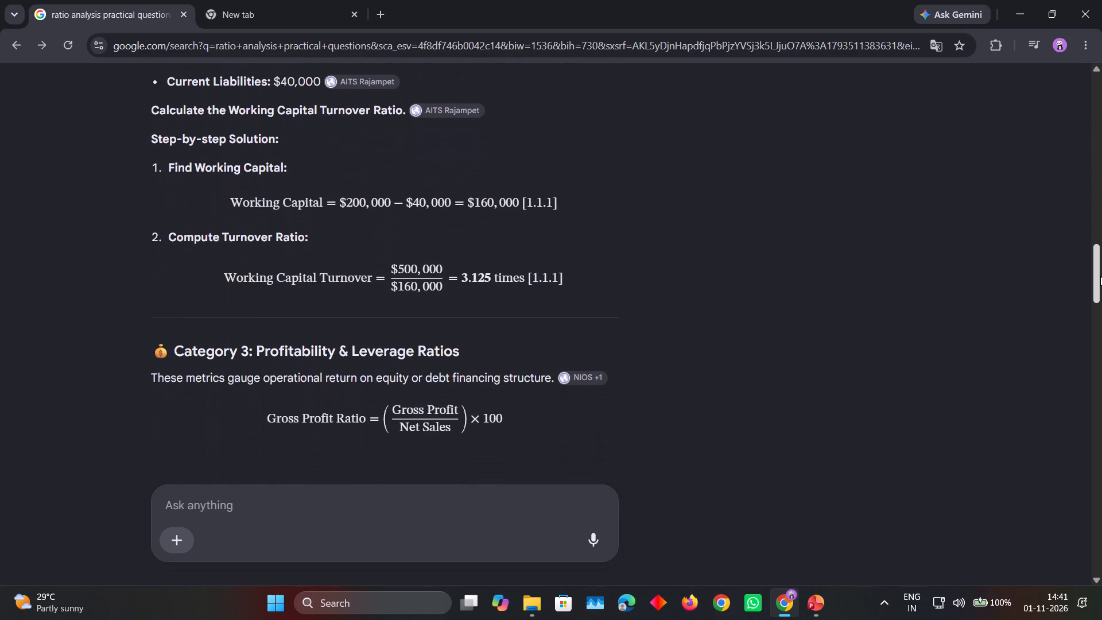
left_click_drag(1100, 276, 1097, 338)
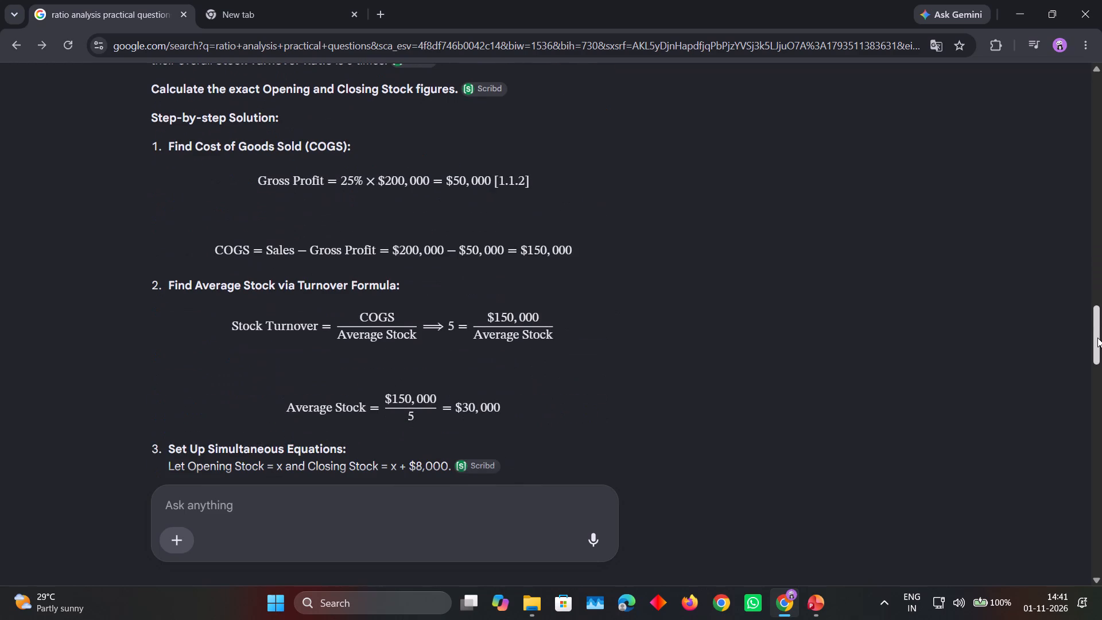
left_click_drag(1097, 338, 1101, 401)
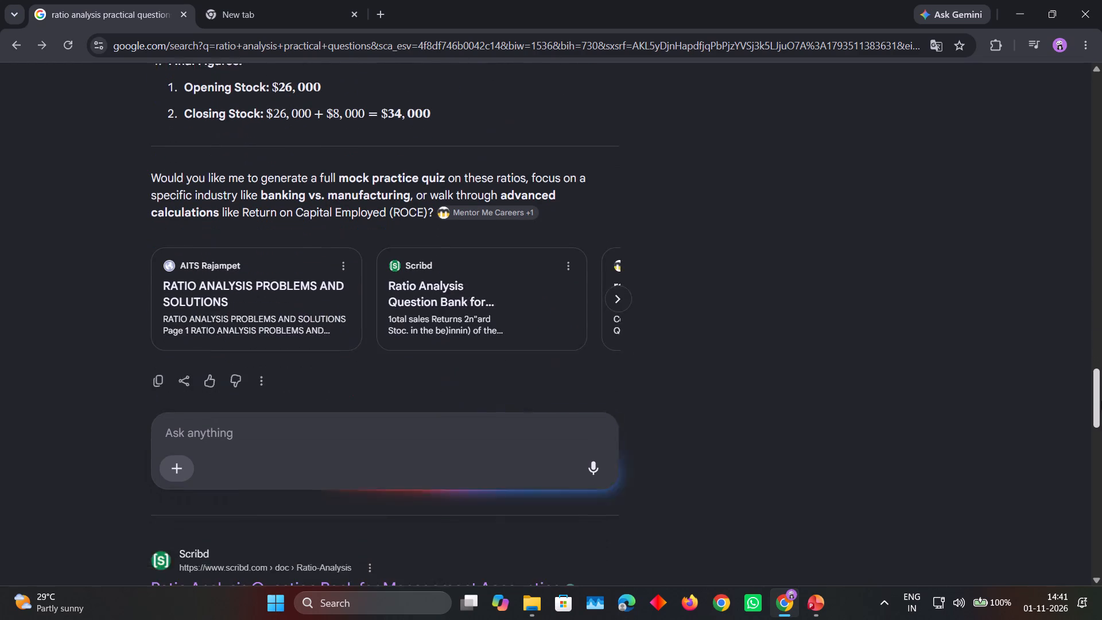
left_click_drag(1101, 401, 1101, 455)
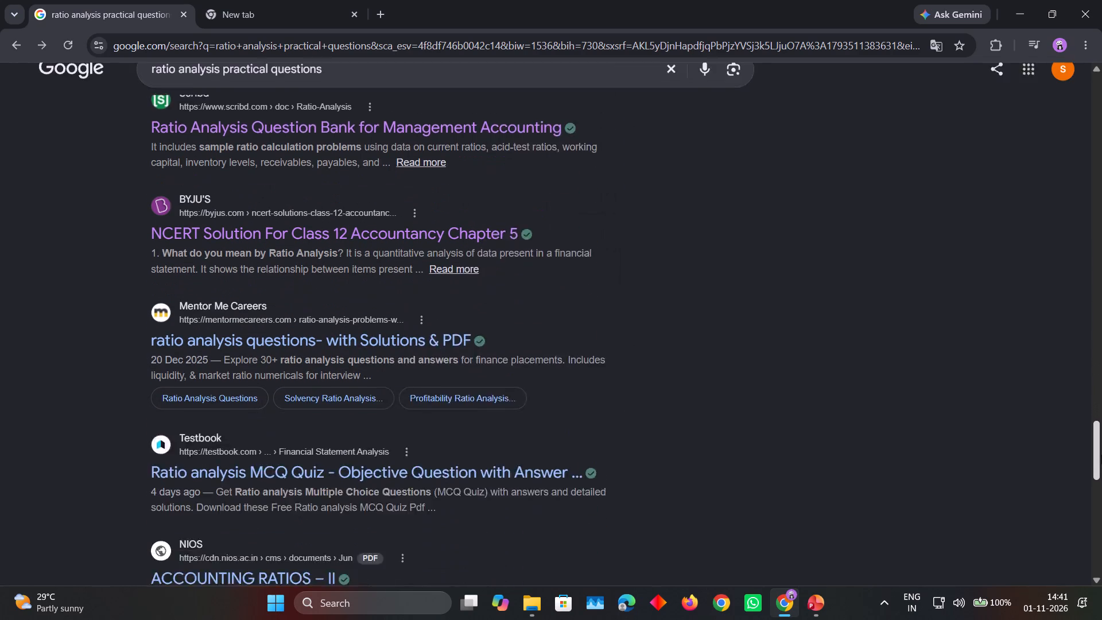
left_click_drag(1101, 455, 1101, 456)
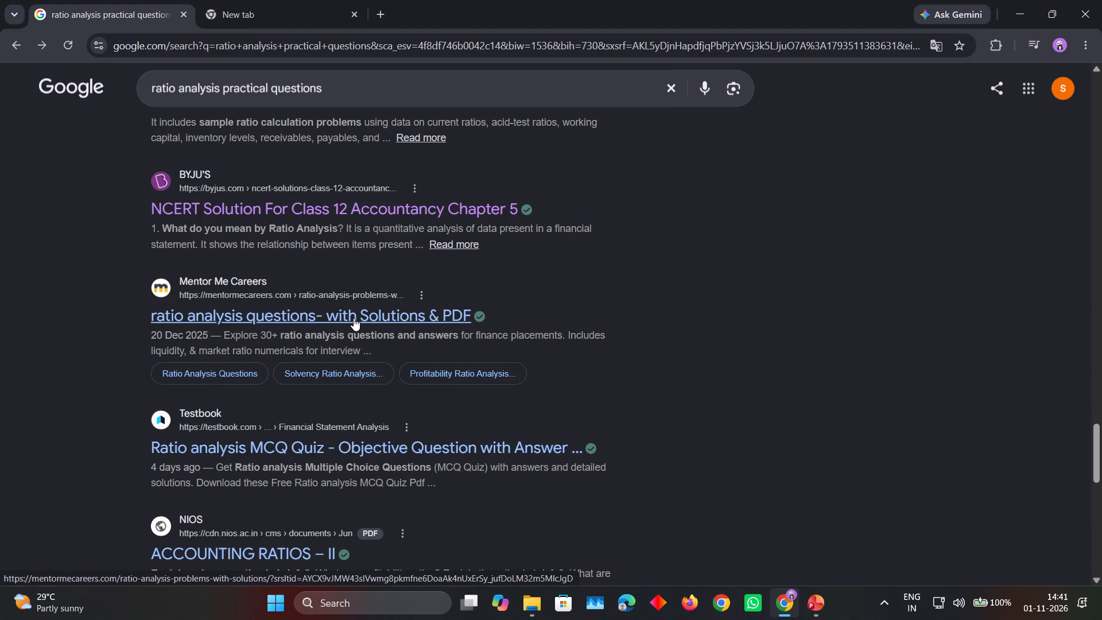
Open the NIOS "Accounting Ratios – II" PDF and examine its illustrations and terminal questions for a suitable ratio problem with a data table.
left_click(193, 524)
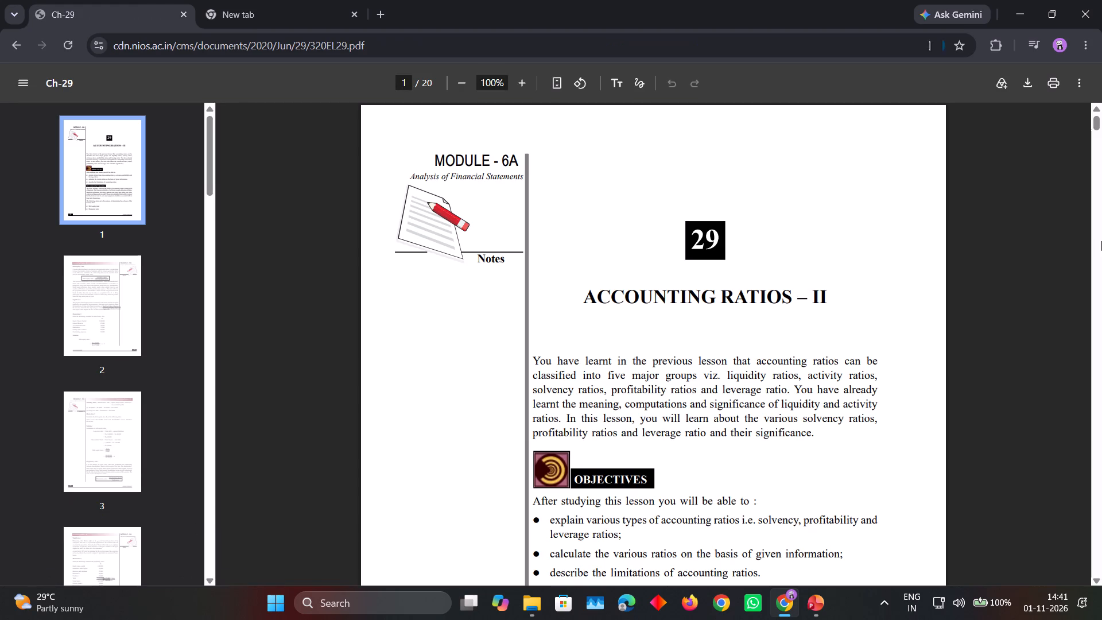
left_click_drag(1095, 123, 1101, 282)
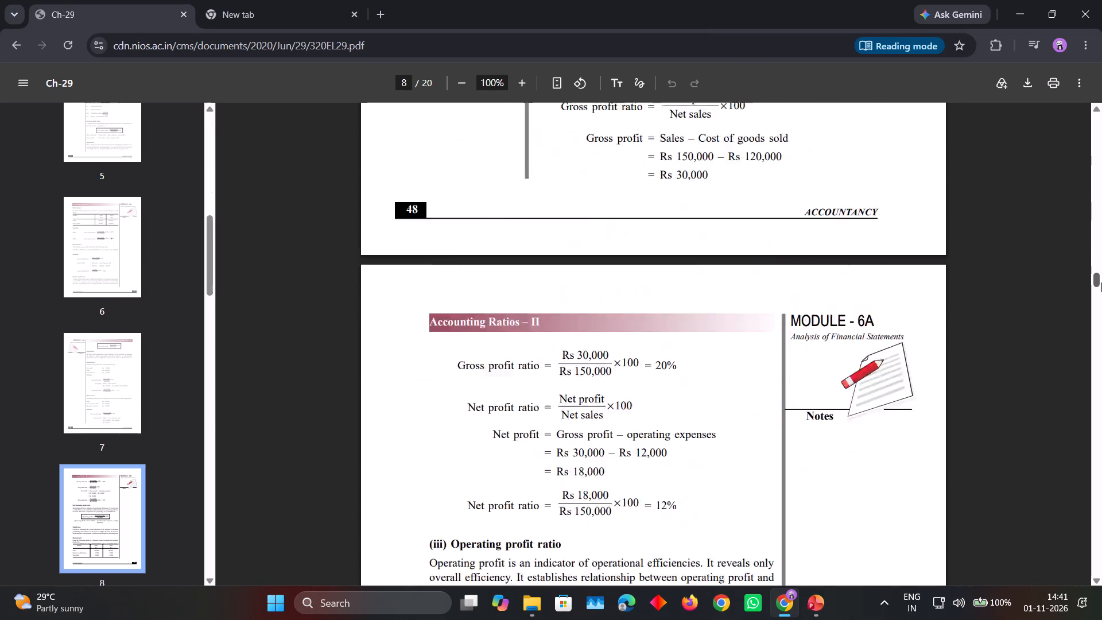
left_click_drag(1101, 282, 1101, 297)
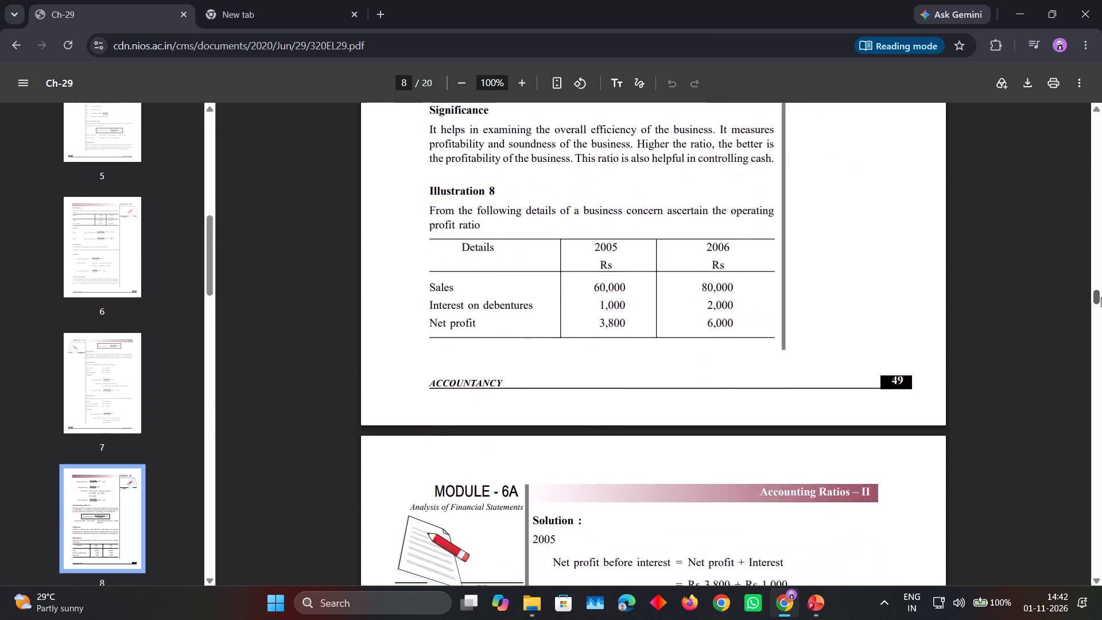
left_click_drag(1101, 297, 1098, 304)
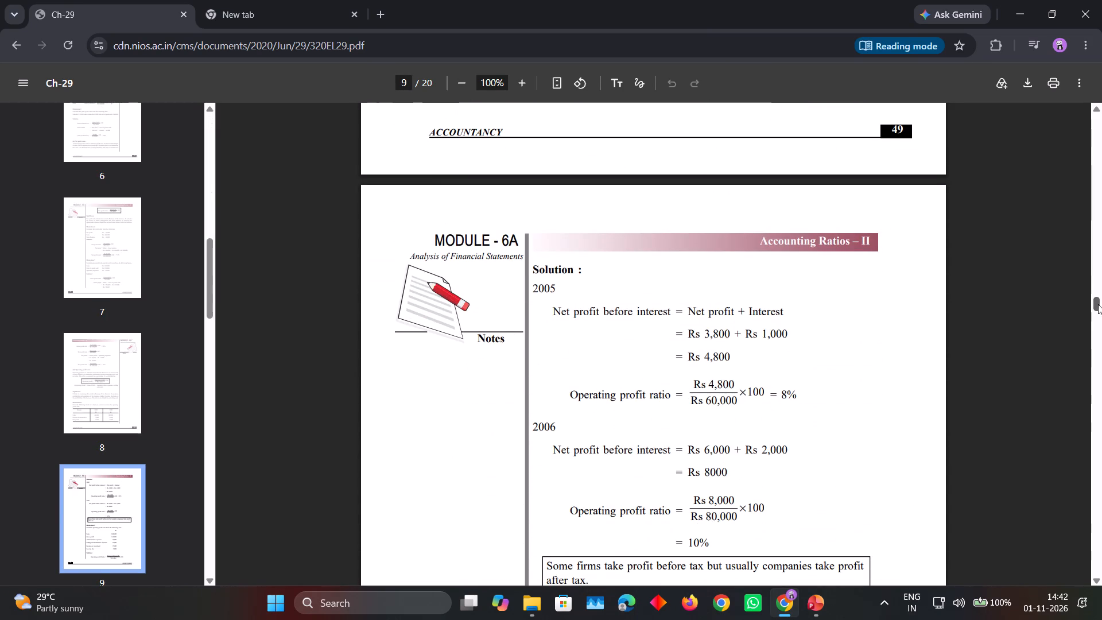
left_click_drag(1098, 304, 1097, 313)
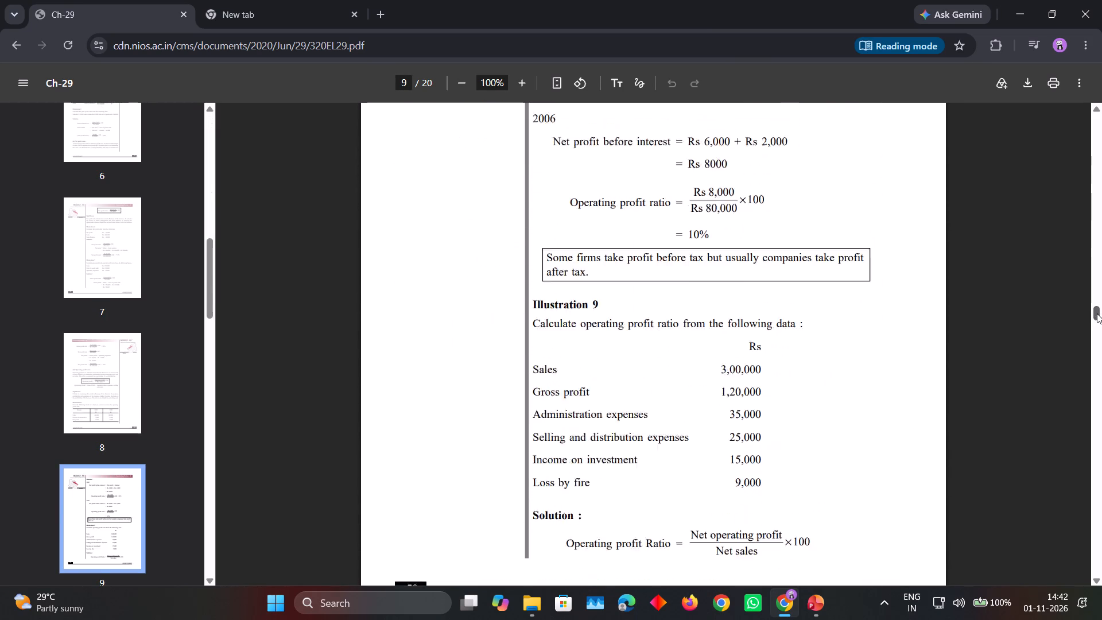
left_click_drag(1097, 313, 1101, 330)
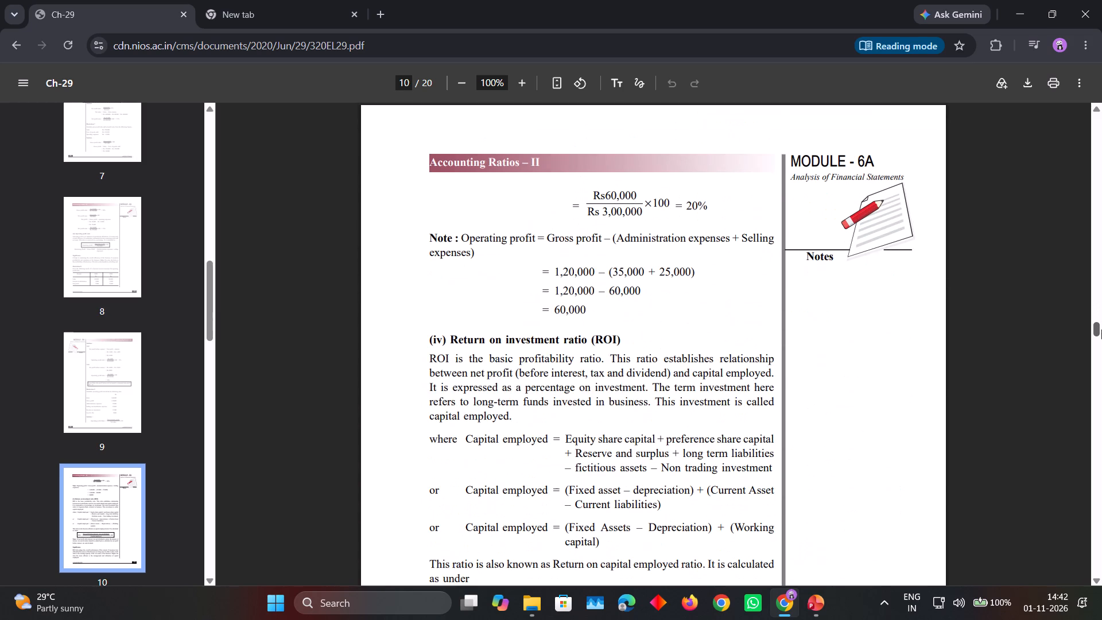
left_click_drag(1101, 330, 1101, 332)
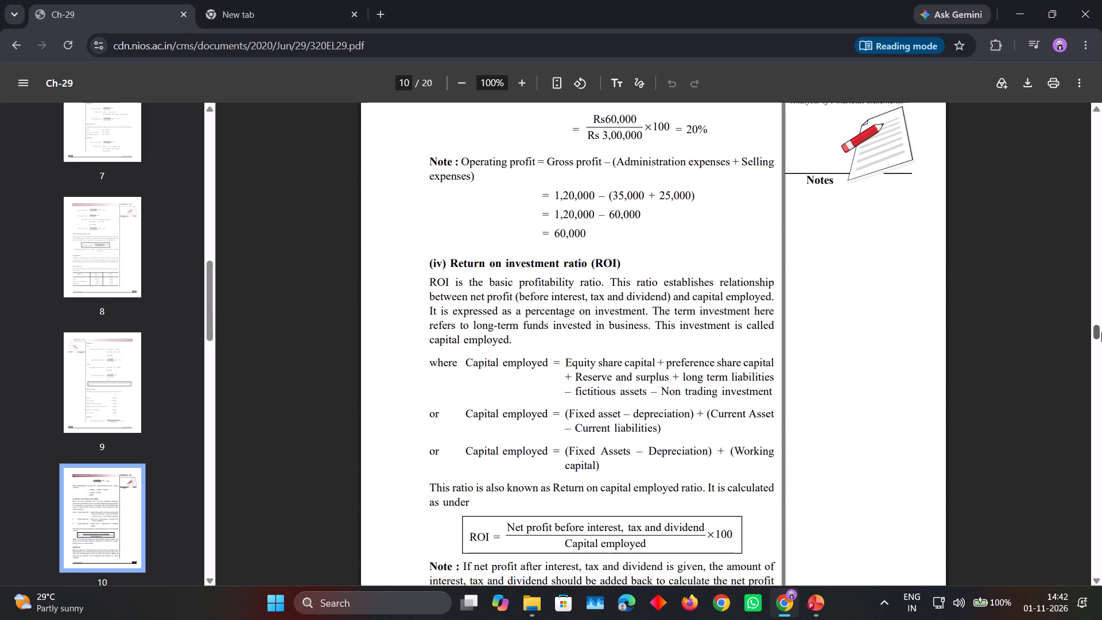
left_click_drag(1101, 332, 1101, 332)
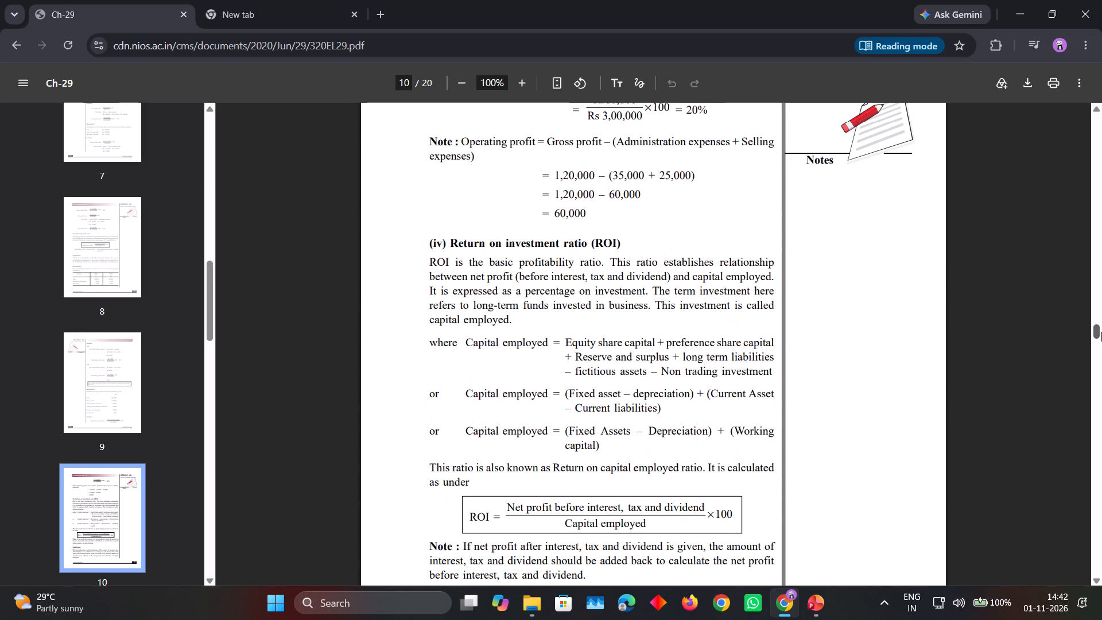
left_click_drag(1101, 332, 1089, 355)
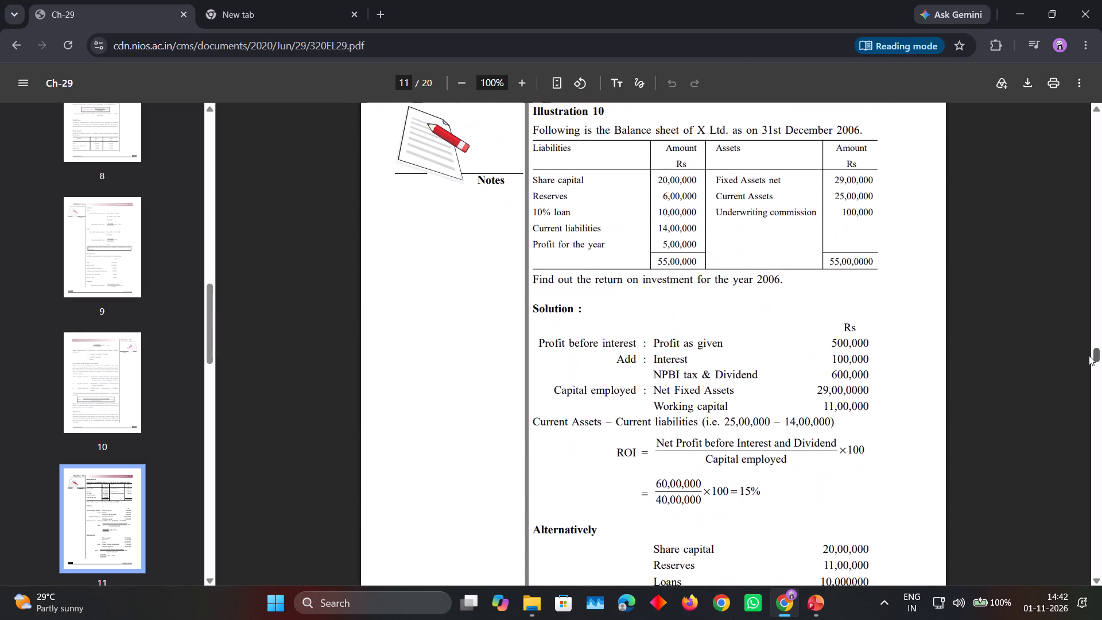
left_click_drag(1089, 355, 1087, 350)
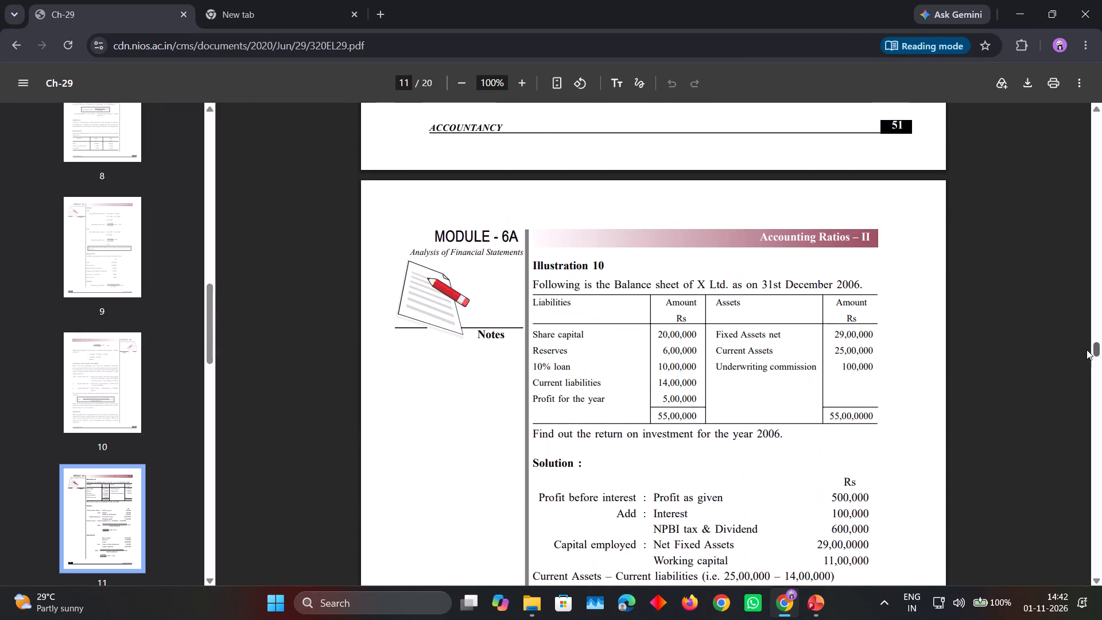
left_click_drag(1087, 350, 1086, 354)
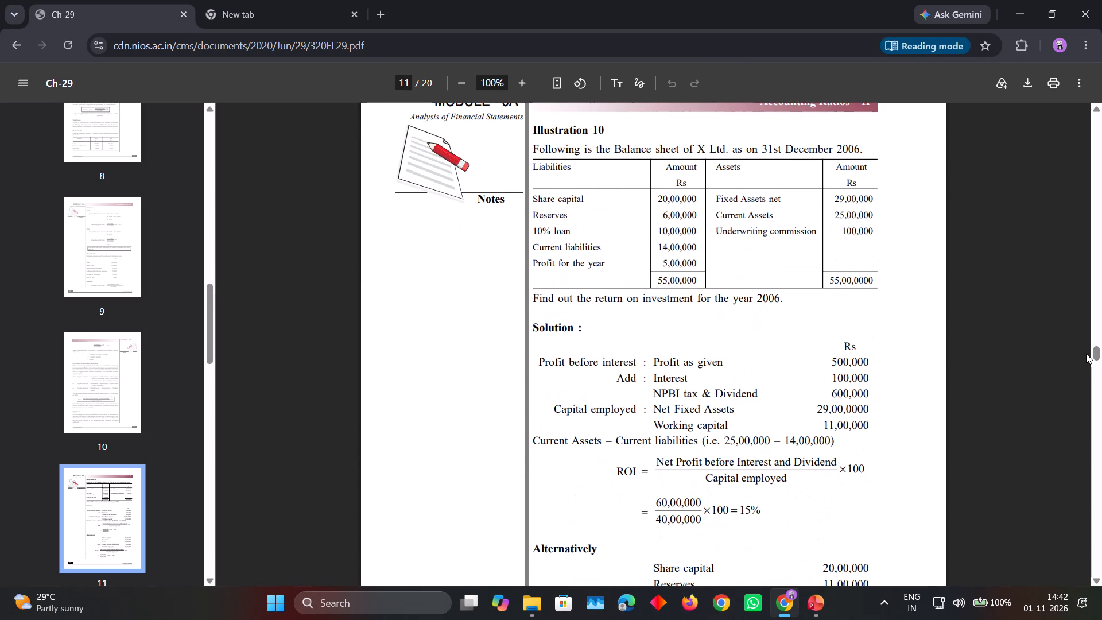
left_click_drag(1097, 352, 1101, 384)
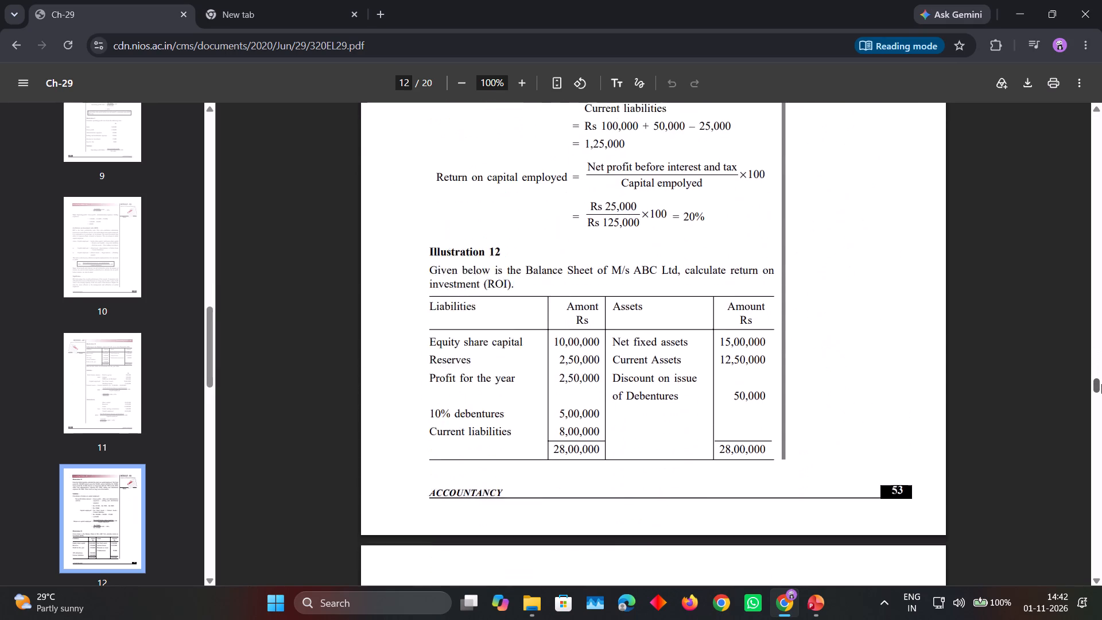
left_click_drag(1101, 384, 1101, 404)
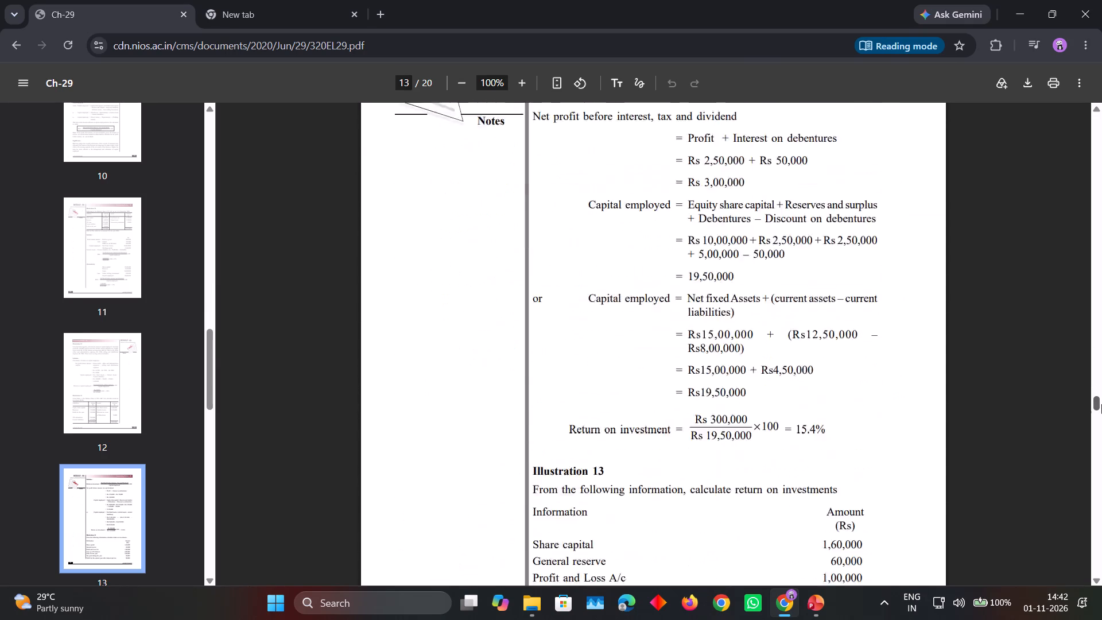
left_click_drag(1101, 404, 1099, 398)
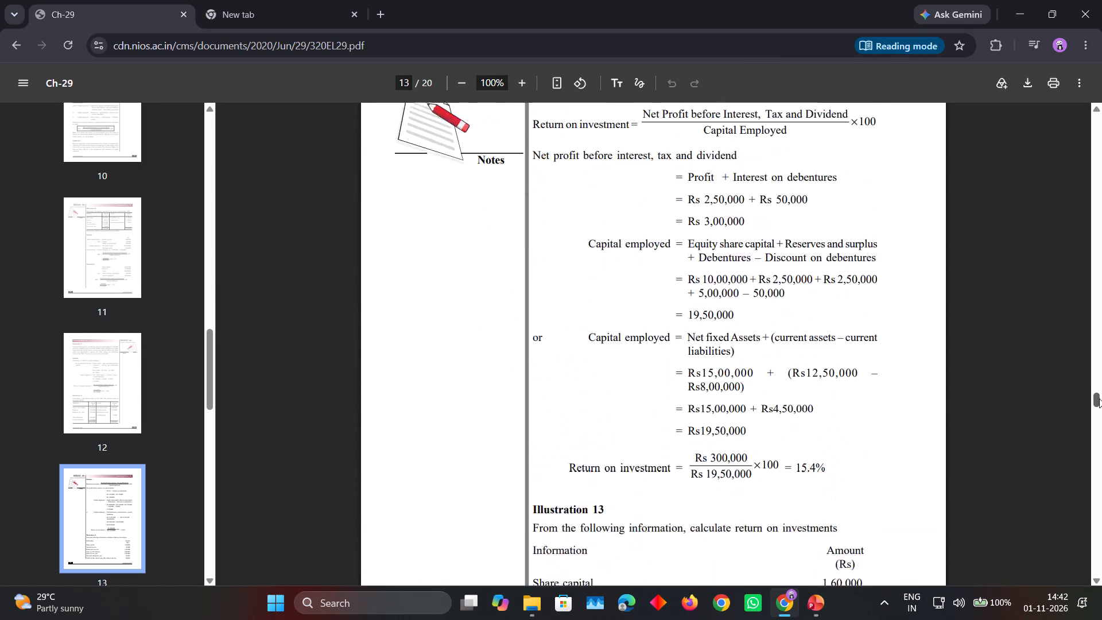
left_click_drag(1099, 398, 1101, 447)
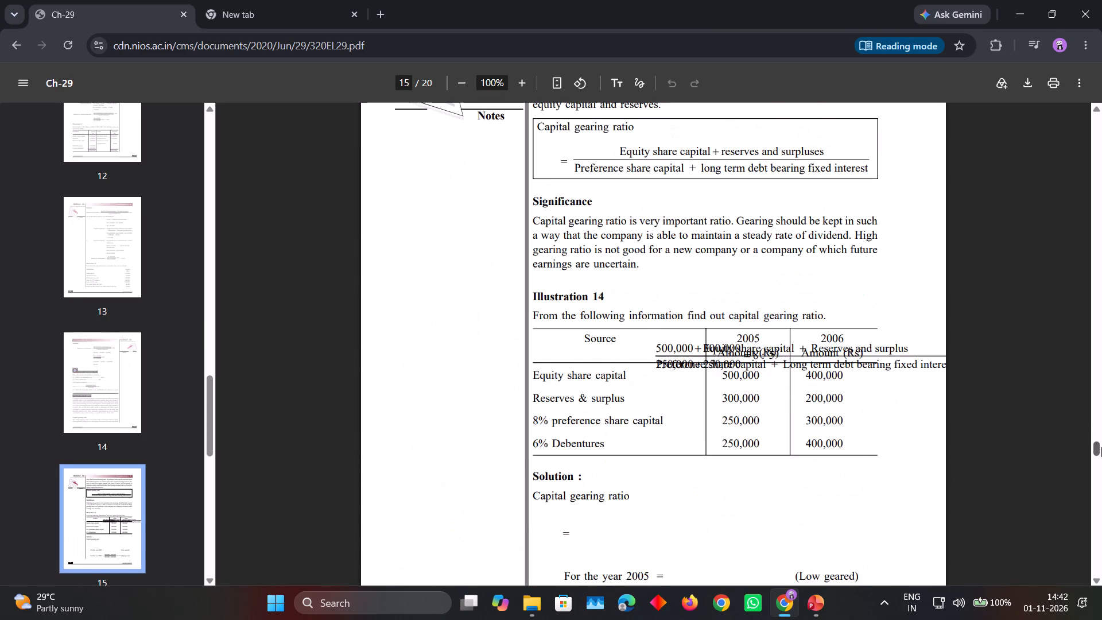
left_click_drag(1101, 447, 1101, 471)
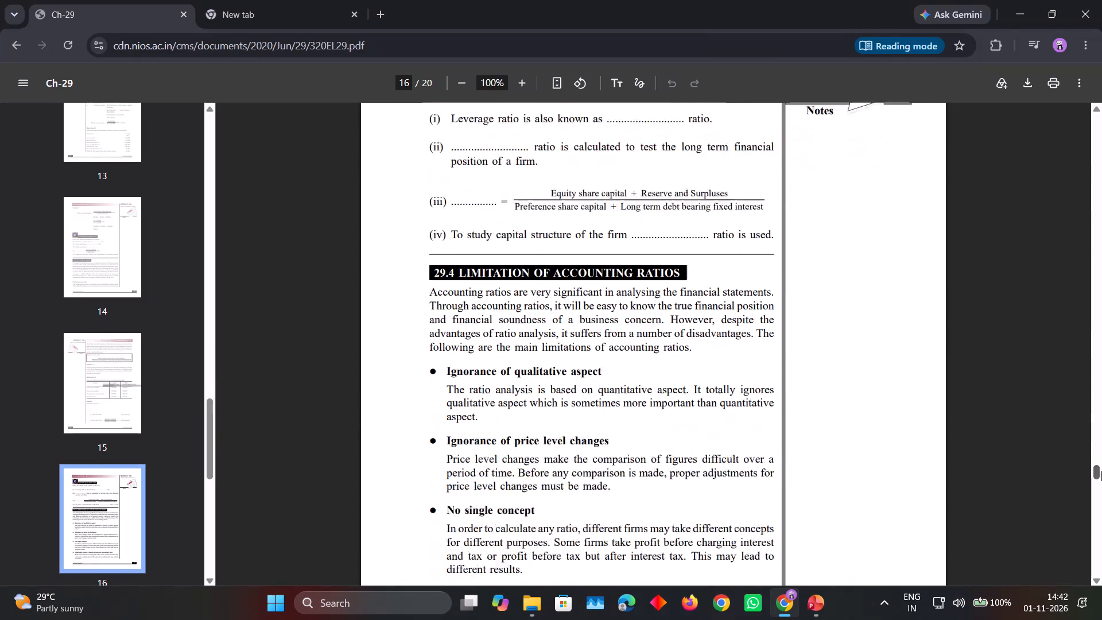
left_click_drag(1101, 471, 1101, 511)
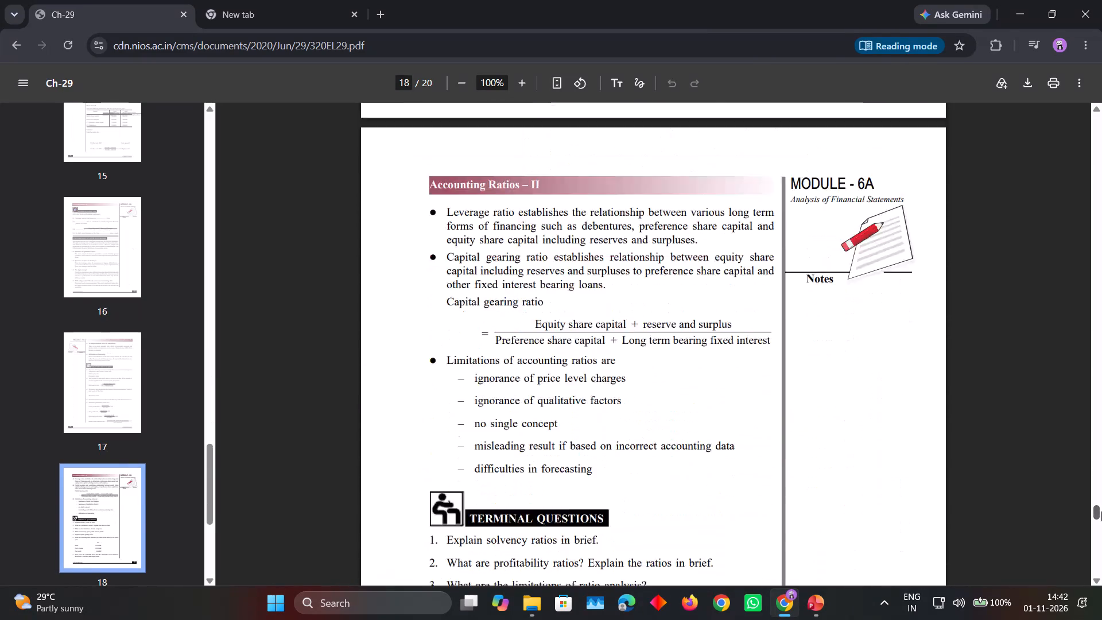
left_click_drag(1101, 511, 1101, 534)
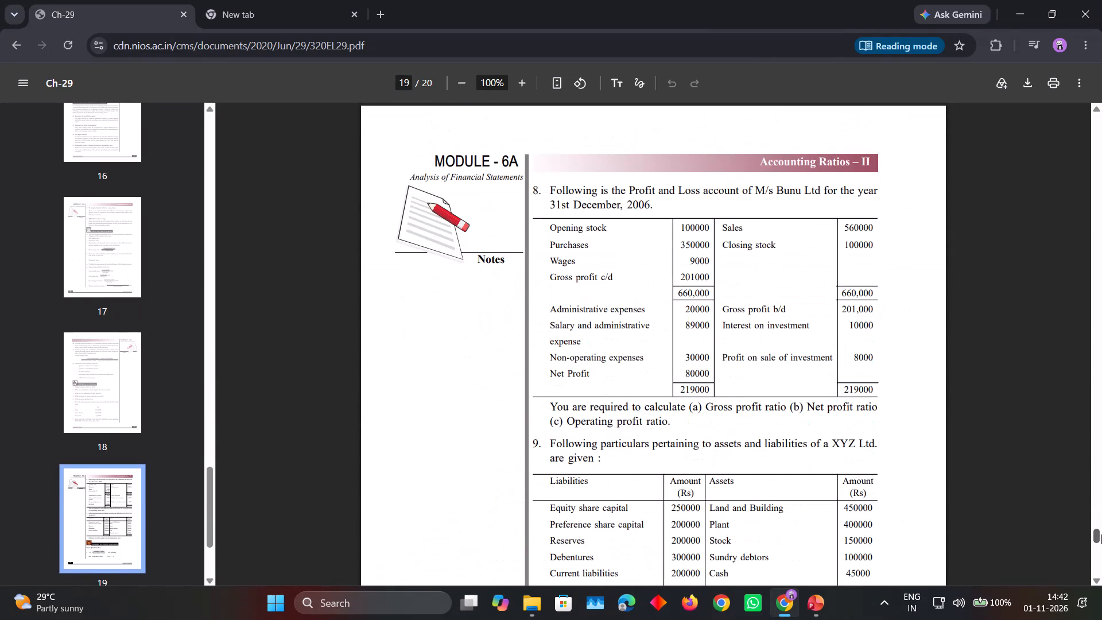
left_click_drag(1101, 534, 1101, 540)
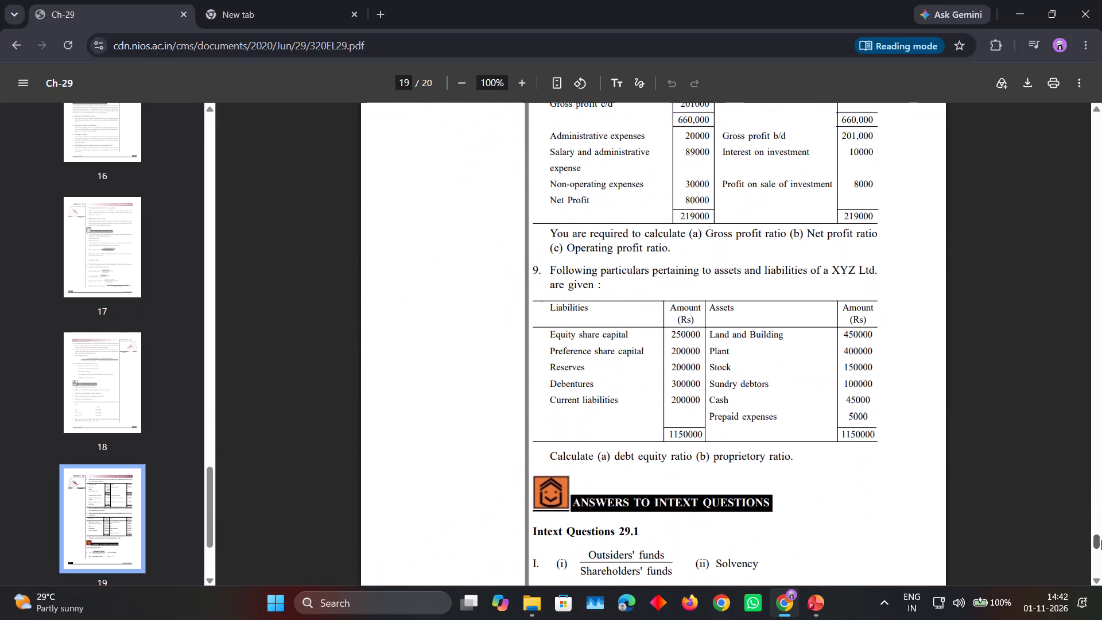
left_click_drag(1101, 540, 1101, 537)
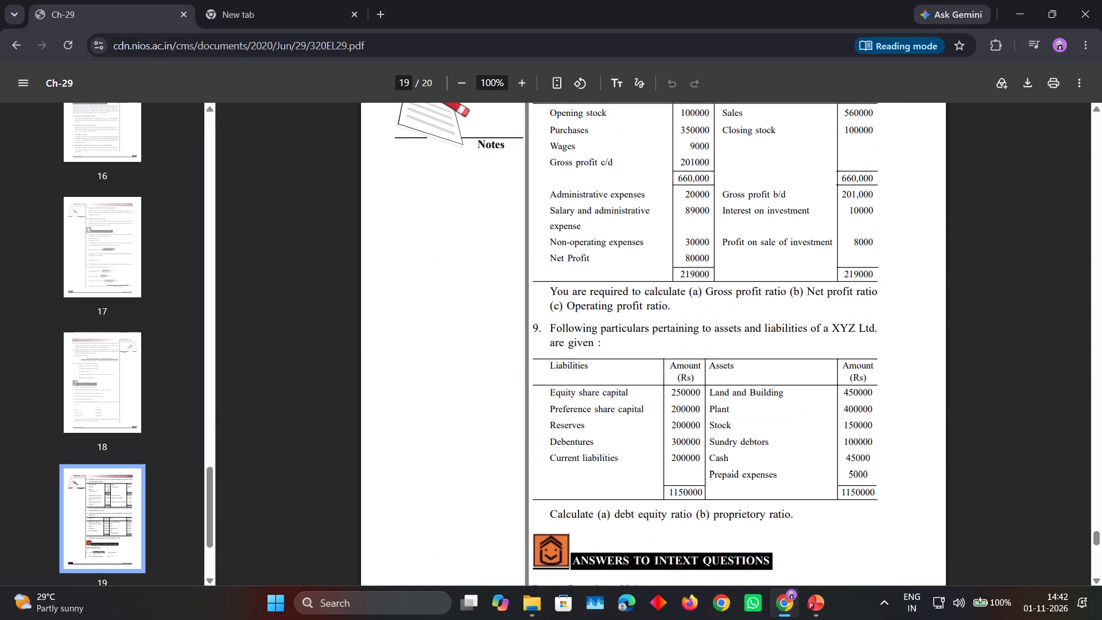
Copy terminal question 9's opening text and its XYZ Ltd. assets and liabilities table, down to the totals row.
left_click_drag(882, 497, 812, 485)
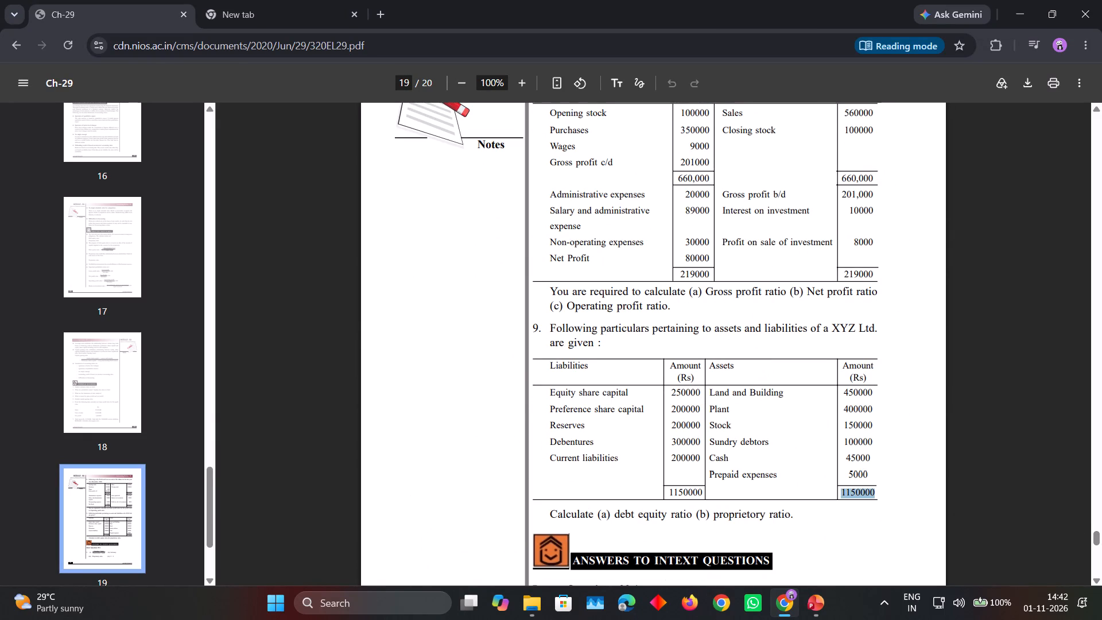
left_click_drag(812, 485, 529, 320)
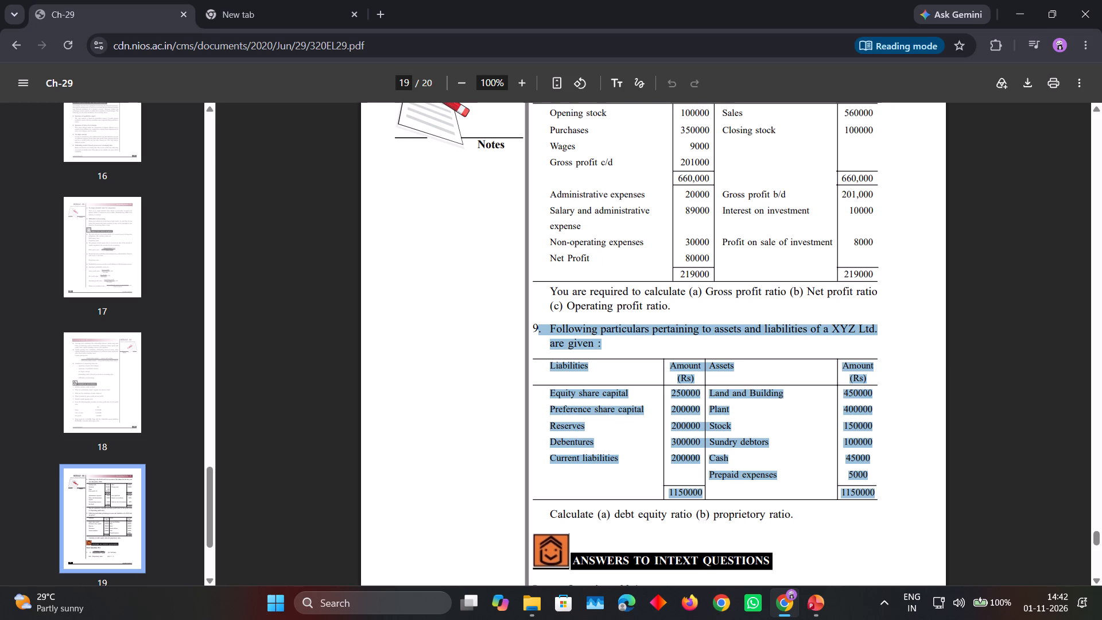
left_click_drag(529, 320, 529, 321)
key("ctrl+c")
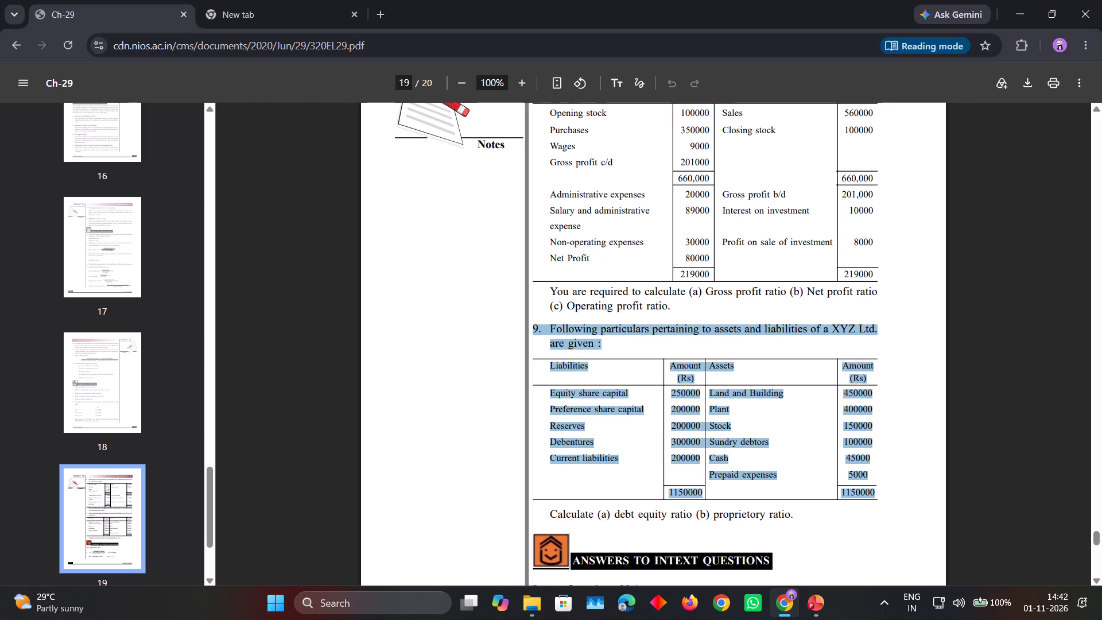
Paste the copied XYZ Ltd. question and table data after the "Problem 2:" label in PowerPoint and remove its number "9.".
key("ctrl+c")
left_click(820, 605)
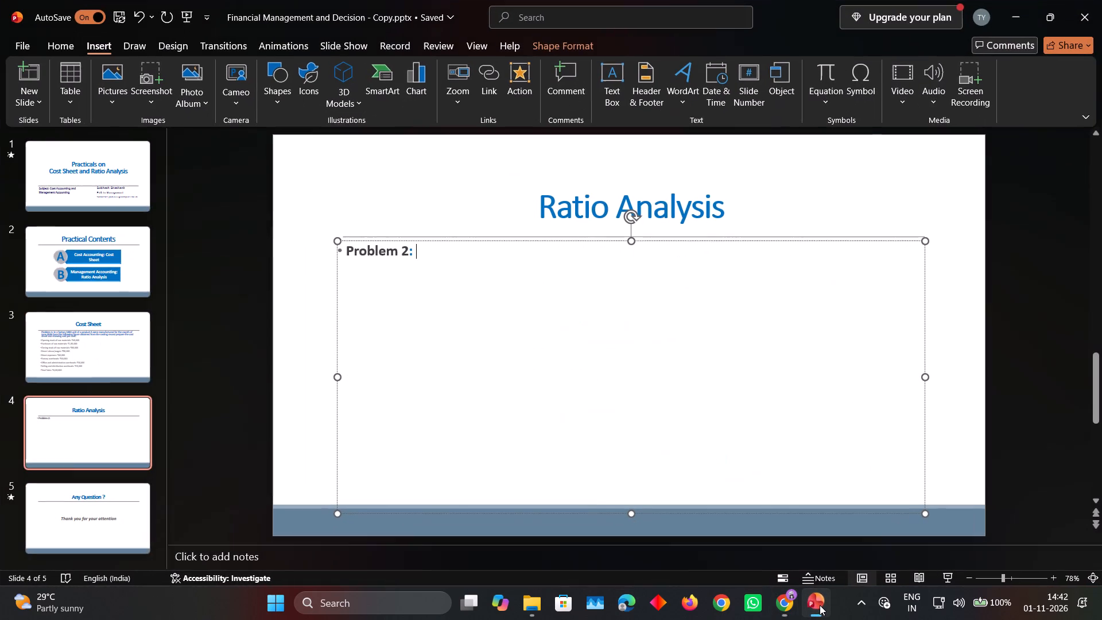
left_click(435, 266)
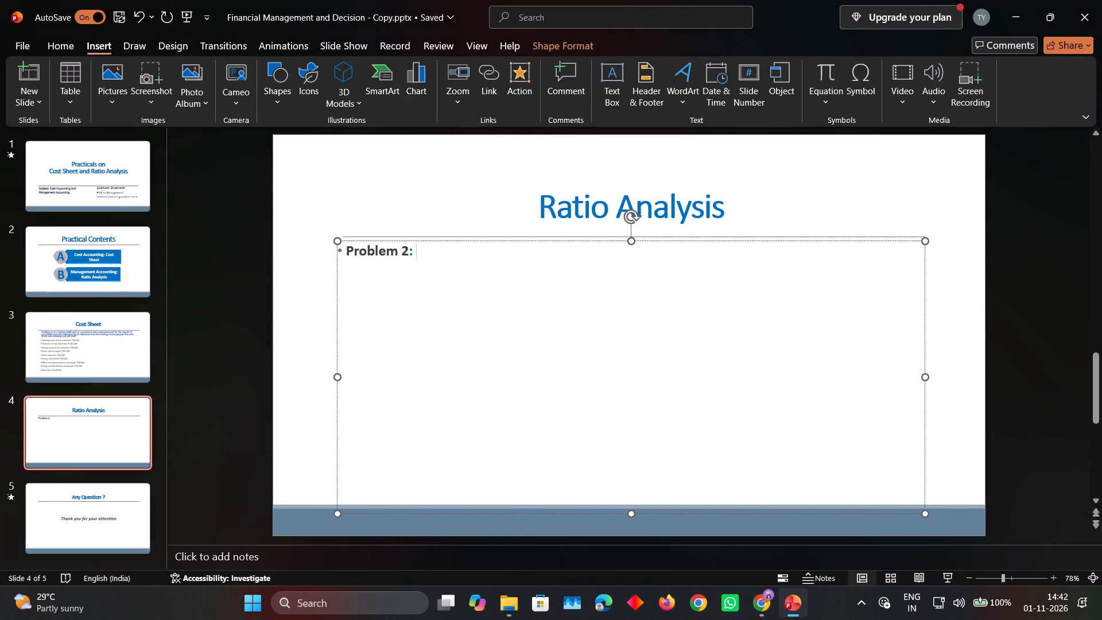
key("ctrl+v")
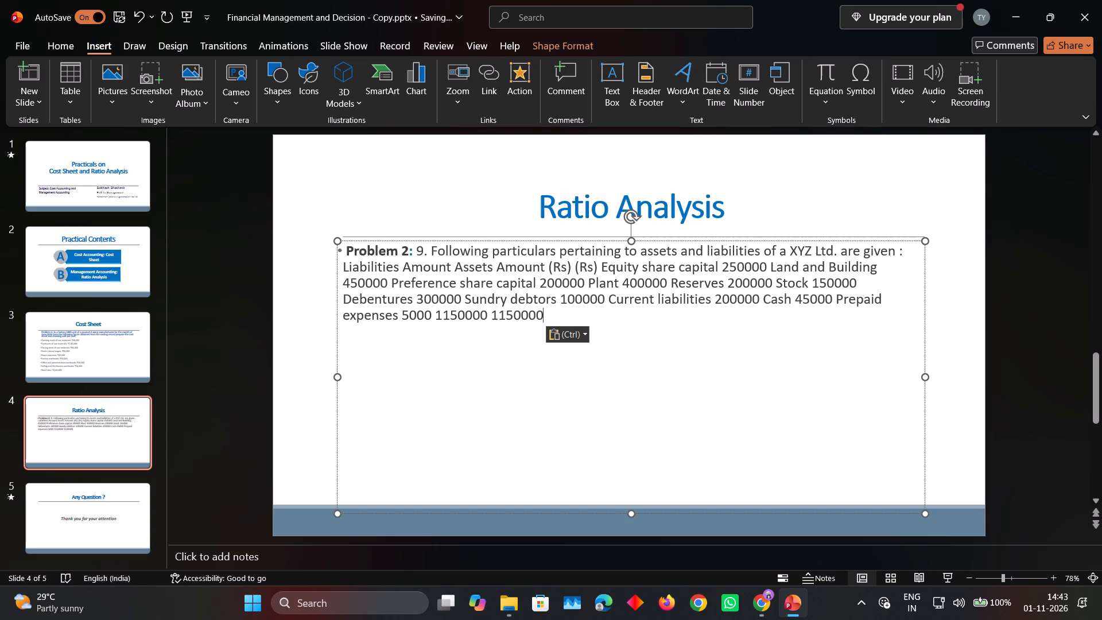
left_click(433, 250)
key("BackSpace")
key("BackSpace")
key("BackSpace")
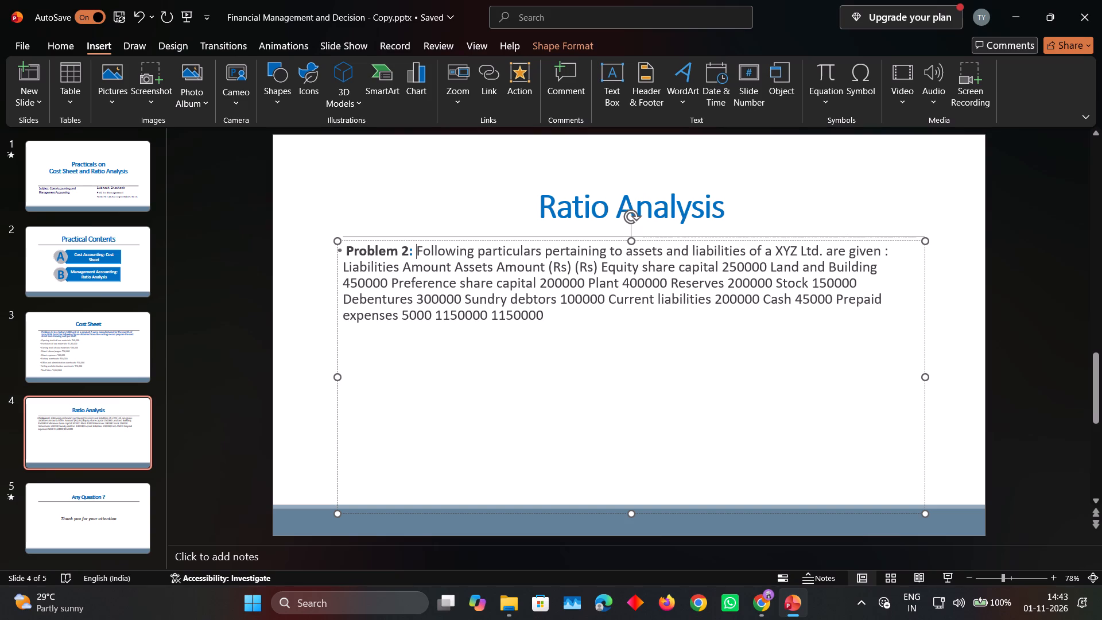
Move the liabilities and assets data into its own paragraph, leaving three blank lines below the introductory sentence.
left_click(342, 265)
key("Return")
key("Return")
key("Return")
key("Return")
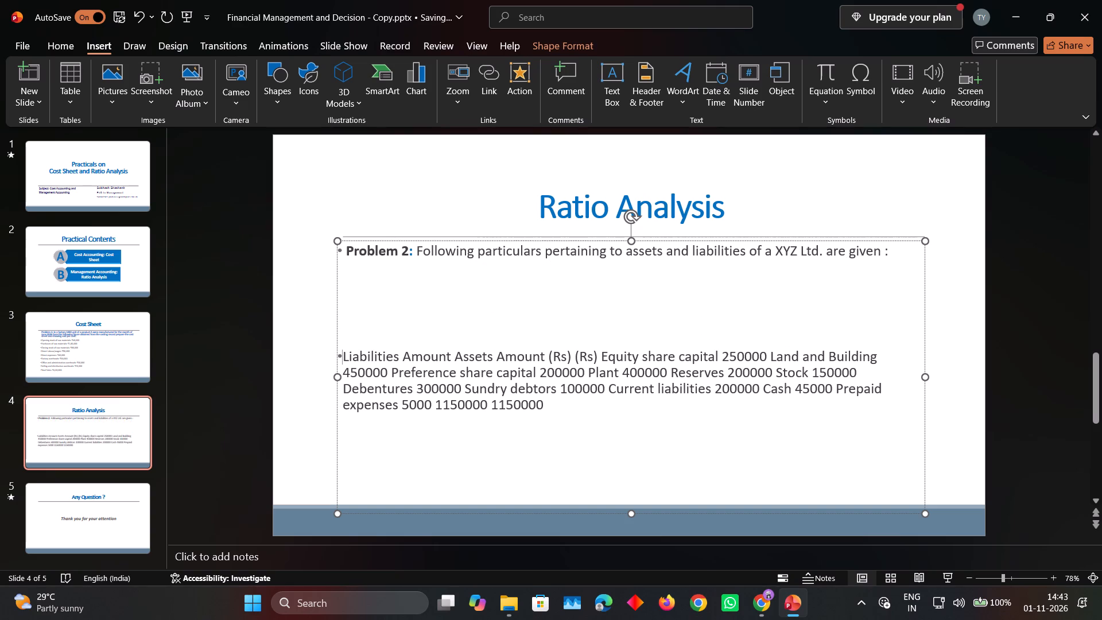
Copy question 9's closing line, "Calculate (a) debt equity ratio (b) proprietory ratio.", from the PDF in Chrome and return to PowerPoint.
left_click(760, 608)
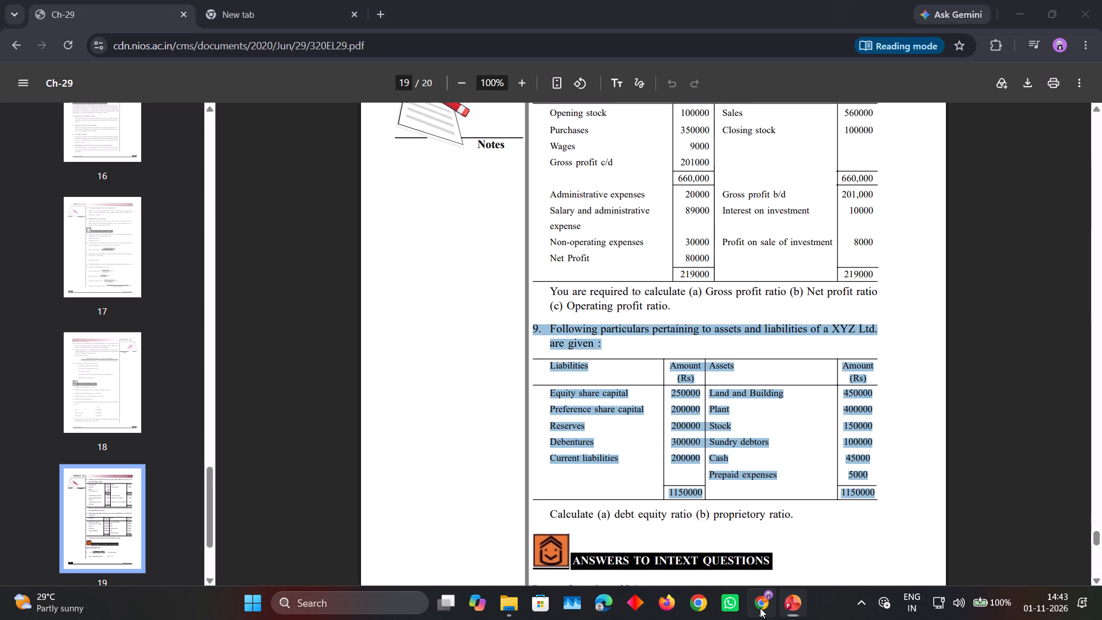
left_click_drag(794, 517, 791, 517)
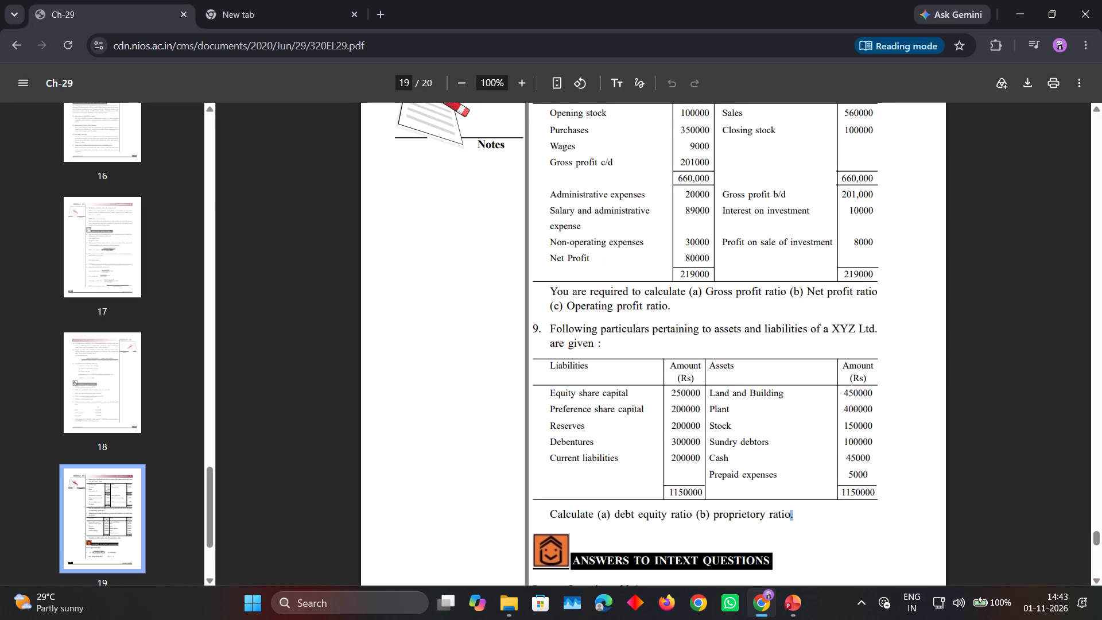
left_click_drag(791, 517, 534, 520)
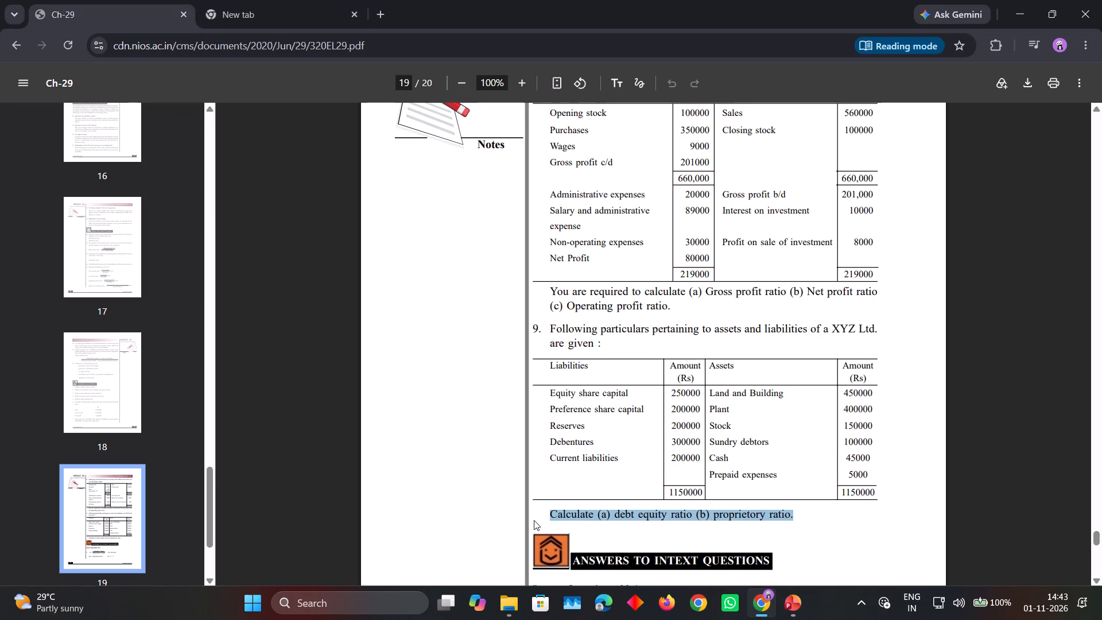
key("ctrl+c")
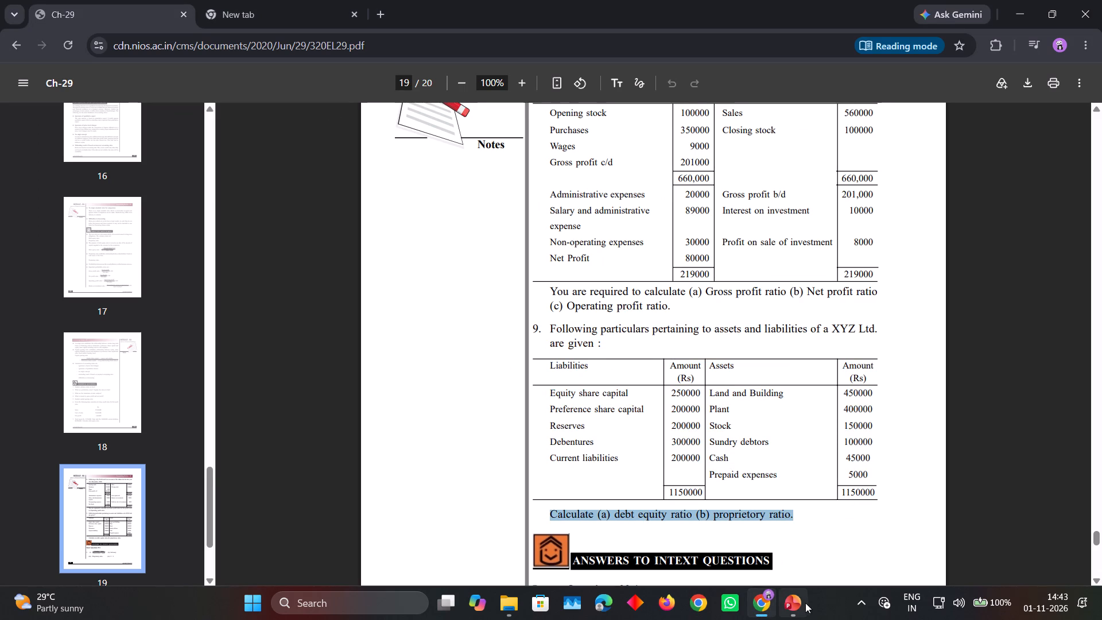
left_click(792, 599)
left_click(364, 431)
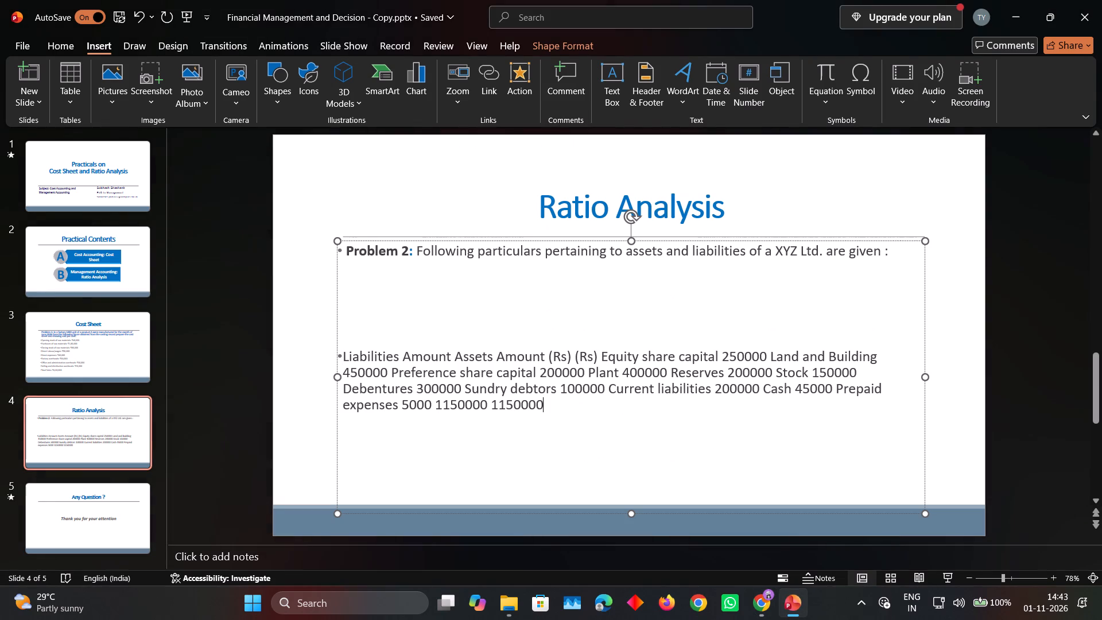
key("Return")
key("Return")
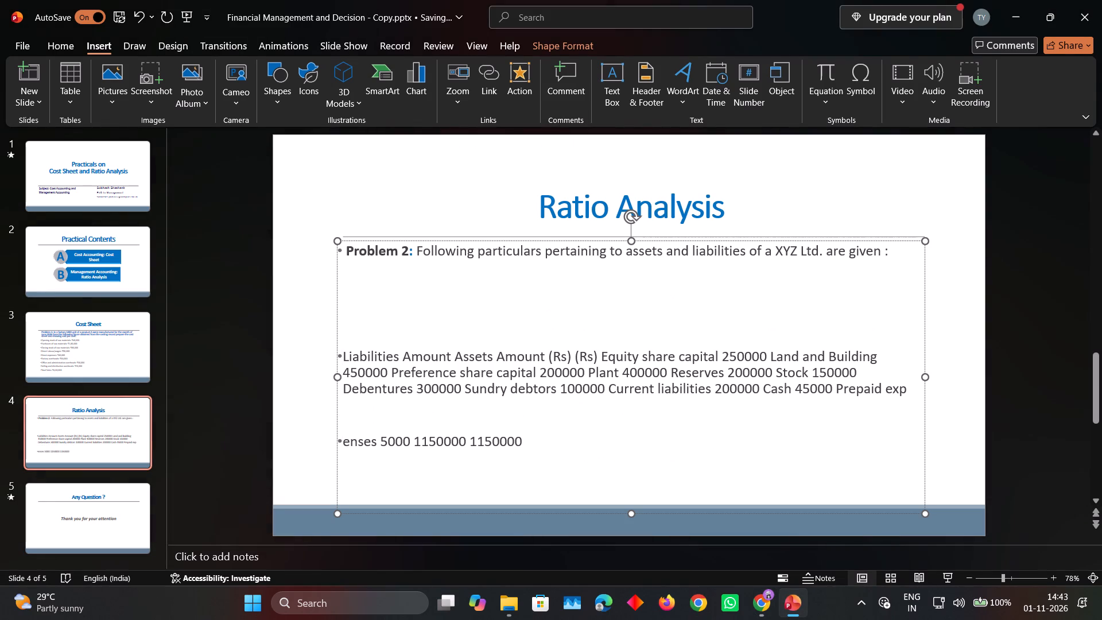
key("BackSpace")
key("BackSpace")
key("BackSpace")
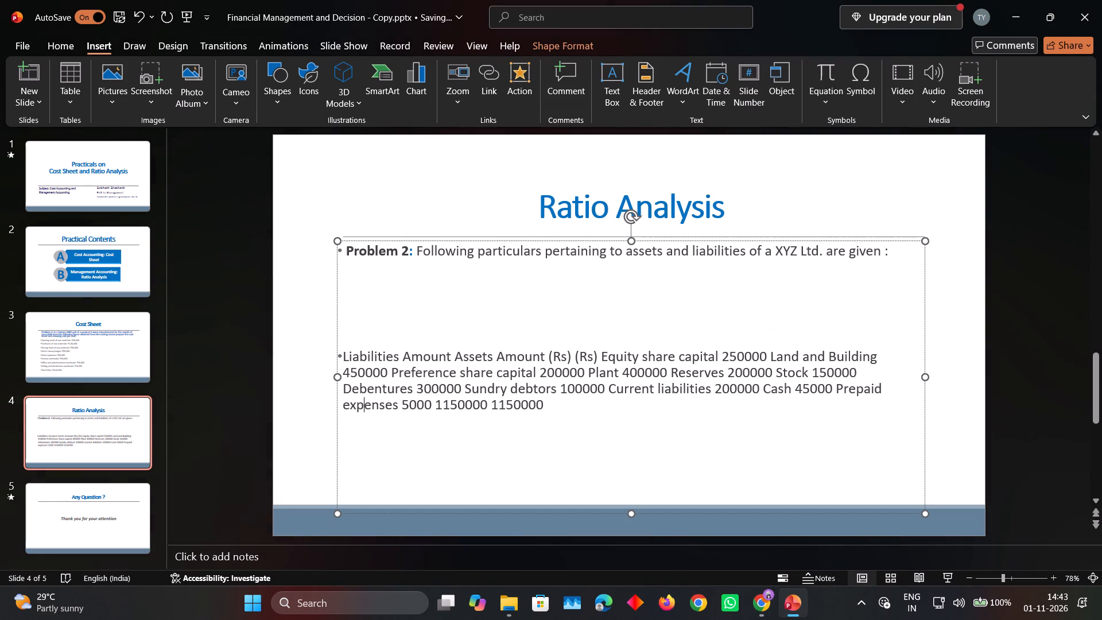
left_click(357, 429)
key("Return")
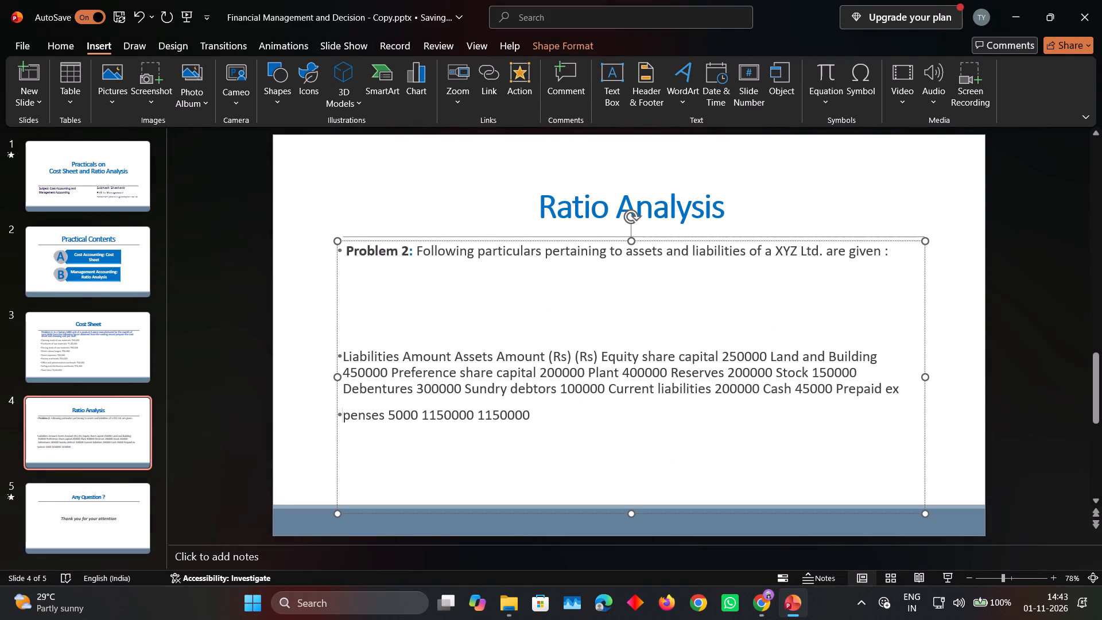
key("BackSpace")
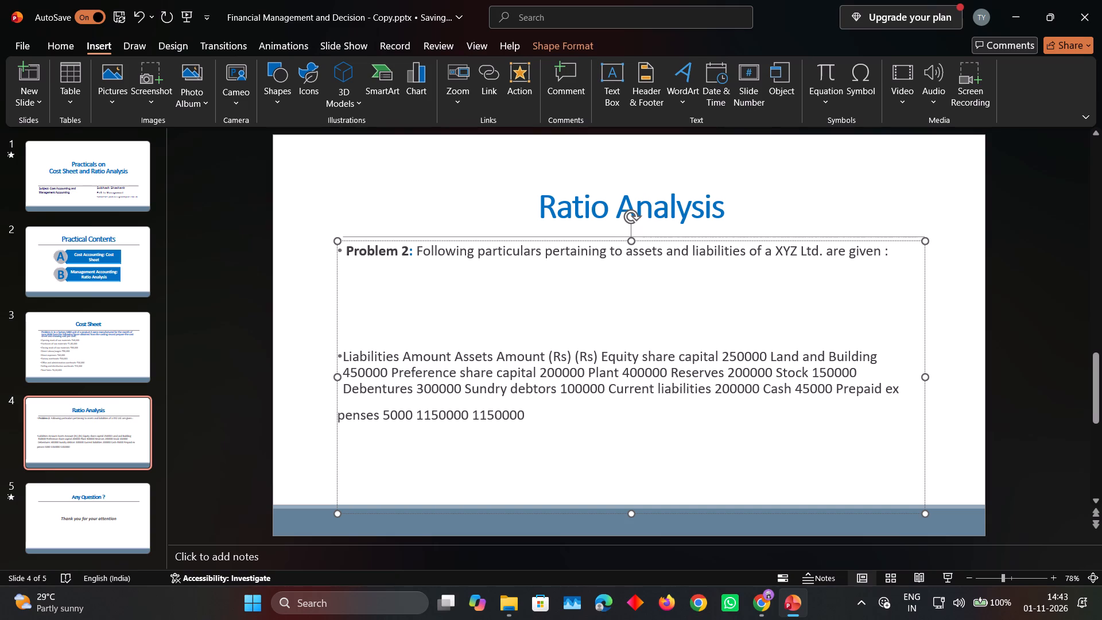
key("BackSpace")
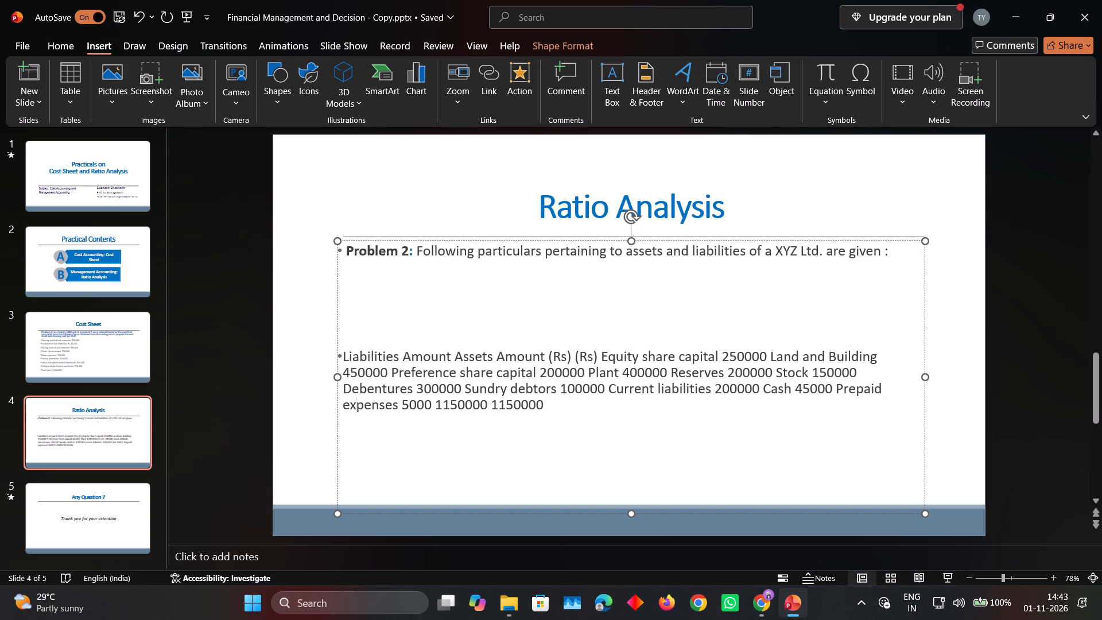
Paste the copied "Calculate" line as a new paragraph after the liabilities and assets data.
left_click(554, 390)
left_click(549, 398)
key("Return")
key("ctrl+v")
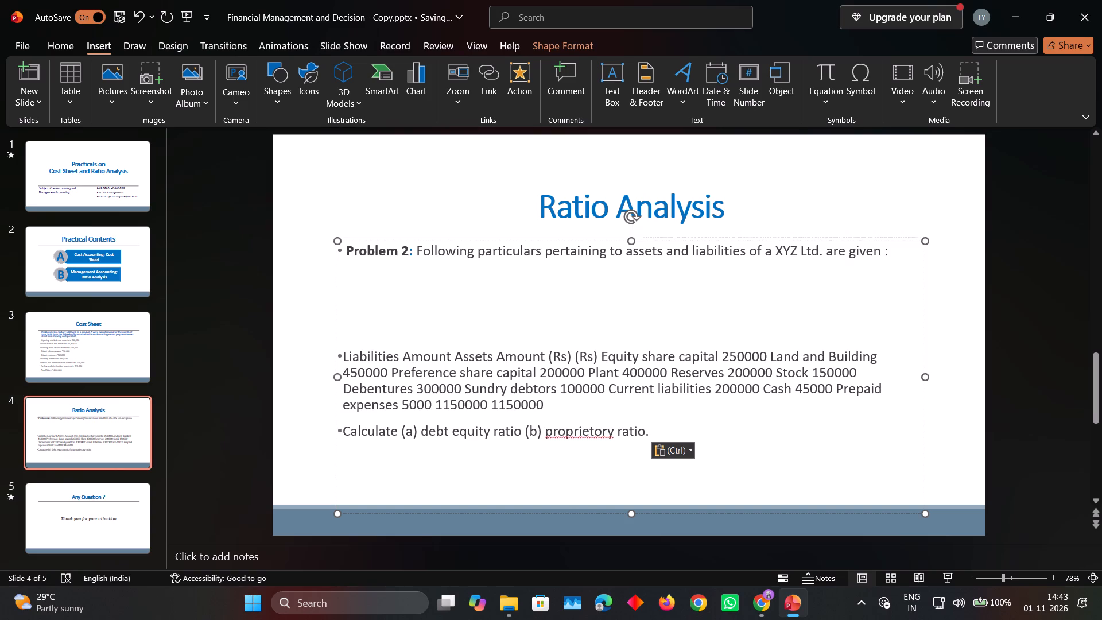
Correct the wording of the "Calculate" line to read "(a) Debt equity ratio (b) Proprietary ratio.".
left_click(549, 431)
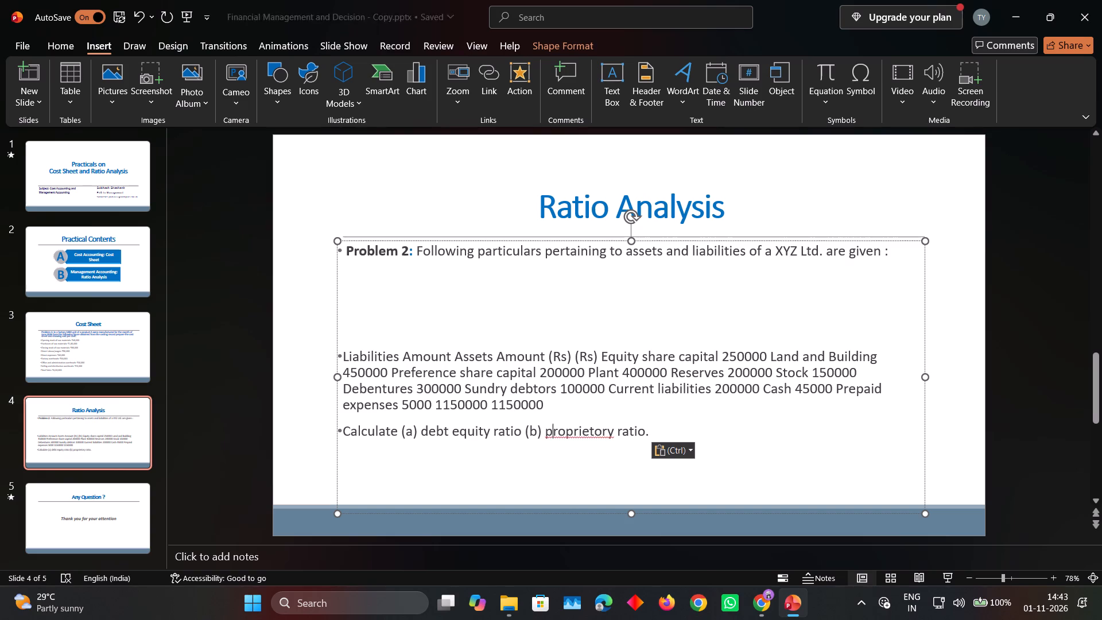
key("BackSpace")
key("shift+p")
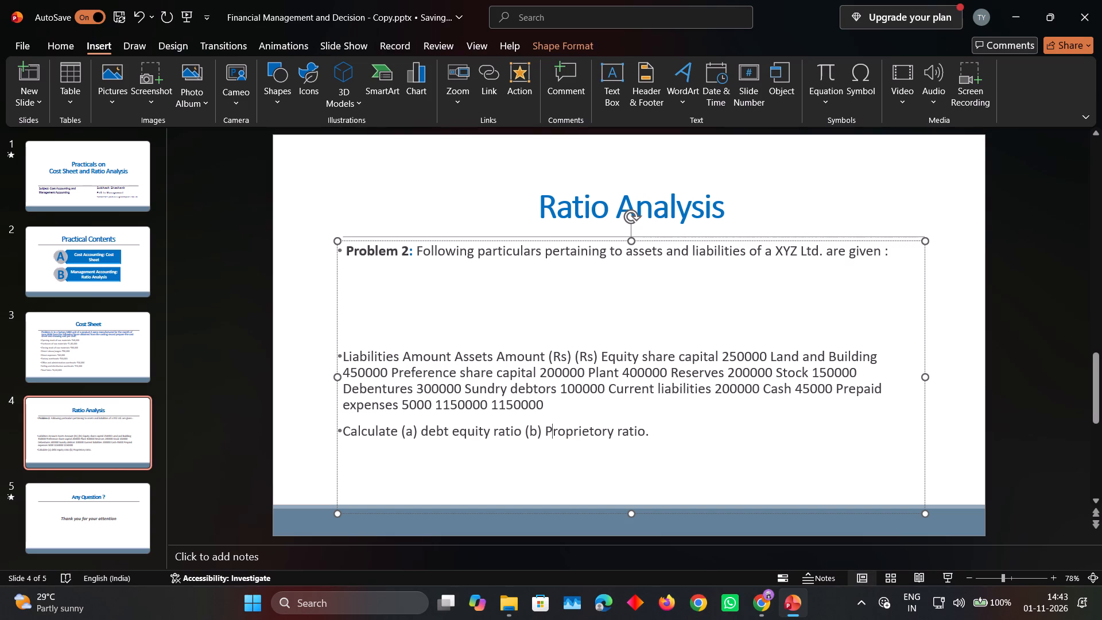
left_click(433, 431)
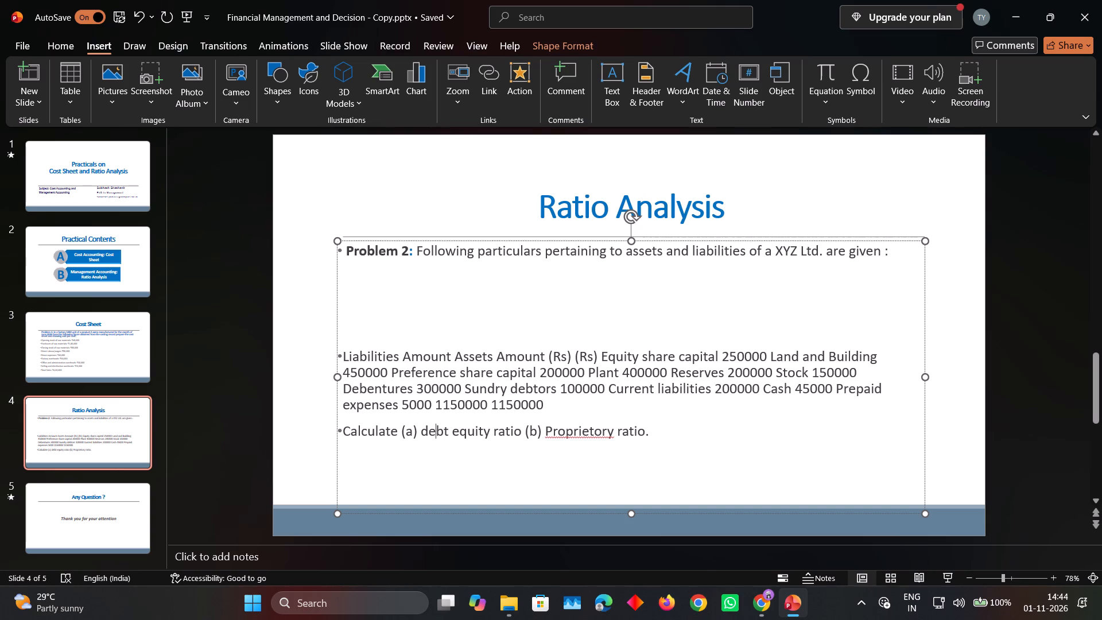
left_click(599, 432)
key("BackSpace")
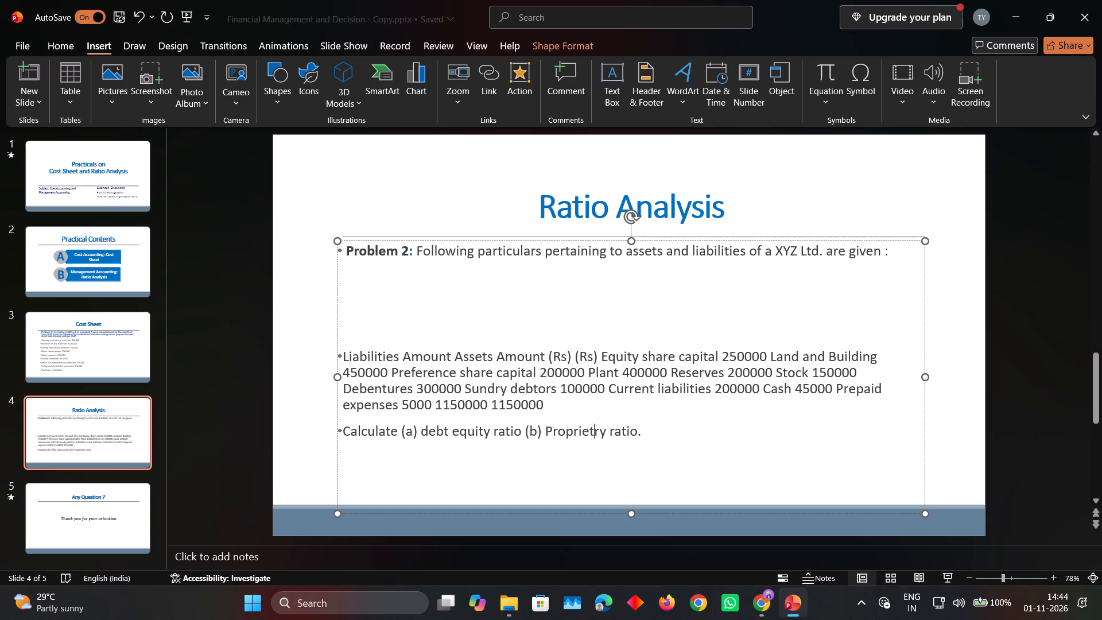
key("a")
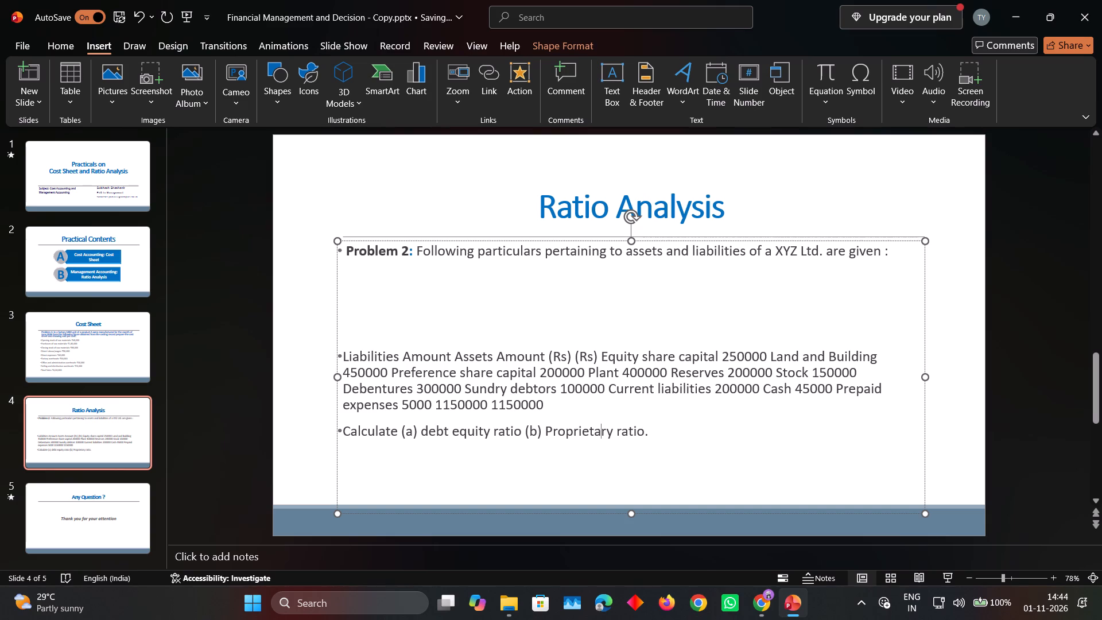
left_click(428, 428)
key("BackSpace")
key("shift+d")
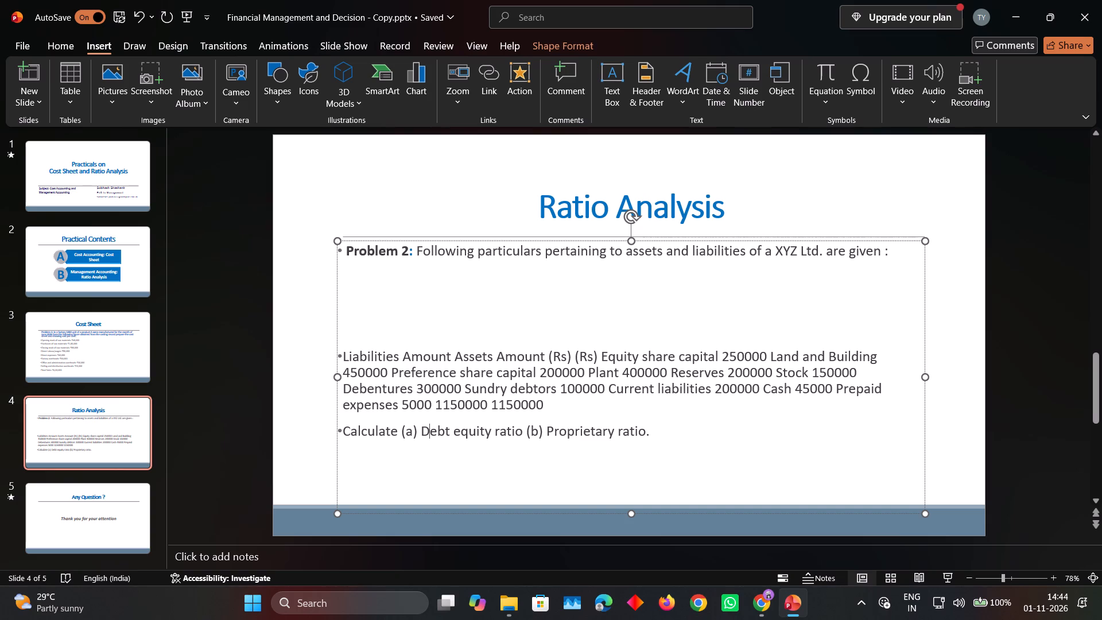
Add an unbulleted blank line between the liabilities and assets data and the "Calculate" line.
left_click(759, 607)
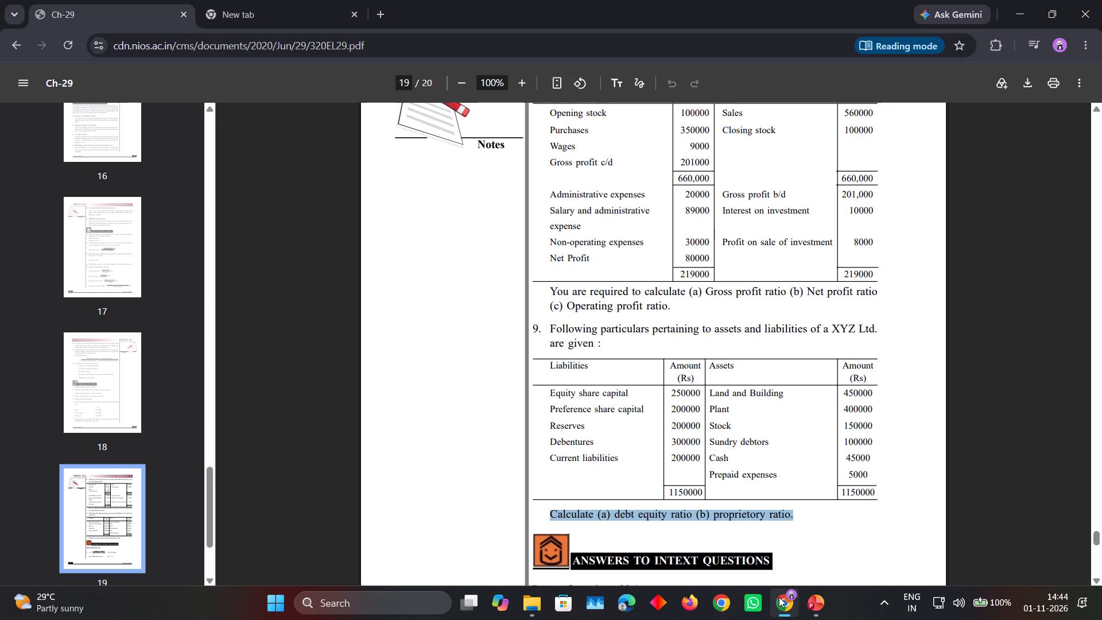
left_click(815, 602)
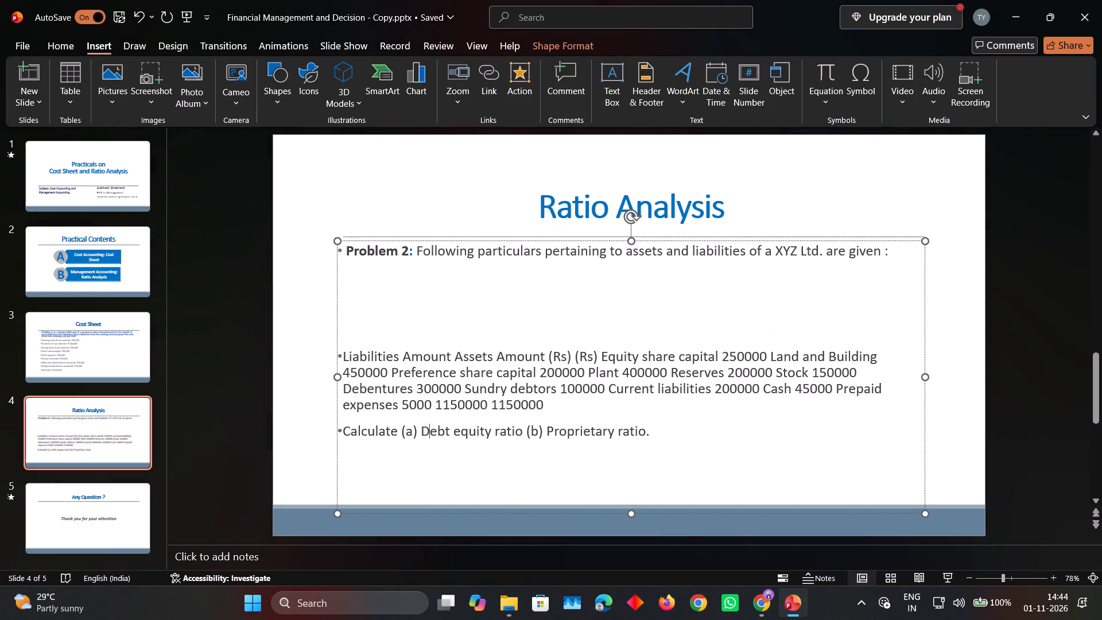
left_click(554, 417)
left_click(355, 423)
left_click(551, 405)
key("Return")
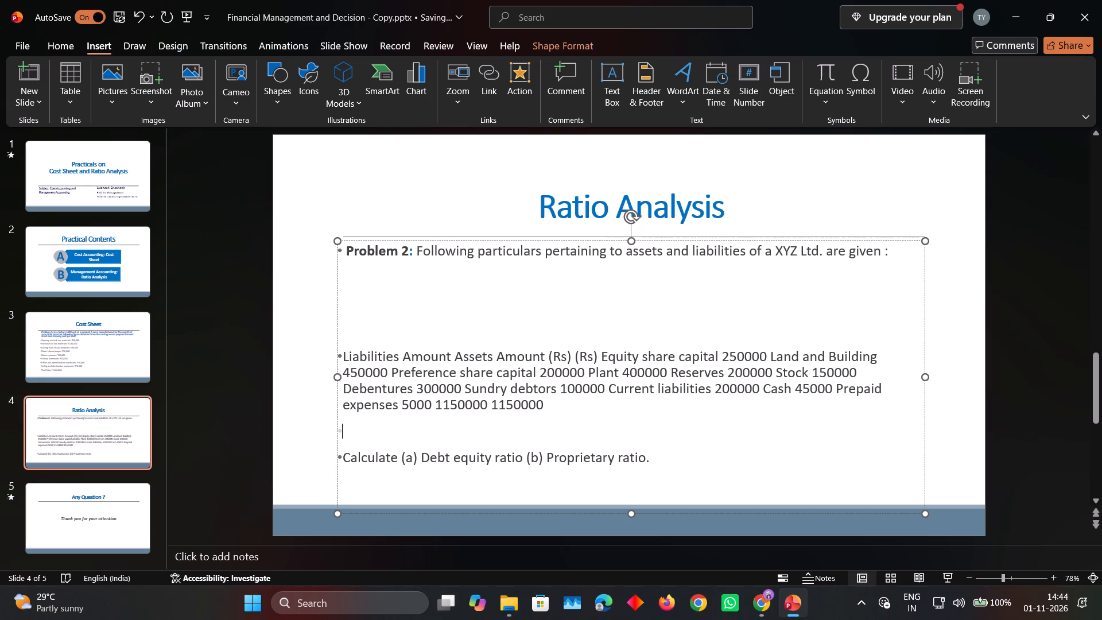
key("BackSpace")
Remove the bullet from the first blank line below the introductory sentence, leaving the insertion point there.
left_click(371, 278)
key("BackSpace")
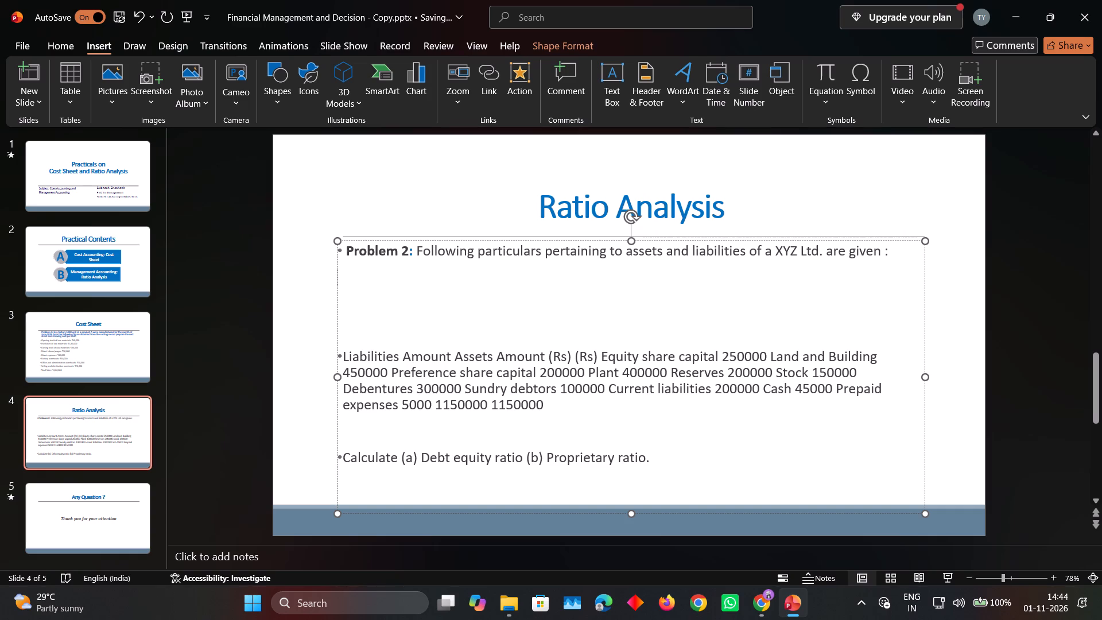
left_click(350, 277)
left_click(350, 277)
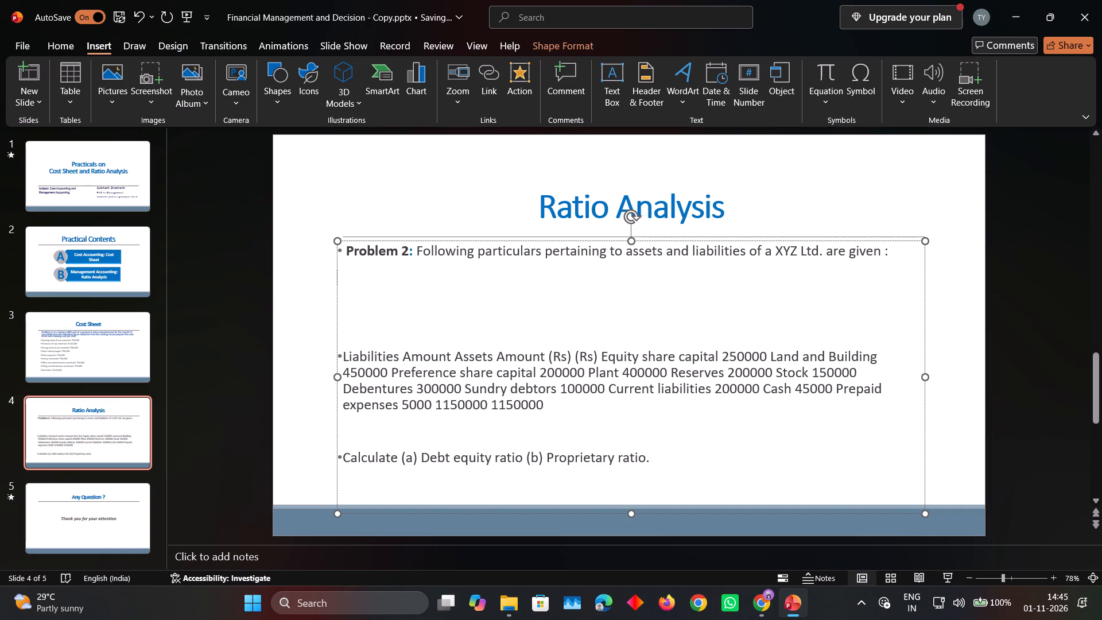
left_click(347, 320)
left_click(346, 279)
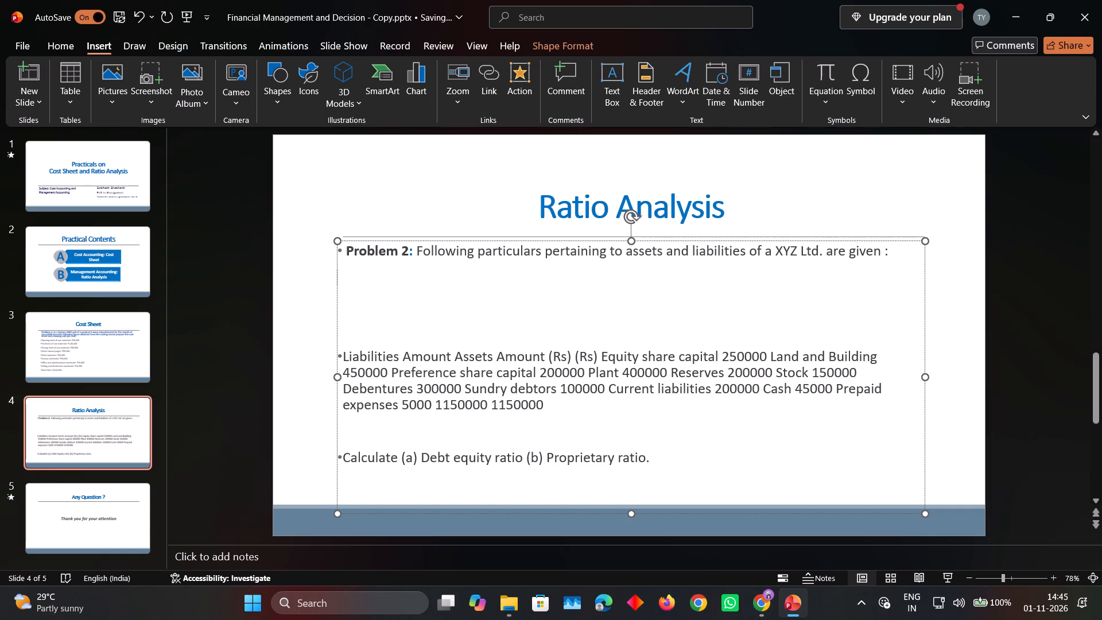
Delete the blank line directly above the liabilities and assets data and remove the bullet from that data paragraph.
left_click(346, 279)
left_click_drag(346, 279, 341, 270)
left_click(341, 270)
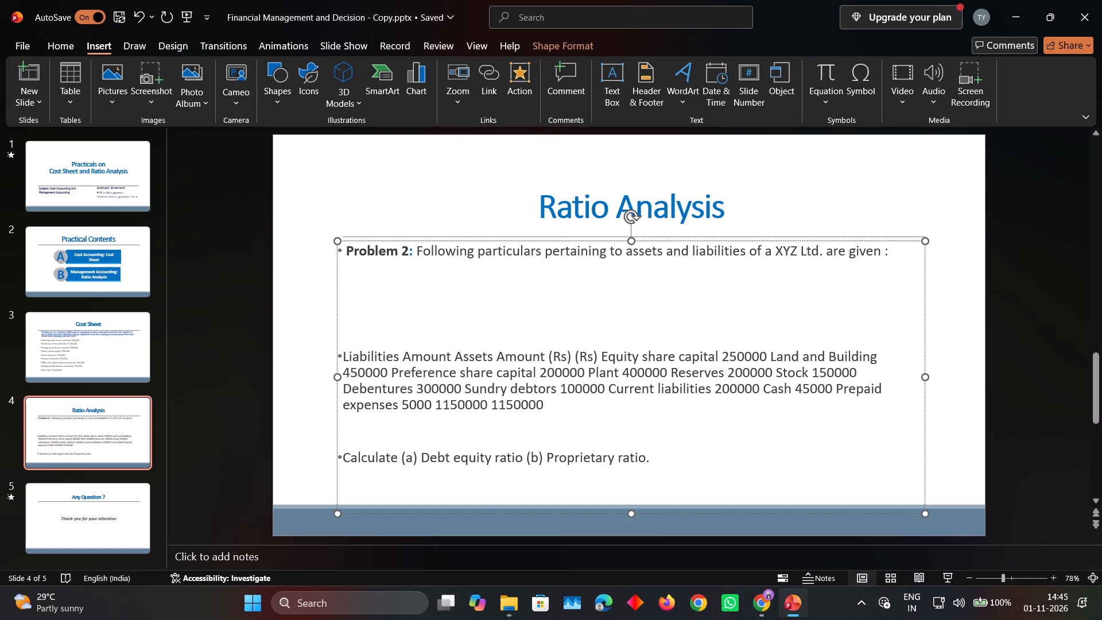
left_click(340, 270)
left_click(342, 336)
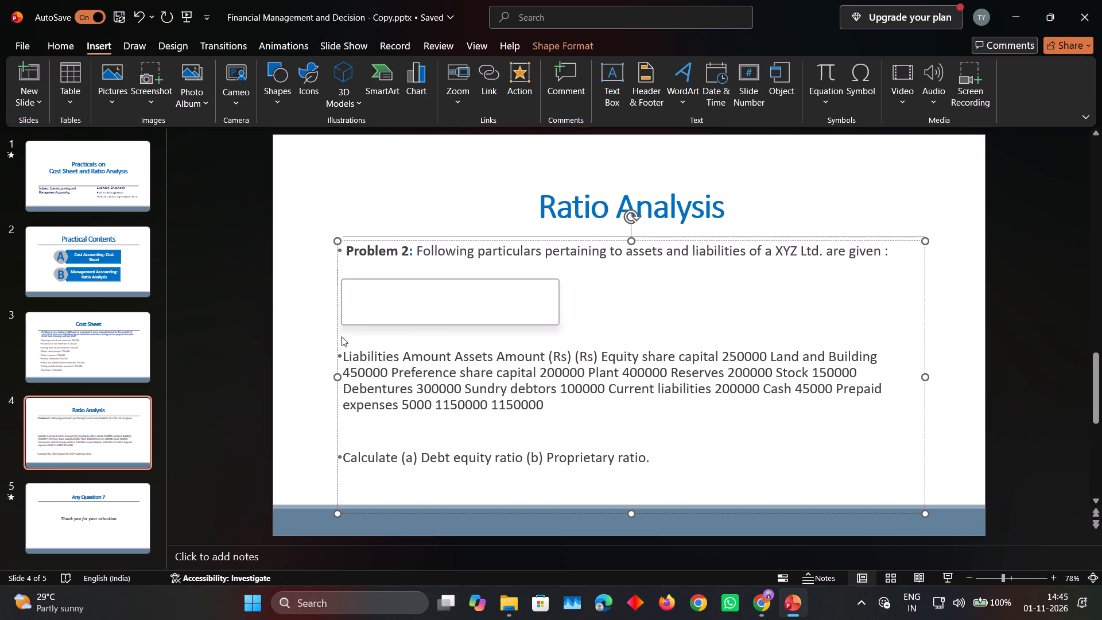
key("BackSpace")
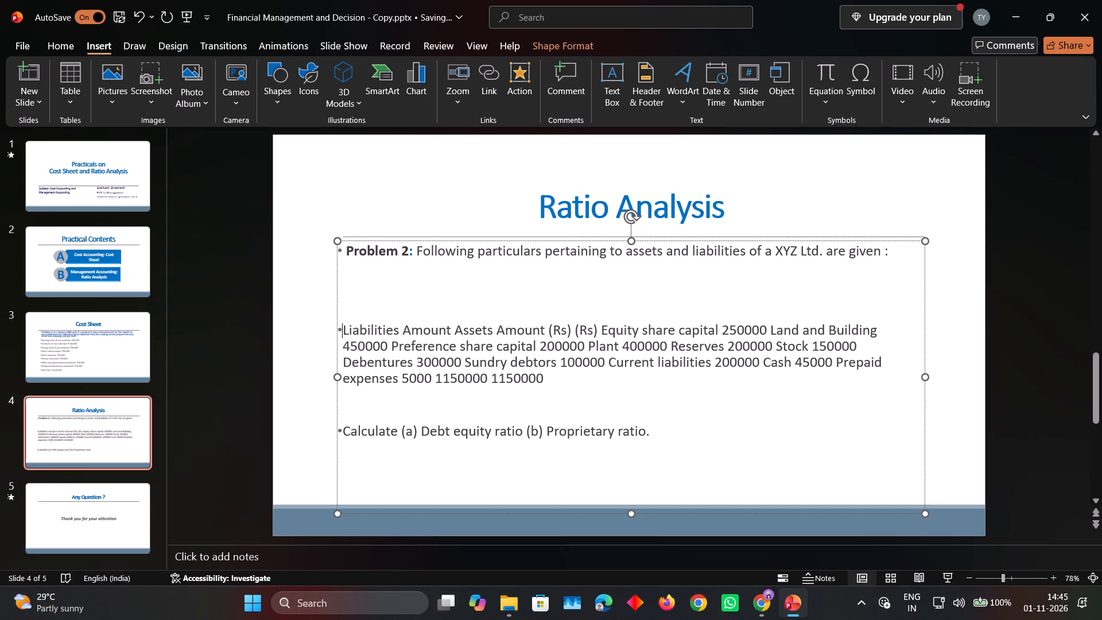
key("BackSpace")
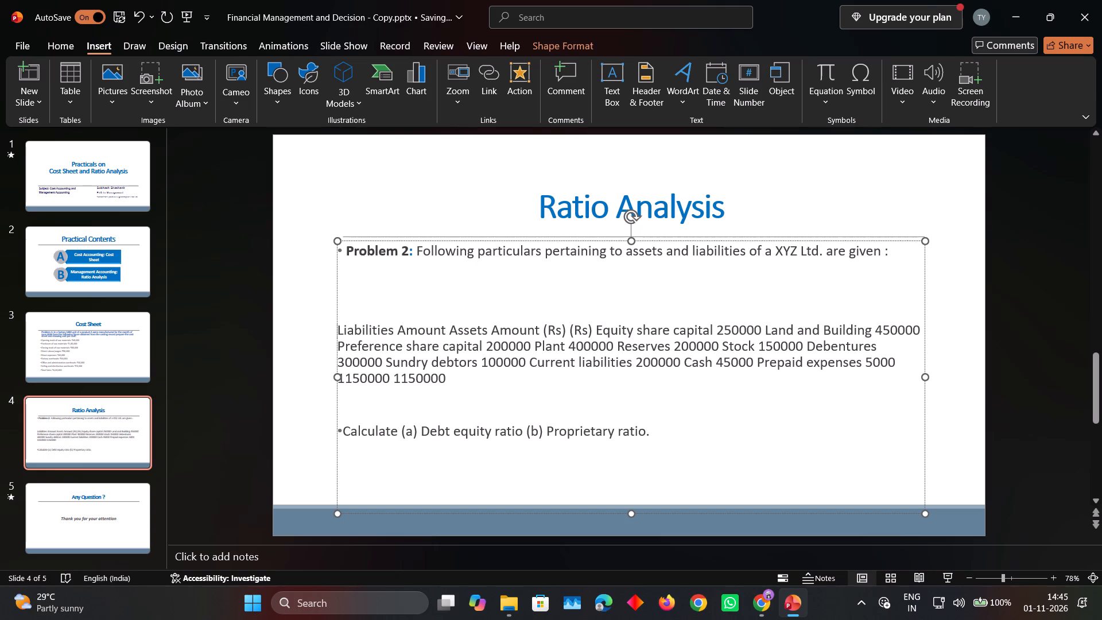
Insert a table with two columns and four rows on the Ratio Analysis slide.
left_click(370, 293)
left_click(347, 274)
left_click(347, 274)
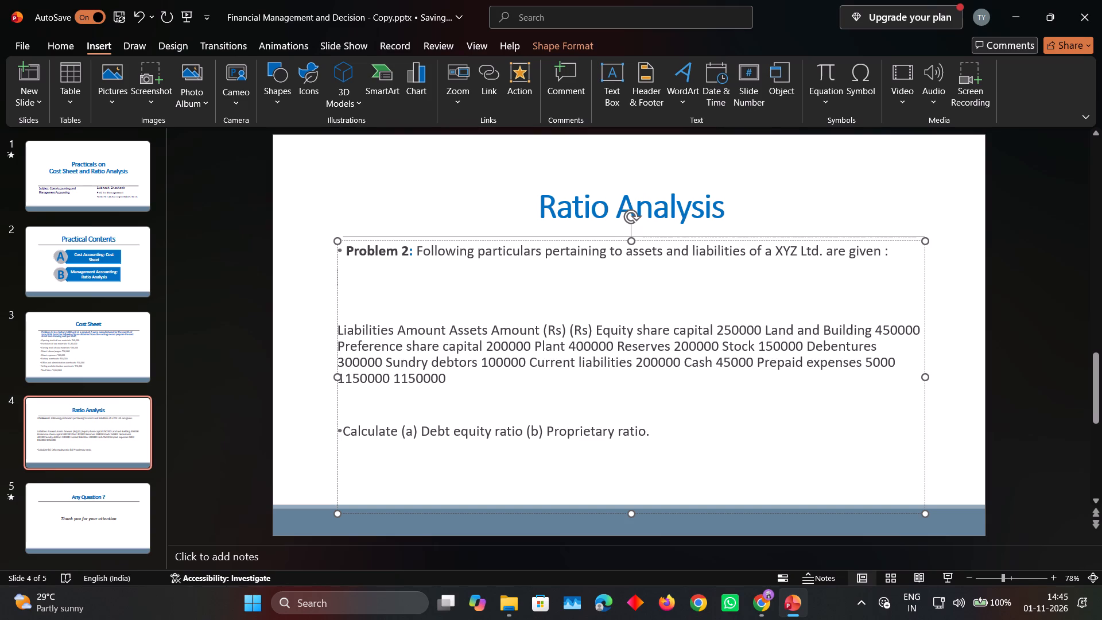
left_click(347, 274)
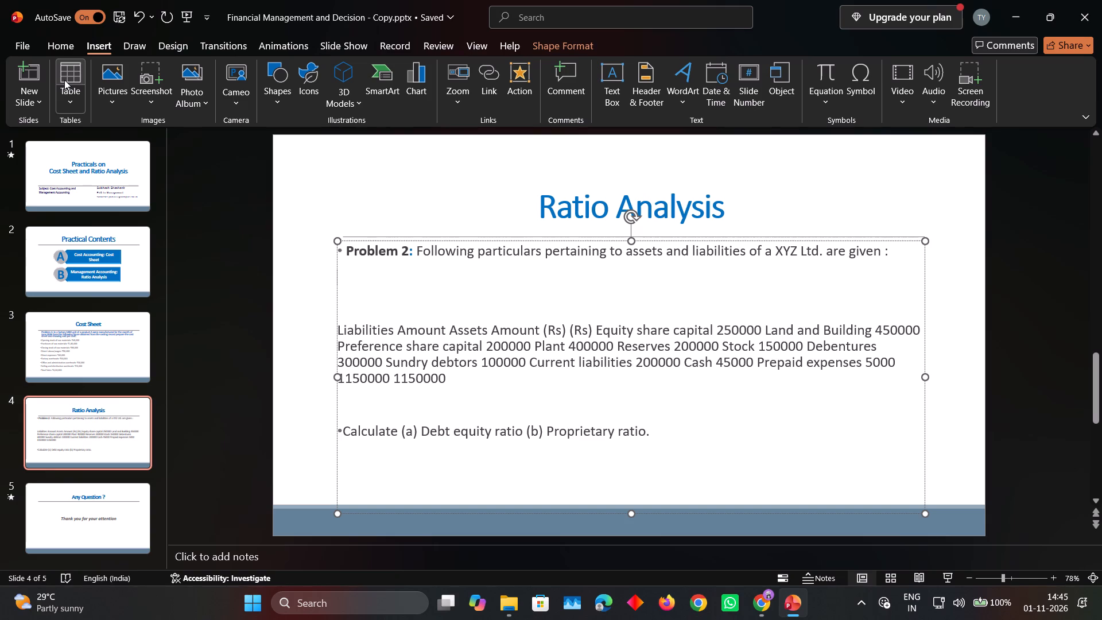
left_click(65, 80)
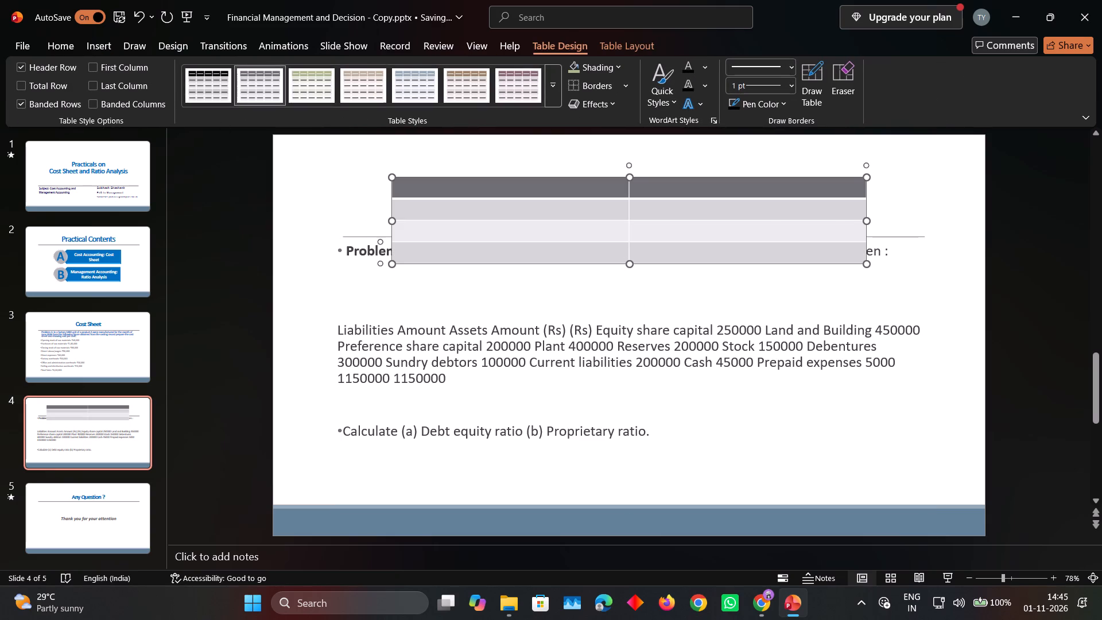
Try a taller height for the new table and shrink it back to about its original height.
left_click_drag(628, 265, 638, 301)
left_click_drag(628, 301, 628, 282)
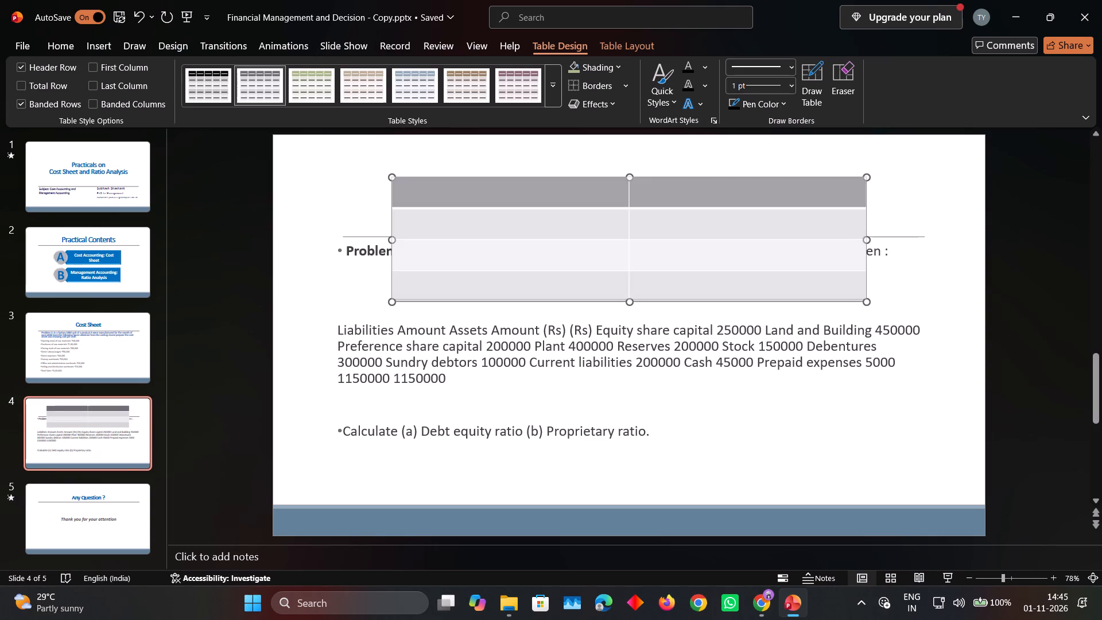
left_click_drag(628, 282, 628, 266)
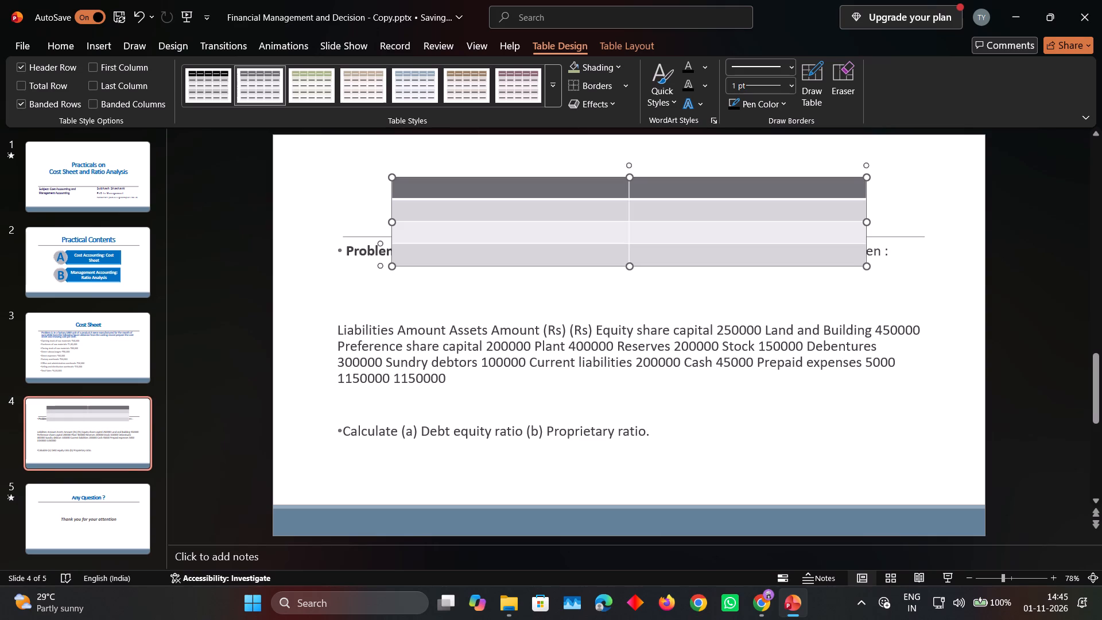
Check the layout of question 9's liabilities and assets table in the Chrome PDF, and return to the PowerPoint slide.
left_click(794, 597)
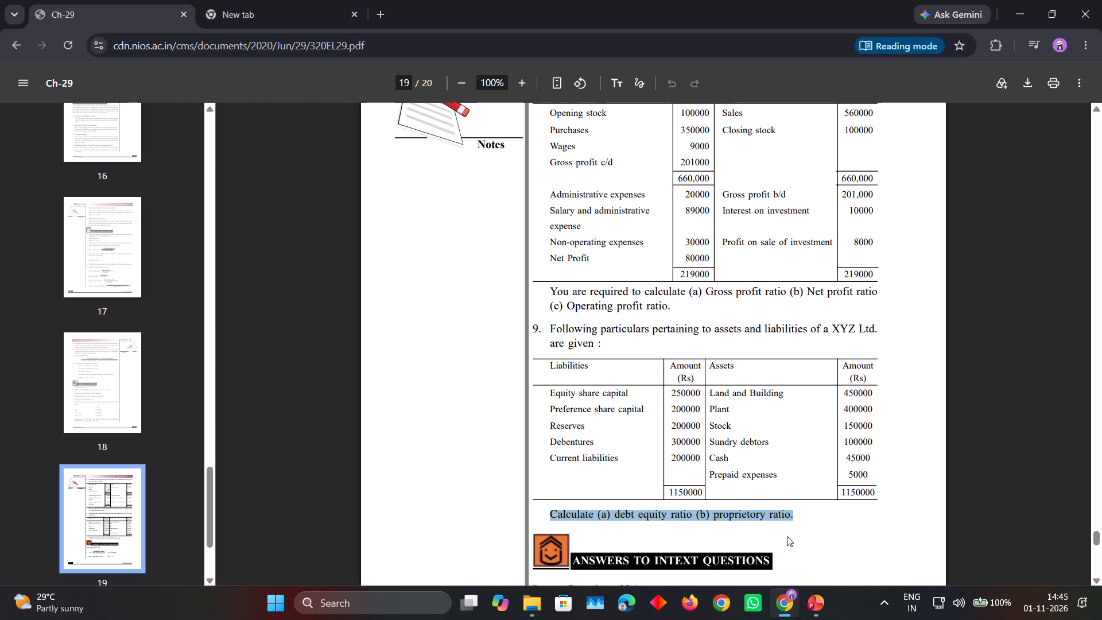
left_click(812, 606)
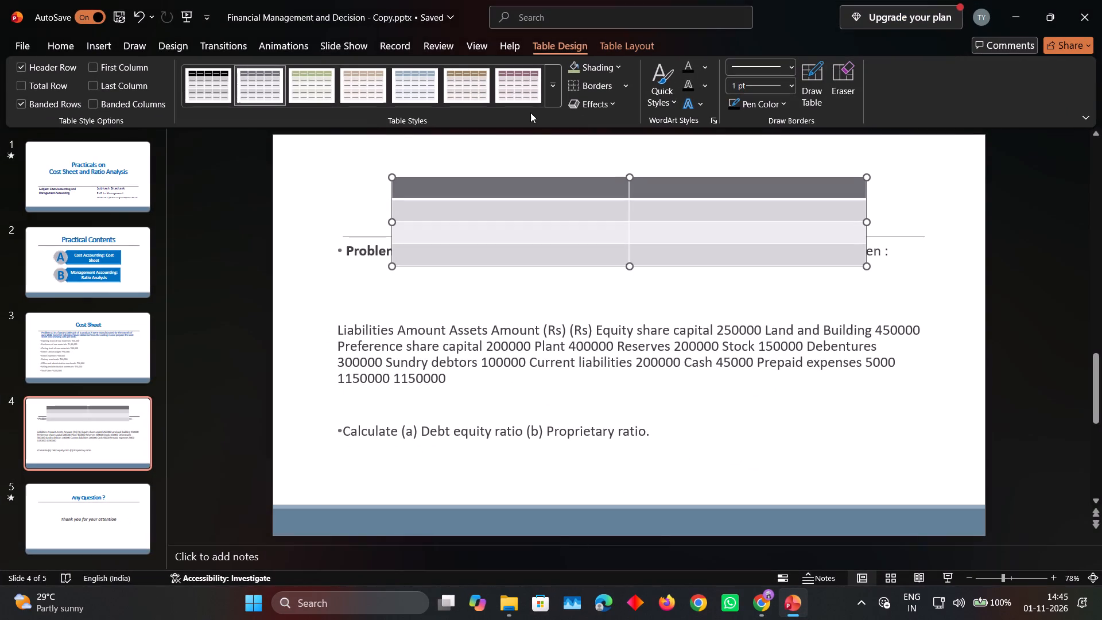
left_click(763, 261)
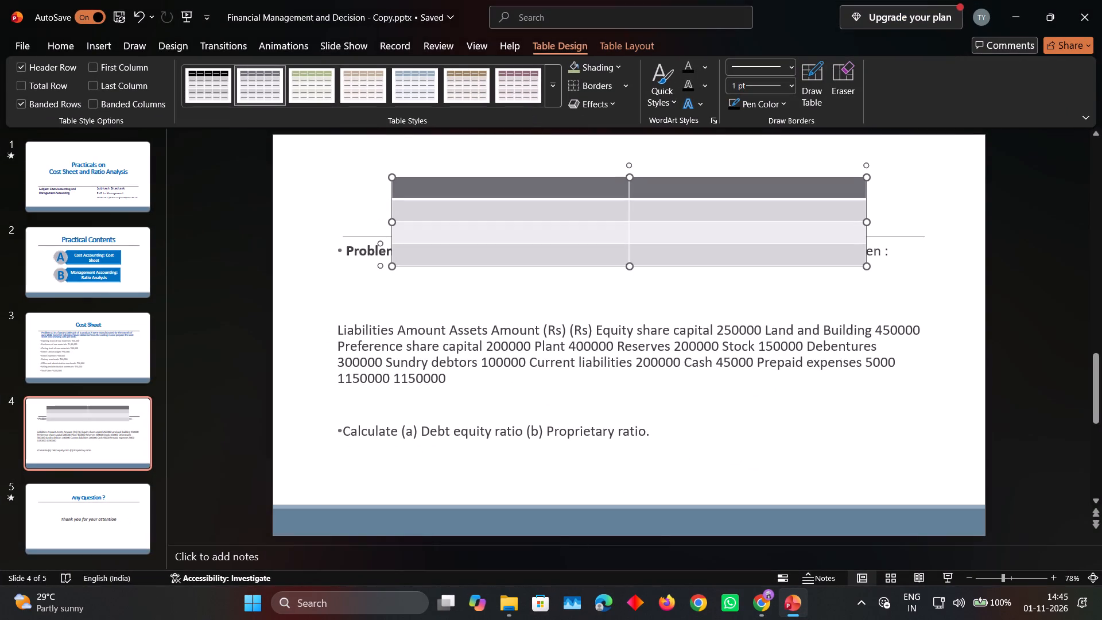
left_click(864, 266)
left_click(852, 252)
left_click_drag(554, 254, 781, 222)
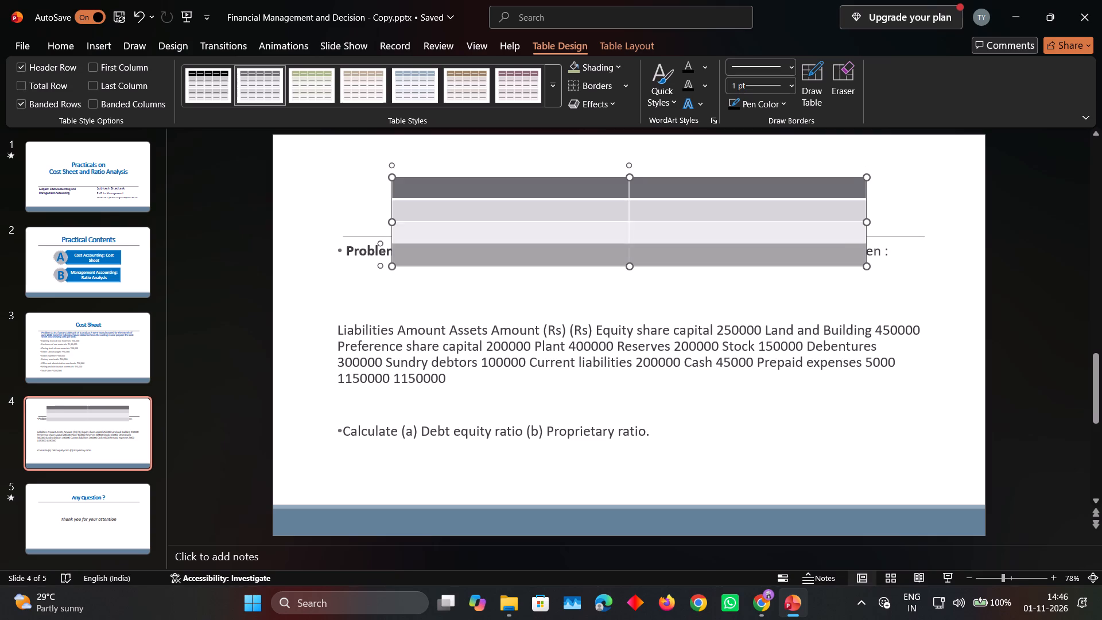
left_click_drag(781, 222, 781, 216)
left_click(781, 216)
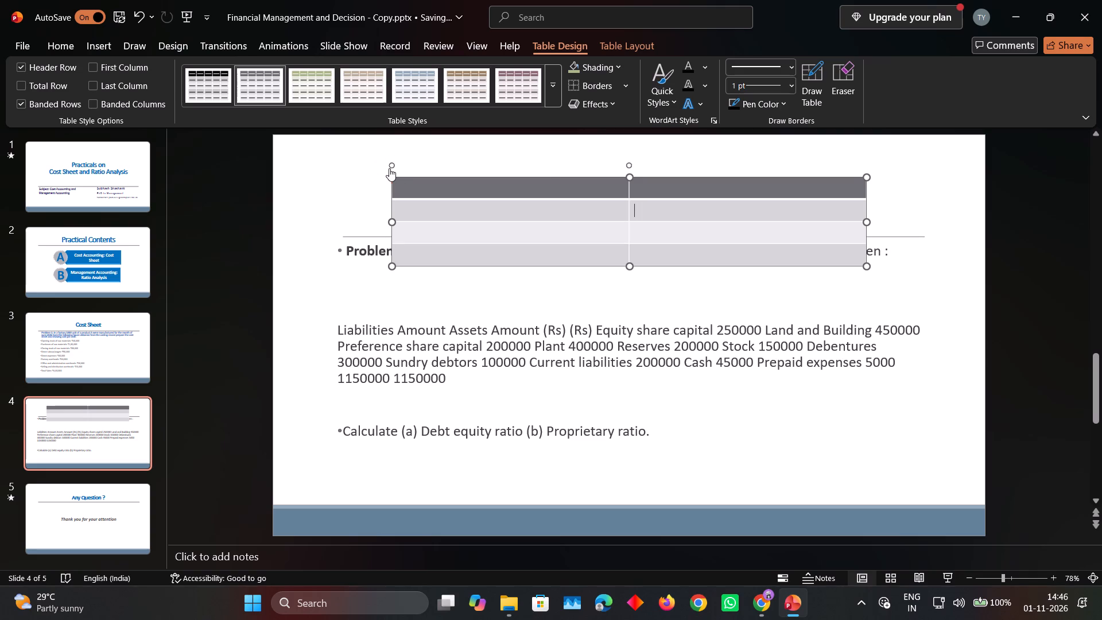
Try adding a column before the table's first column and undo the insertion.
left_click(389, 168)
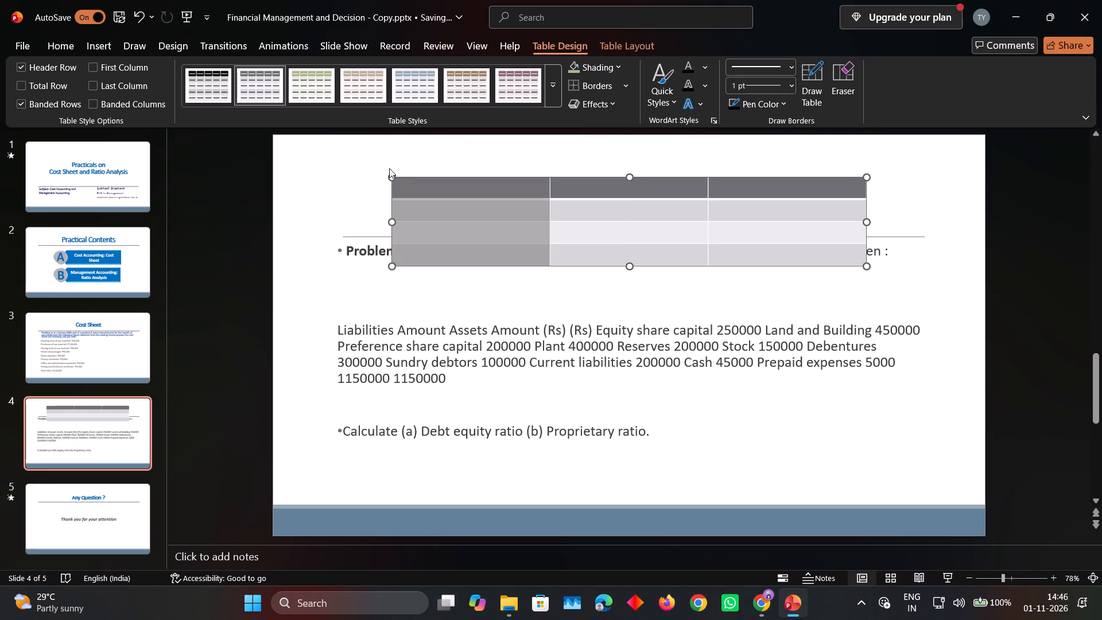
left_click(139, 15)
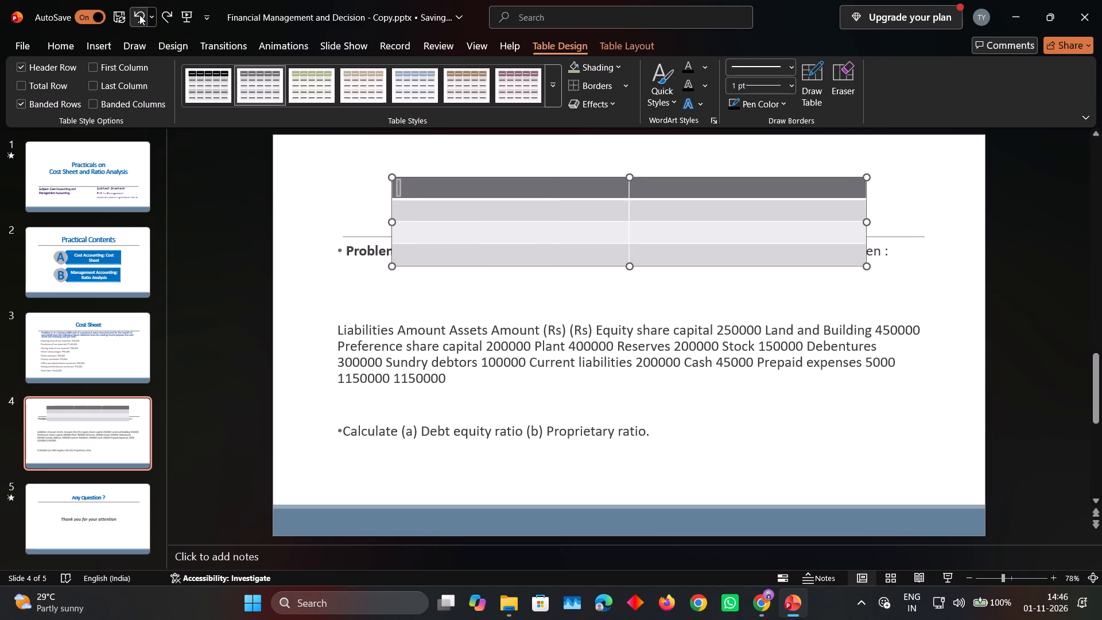
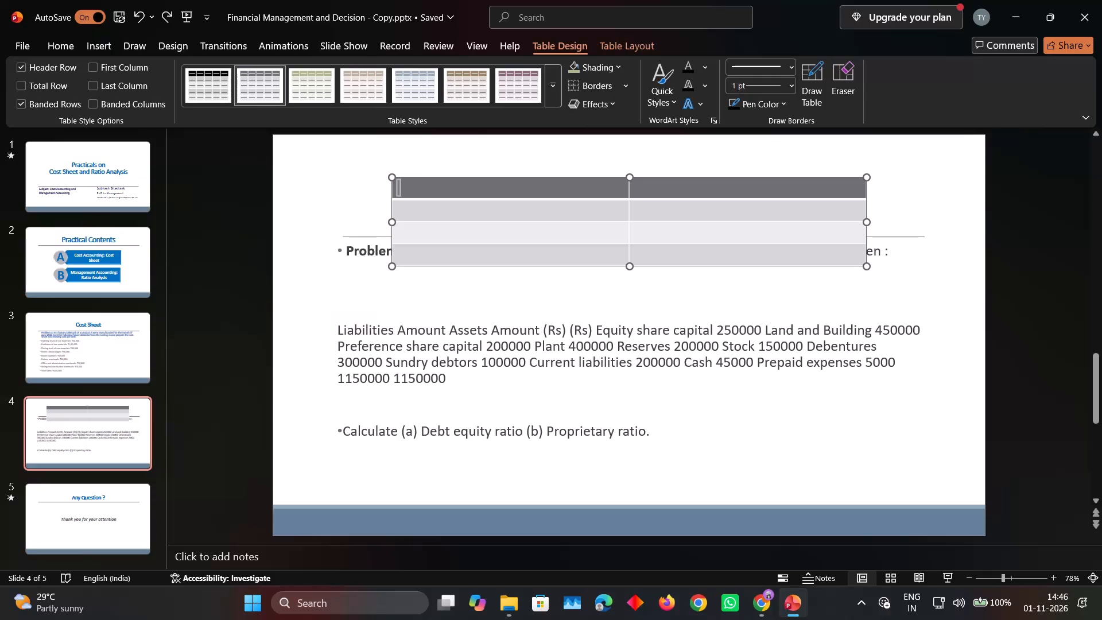
Add seven rows to the empty table so that it has eleven rows.
left_click(868, 265)
left_click(778, 189)
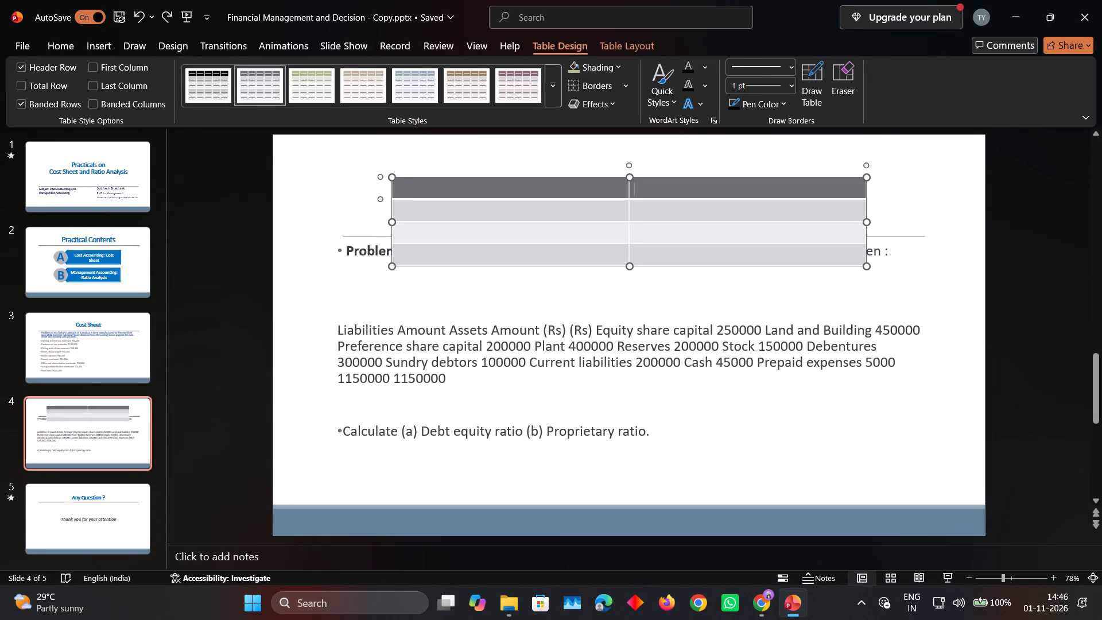
left_click(379, 242)
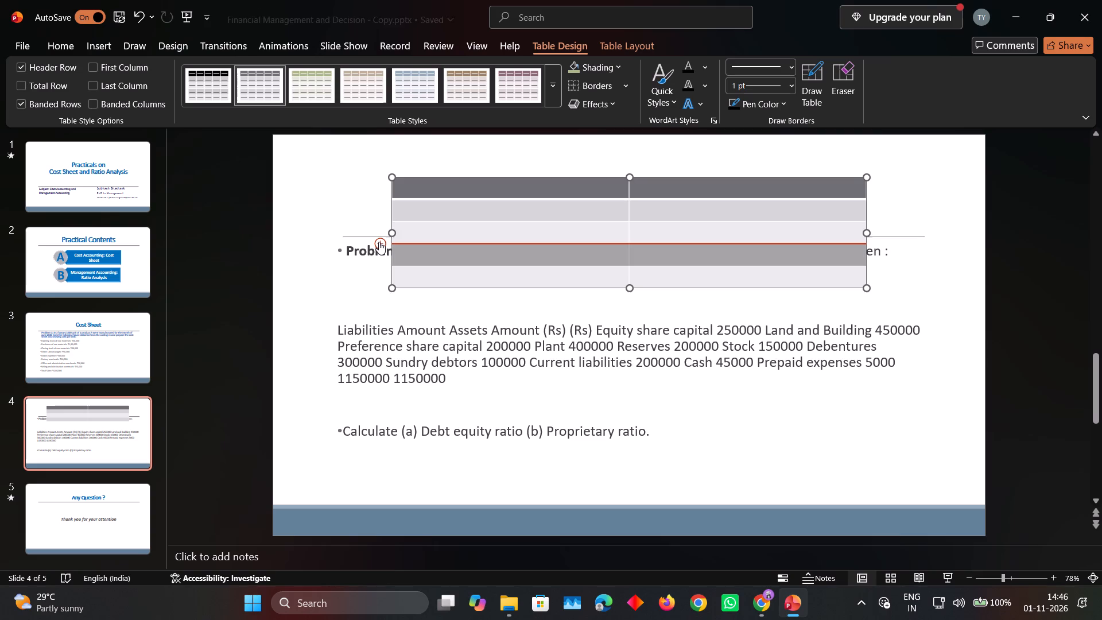
left_click(379, 242)
left_click(379, 242)
left_click(379, 242)
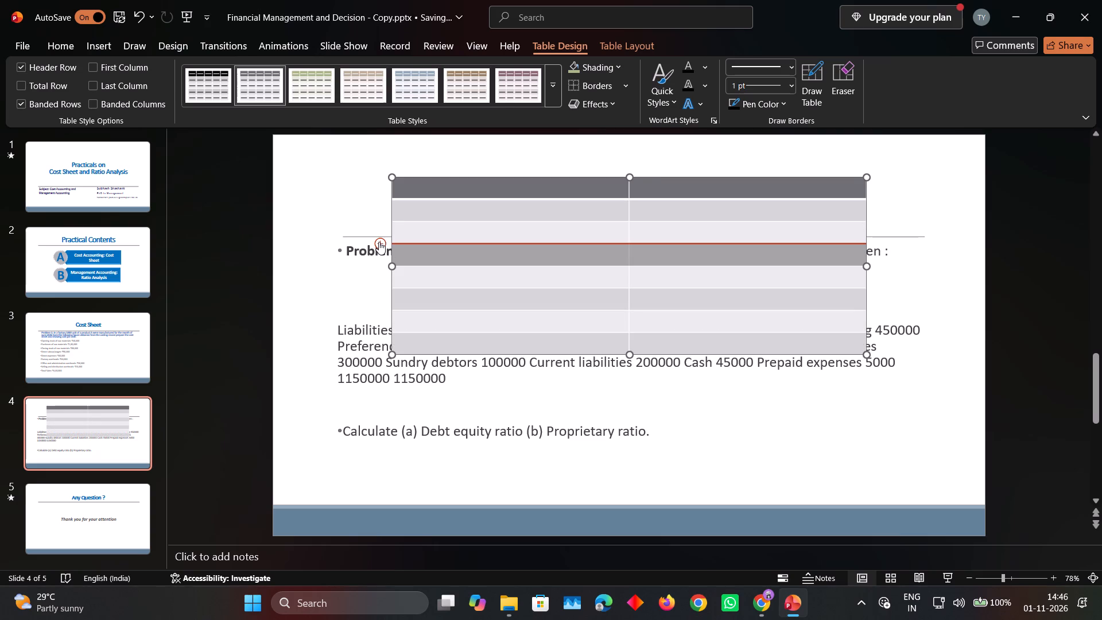
left_click(669, 273)
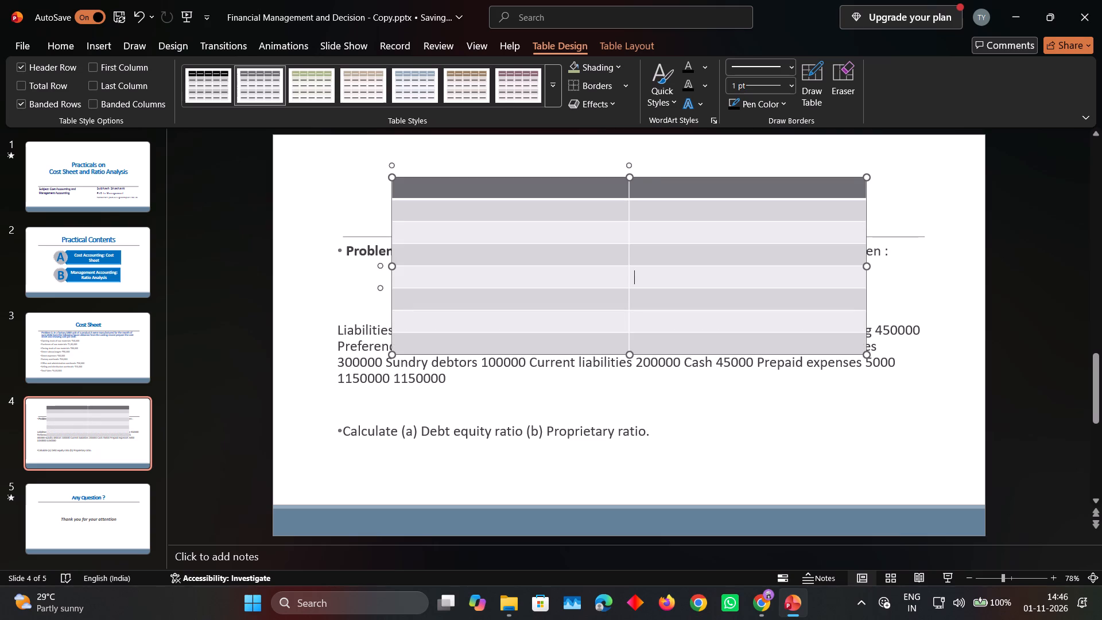
triple_click(378, 331)
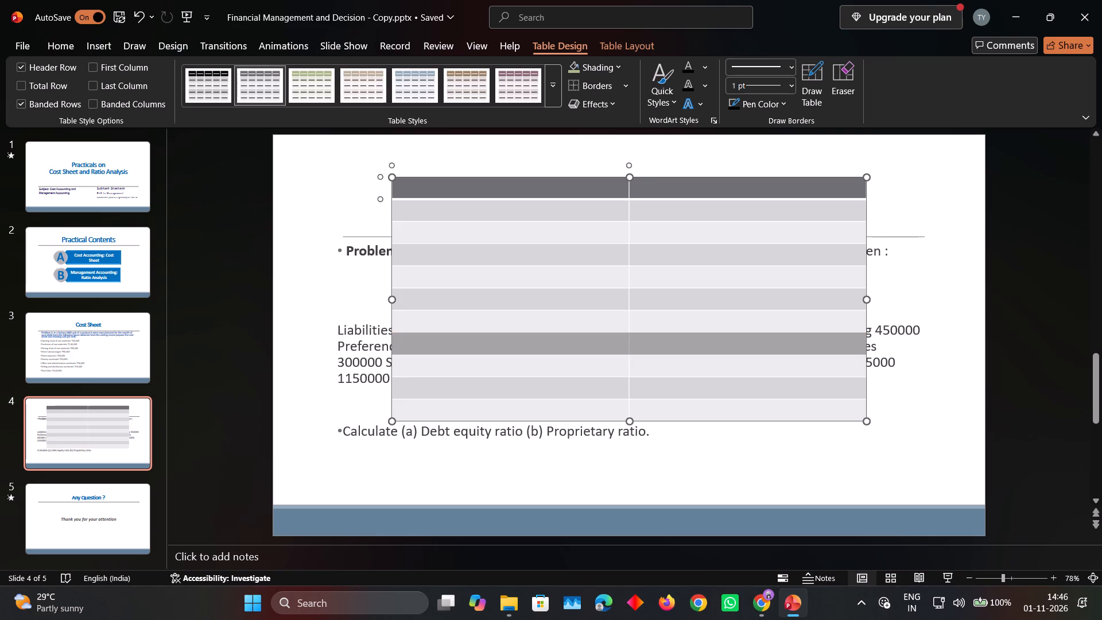
Widen the table's first column to about three quarters of the table's width, leaving a narrow second column.
left_click_drag(626, 187, 777, 192)
left_click_drag(777, 192, 802, 191)
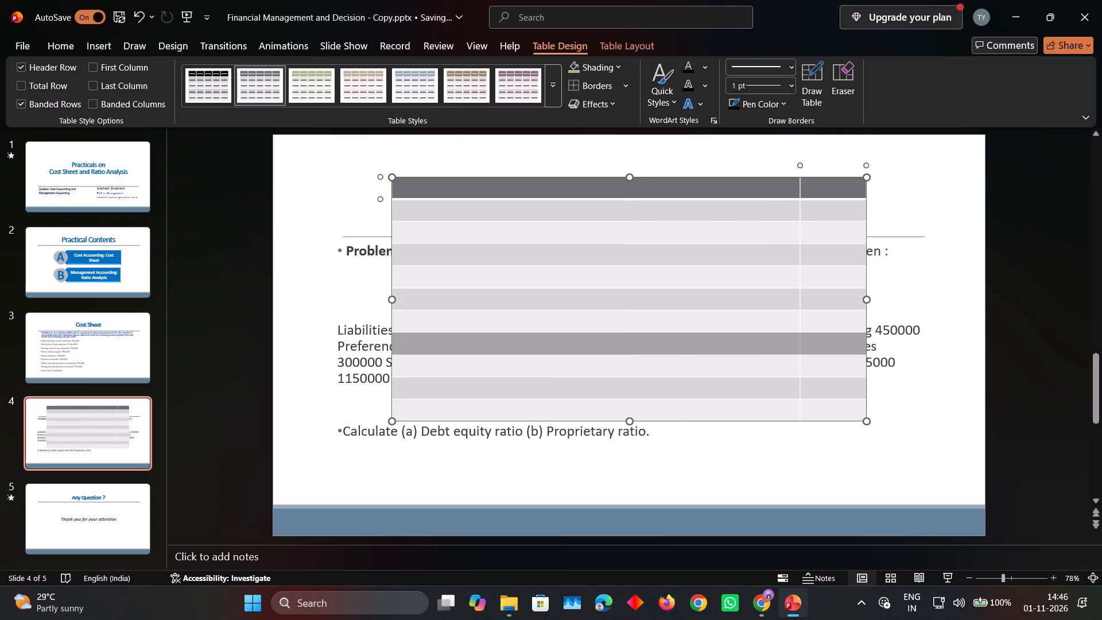
left_click_drag(800, 185, 751, 188)
left_click_drag(751, 188, 752, 188)
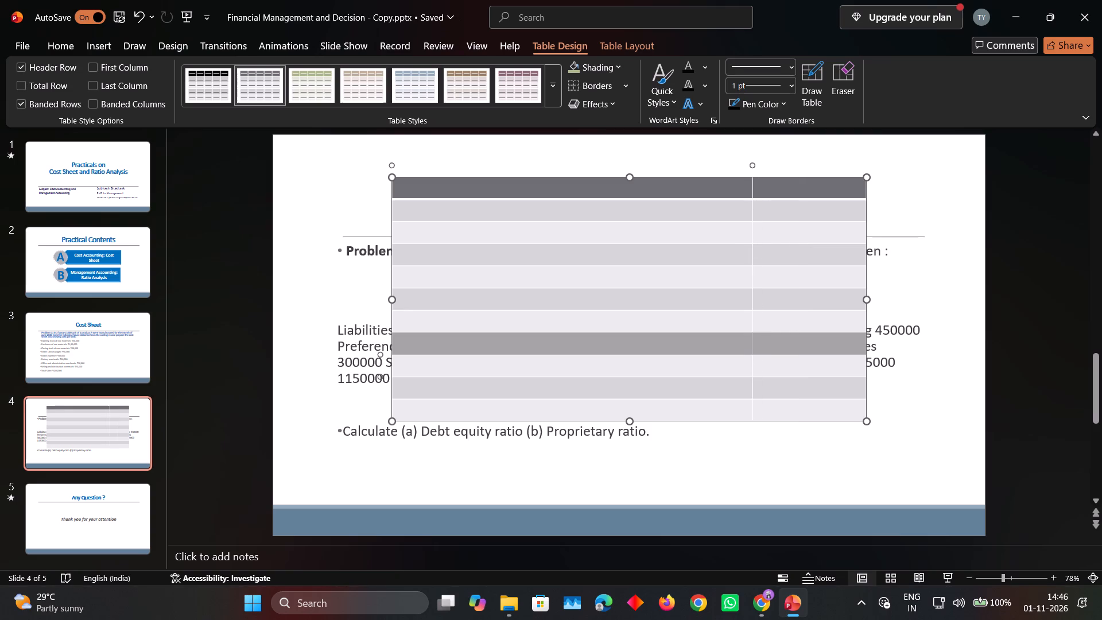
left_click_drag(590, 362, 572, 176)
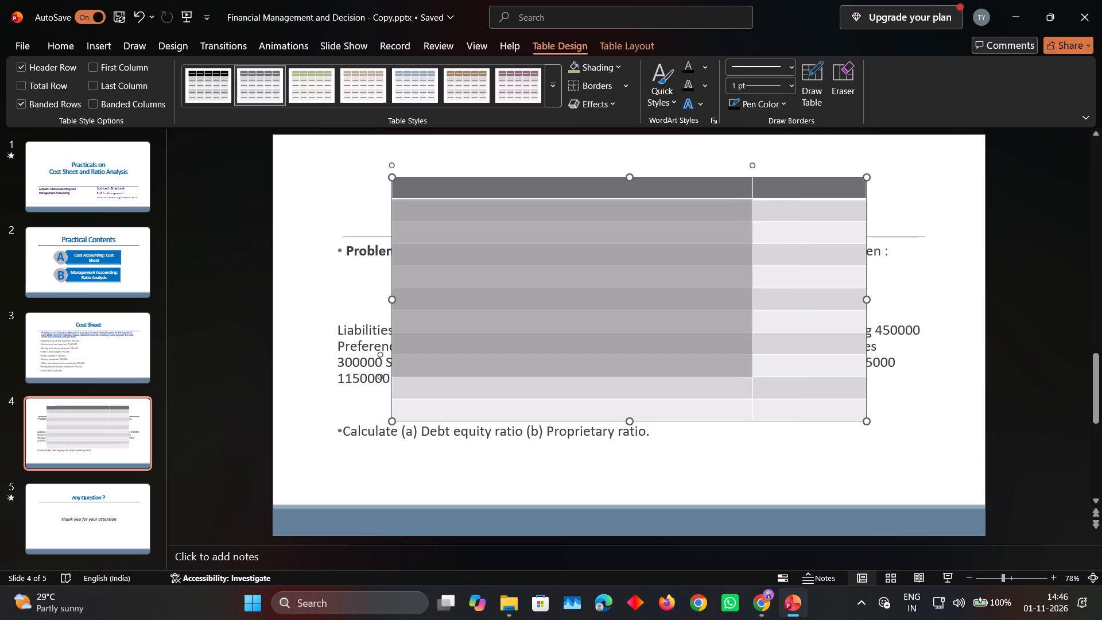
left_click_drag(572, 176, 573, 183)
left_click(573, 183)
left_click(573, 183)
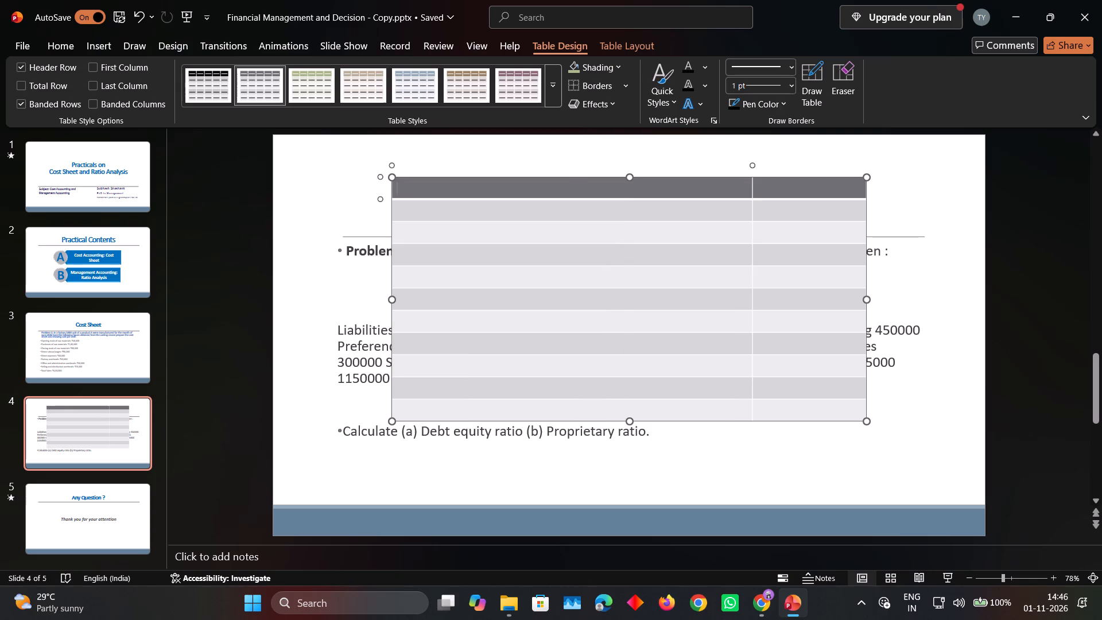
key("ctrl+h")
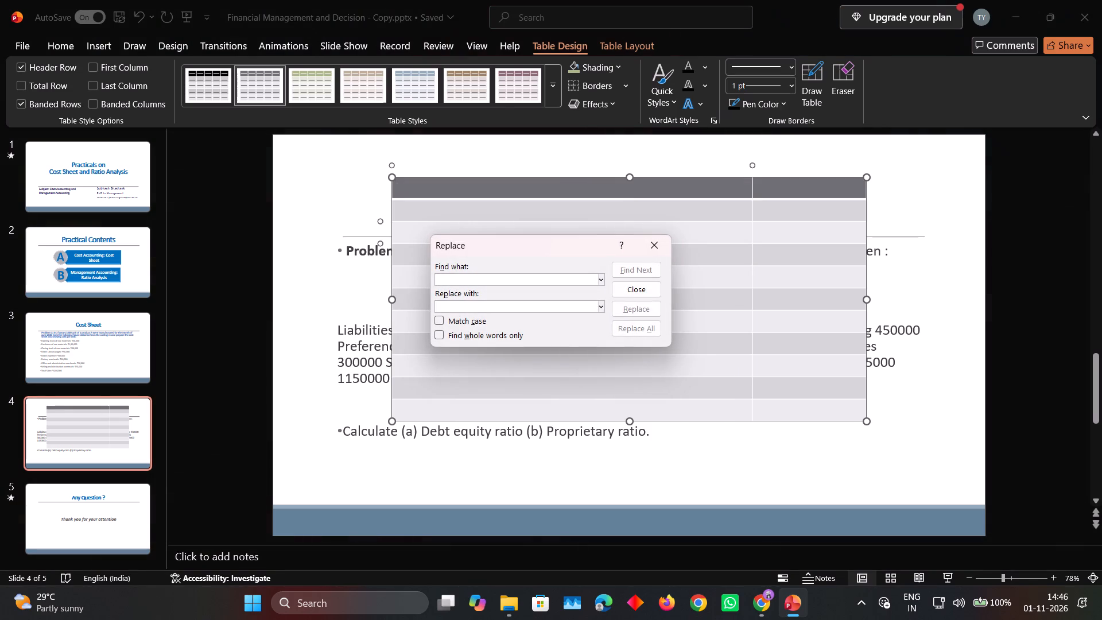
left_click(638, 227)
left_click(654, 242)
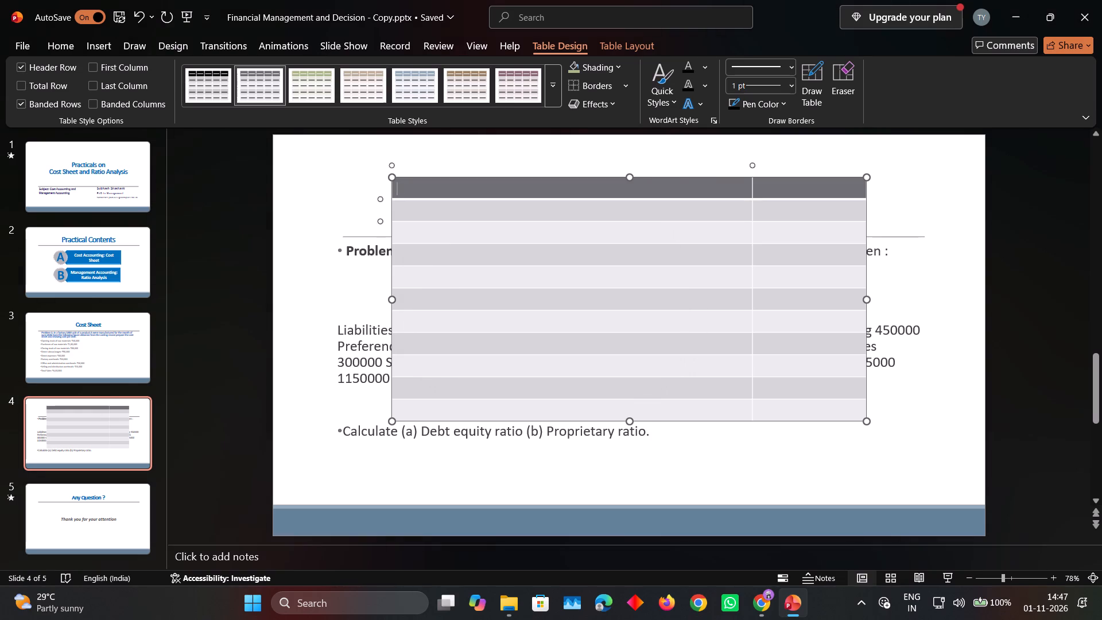
Enter the column headings "Particulars" and "Amount" in the table's header row.
left_click(450, 192)
key("shift+p")
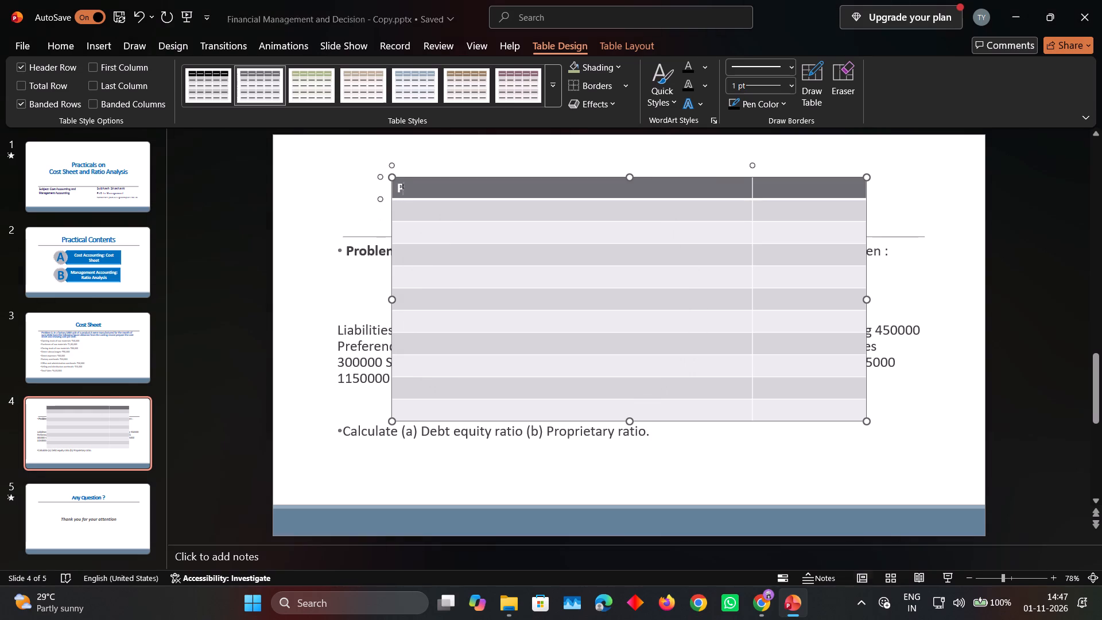
key("a")
type("rticular")
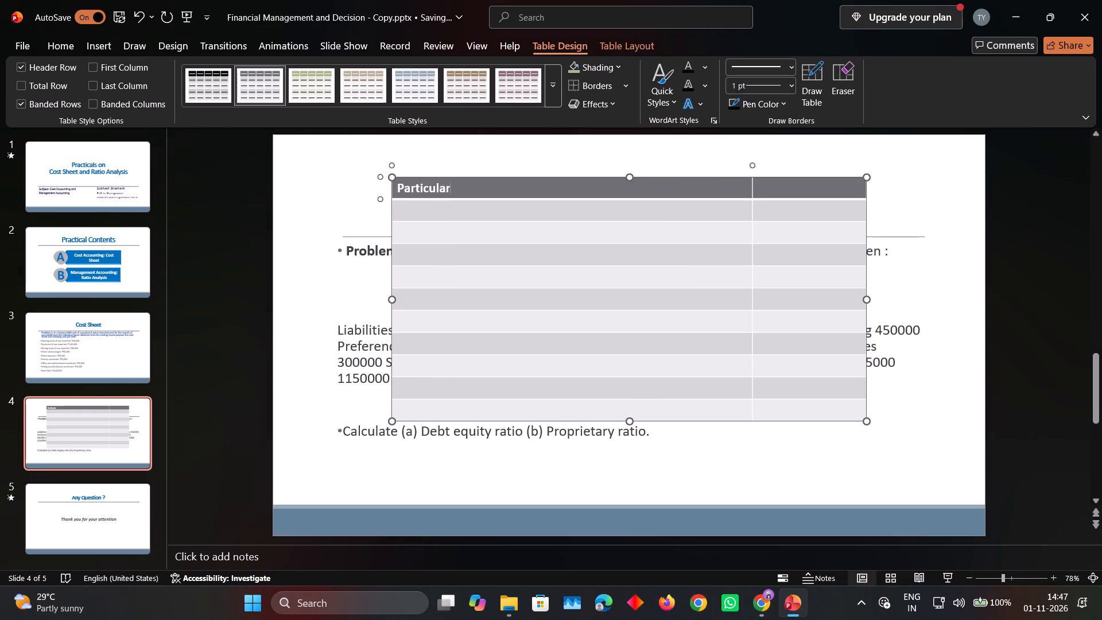
left_click(778, 193)
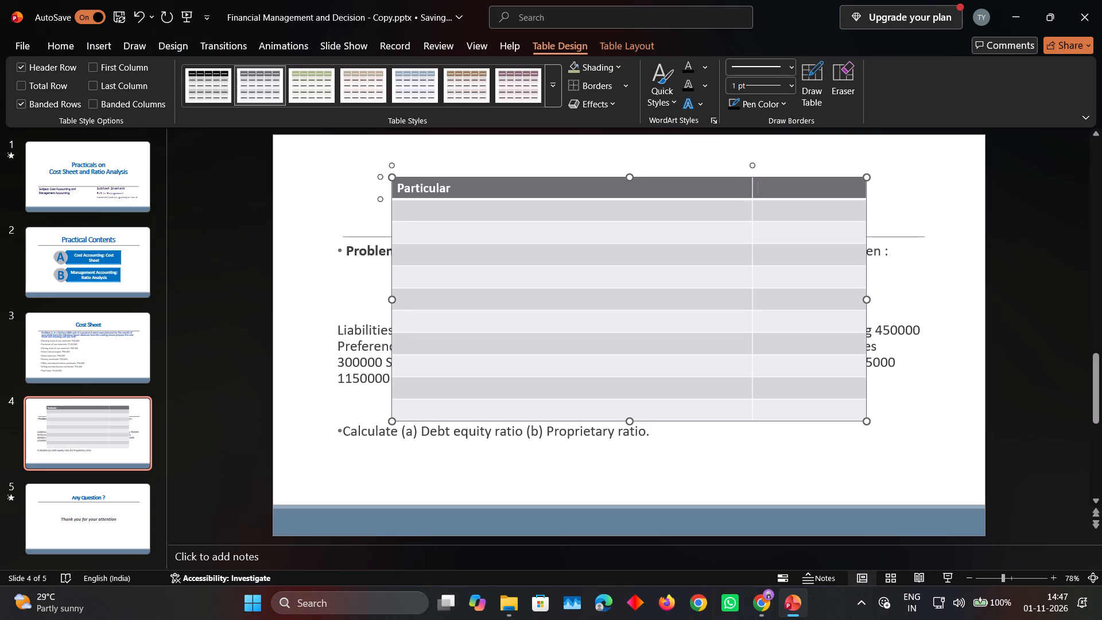
left_click(480, 194)
key("s")
left_click(785, 191)
type("Amount")
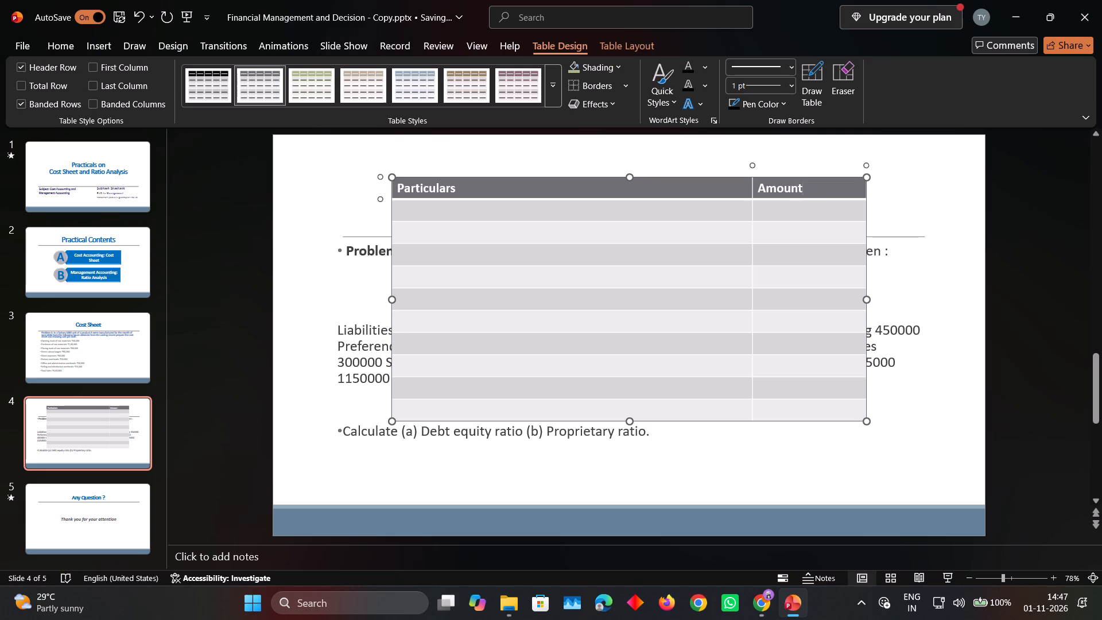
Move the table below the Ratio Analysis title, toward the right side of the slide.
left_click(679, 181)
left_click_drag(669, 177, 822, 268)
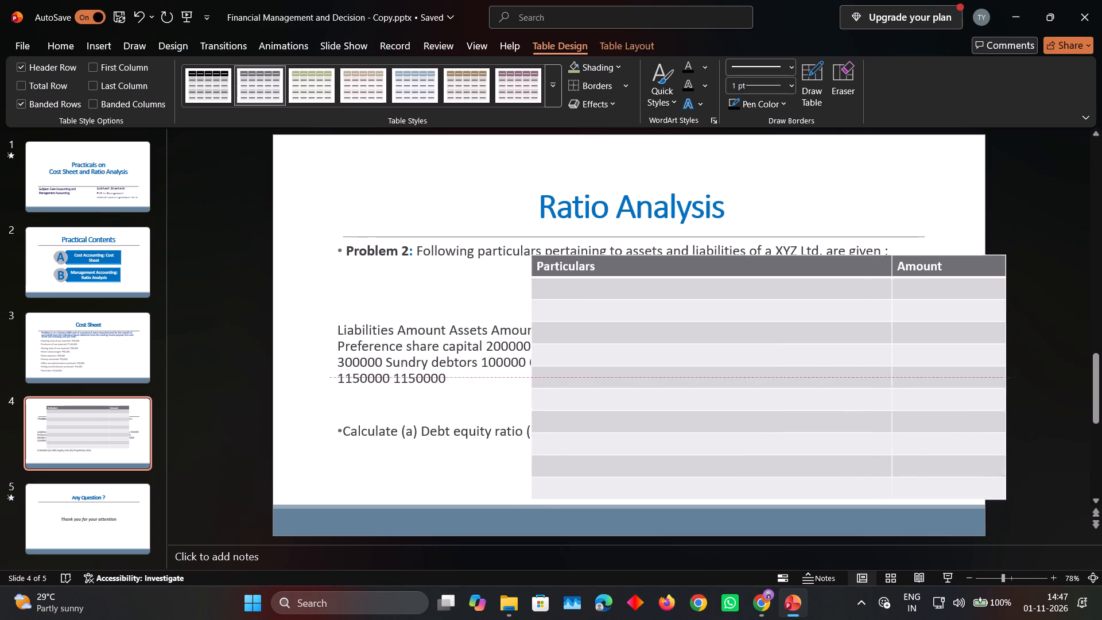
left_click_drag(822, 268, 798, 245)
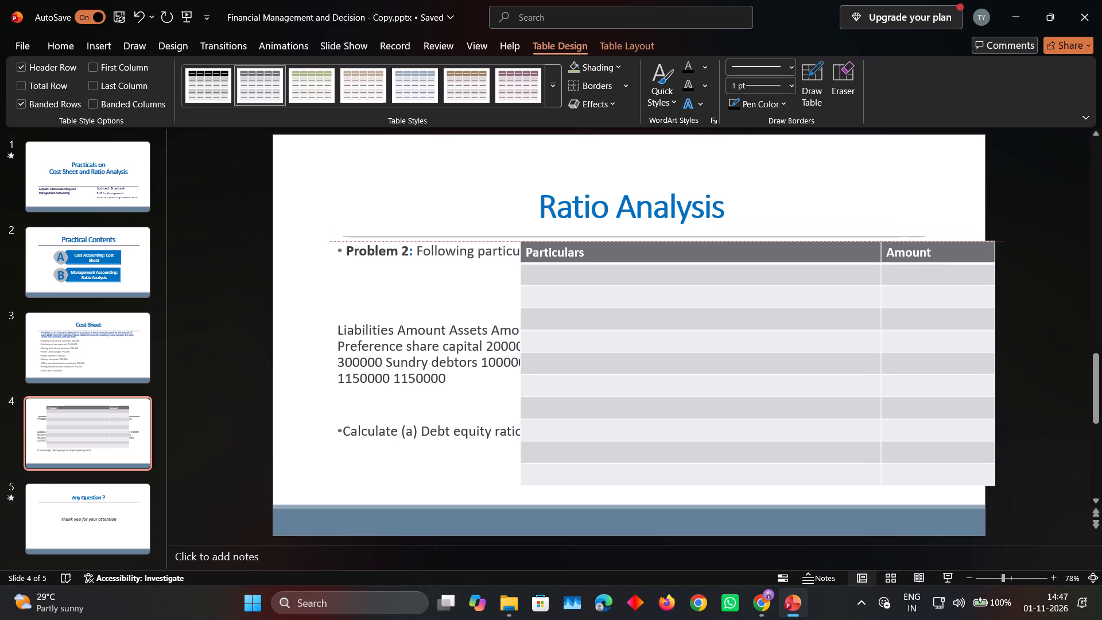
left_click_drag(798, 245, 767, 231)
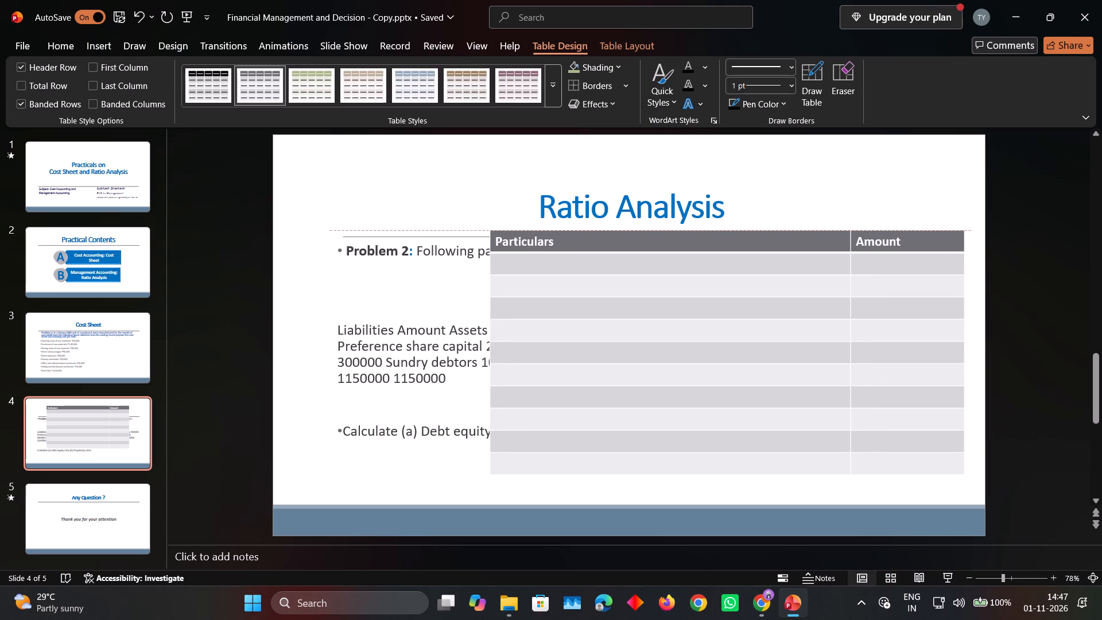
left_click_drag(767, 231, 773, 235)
Enter "Equity and Liabilities" in the first row under the Particulars heading.
left_click(629, 269)
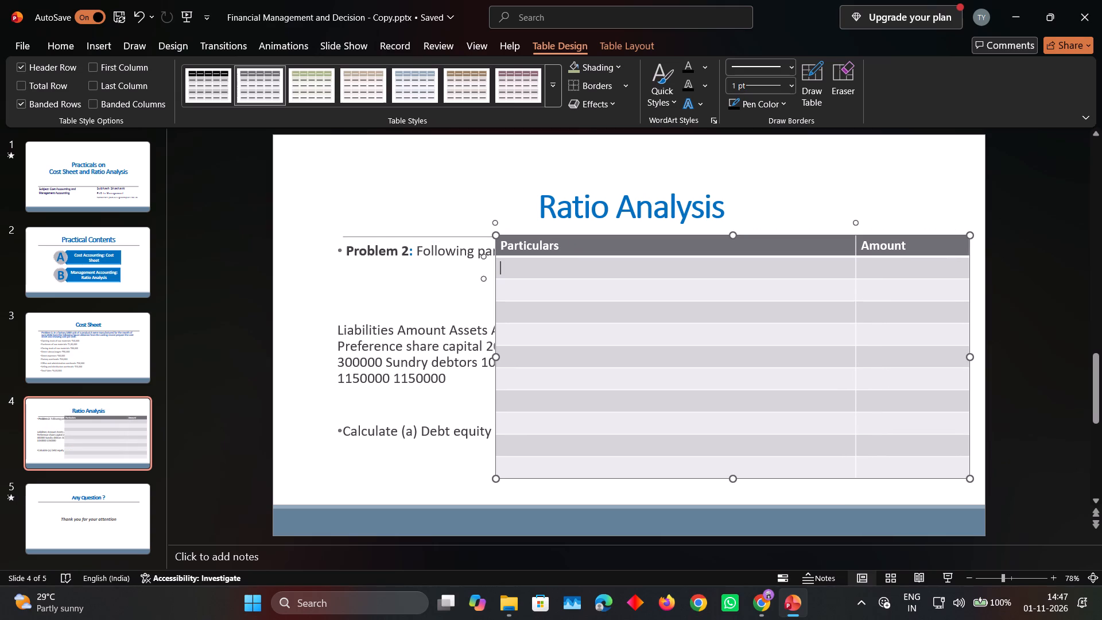
key("shift+e")
key("q")
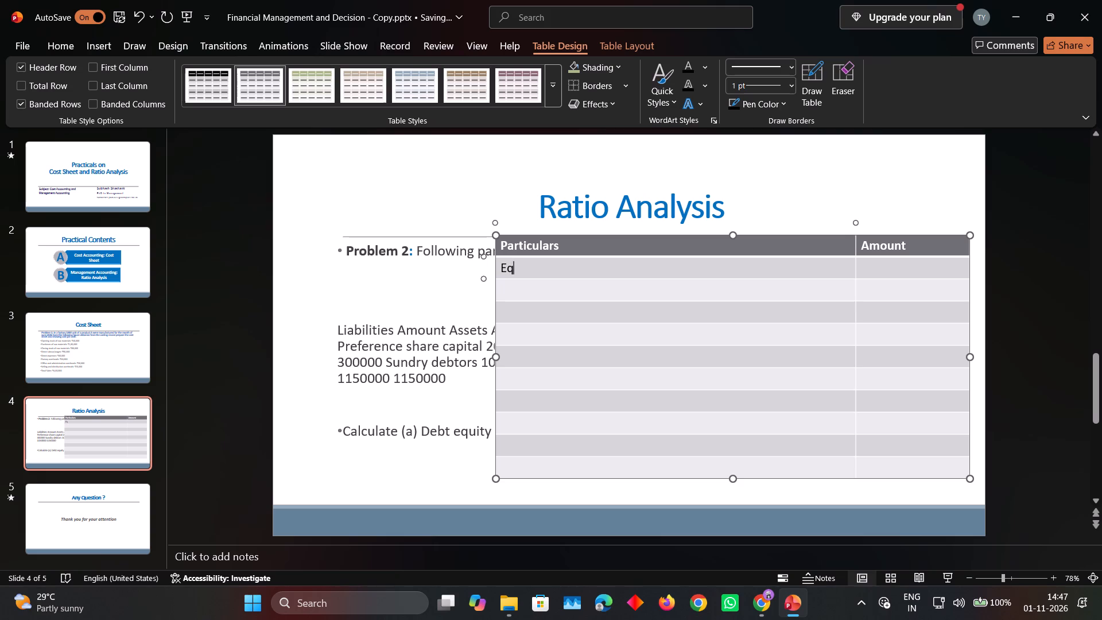
type("uity")
key("space")
type("and Li")
type("abilities")
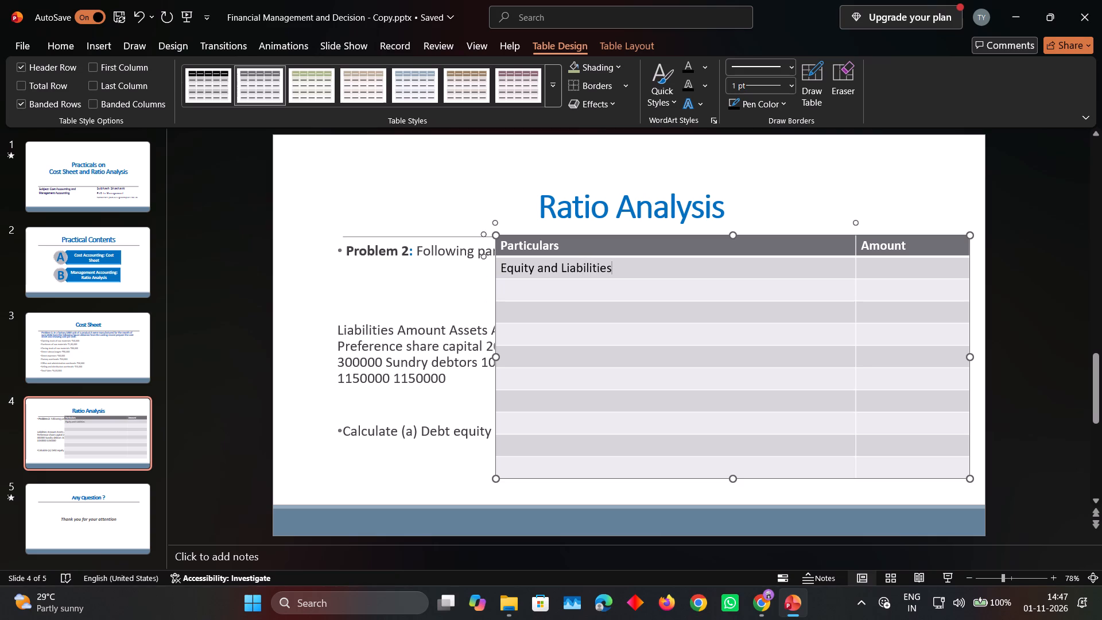
Move the table to the lower part of the slide, just below the first line of the liabilities text.
left_click_drag(766, 236, 816, 201)
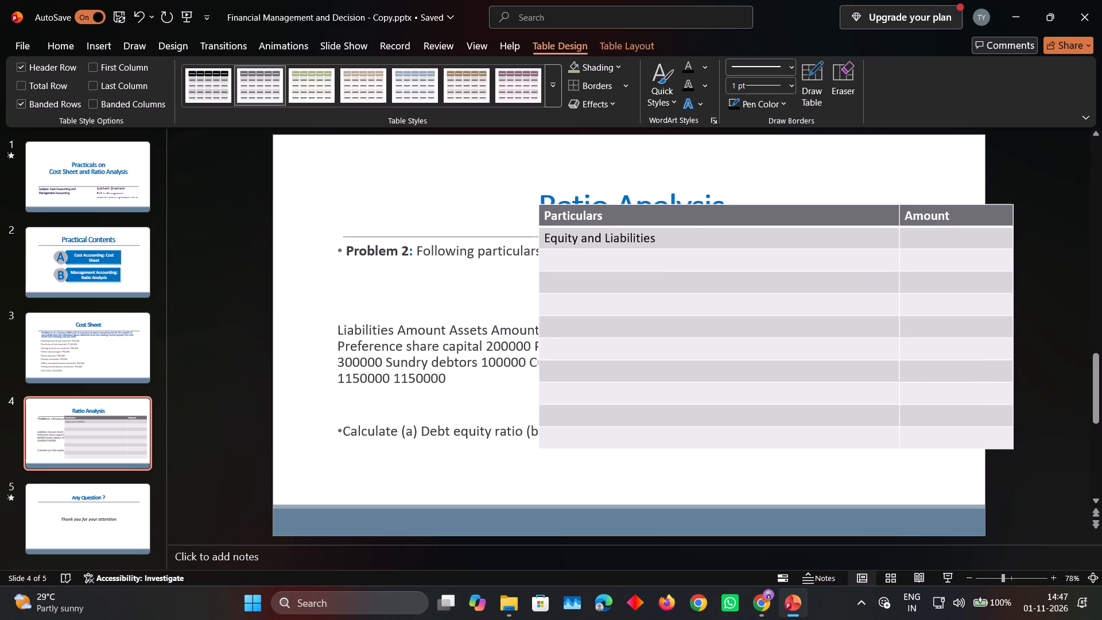
left_click_drag(816, 201, 672, 340)
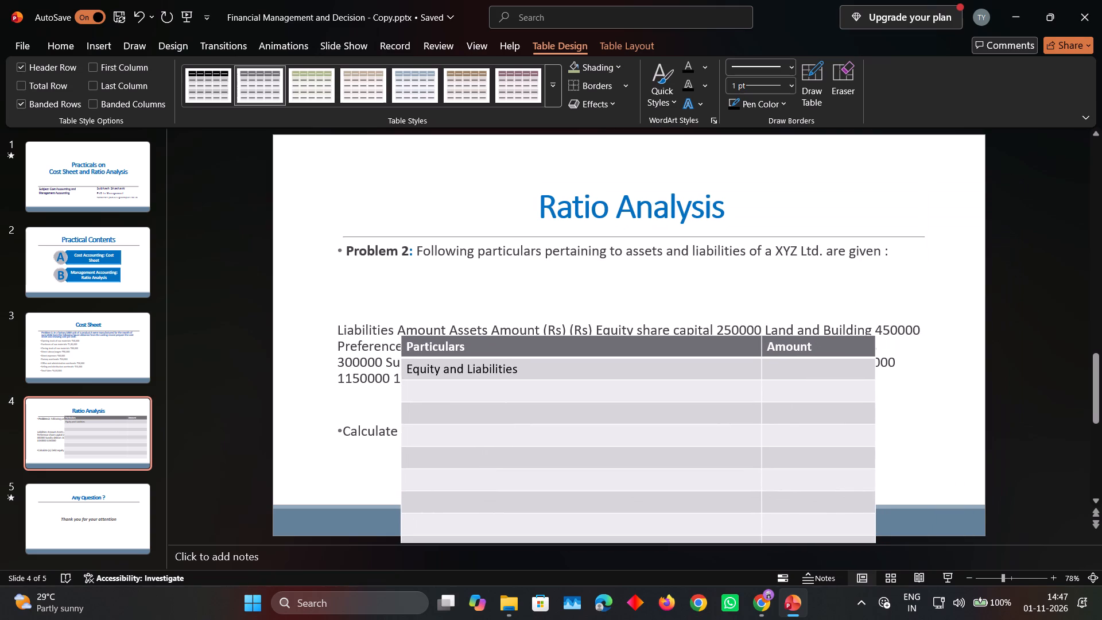
left_click_drag(672, 340, 670, 340)
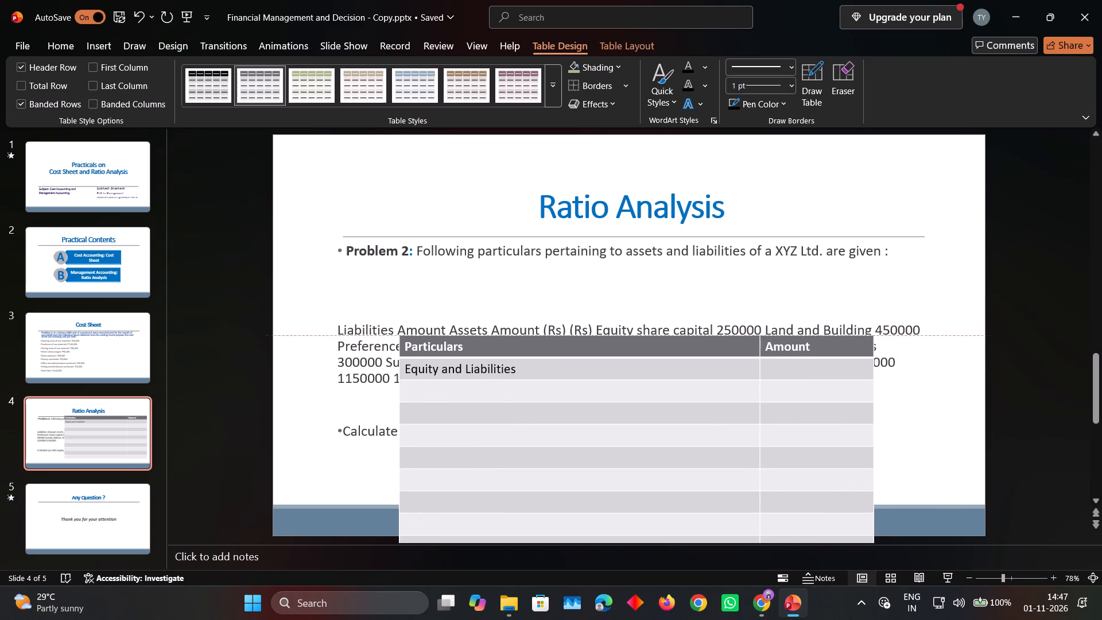
left_click_drag(670, 340, 668, 348)
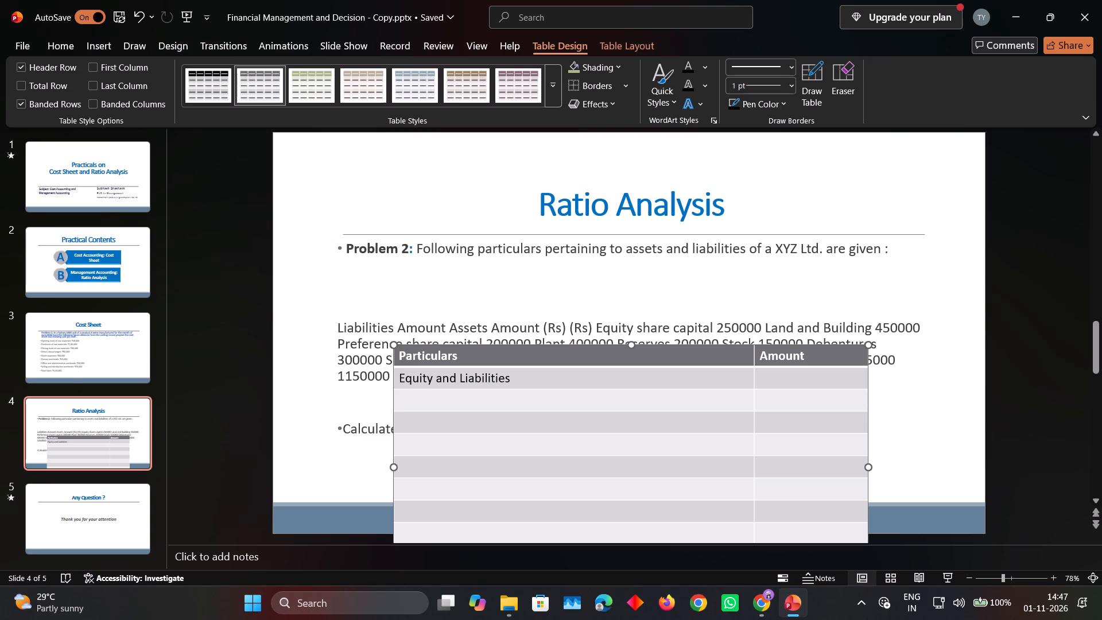
Cut "Rs)" from the liabilities text into the table's Amount heading and complete the heading as "Amount (Rs)".
left_click_drag(566, 326, 548, 325)
key("ctrl+x")
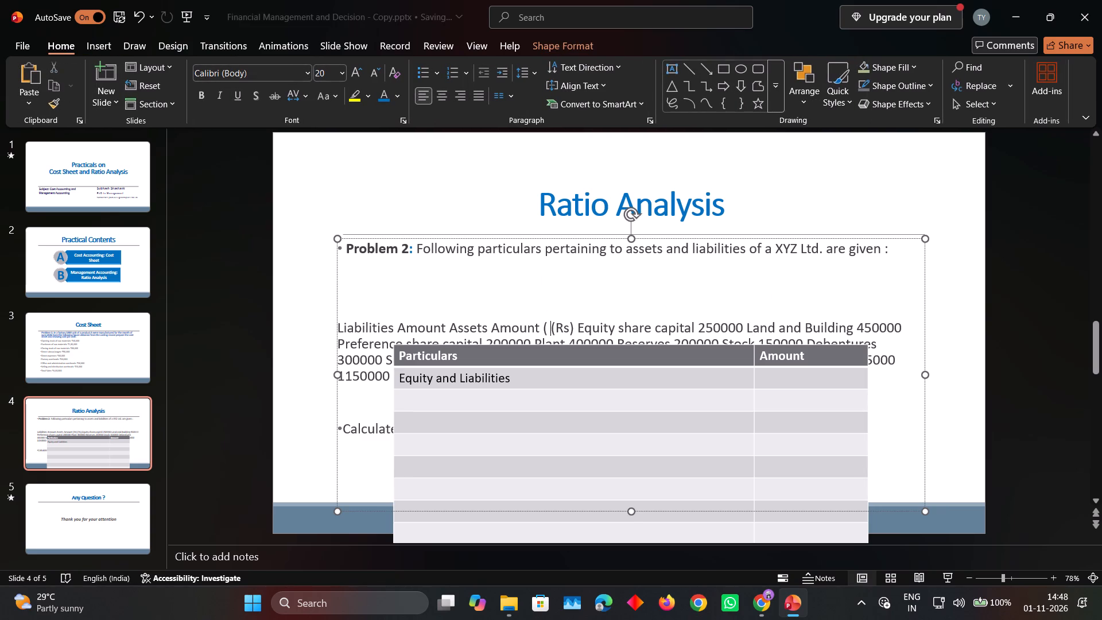
left_click(825, 358)
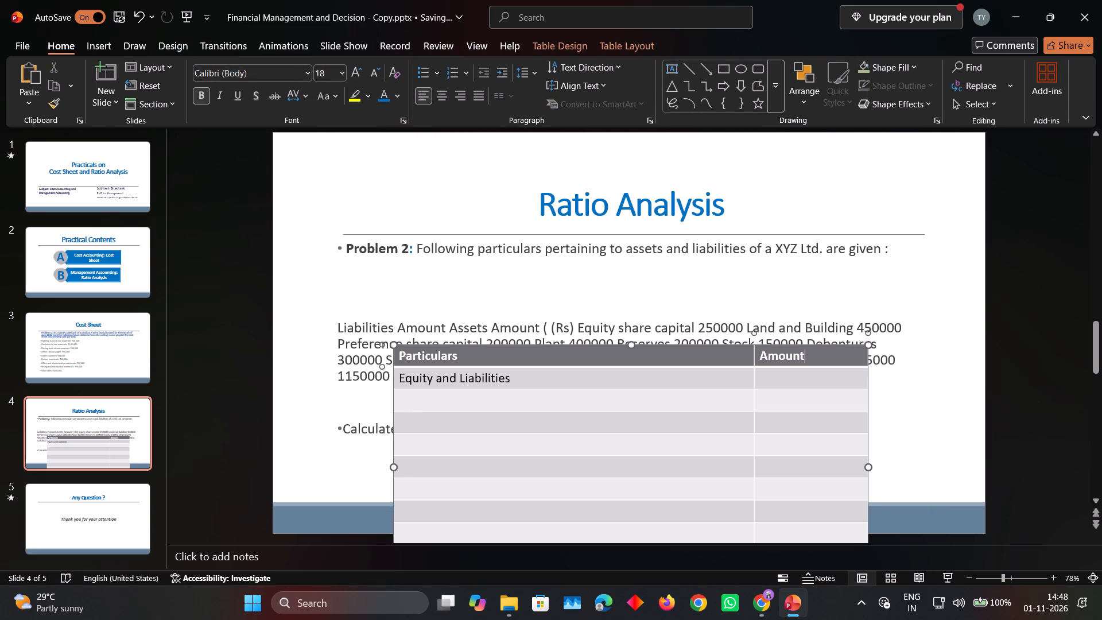
key("ctrl+v")
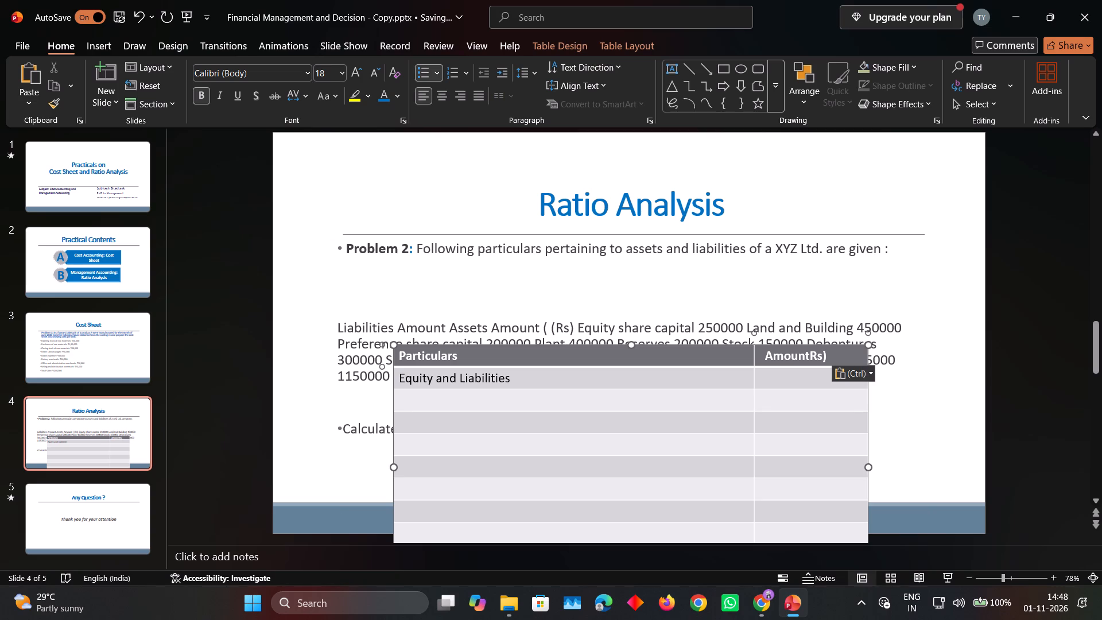
left_click(807, 352)
left_click(807, 352)
key("Right")
key("space")
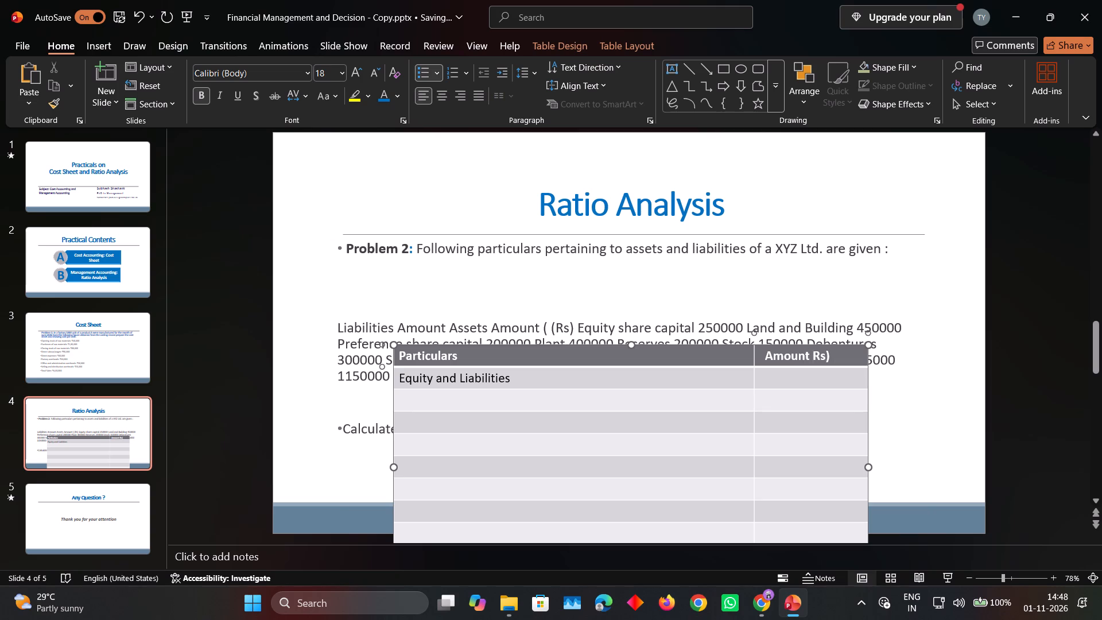
key("shift+parenleft")
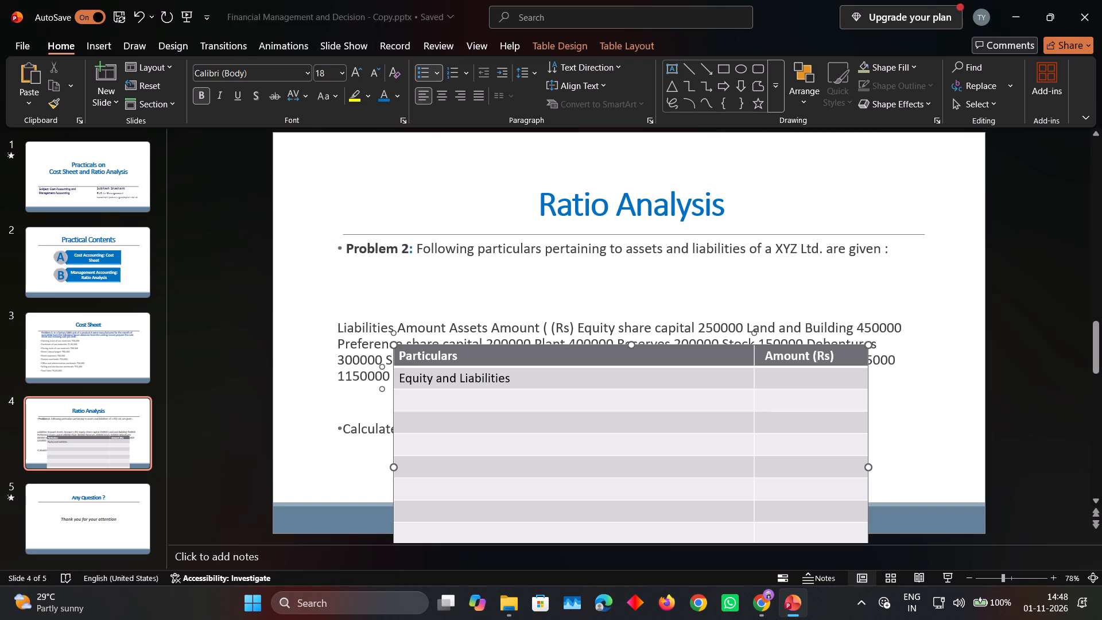
Make the "Equity and Liabilities" entry in the table bold.
left_click_drag(511, 377, 408, 382)
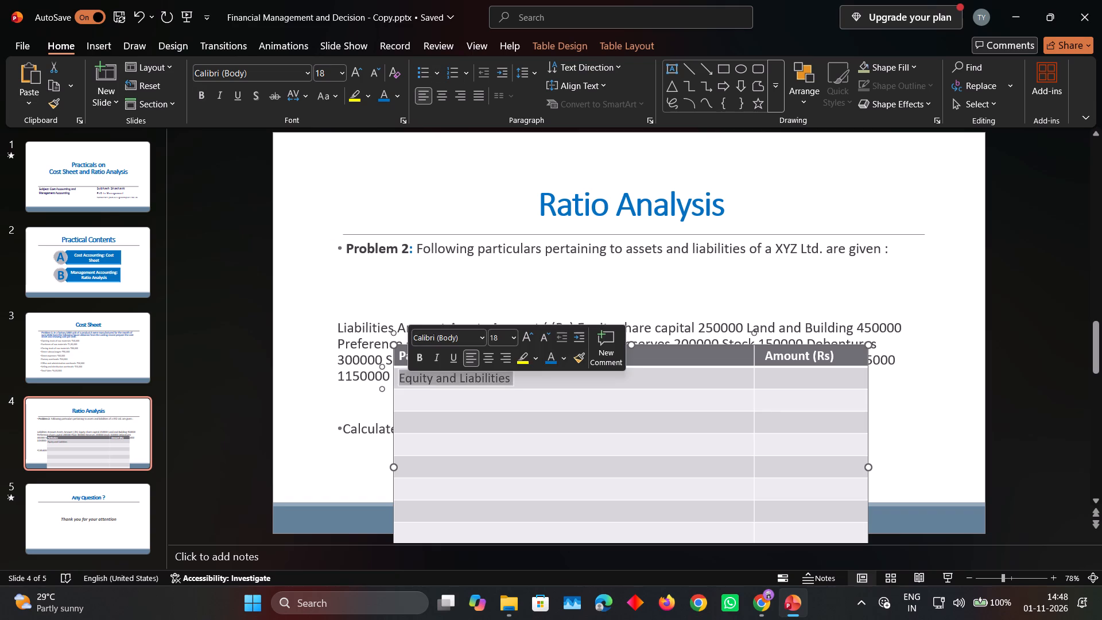
left_click(419, 359)
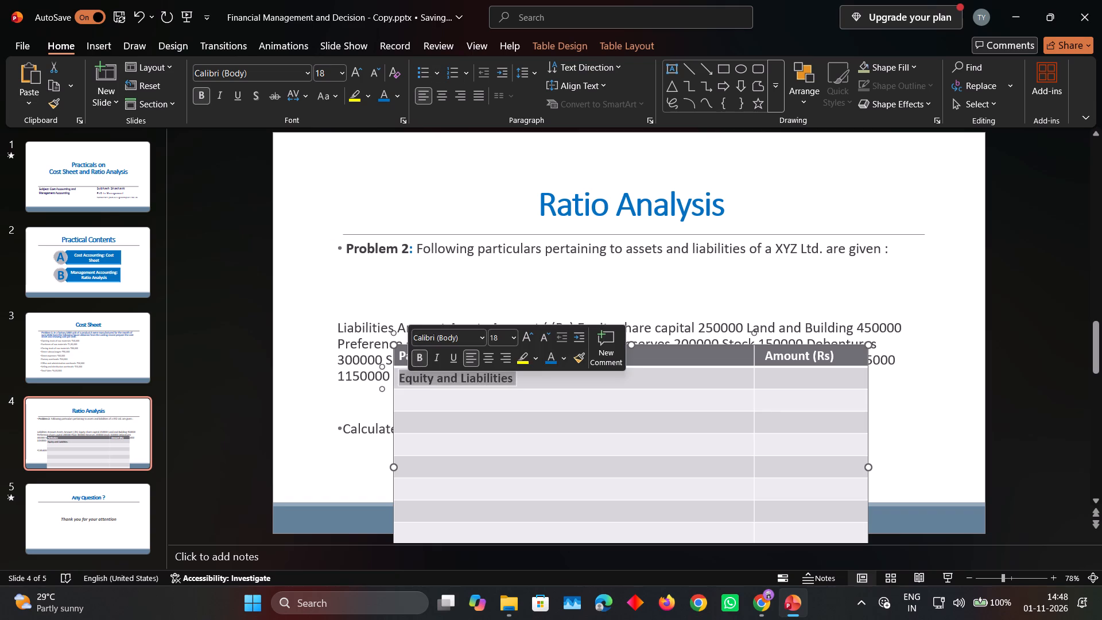
Cut "Equity share capital" from the liabilities text into the row below Equity and Liabilities and enter its amount as 250000.
left_click(503, 403)
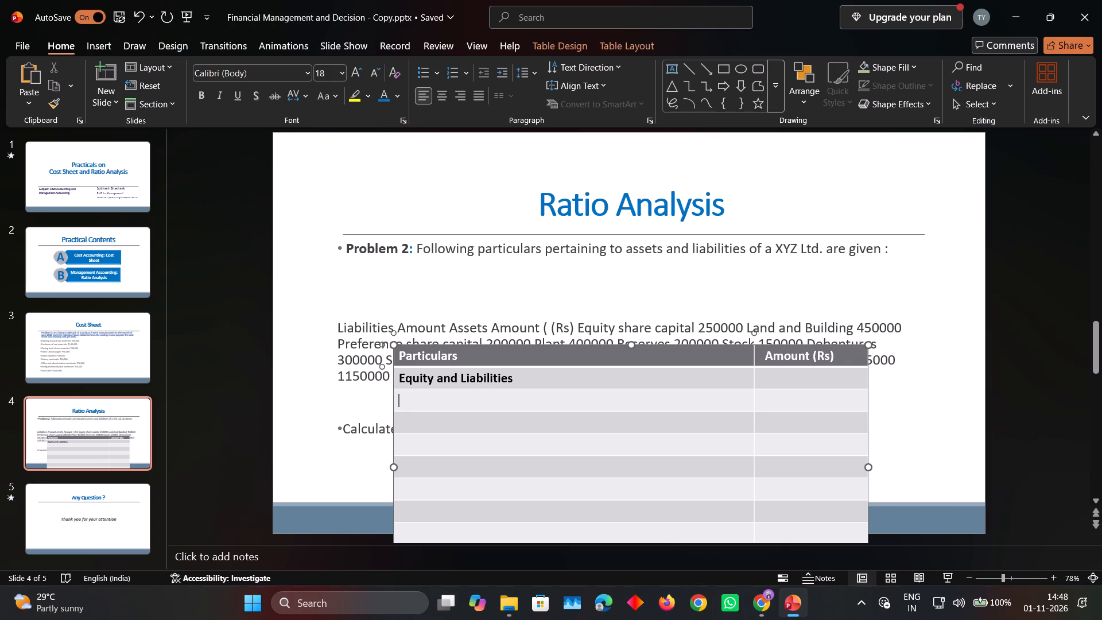
left_click_drag(578, 327, 673, 324)
key("ctrl+x")
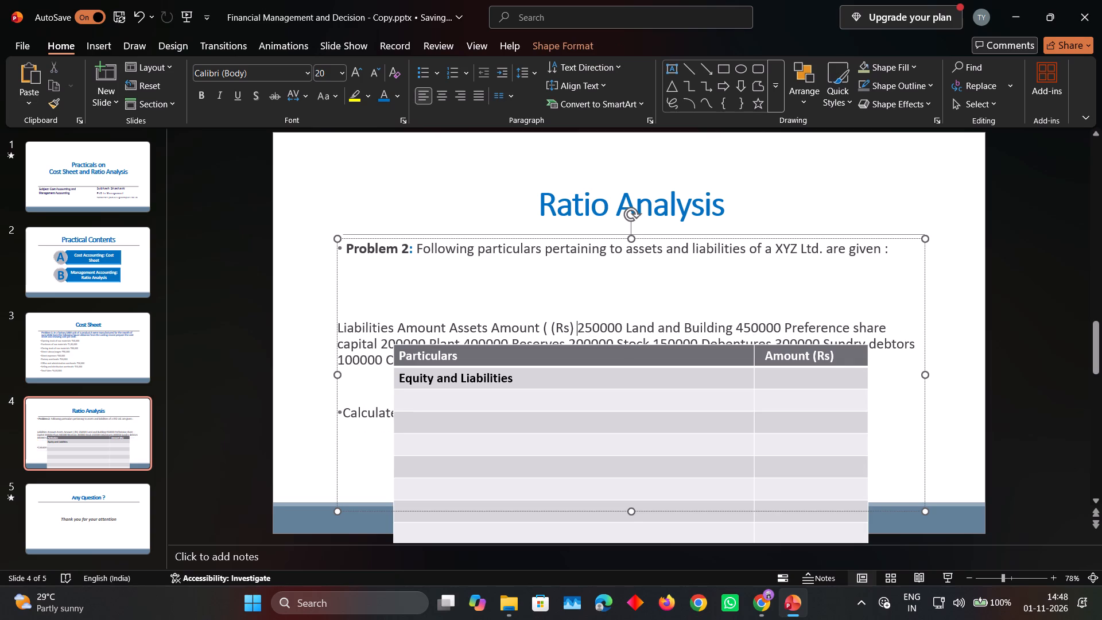
left_click(465, 400)
key("ctrl+v")
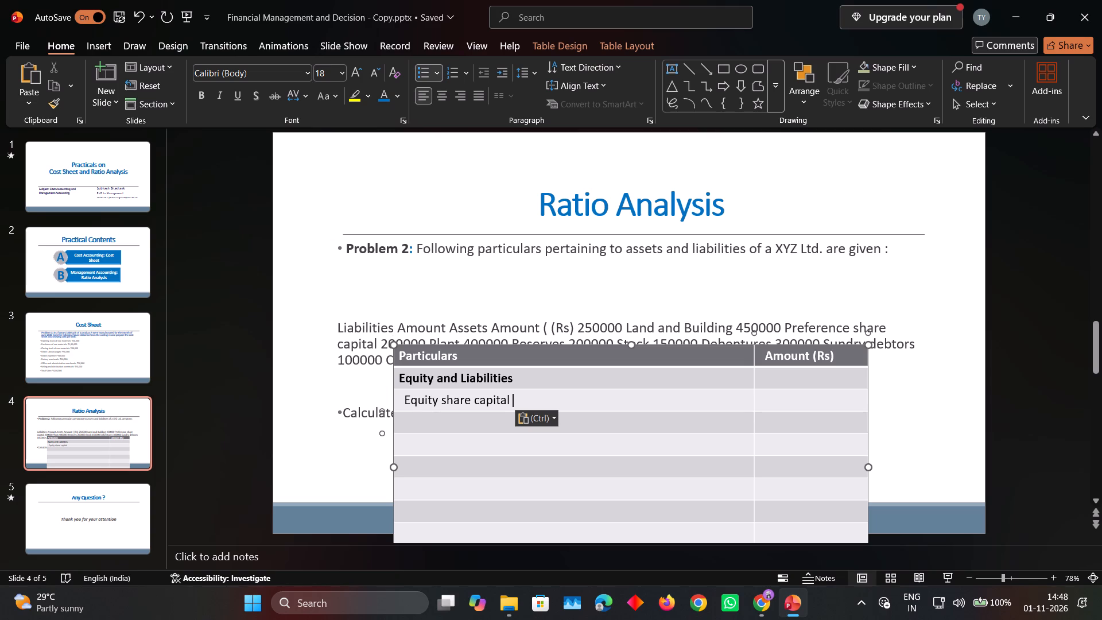
left_click(771, 401)
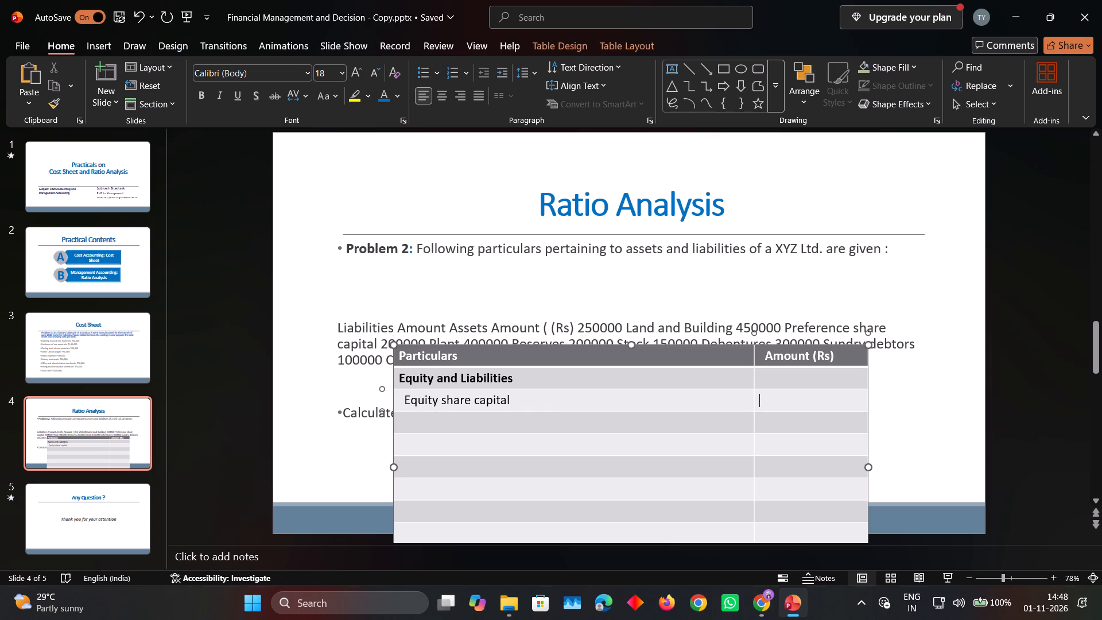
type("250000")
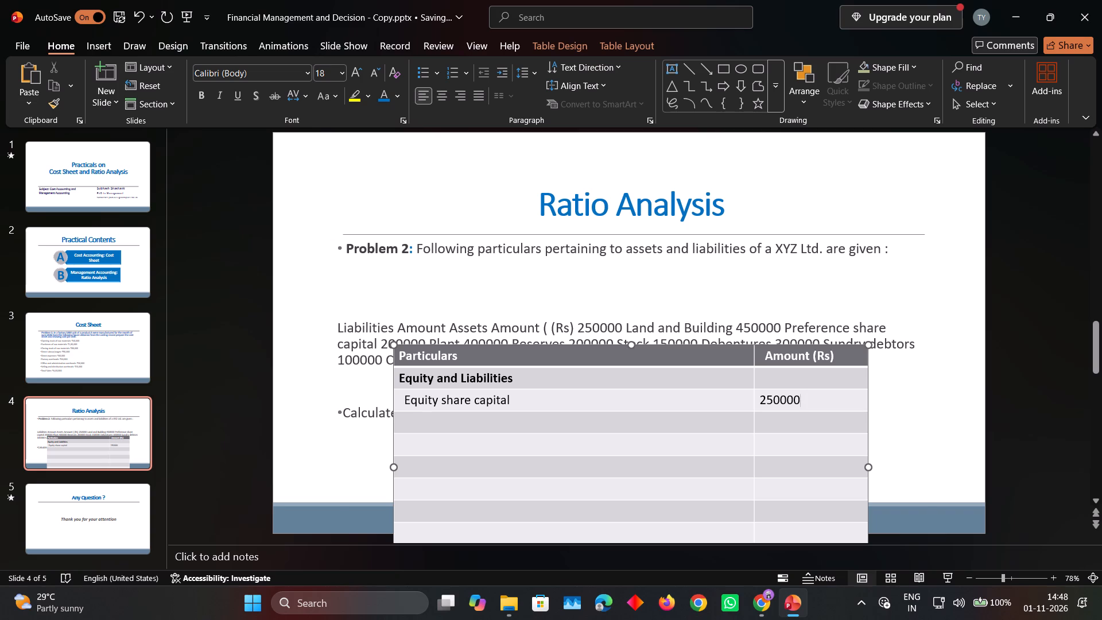
Cut "Land and Building" from the text into the table's third-last row and enter its amount as 450000.
left_click_drag(626, 327, 712, 323)
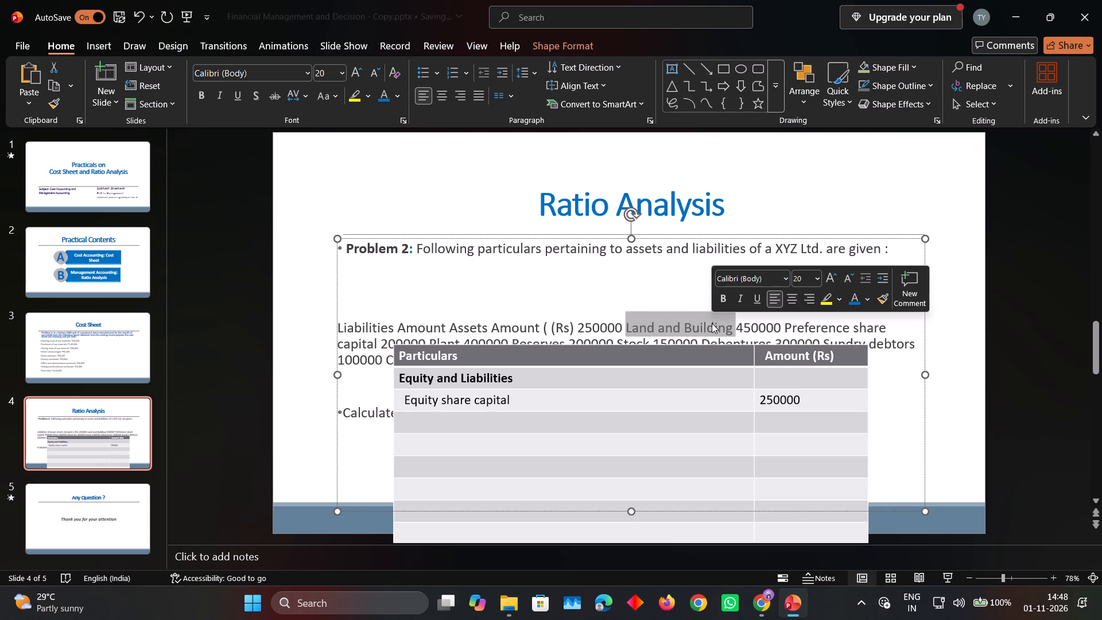
key("ctrl+x")
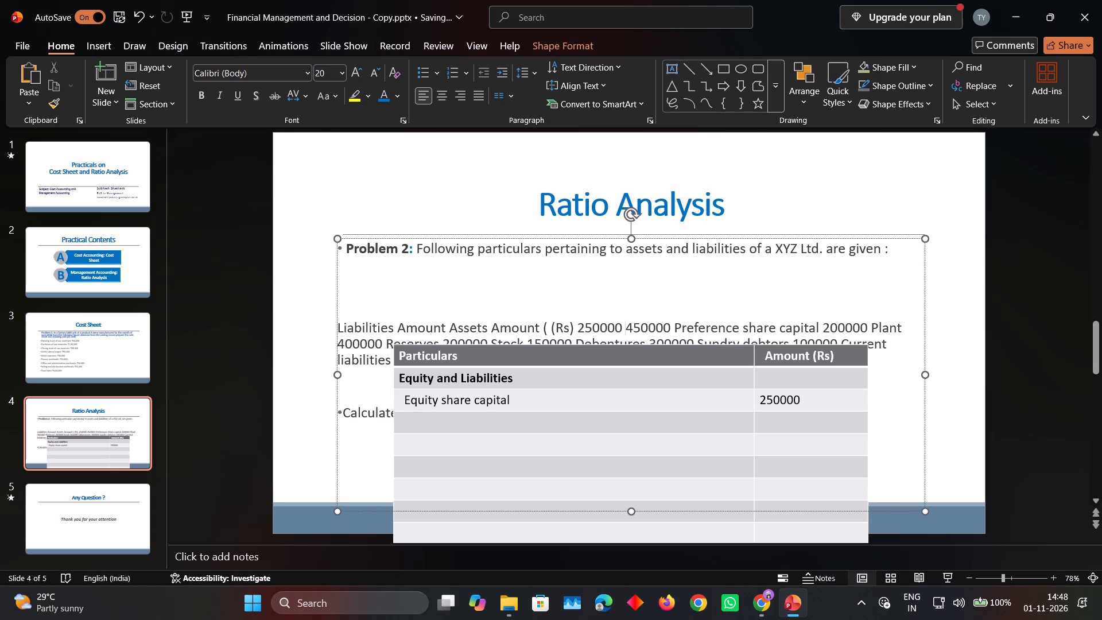
left_click(434, 533)
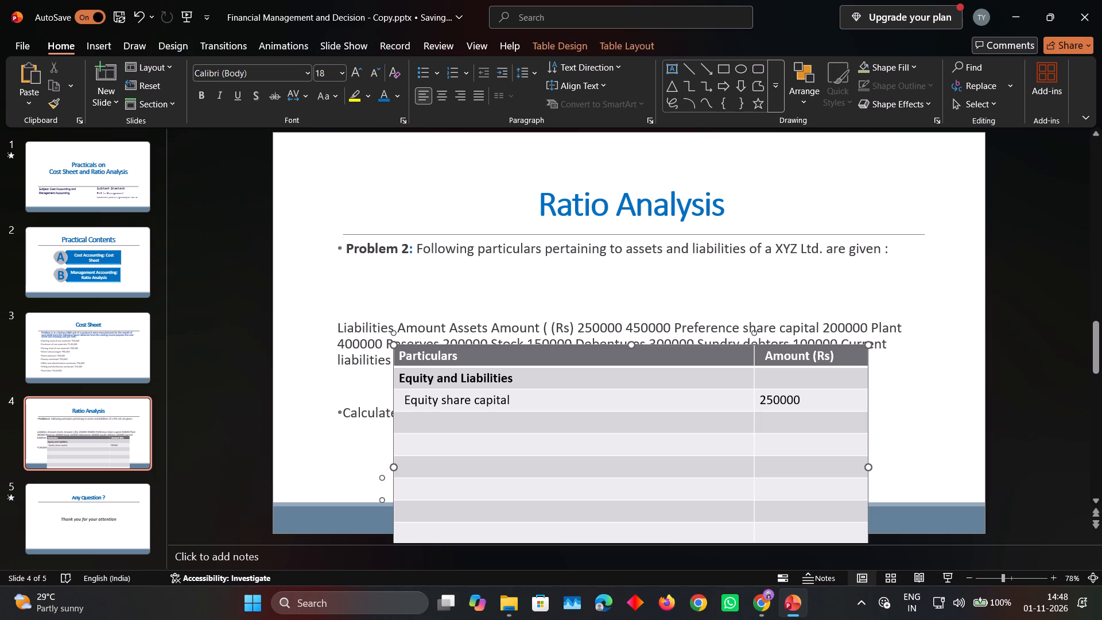
left_click(424, 487)
key("ctrl+v")
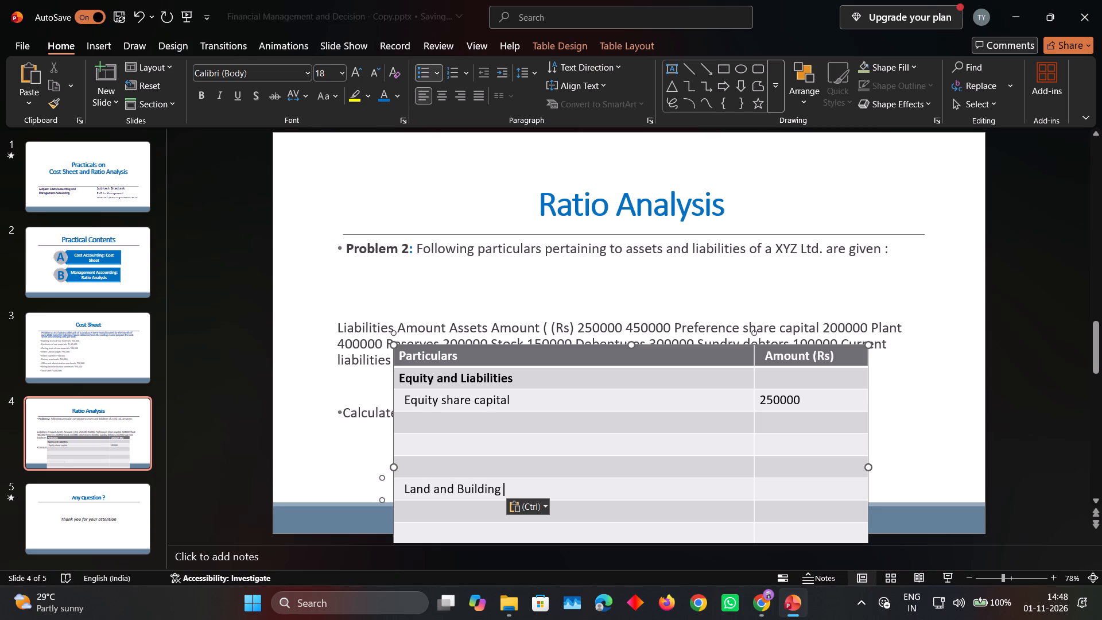
left_click(776, 491)
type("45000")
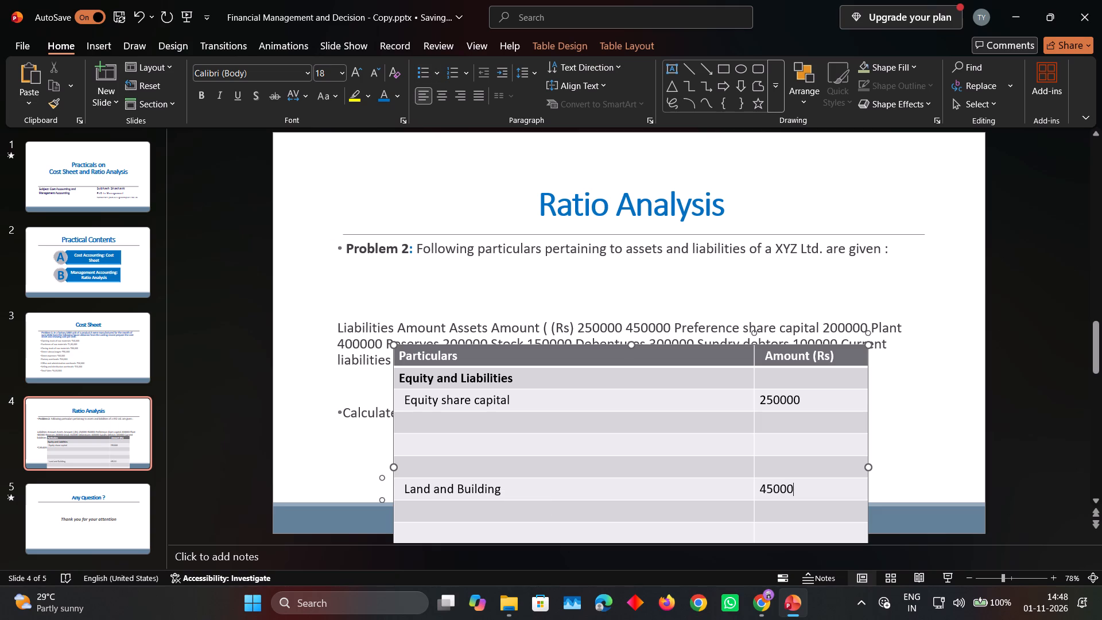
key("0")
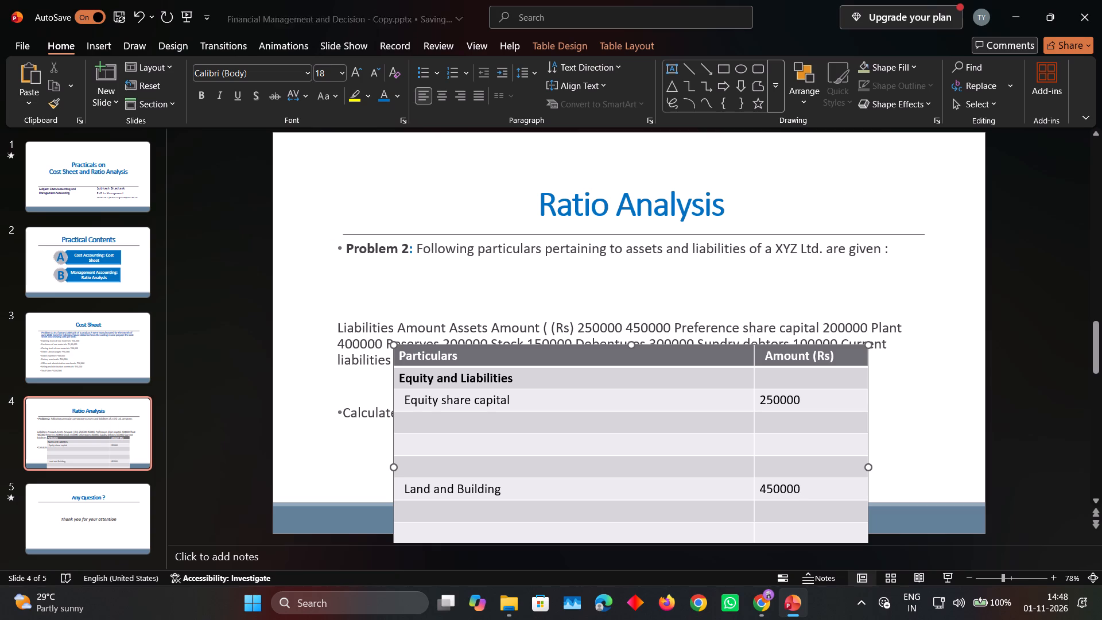
Cut "Preference share capital" from the text into the row below Equity share capital and enter its amount as 200000.
left_click_drag(676, 327, 775, 324)
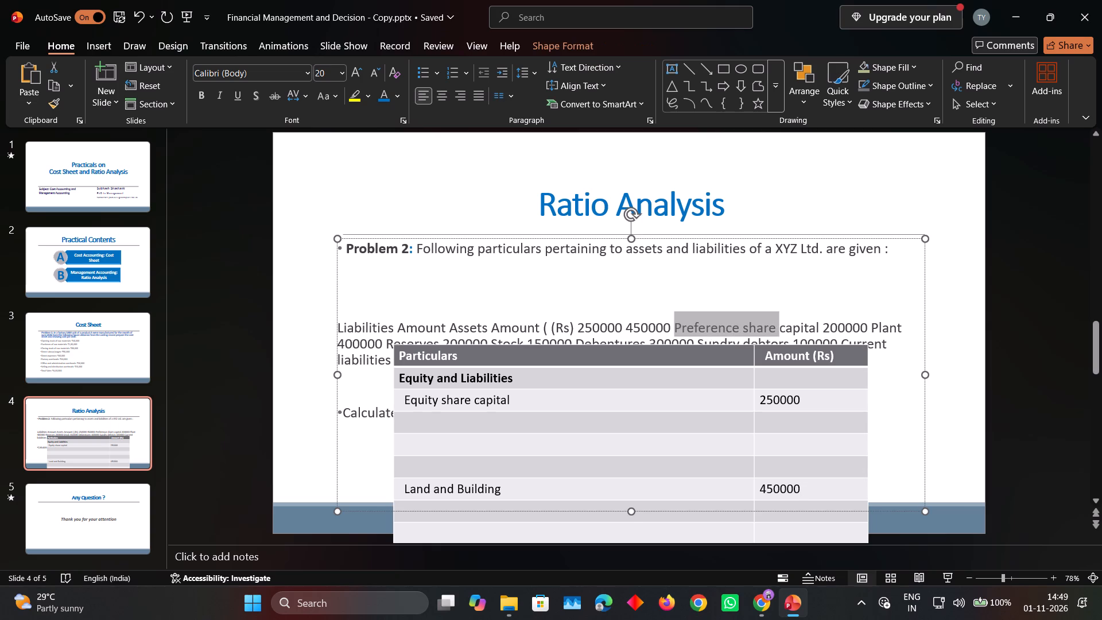
left_click_drag(775, 324, 804, 324)
key("ctrl+x")
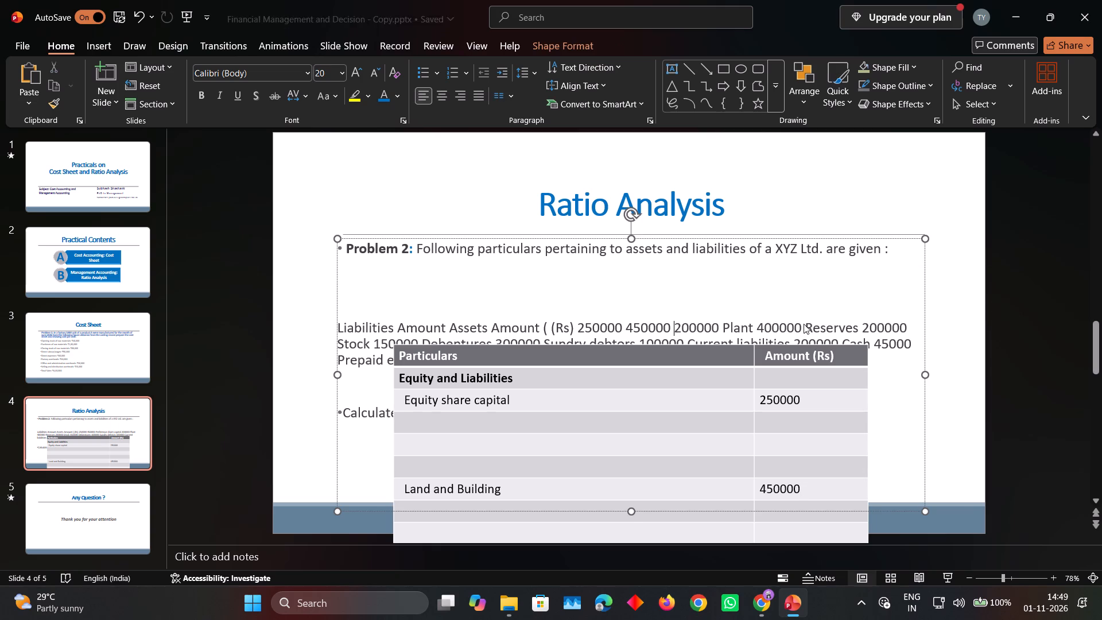
left_click(474, 425)
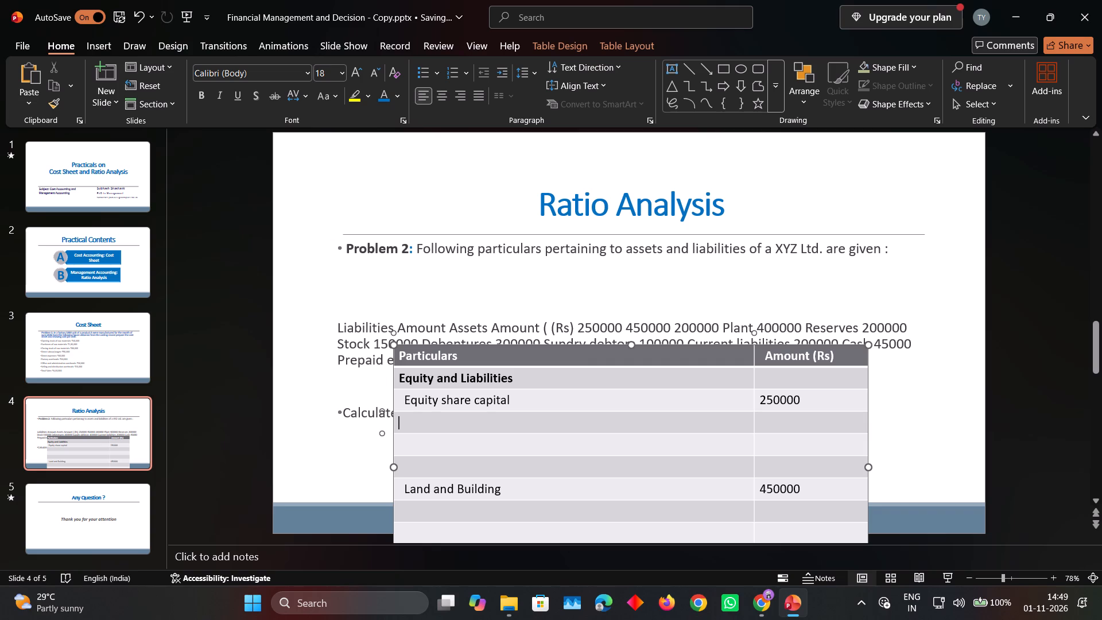
key("ctrl+v")
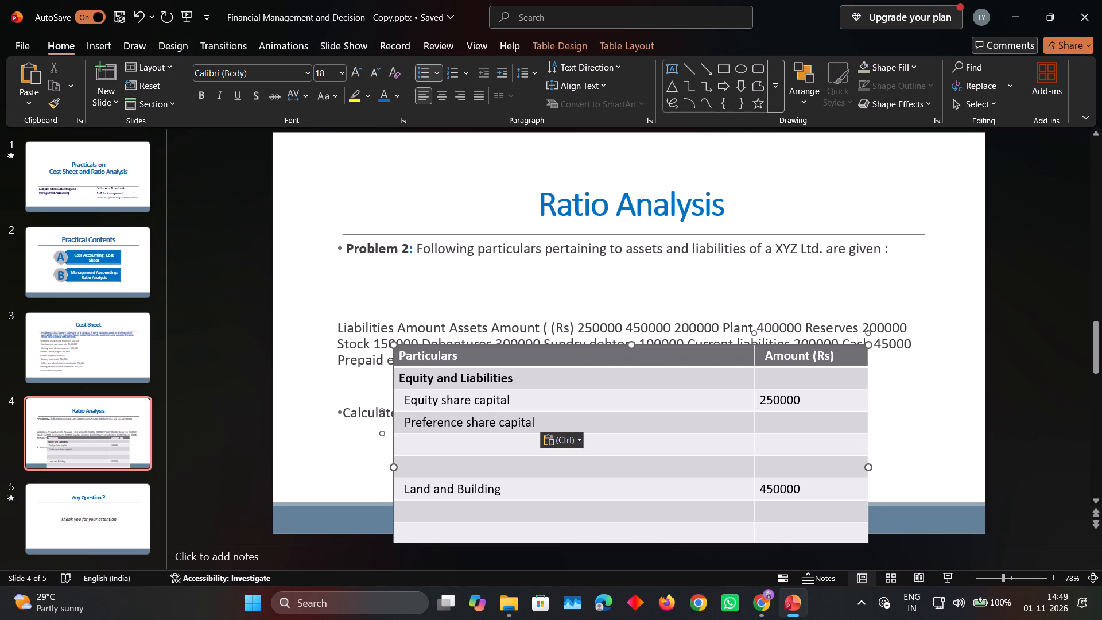
left_click(764, 427)
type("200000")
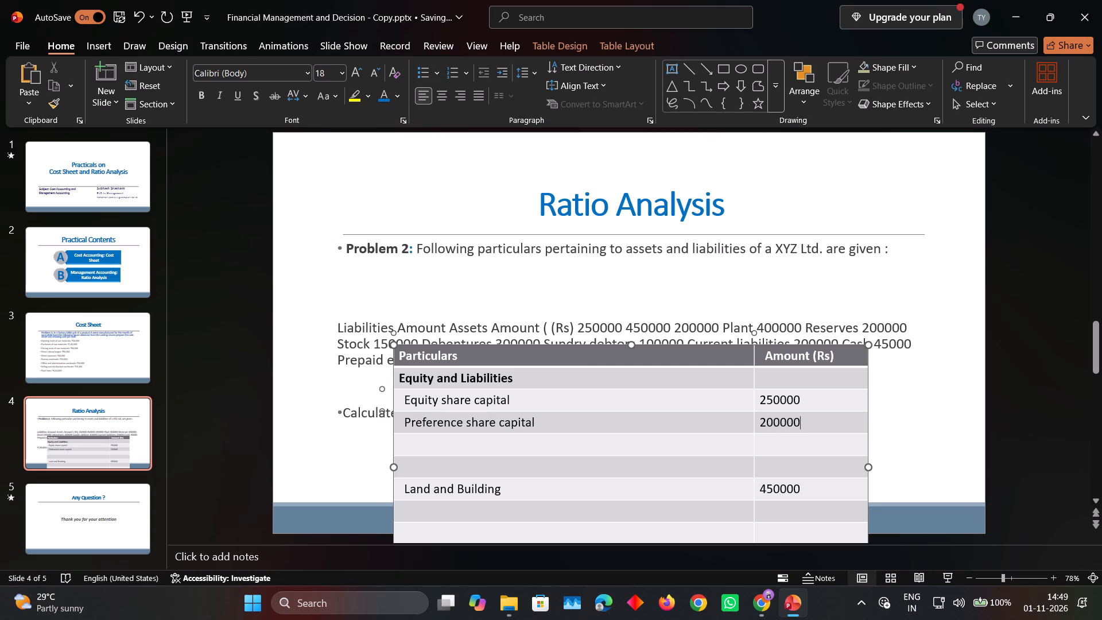
Add comma separators to the equity and preference share capital amounts, making them 2,50,000 and 2,00,000.
left_click(781, 399)
key("comma")
left_click(766, 400)
key("comma")
key("Down")
key("Left")
key("comma")
key("Right")
key("Right")
key("comma")
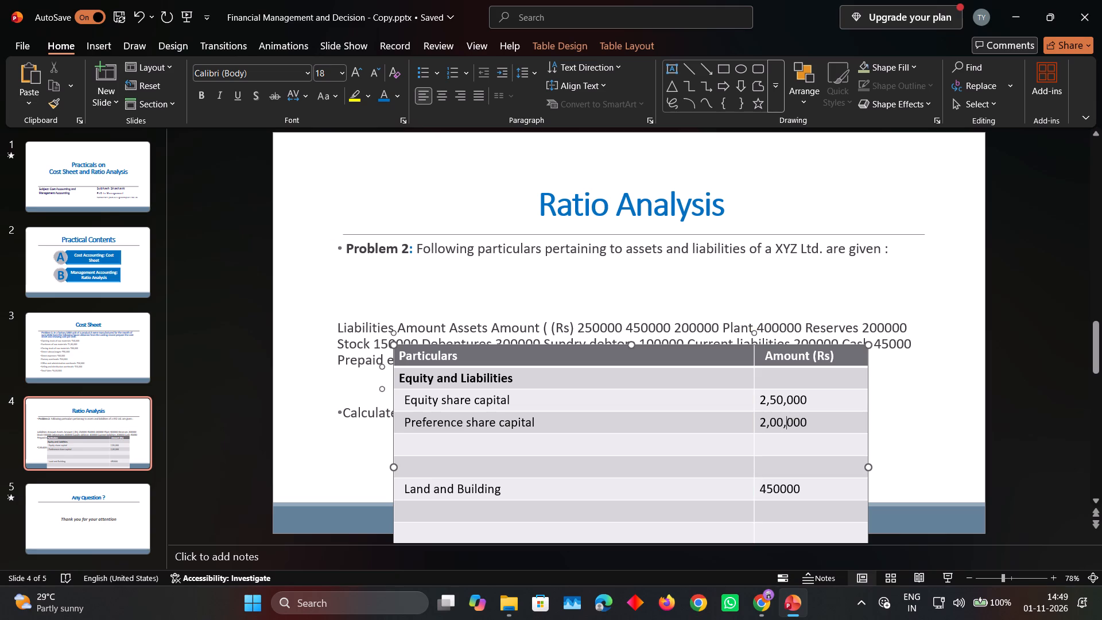
Cut "Plant" from the text into the row below Land and Building and enter its amount as 400000.
left_click_drag(723, 329, 753, 326)
key("ctrl+x")
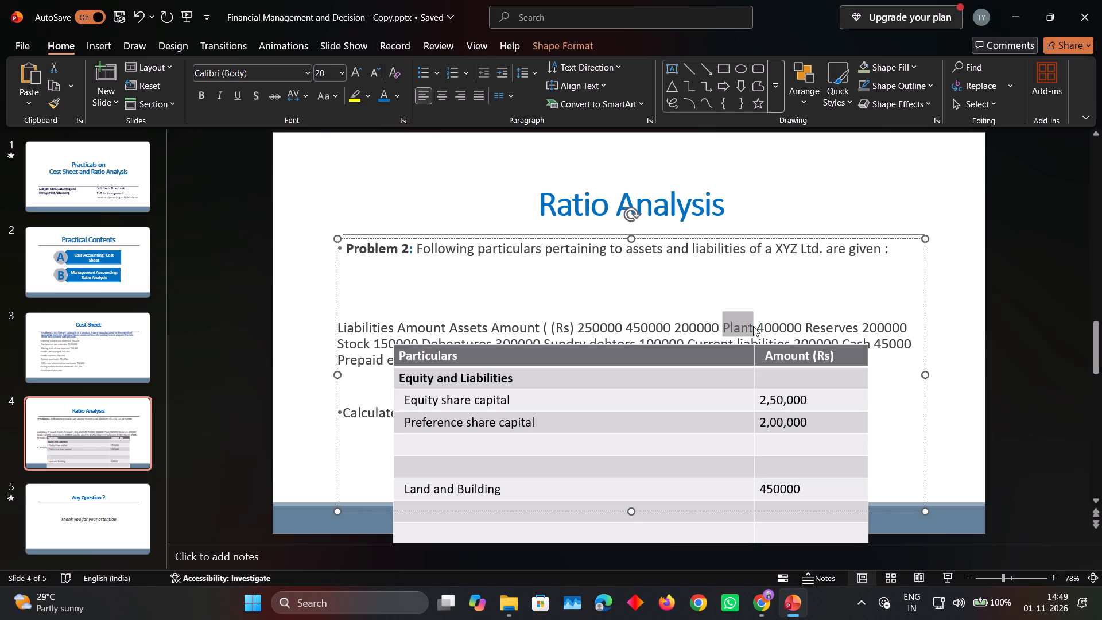
left_click(453, 506)
key("ctrl+v")
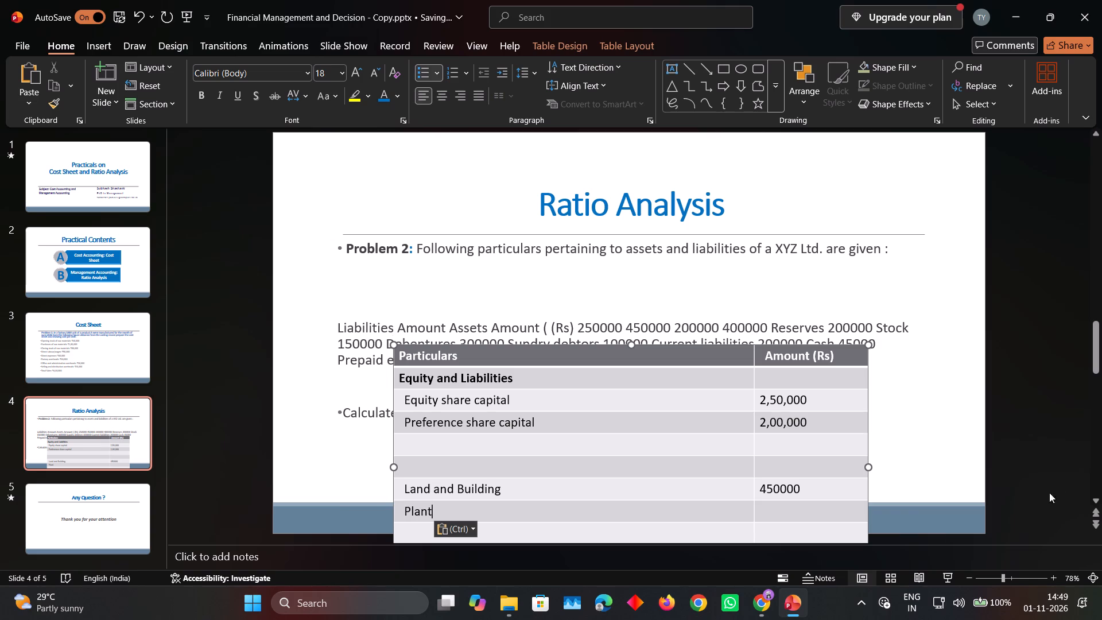
left_click(786, 510)
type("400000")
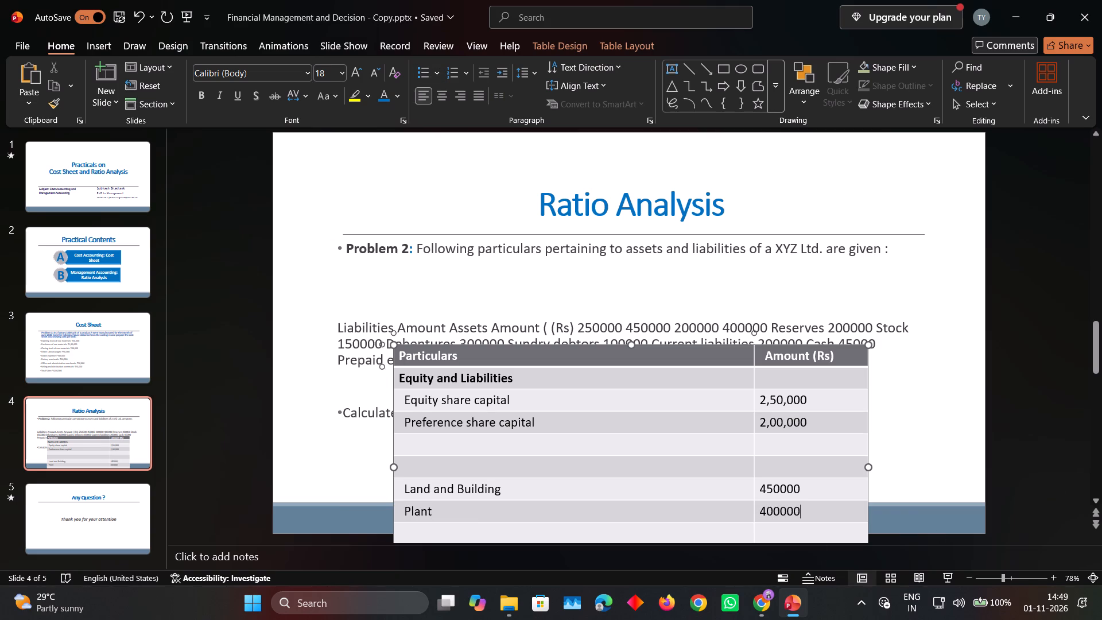
Enter "Reserve" in the row below Preference share capital with the amount 2,00,000.
left_click(500, 440)
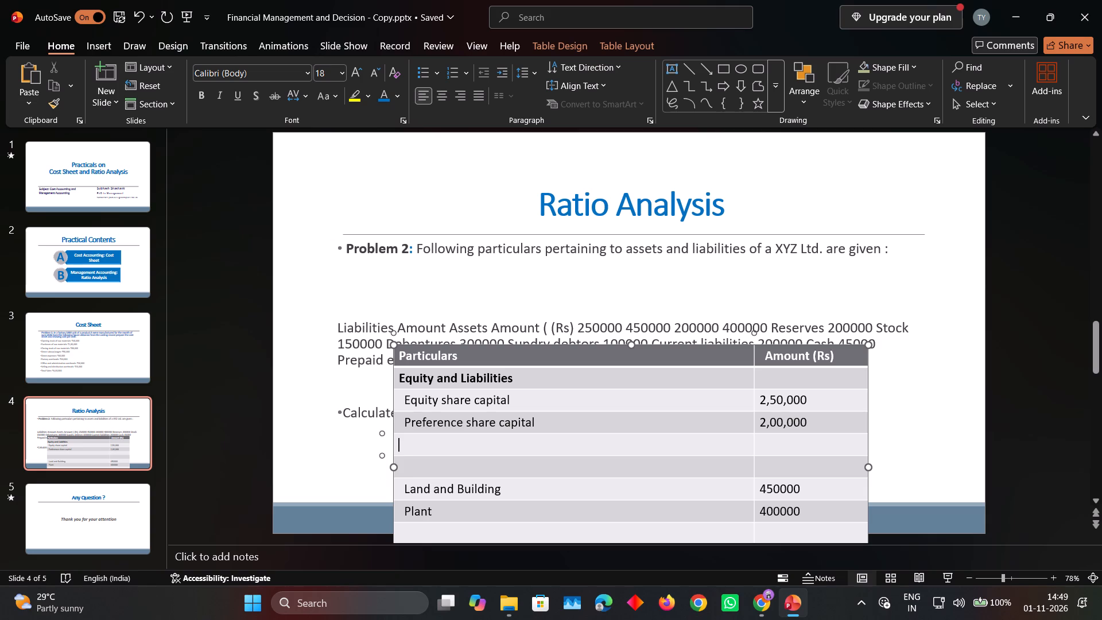
type("Reserve")
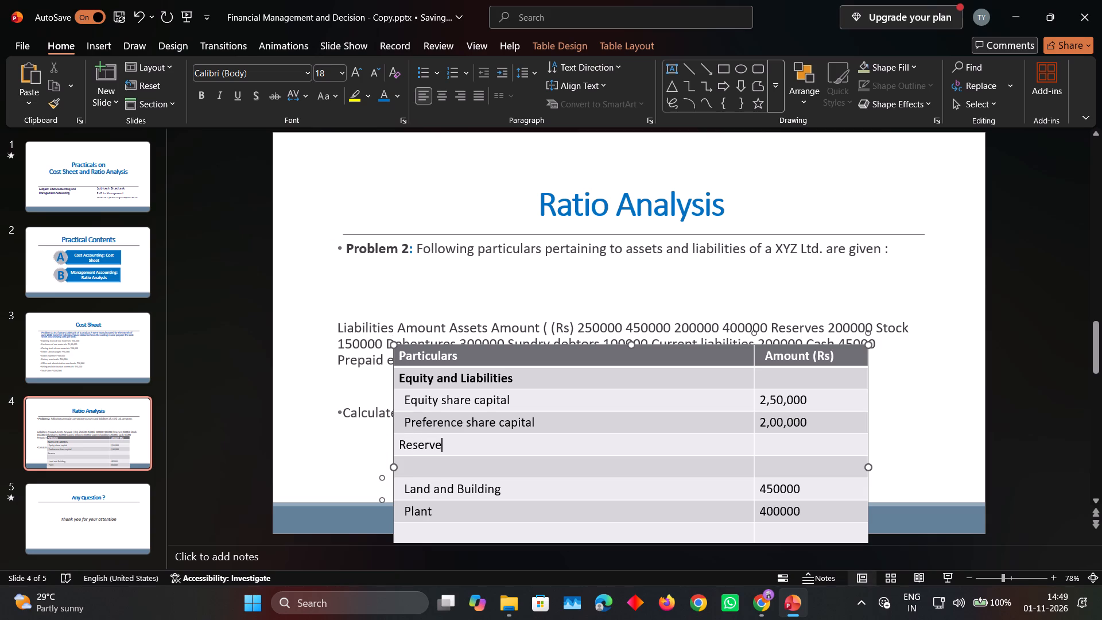
left_click(766, 443)
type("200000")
left_click(779, 446)
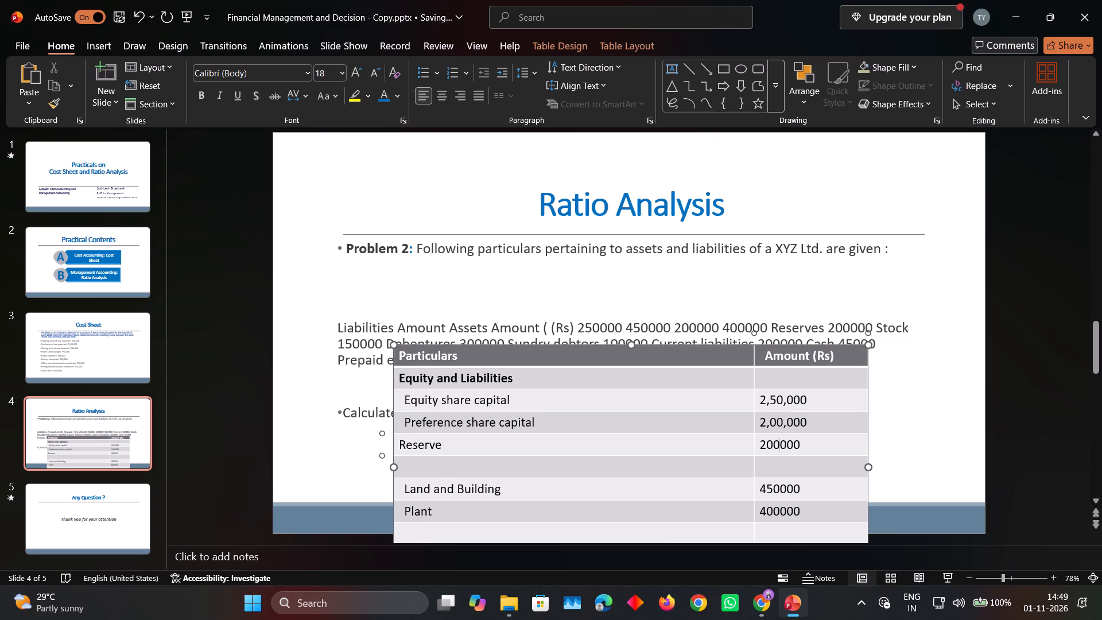
key("comma")
key("Left")
key("Left")
key("Left")
key("comma")
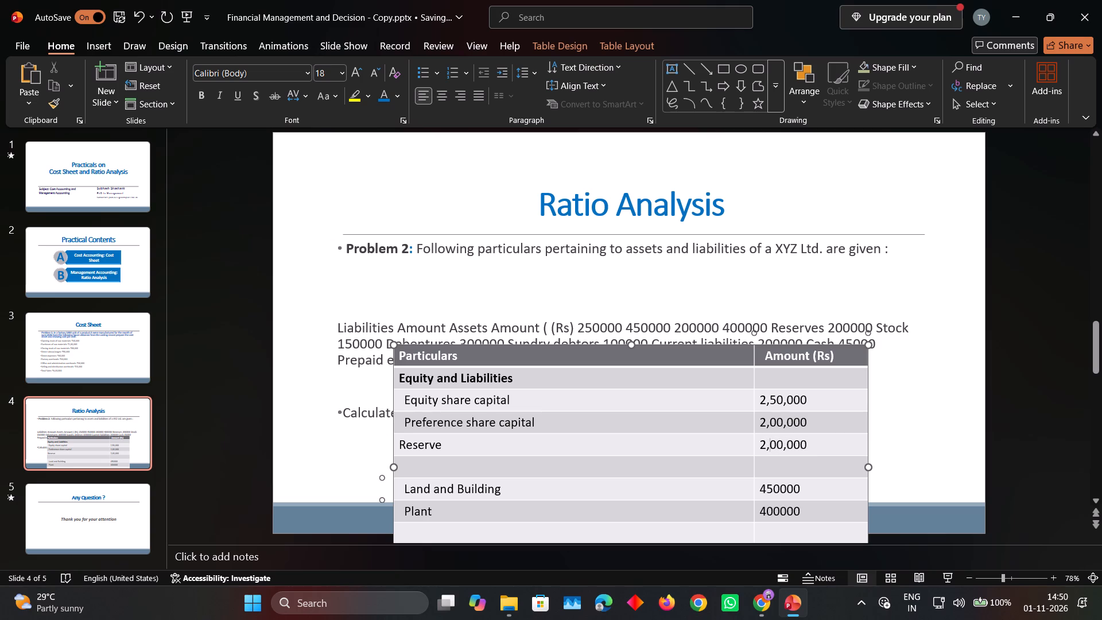
Add comma separators to the Land and Building and Plant amounts, making them 4,50,000 and 4,00,000.
left_click(778, 490)
key("comma")
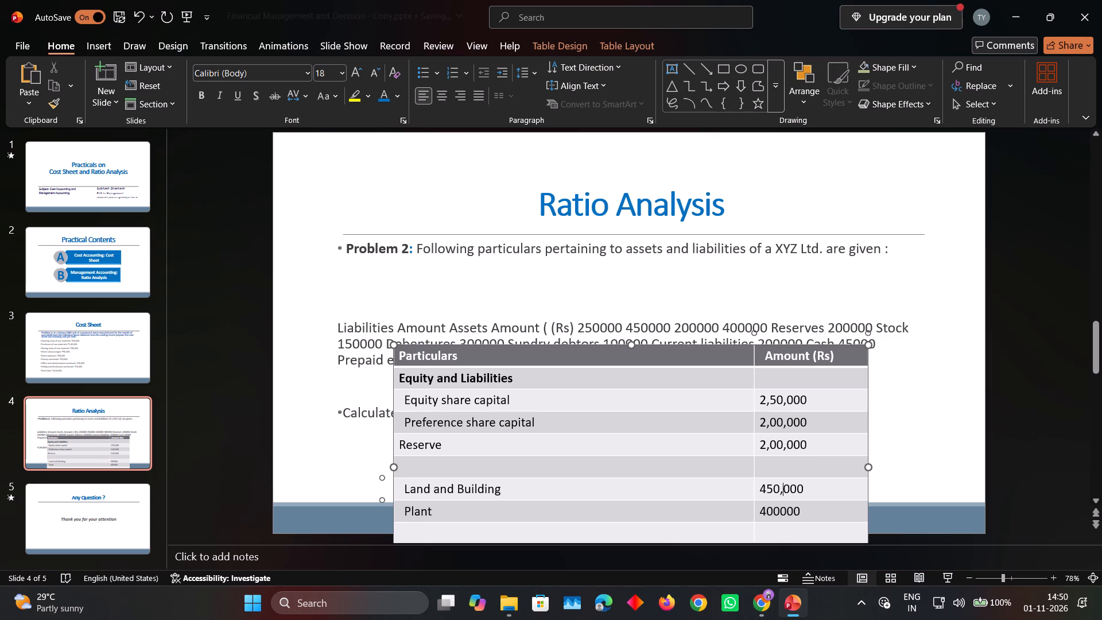
left_click(768, 490)
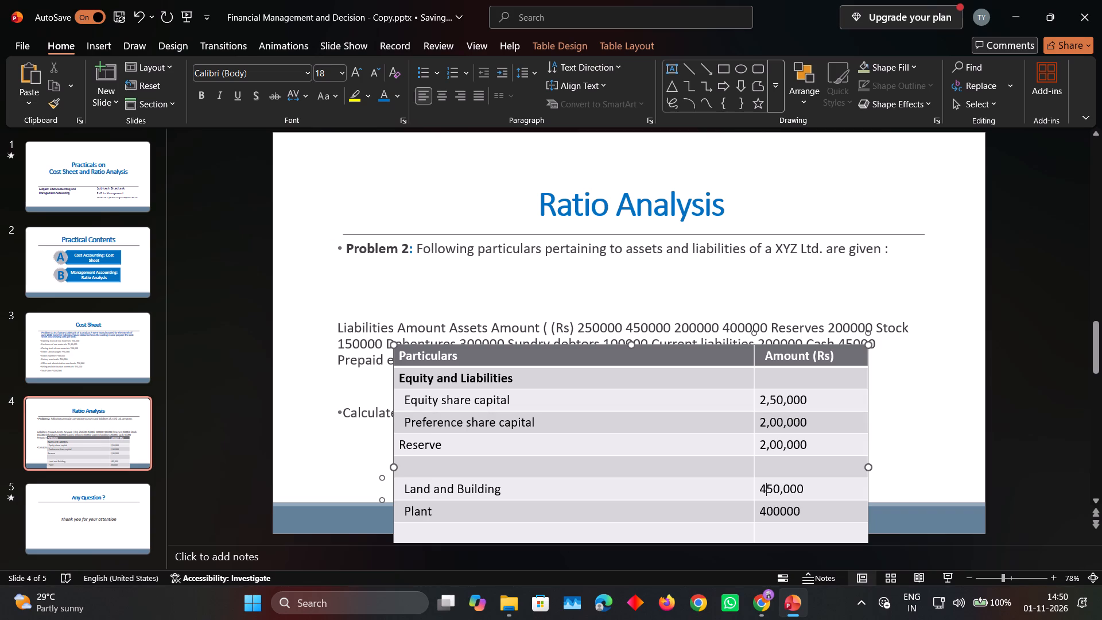
key("comma")
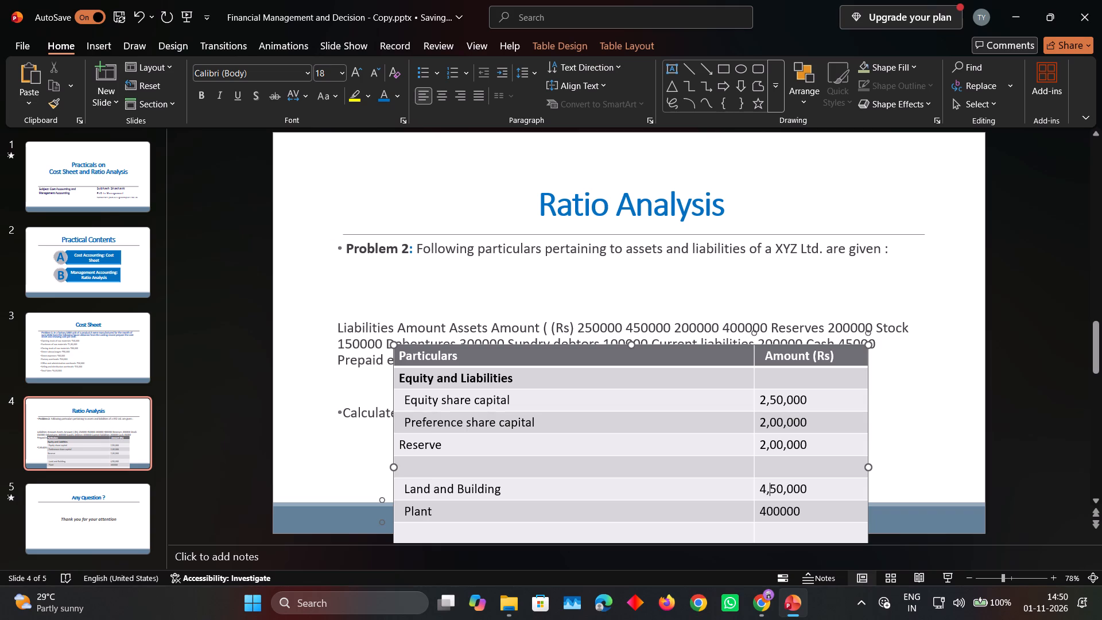
left_click(779, 514)
key("comma")
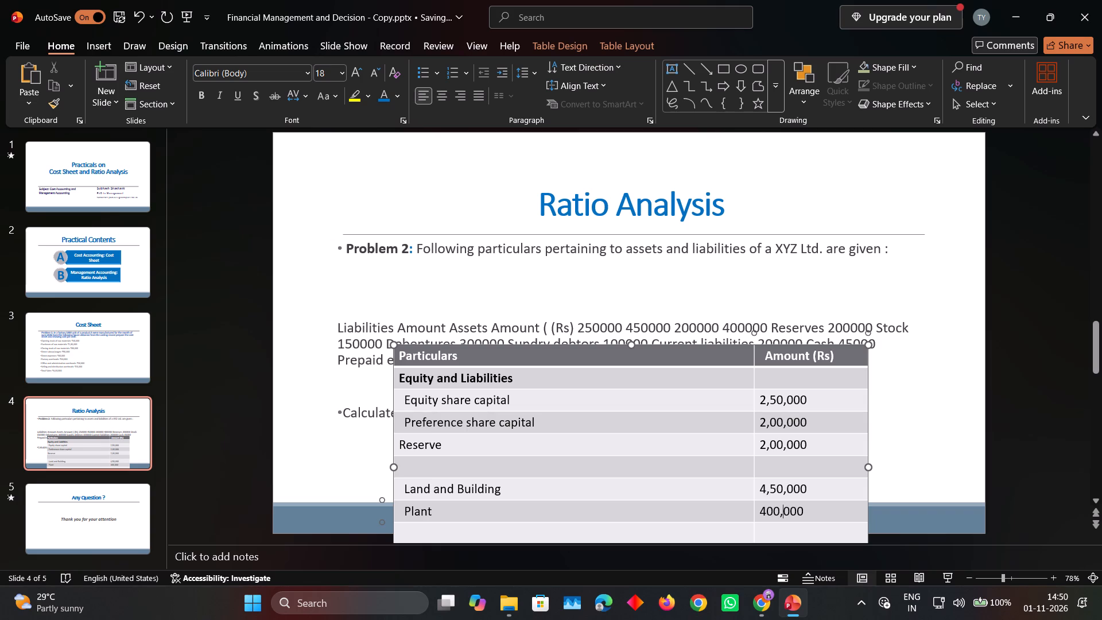
left_click(763, 514)
key("comma")
Delete the leftover headings, amounts and Reserves entry preceding "Stock" in the problem text, along with the empty space above it.
left_click(876, 327)
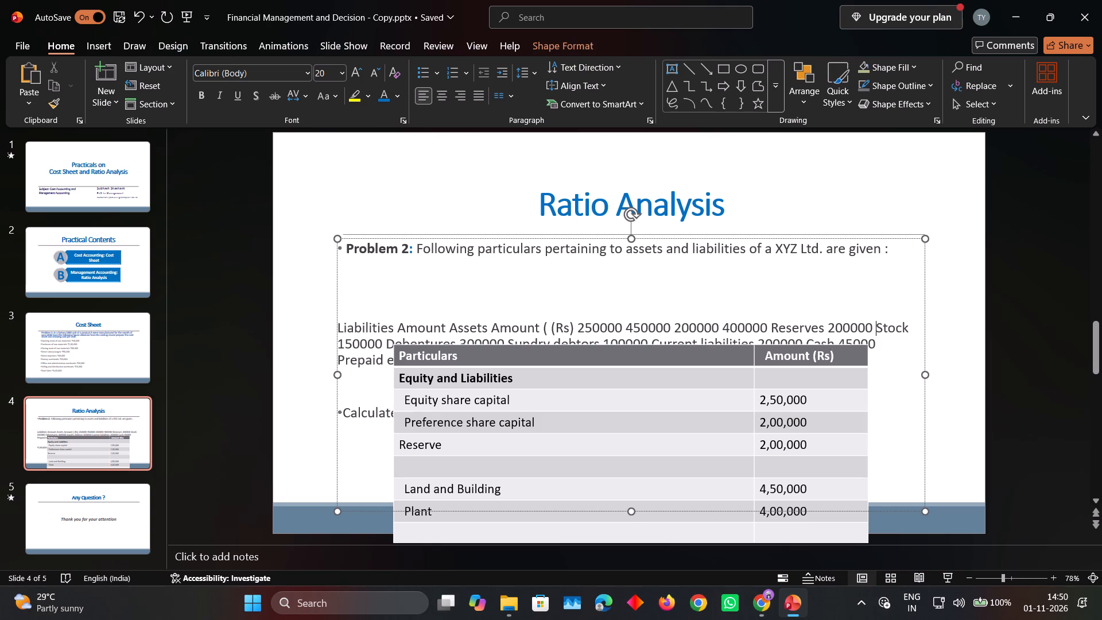
key("BackSpace")
key("BackSpace")
key("BackSpace")
key("BackSpace")
key("BackSpace")
key("BackSpace")
key("BackSpace")
key("BackSpace")
key("BackSpace")
key("BackSpace")
key("BackSpace")
key("BackSpace")
key("BackSpace")
key("BackSpace")
key("BackSpace")
key("BackSpace")
key("BackSpace")
key("BackSpace")
key("BackSpace")
key("BackSpace")
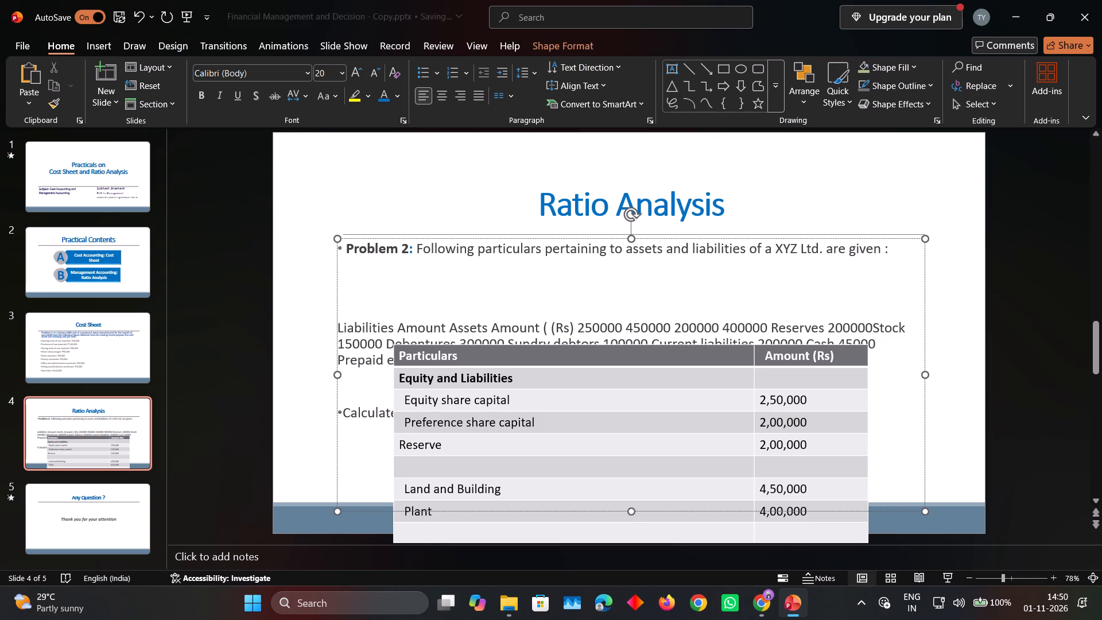
key("BackSpace")
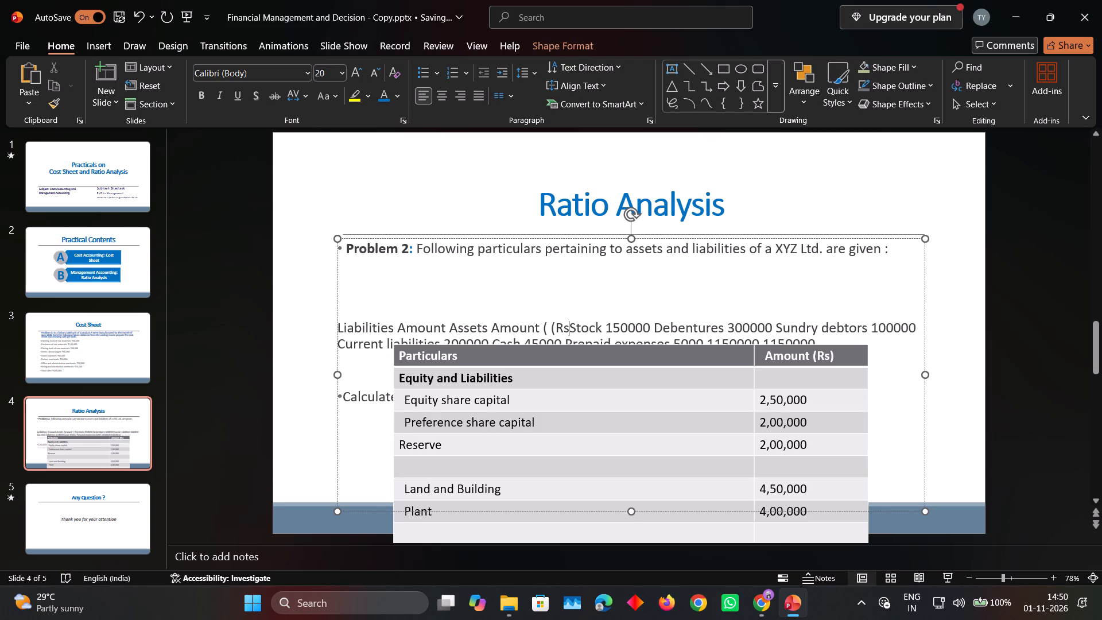
key("BackSpace")
key("BackSpace")
key("BackSpace")
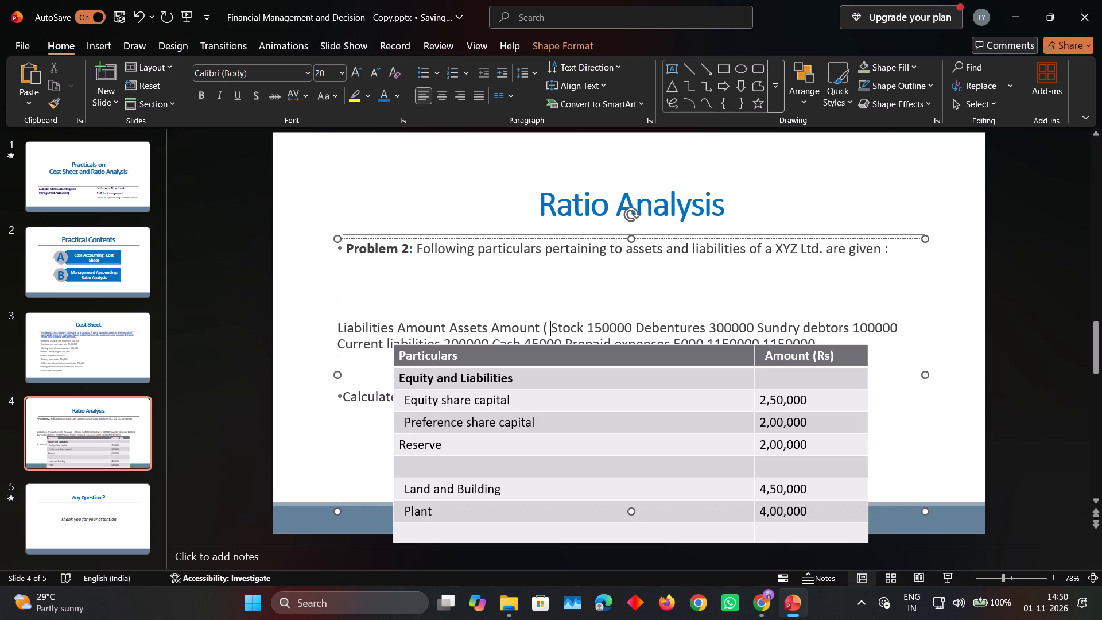
key("BackSpace")
key("BackSpace")
key("BackSpace")
key("BackSpace")
key("BackSpace")
key("BackSpace")
key("BackSpace")
key("BackSpace")
key("BackSpace")
key("BackSpace")
key("BackSpace")
key("BackSpace")
key("BackSpace")
key("BackSpace")
key("BackSpace")
key("BackSpace")
key("BackSpace")
key("BackSpace")
key("BackSpace")
key("BackSpace")
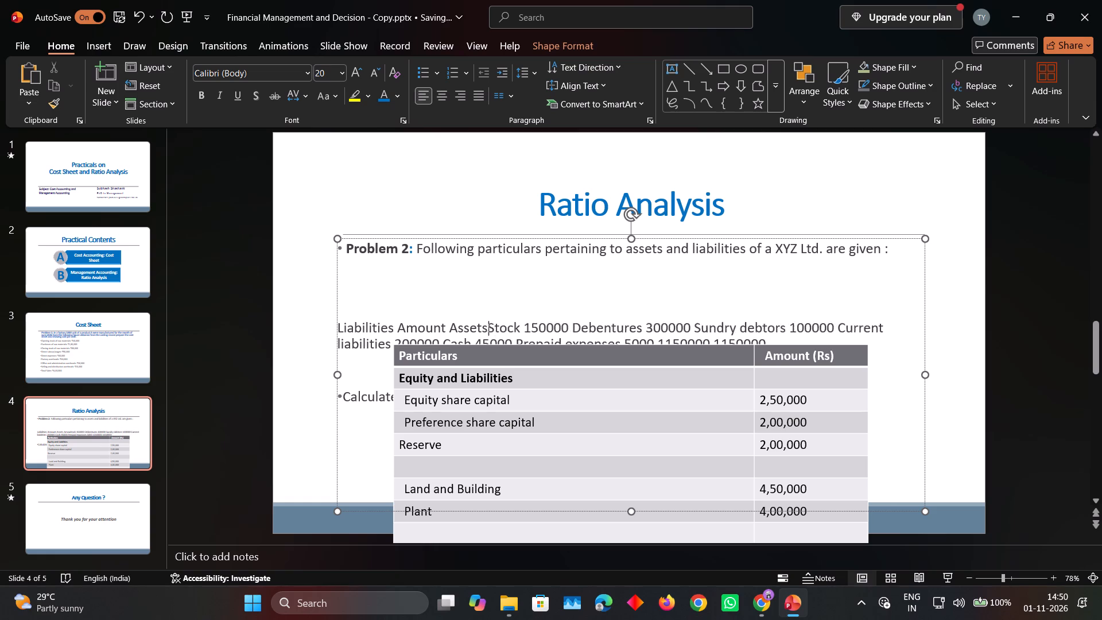
key("BackSpace")
key("BackSpace")
key("BackSpace")
key("BackSpace")
key("BackSpace")
key("BackSpace")
key("BackSpace")
key("BackSpace")
key("BackSpace")
key("BackSpace")
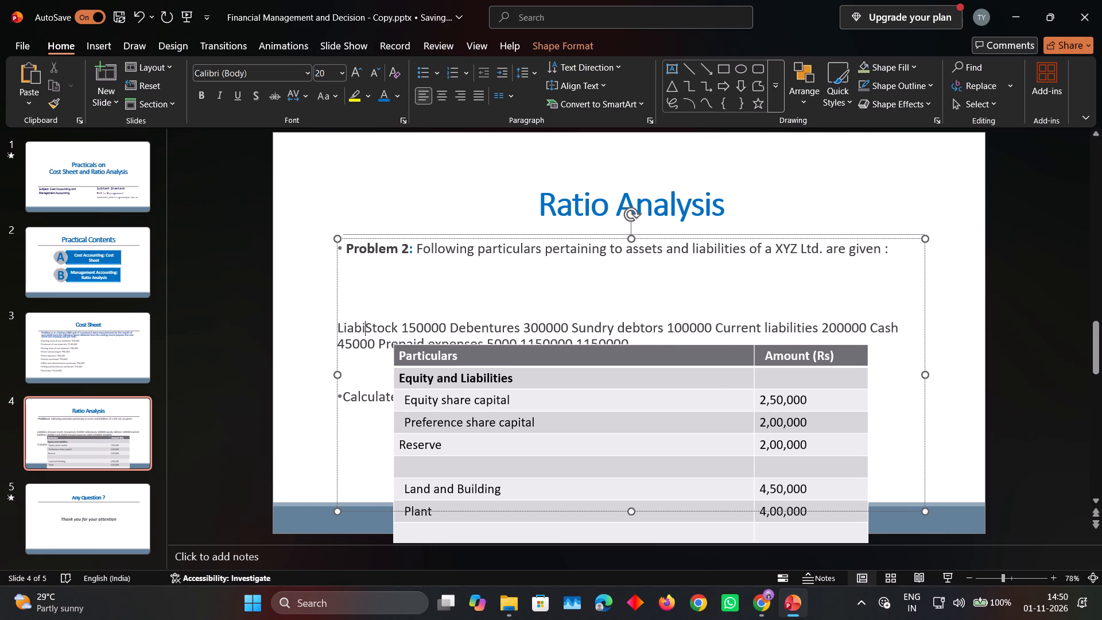
key("BackSpace")
key("BackSpace")
key("BackSpace")
key("BackSpace")
key("BackSpace")
key("BackSpace")
key("BackSpace")
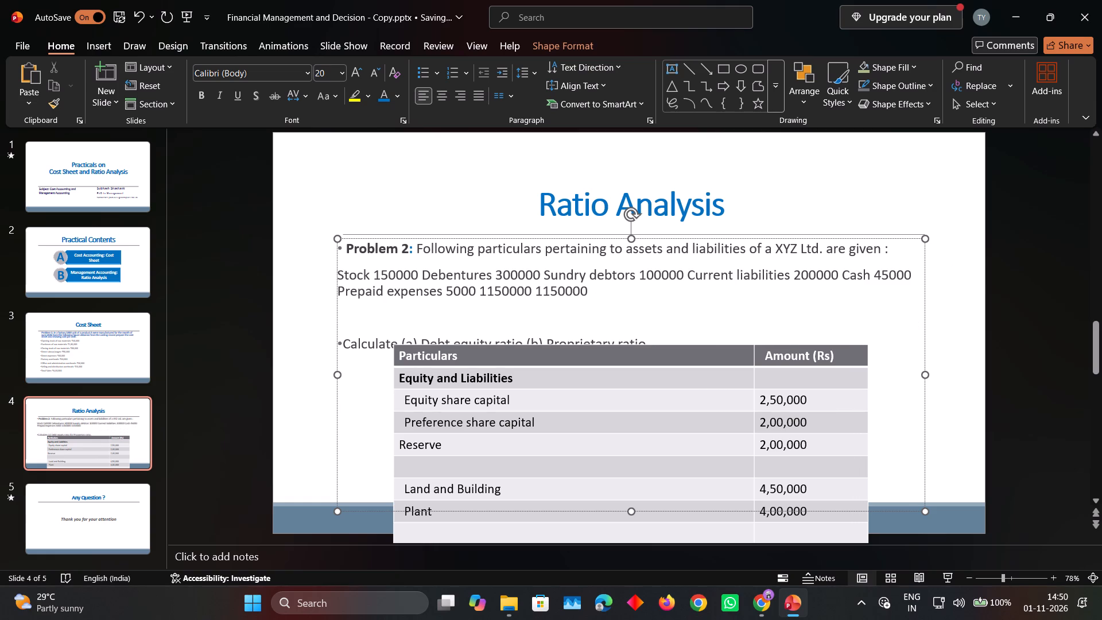
Move the Particulars table up to just below the remaining liabilities and assets text.
left_click(705, 354)
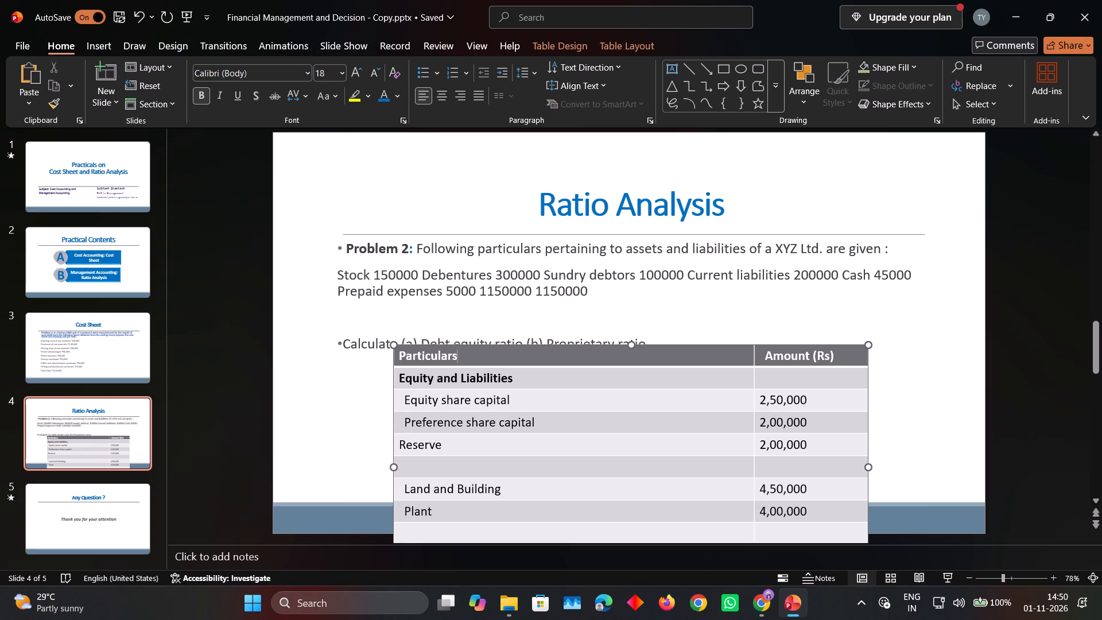
left_click_drag(699, 344, 682, 309)
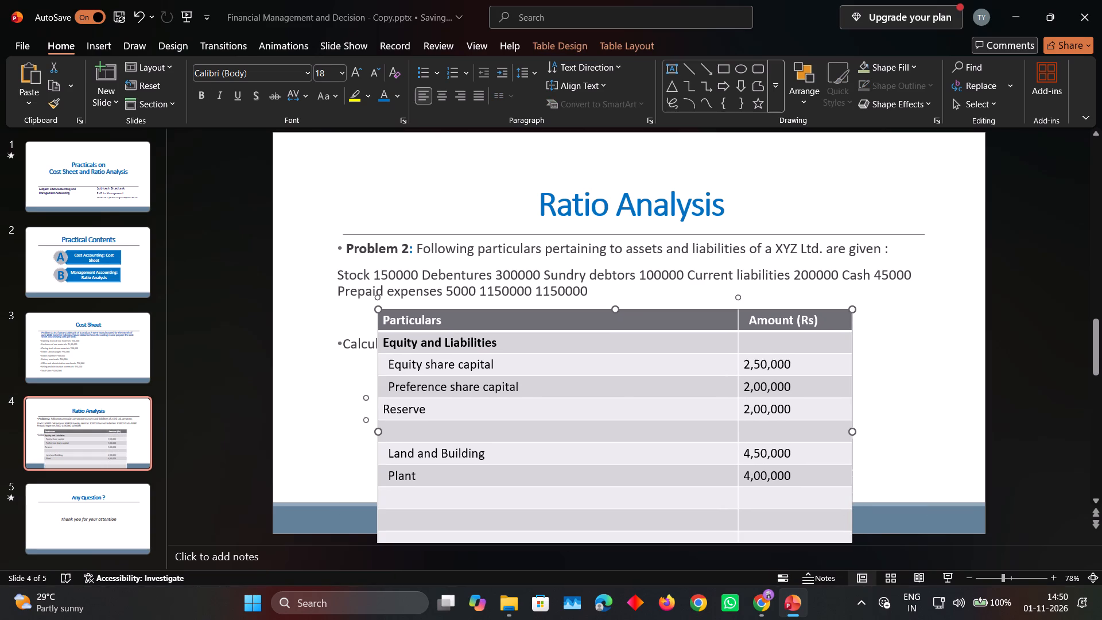
Enter "Stock" in the Particulars row below Plant.
left_click(474, 502)
type("stov")
key("BackSpace")
type("cj")
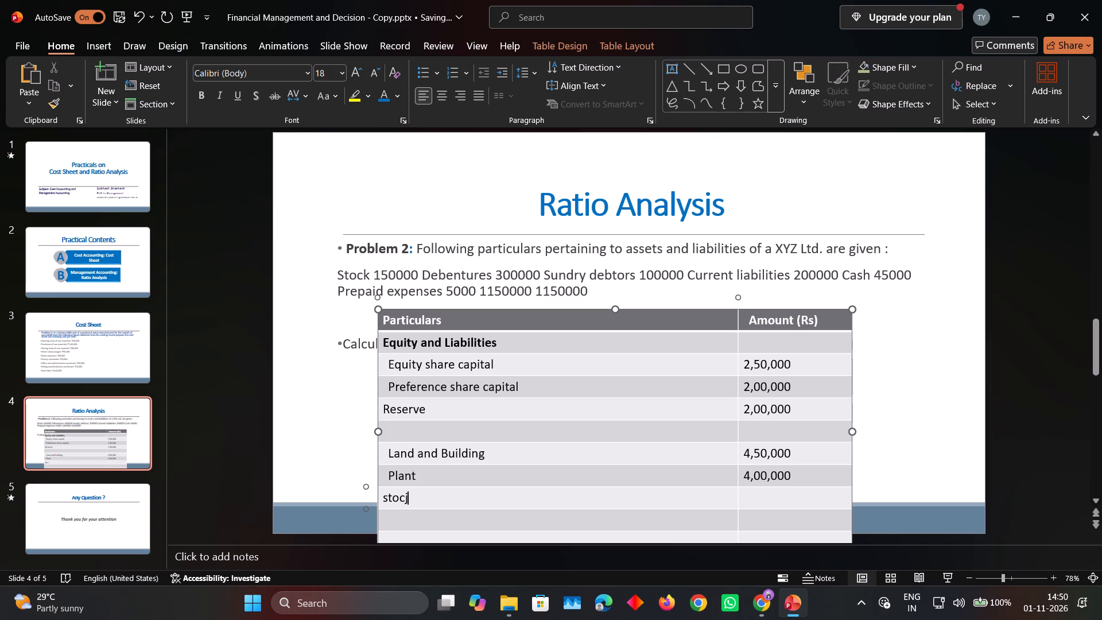
key("BackSpace")
key("k")
key("space")
Remove the existing indents before Preference share capital, Equity share capital, Land and Building, and Plant in the table.
left_click(410, 406)
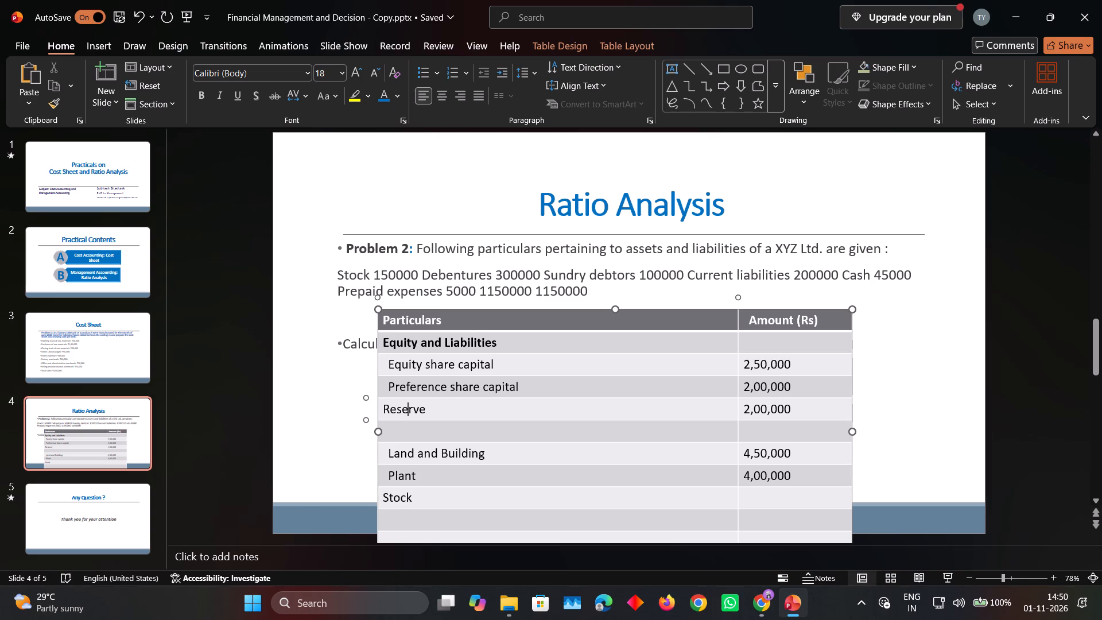
left_click(383, 410)
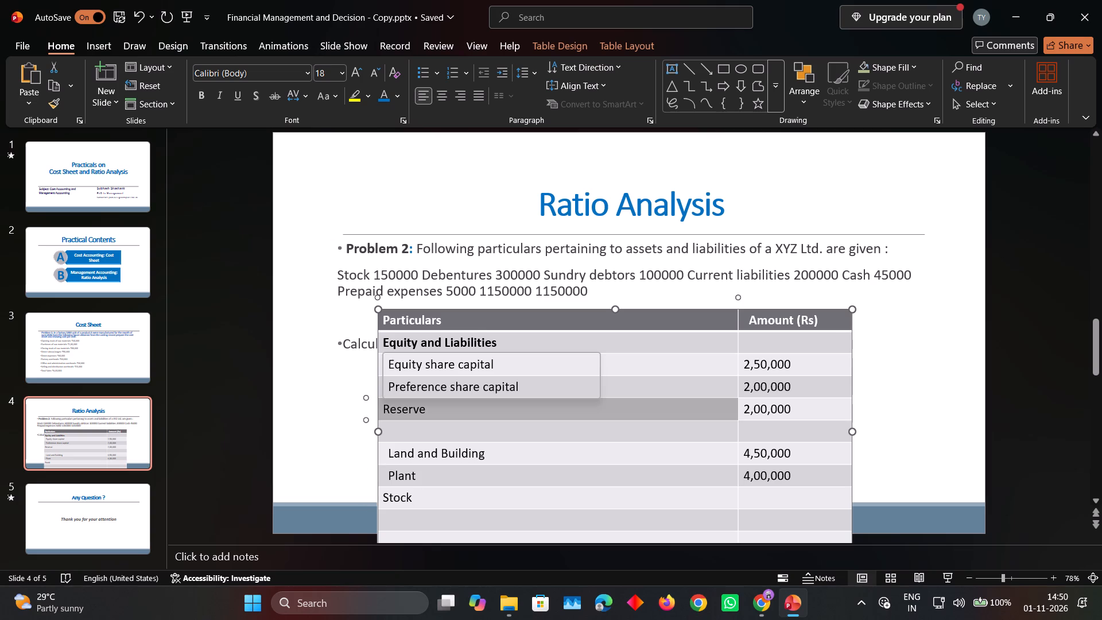
left_click(509, 433)
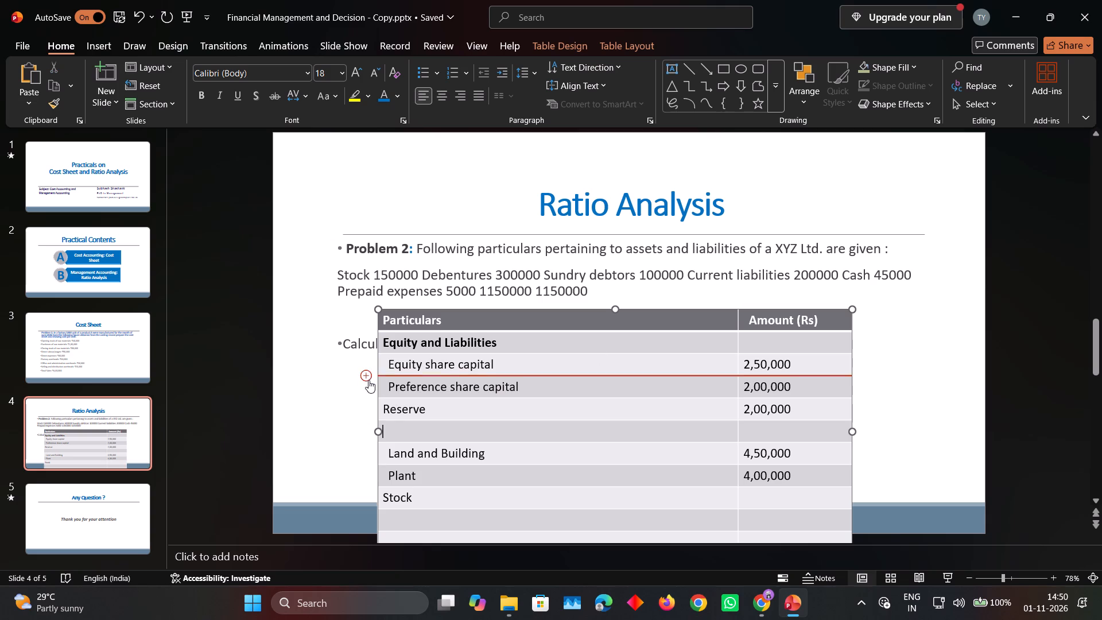
left_click(387, 383)
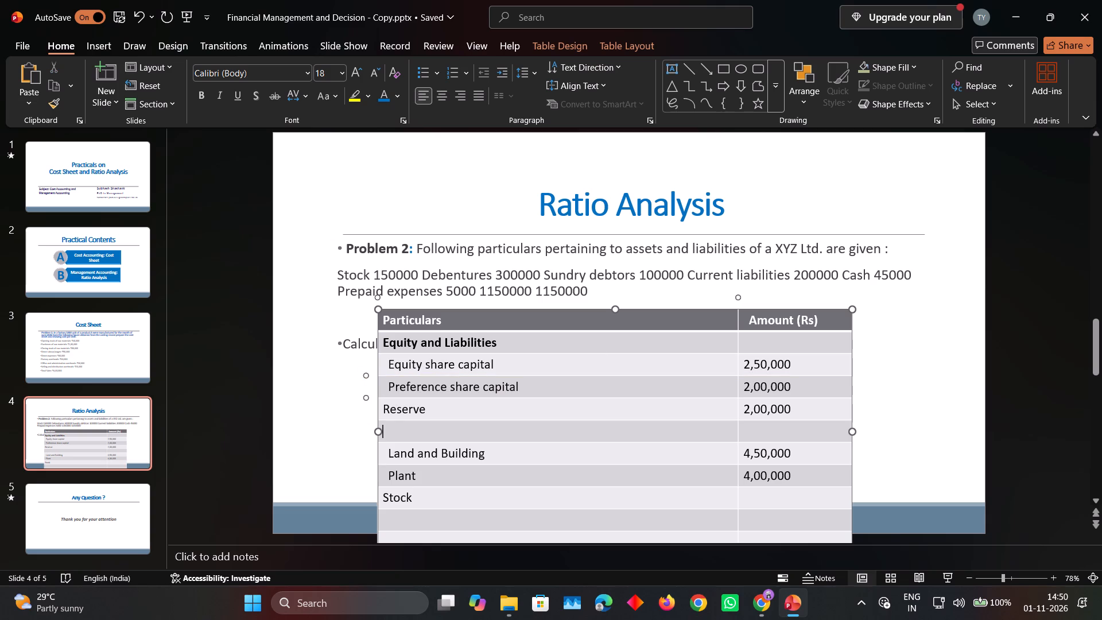
left_click(387, 383)
left_click(392, 389)
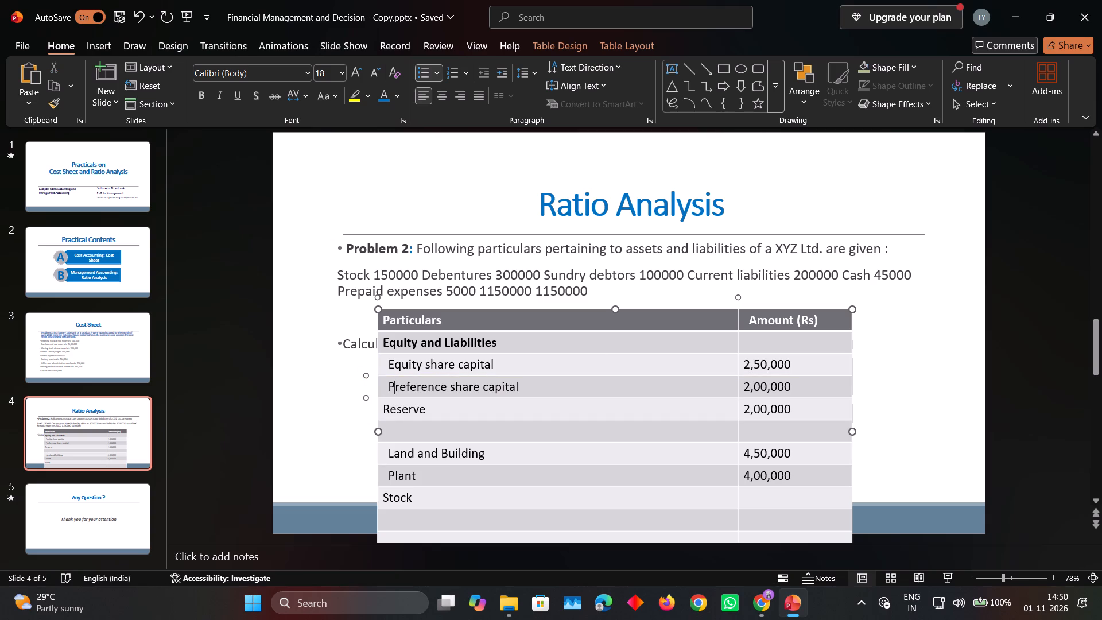
left_click(387, 384)
key("Left")
key("BackSpace")
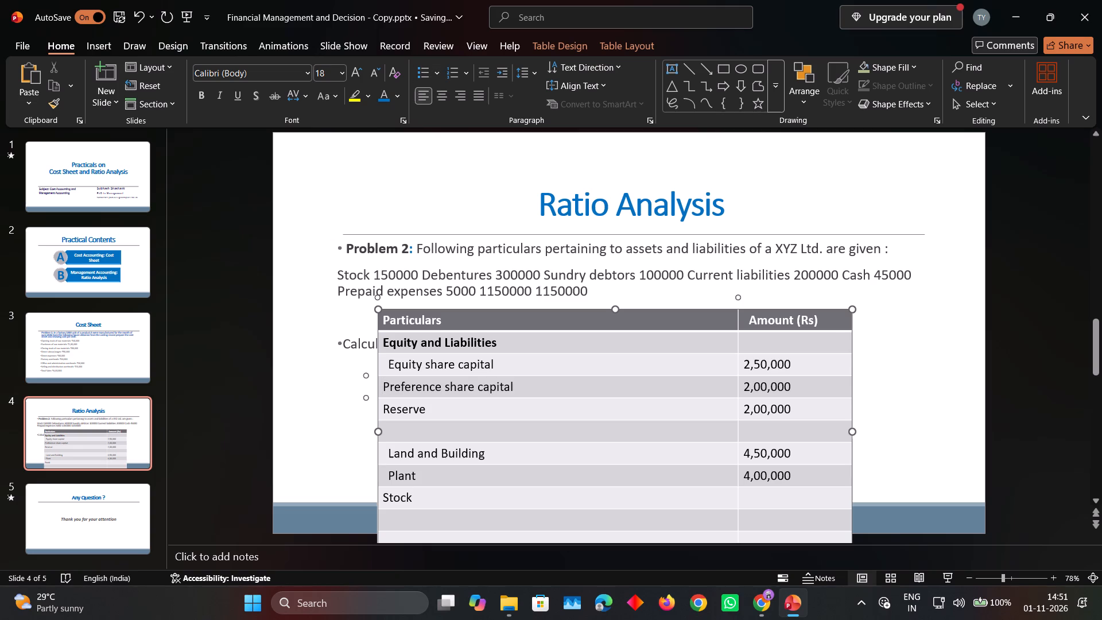
key("Up")
key("BackSpace")
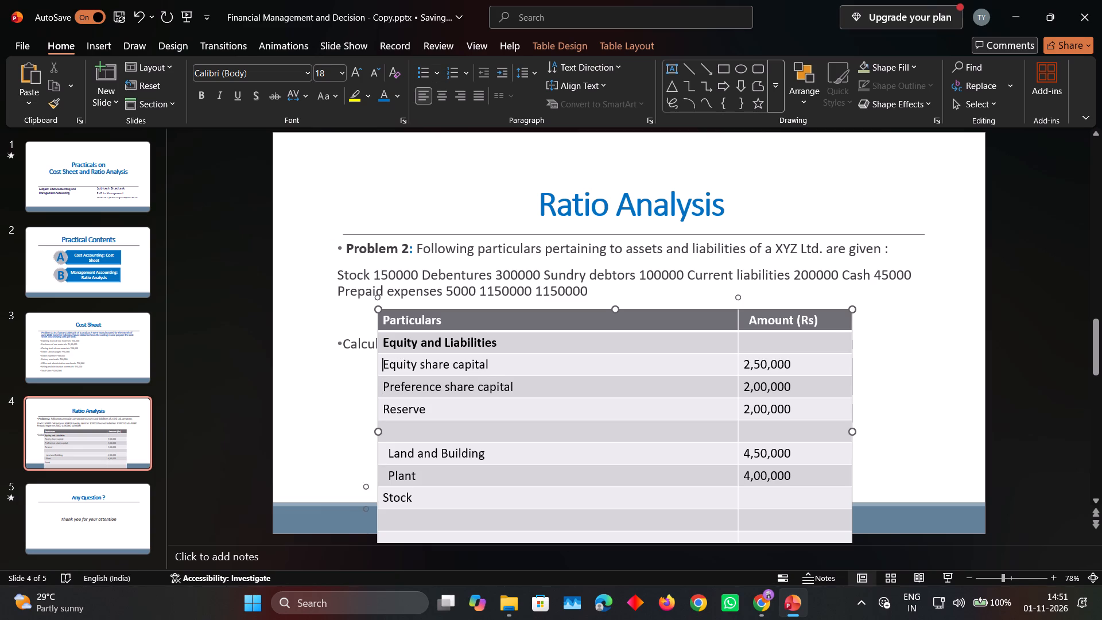
left_click(390, 453)
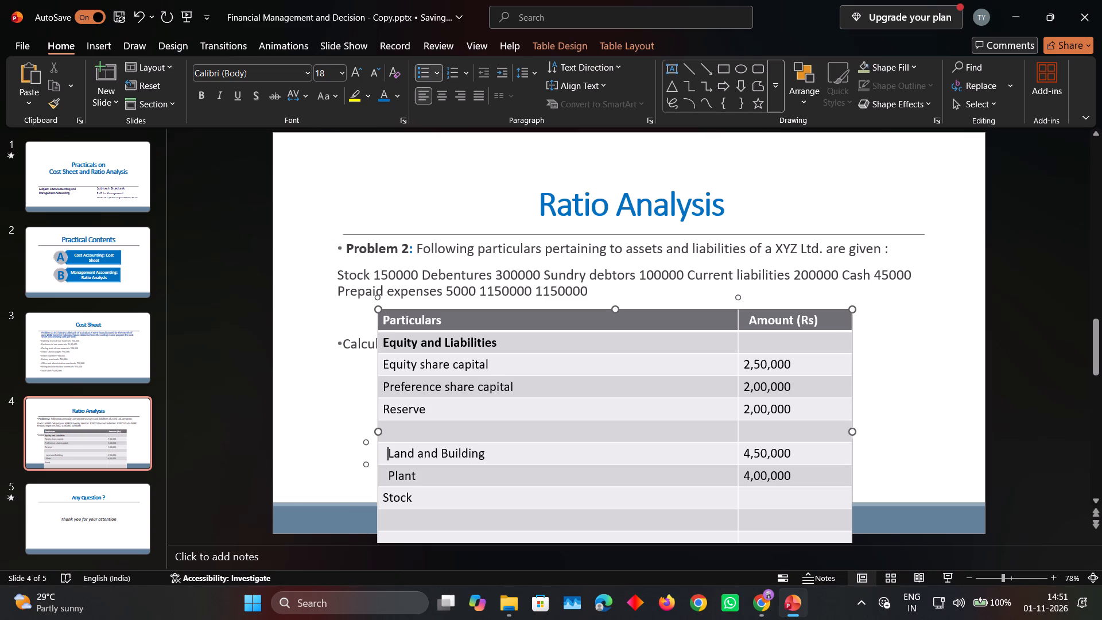
key("BackSpace")
key("Down")
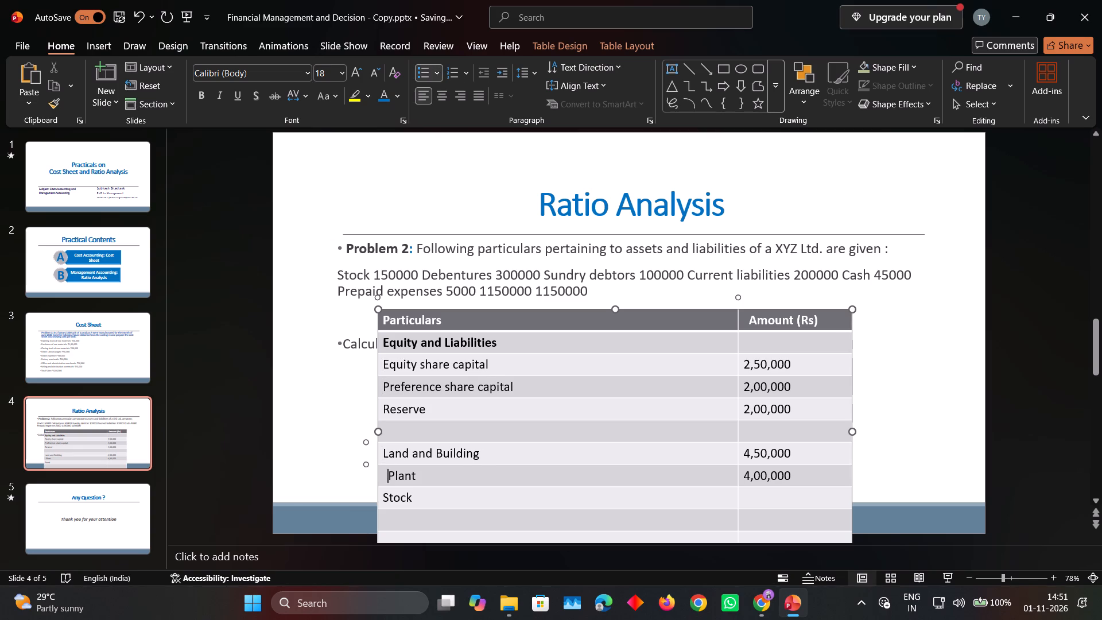
key("BackSpace")
Indent the Plant, Land and Building, and Stock labels with two leading spaces each.
key("space")
key("space")
key("Up")
key("Left")
key("space")
key("space")
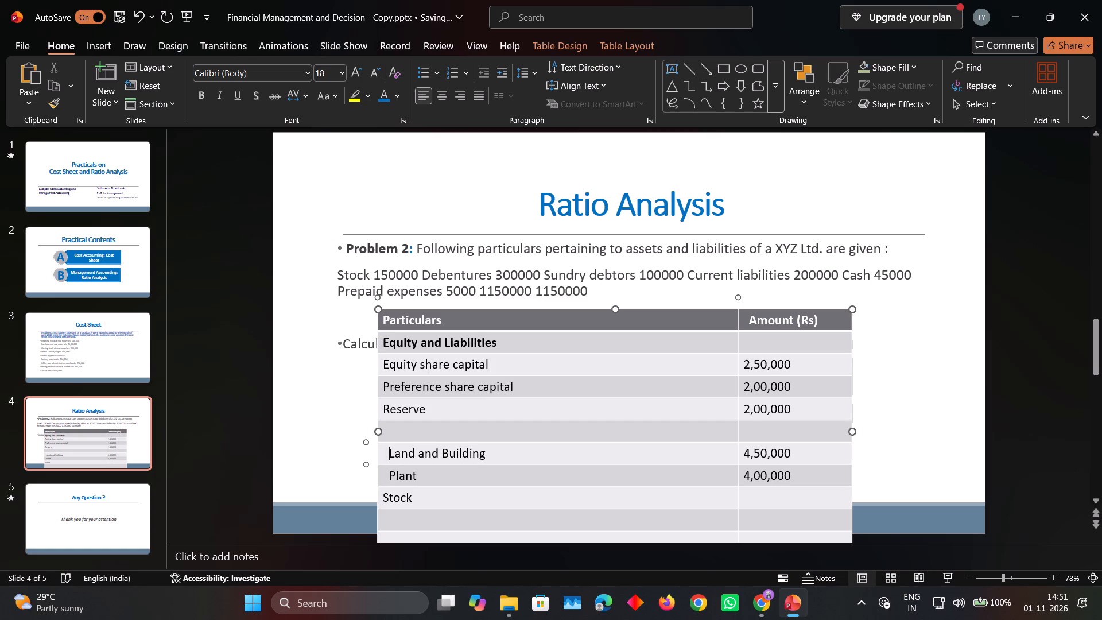
key("space")
key("BackSpace")
key("Down")
key("Down")
key("Up")
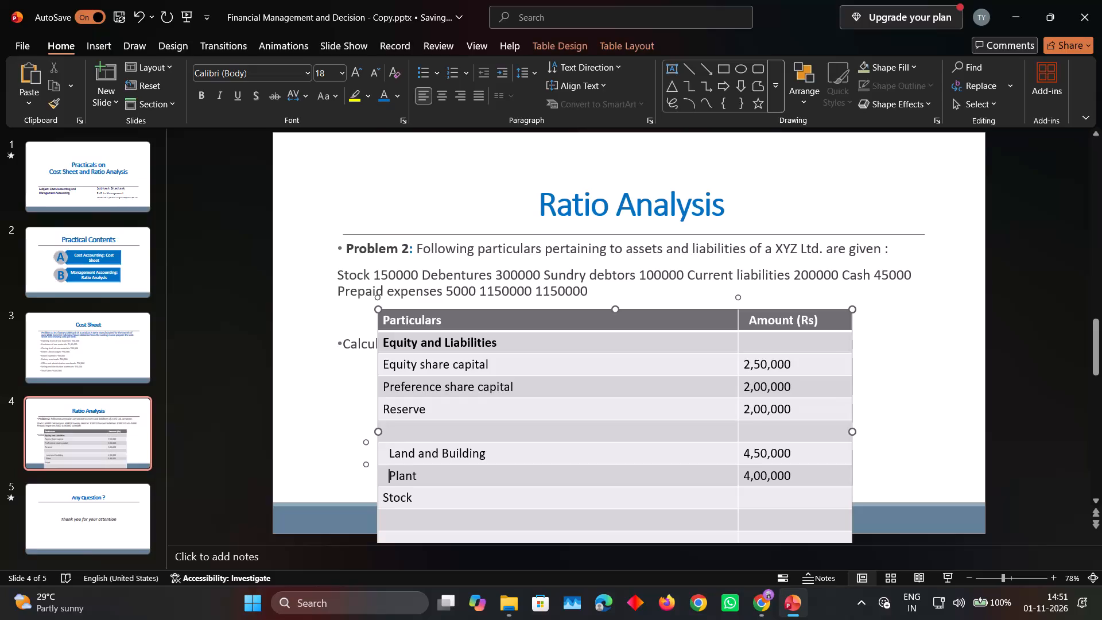
key("Down")
key("Left")
key("space")
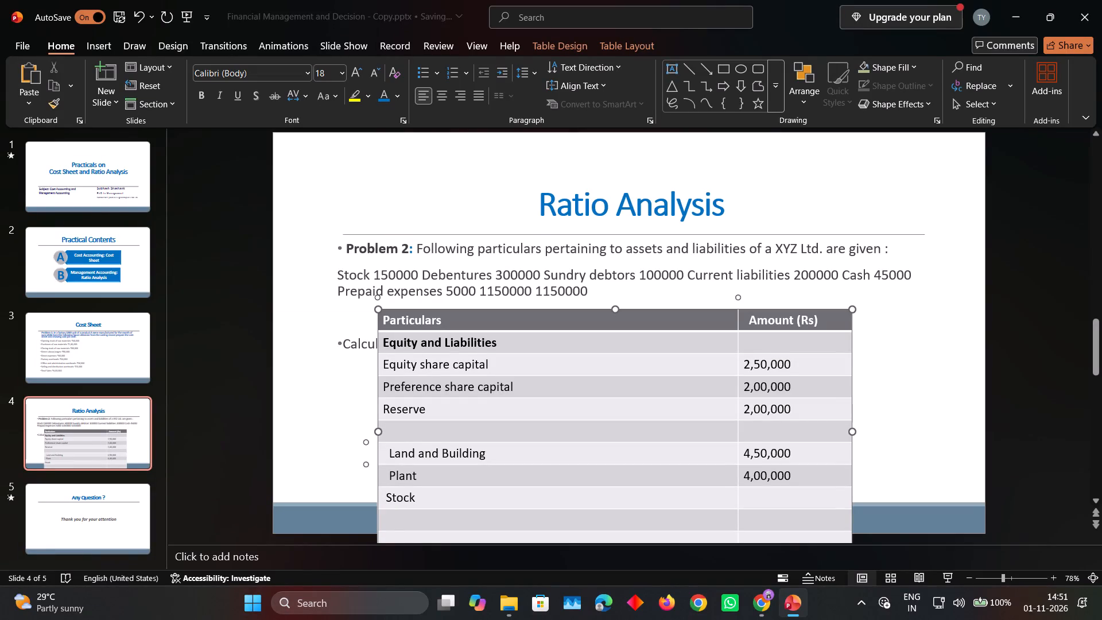
key("space")
Indent the Equity share capital, Preference share capital and Reserve labels with two leading spaces each.
key("Up")
key("Up")
key("Up")
key("Up")
key("Up")
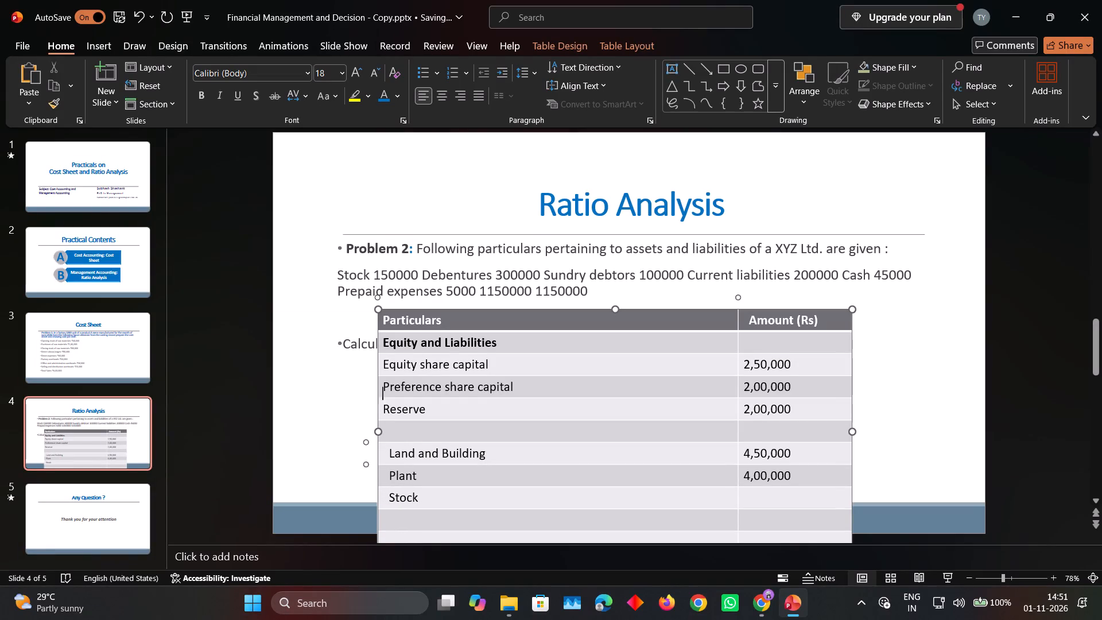
key("Up")
key("space")
key("space")
key("Down")
key("Left")
key("space")
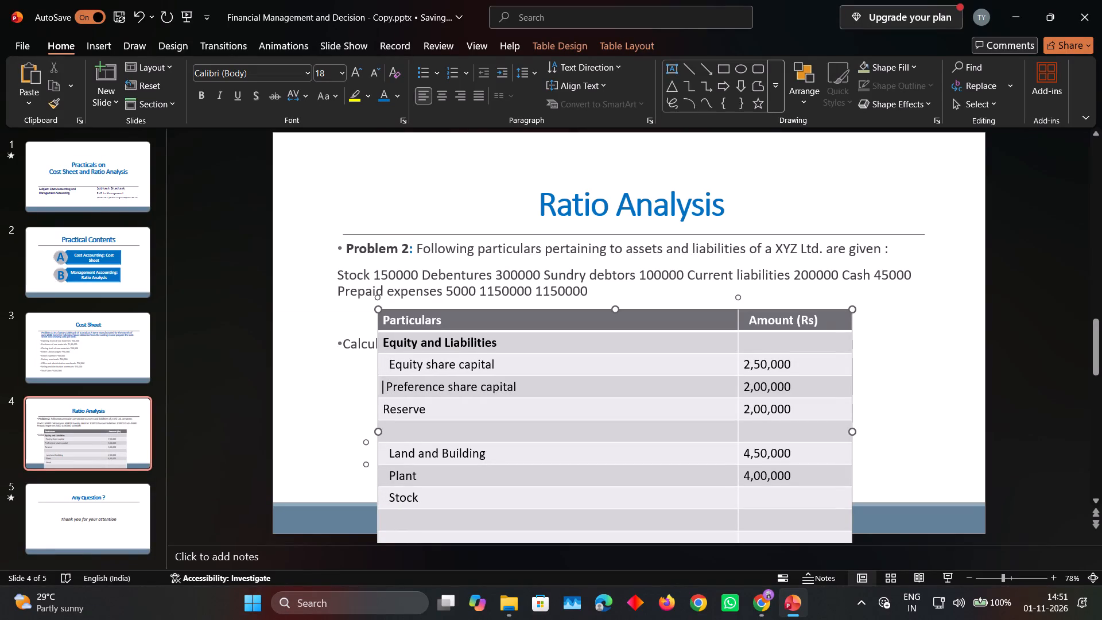
key("space")
key("Down")
key("Left")
key("space")
key("space")
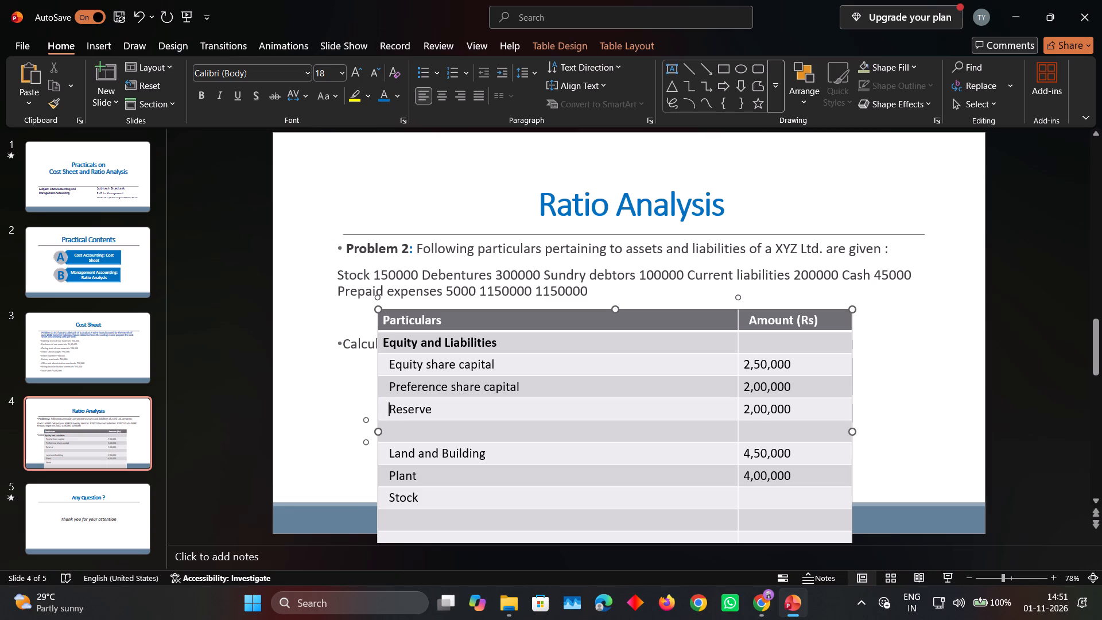
Insert a blank row below Reserve and add a bold "Assets" heading in the empty row directly above Land and Building.
left_click(363, 417)
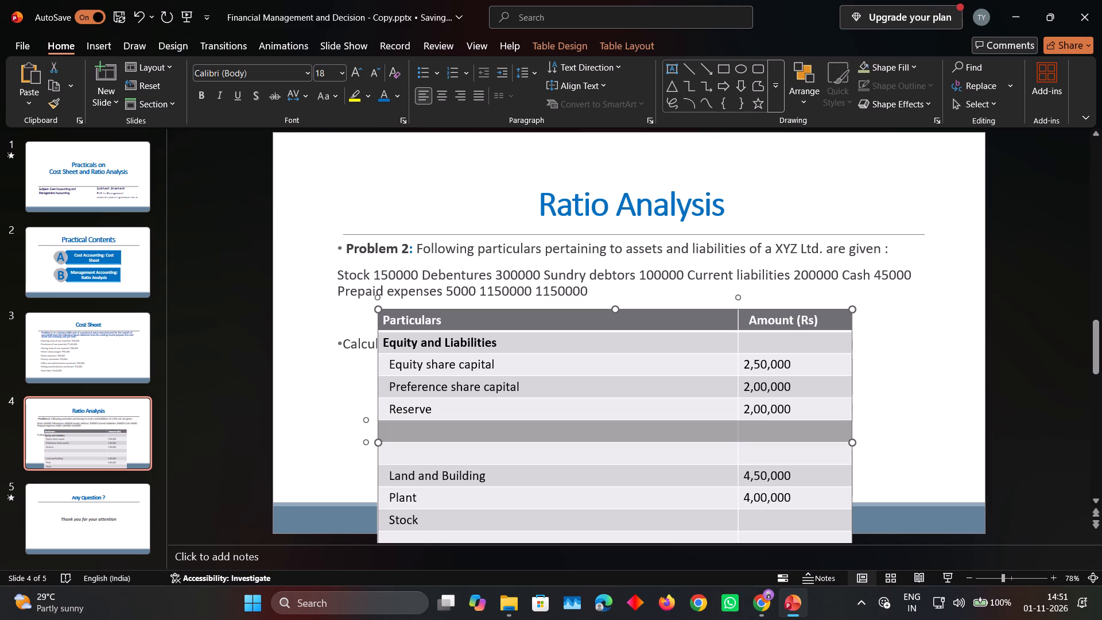
left_click(386, 460)
left_click_drag(386, 460, 393, 453)
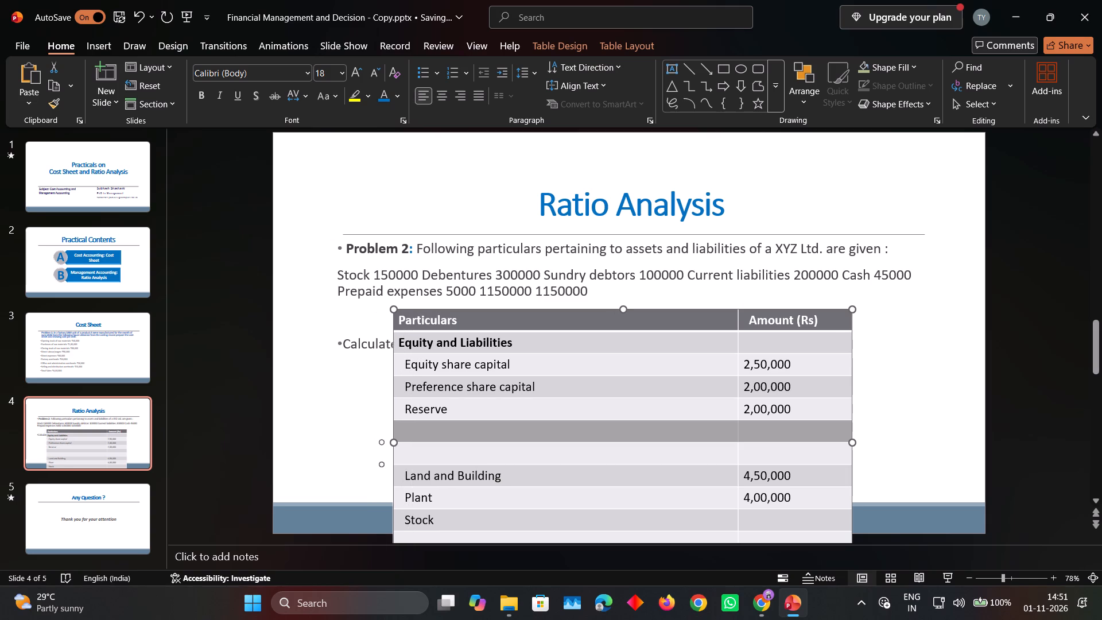
left_click(420, 455)
type("Assets")
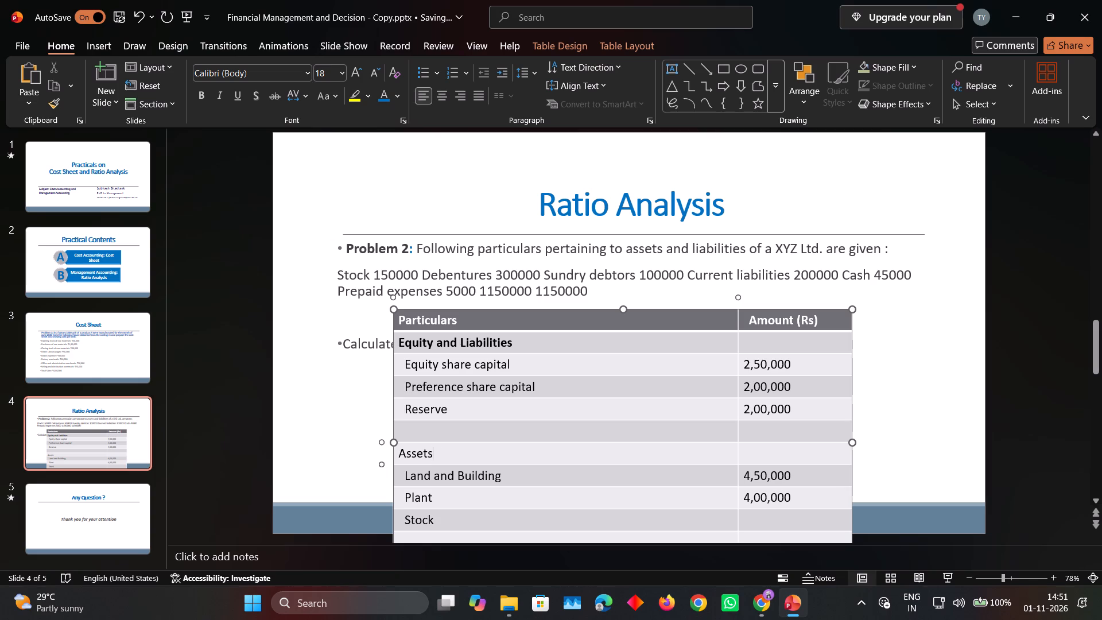
left_click_drag(434, 452, 385, 459)
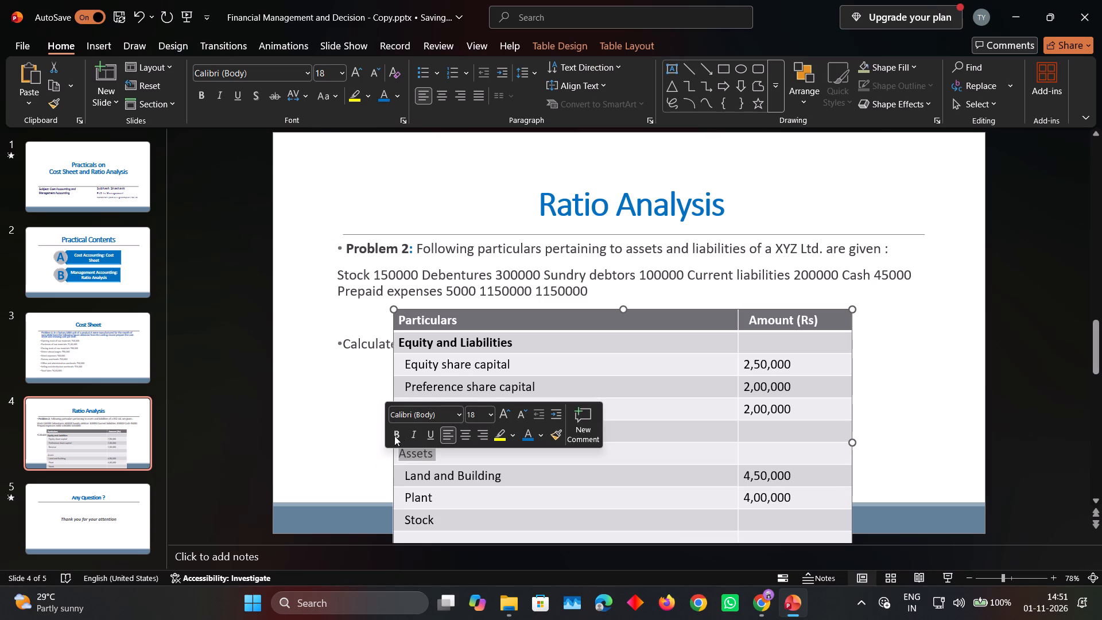
left_click(394, 436)
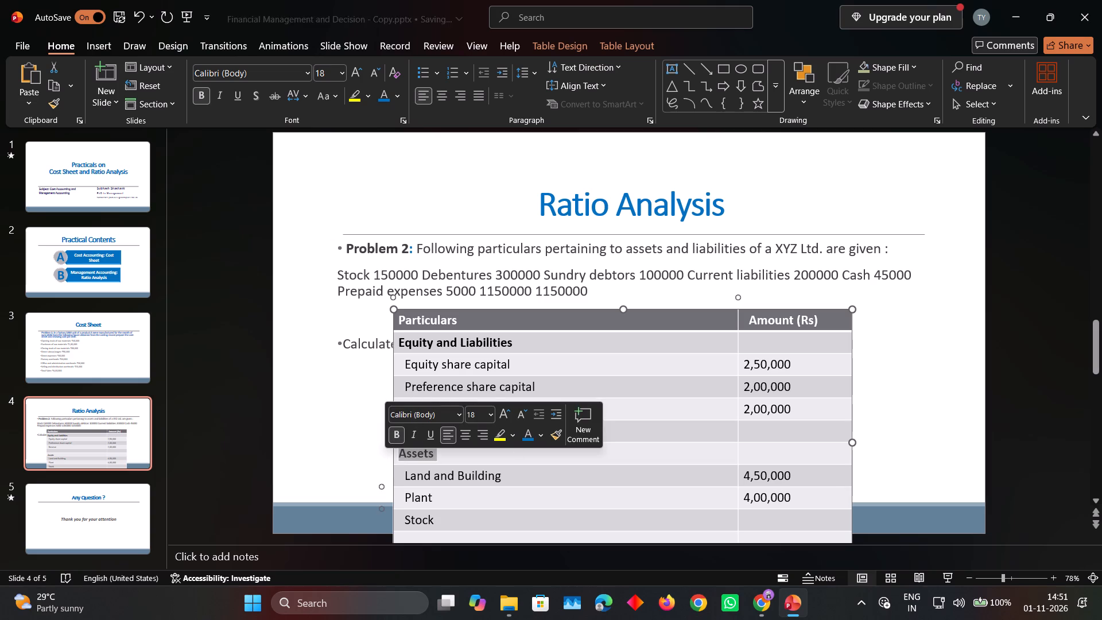
left_click(536, 479)
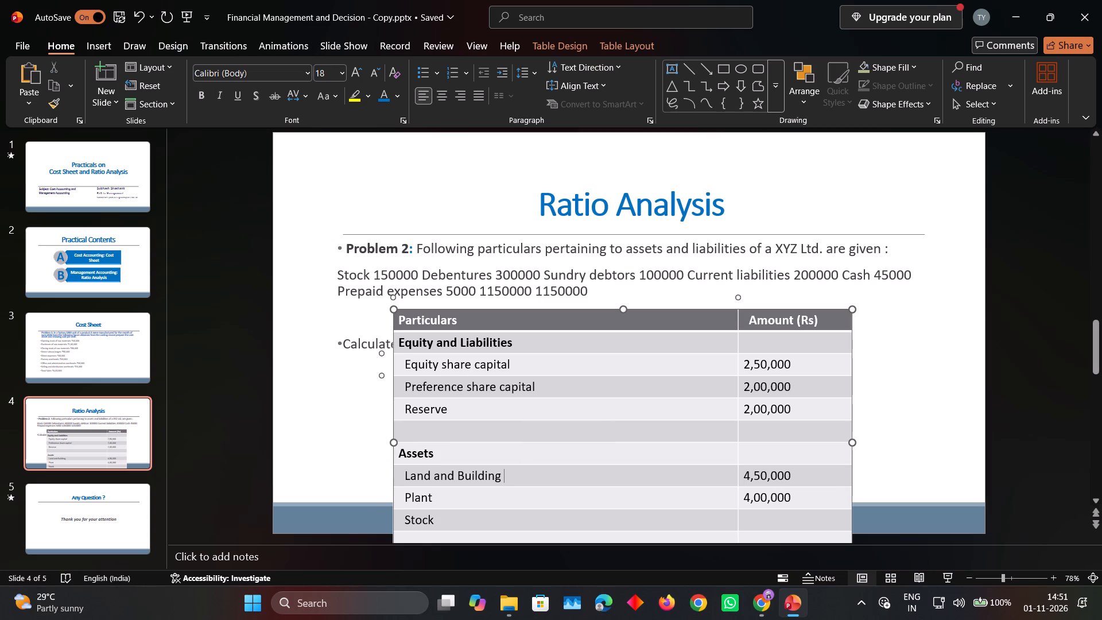
Add a colon after the "Equity and Liabilities" and "Assets" headings in the table.
left_click(517, 344)
key("shift+colon")
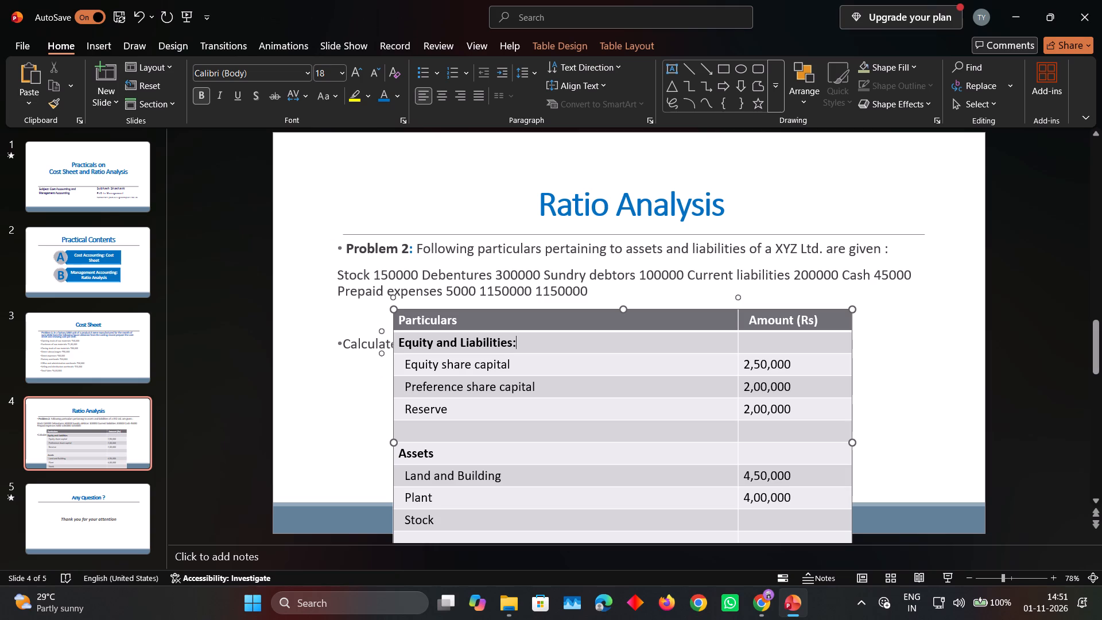
left_click(443, 451)
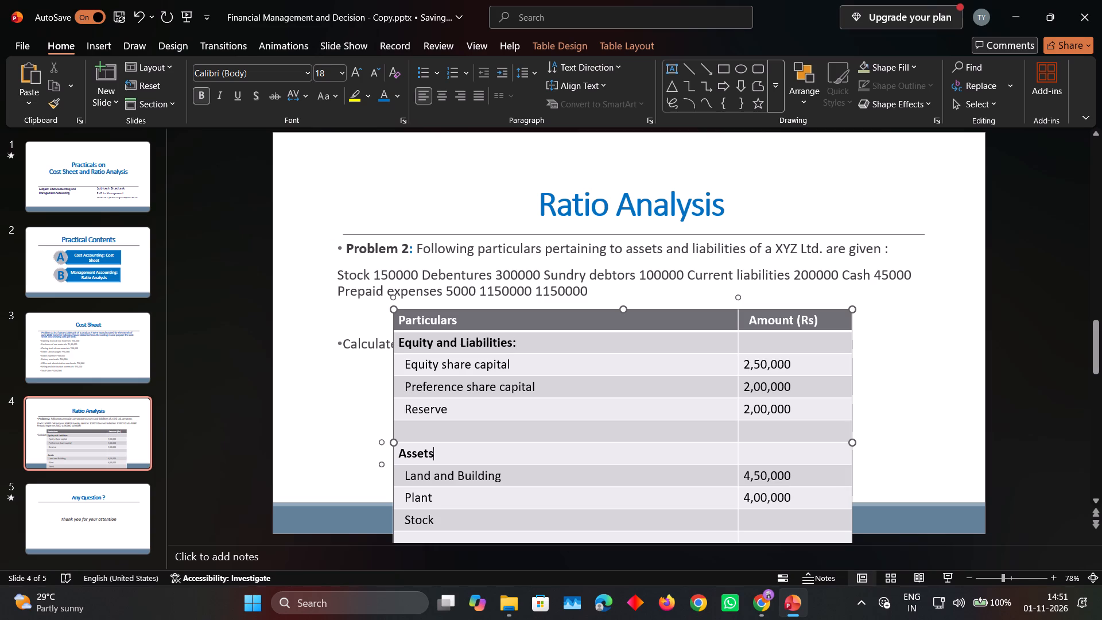
key("shift+colon")
Enter 1,50,000 as the Stock amount.
left_click(769, 524)
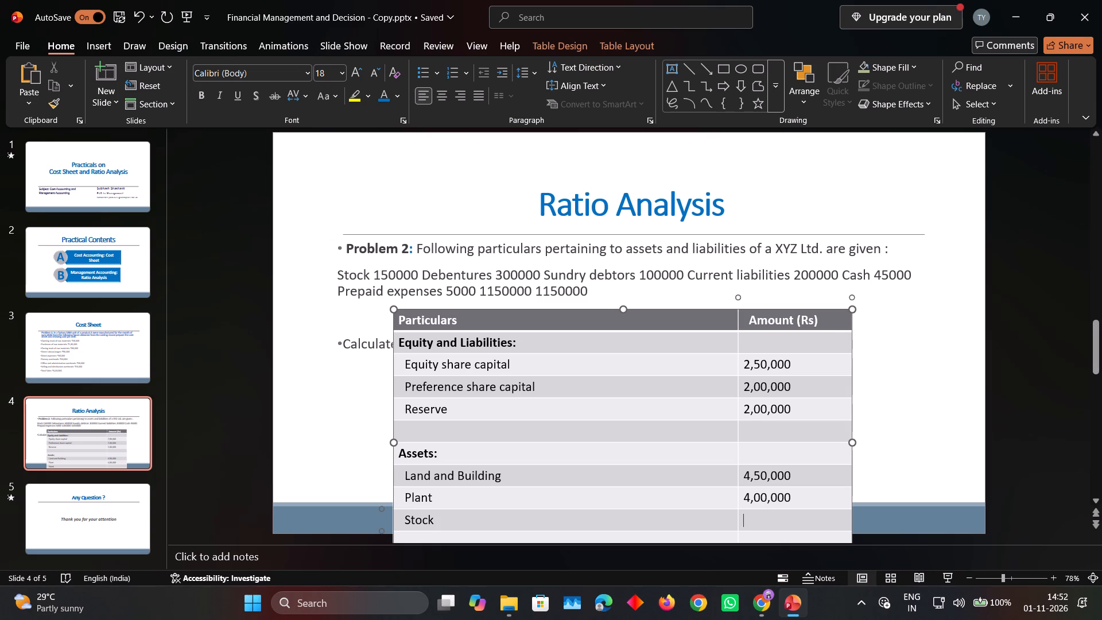
key("1")
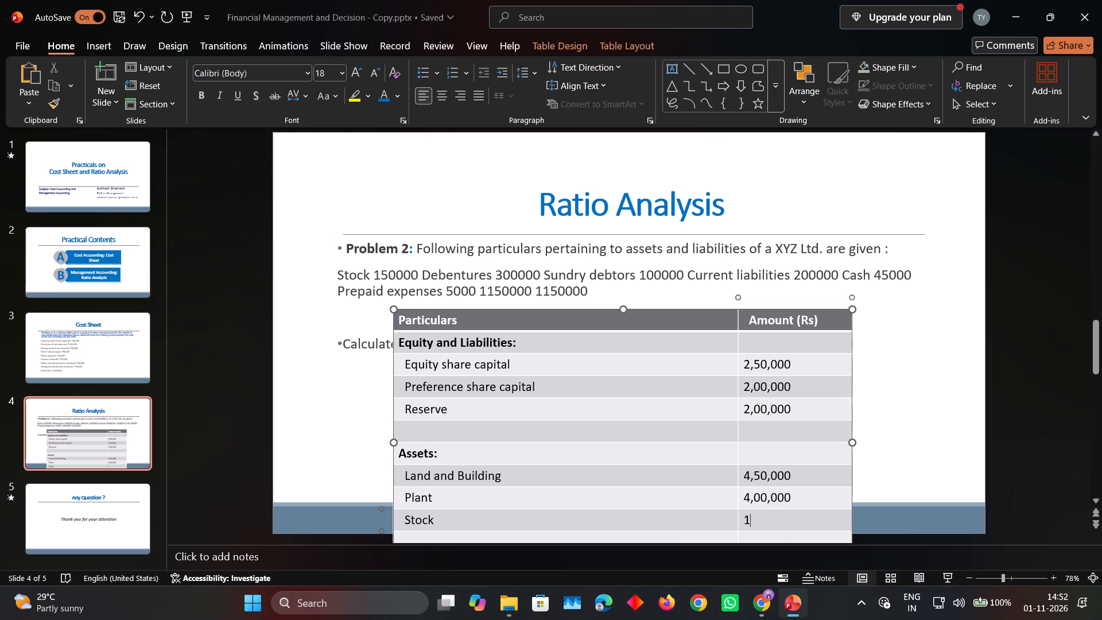
type(",50,")
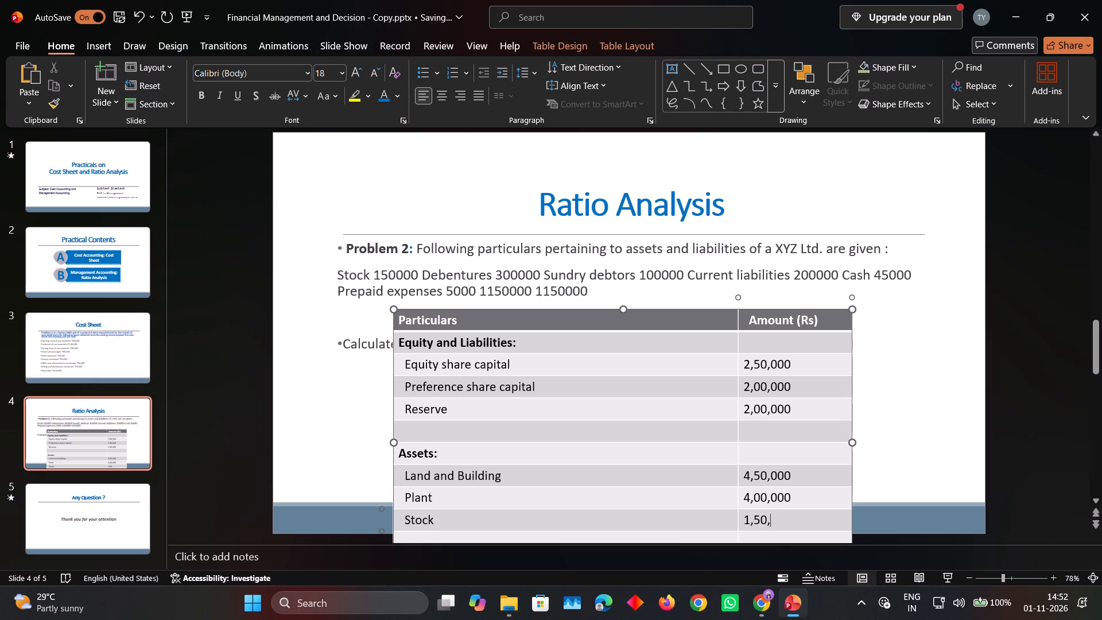
type("000")
Fill the empty row below Reserve with "Debenture", indented by two spaces, and the amount 3,00,000.
left_click(515, 427)
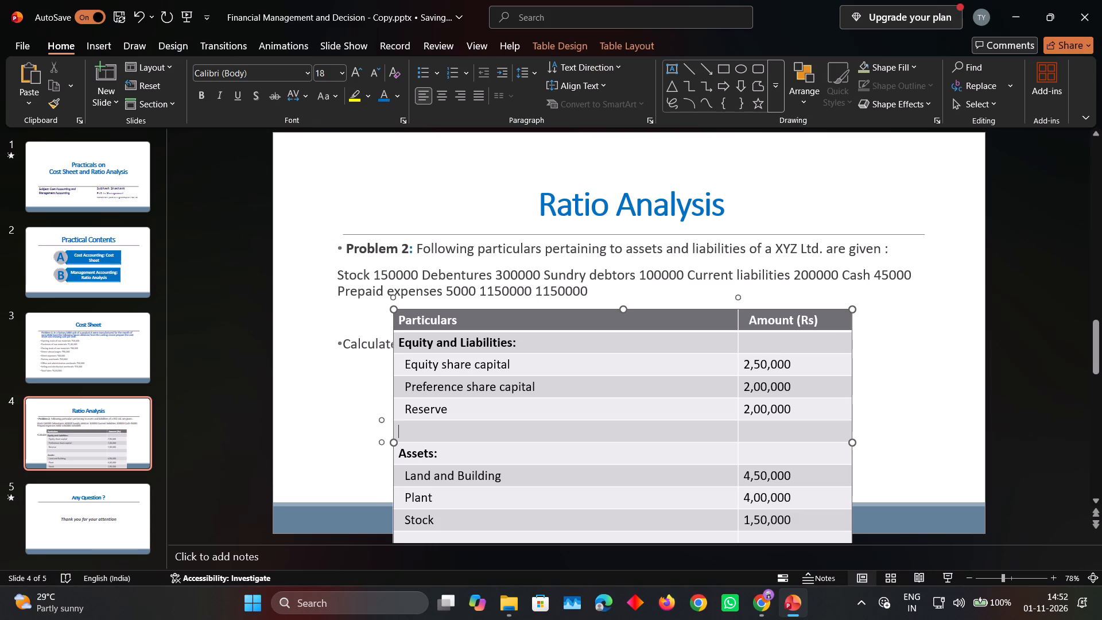
key("space")
key("space")
type("Debenture")
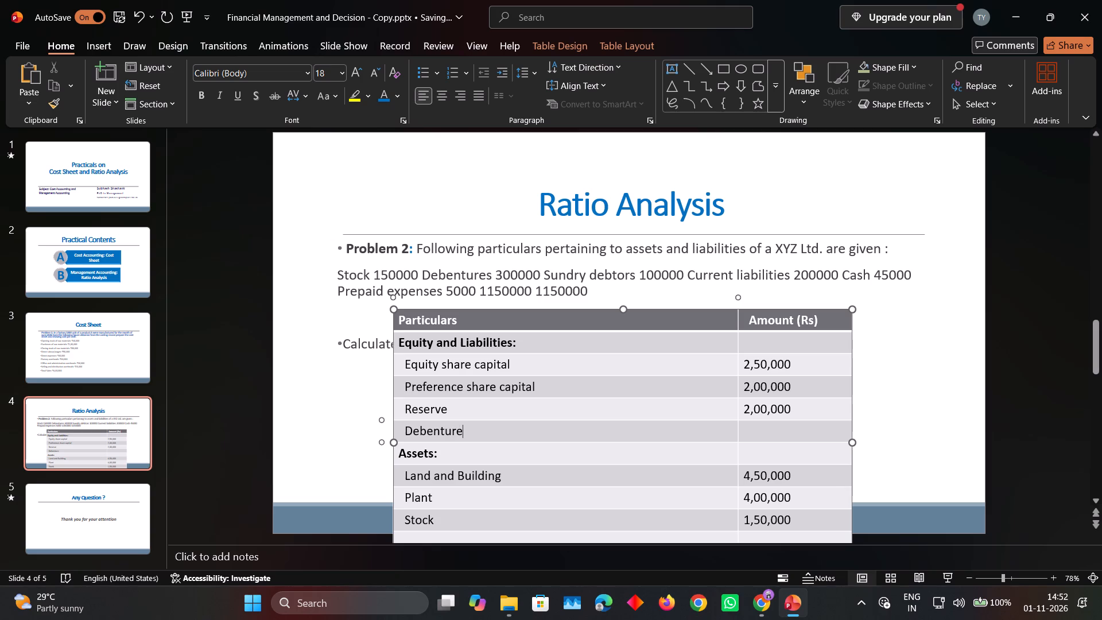
left_click(766, 430)
key("3")
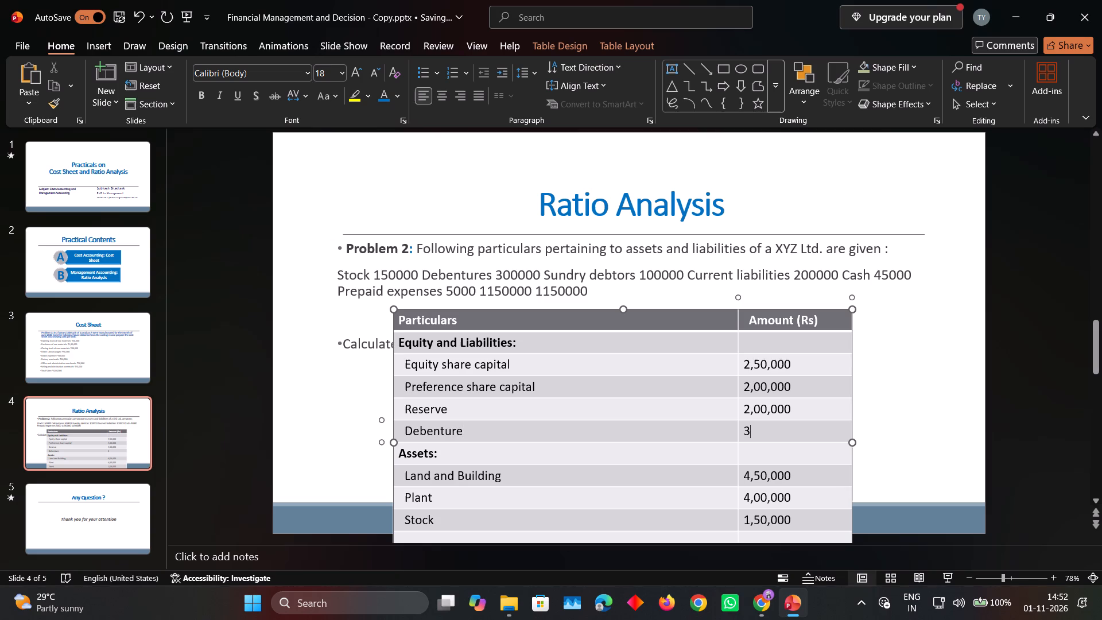
type(",00,000")
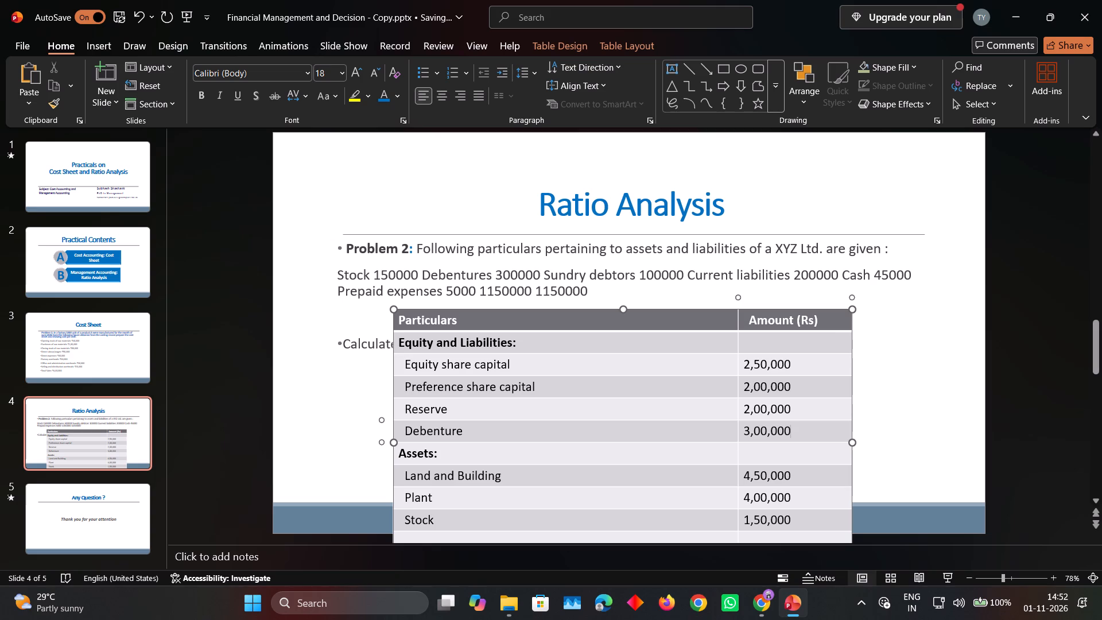
left_click(766, 430)
Fill the row below Stock with "Sundry Debtors", indented by two spaces, and the amount 1,00,000.
left_click(474, 540)
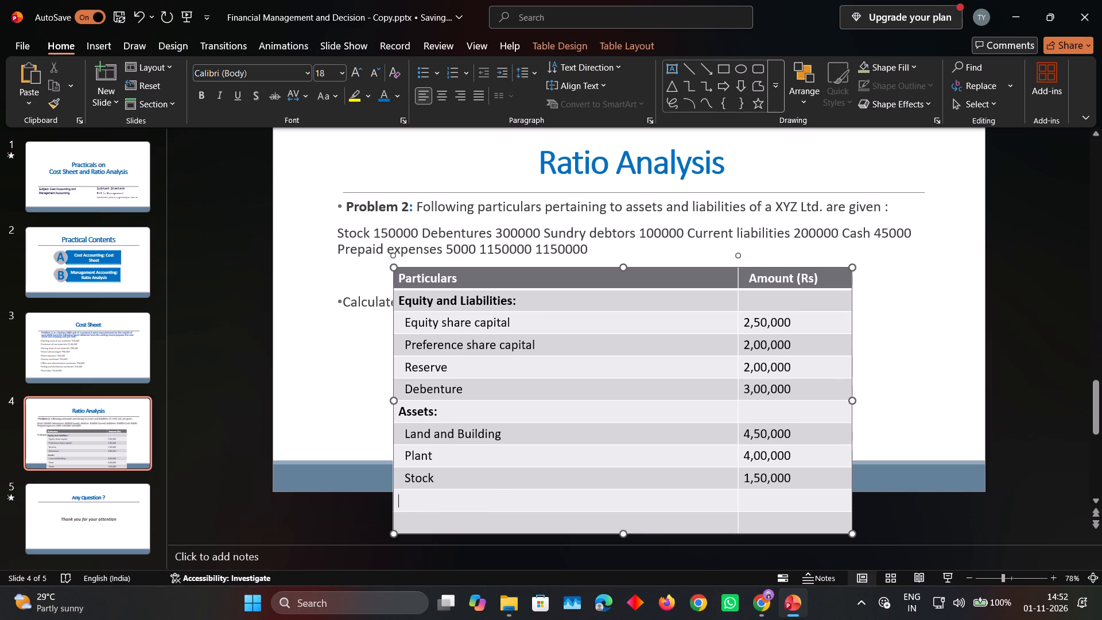
type("su")
key("BackSpace")
key("BackSpace")
key("space")
key("space")
type("Sundry")
key("space")
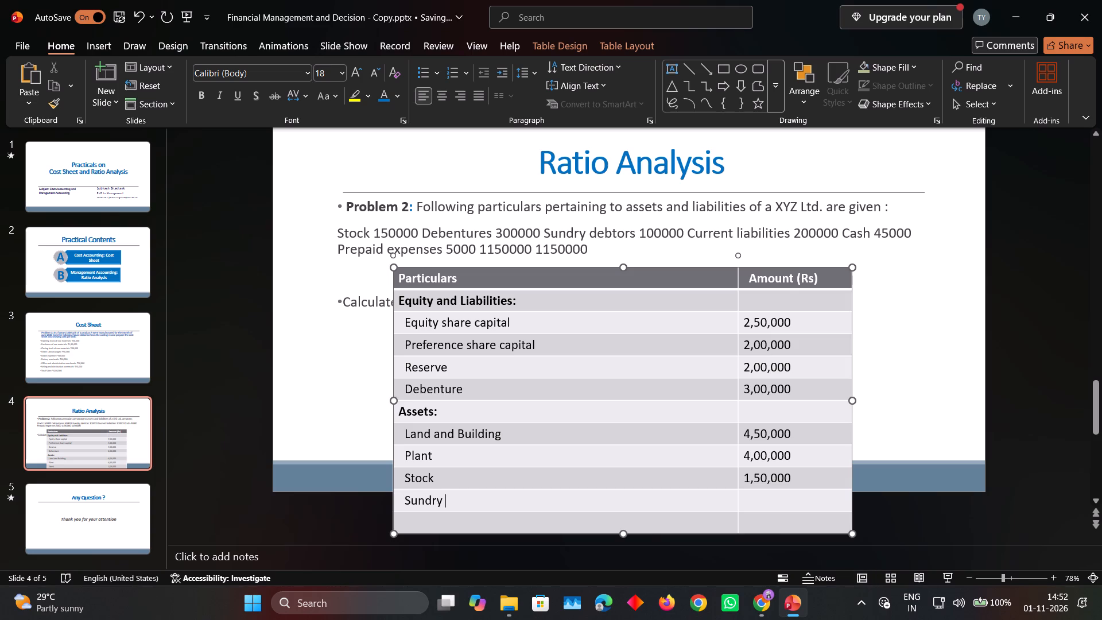
type("Debtors")
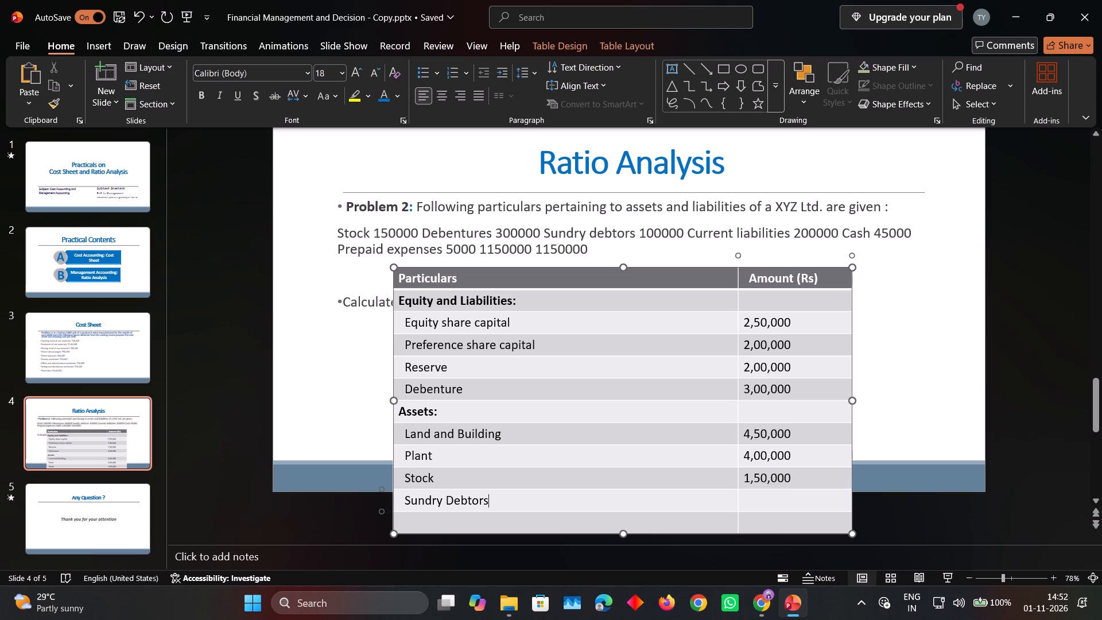
left_click(750, 501)
type("1,00,000")
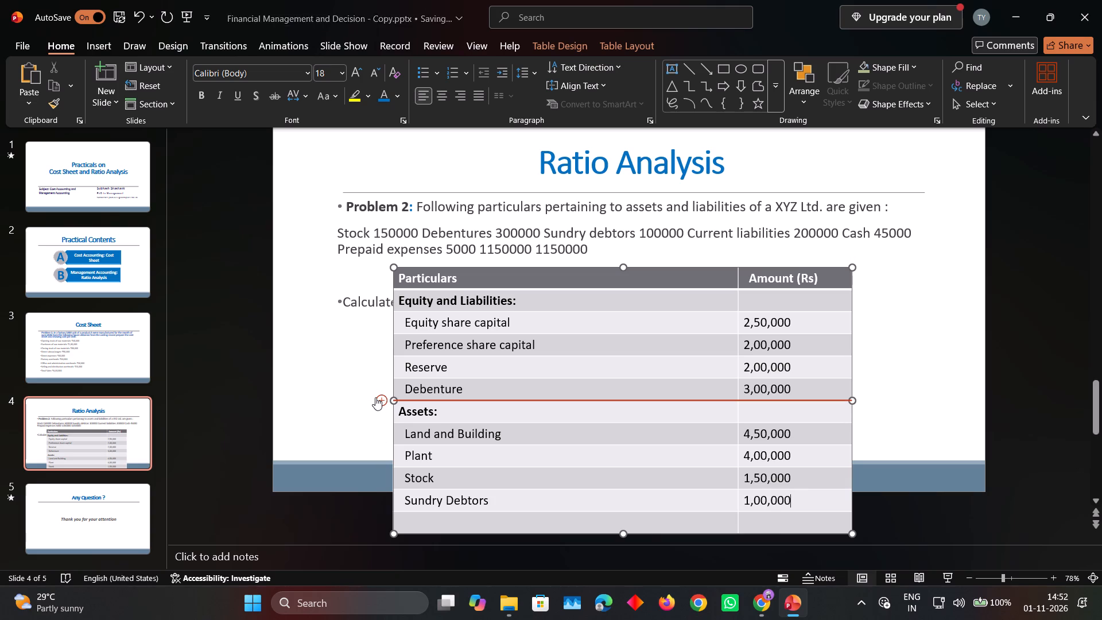
Insert a row below Debenture and label it "Current Liabilities", indented by two spaces and in regular, non-bold text.
left_click(383, 397)
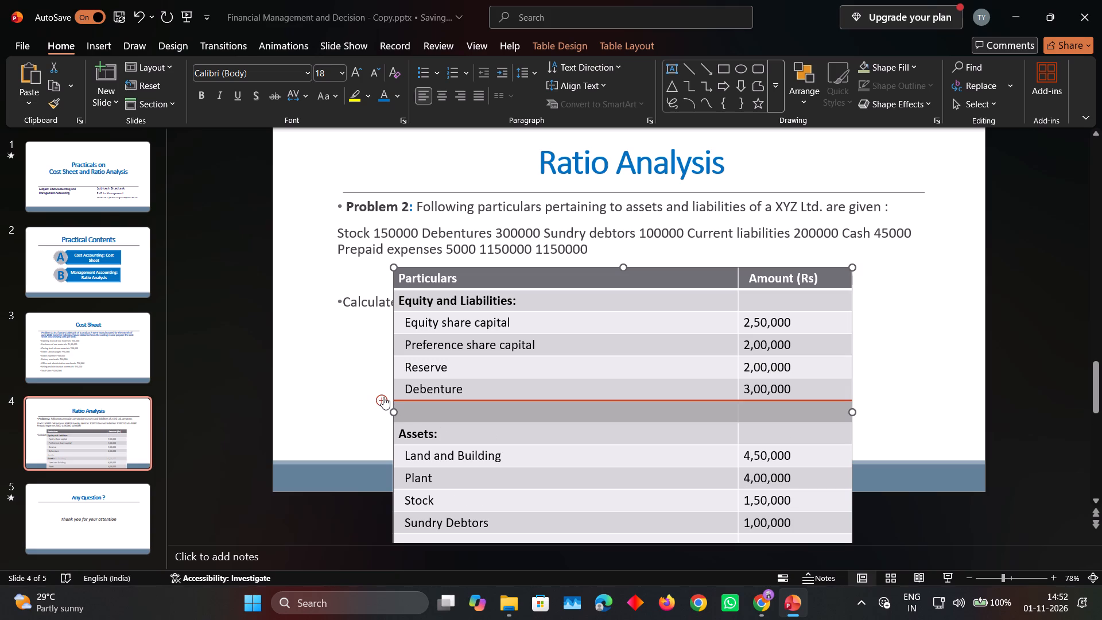
left_click(420, 412)
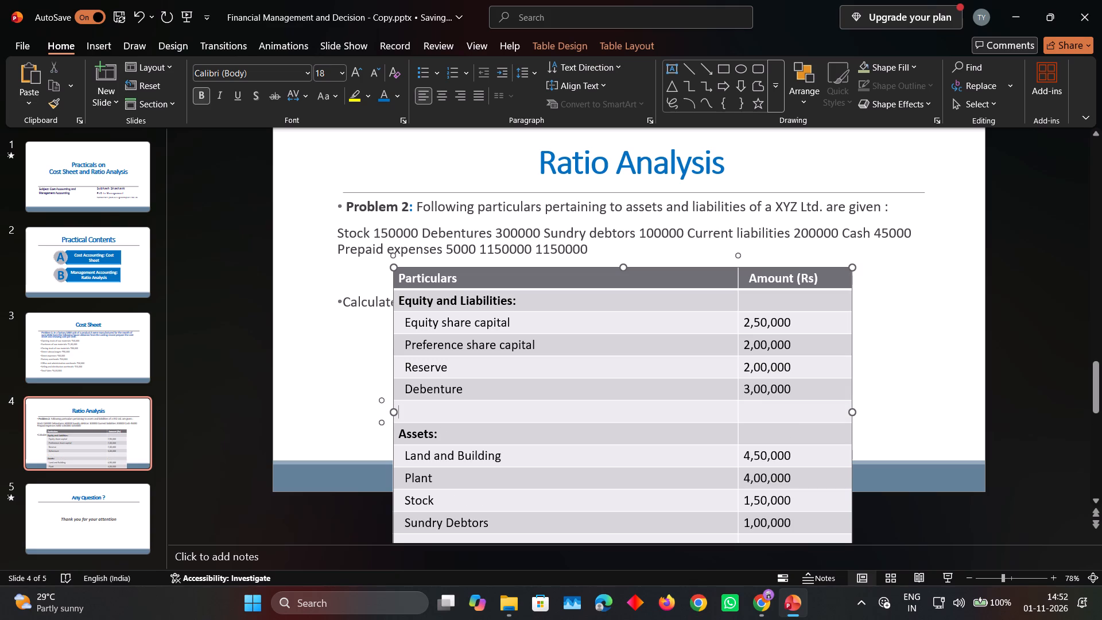
key("space")
key("space")
type("Current Liabilities")
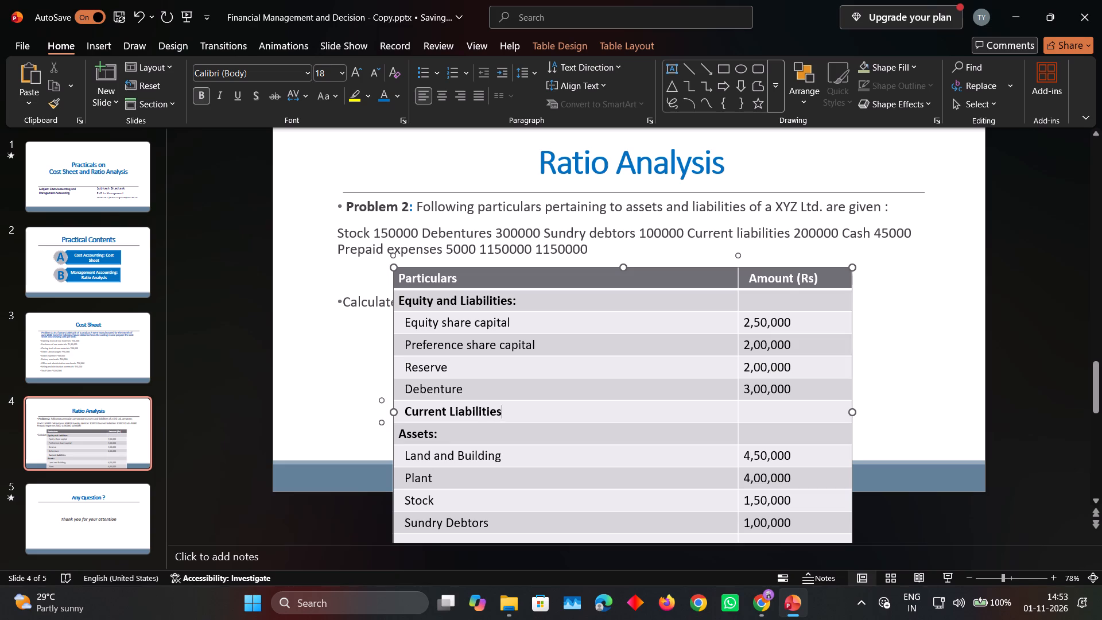
left_click_drag(503, 410, 411, 410)
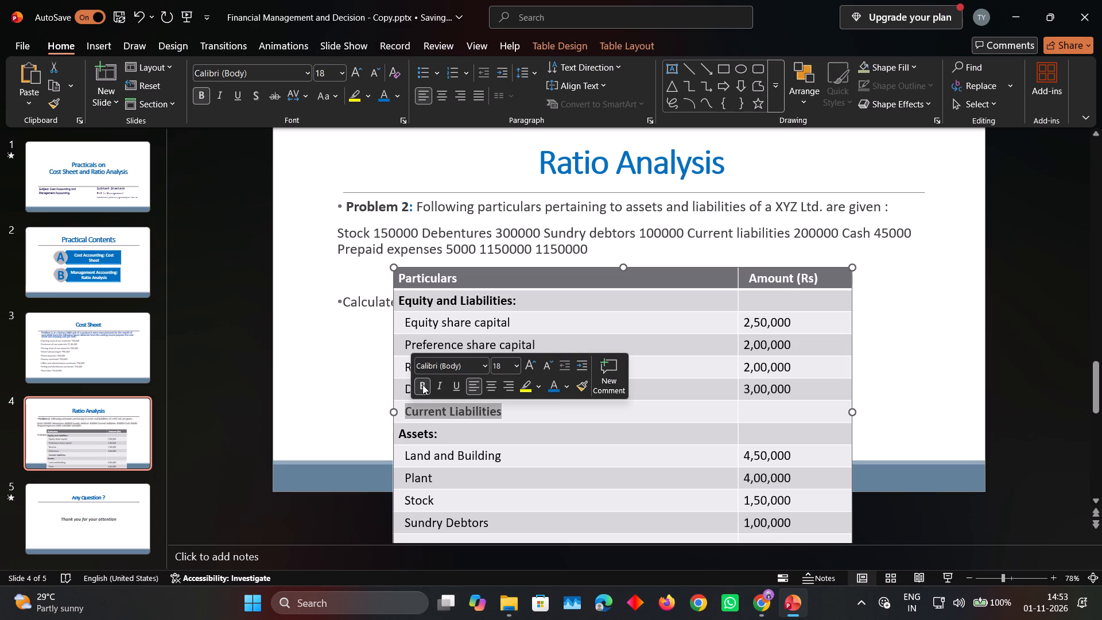
left_click(422, 383)
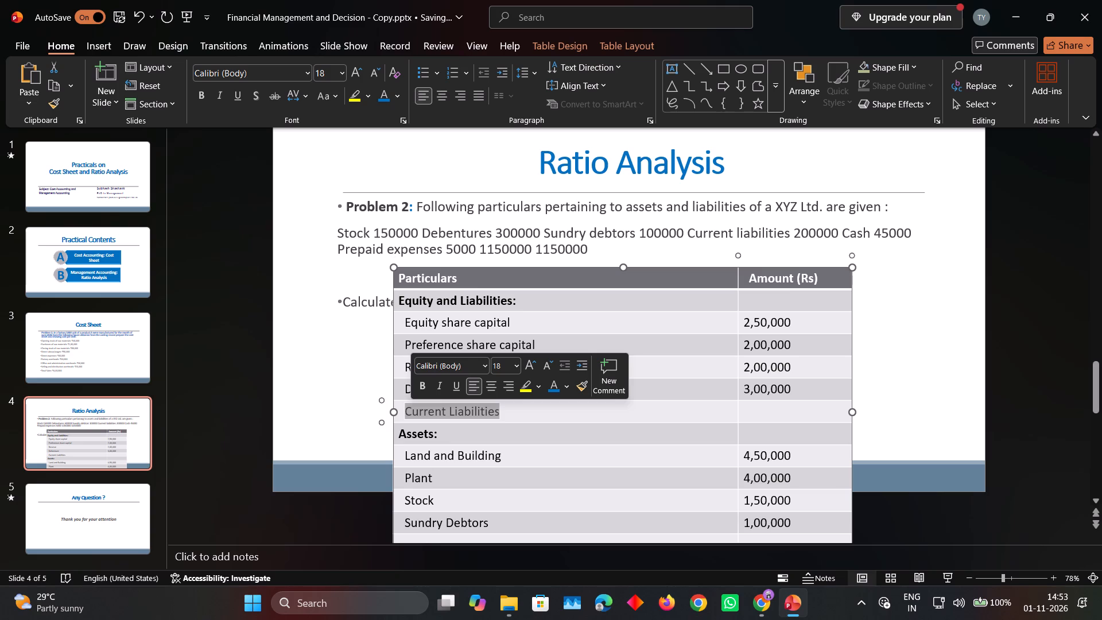
Enter 2,00,000 as the Current Liabilities amount.
left_click(753, 402)
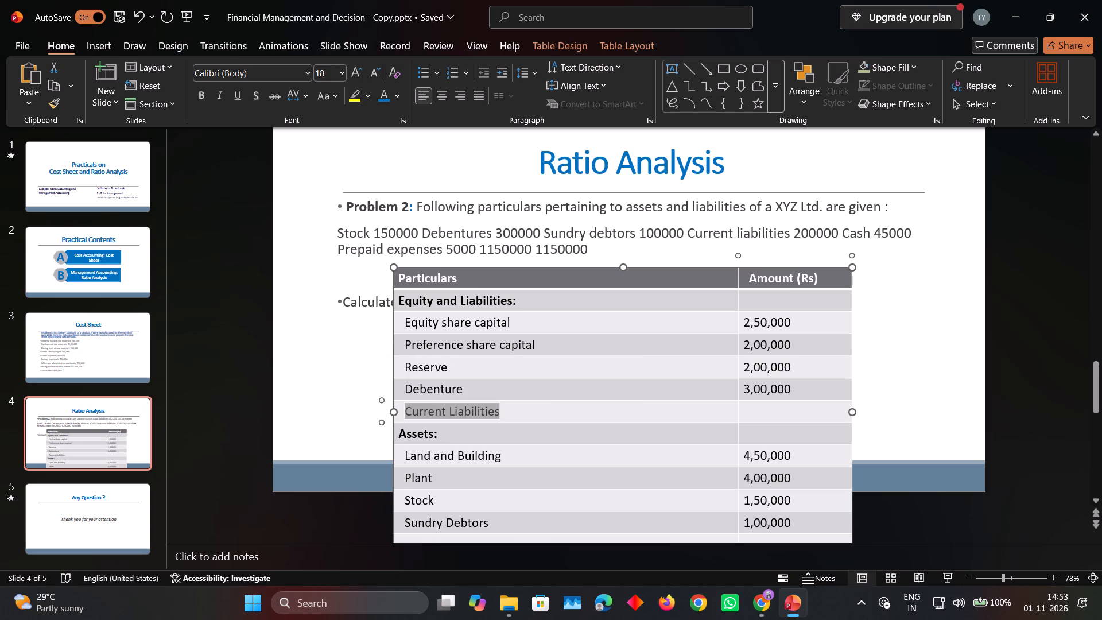
left_click(760, 410)
key("2")
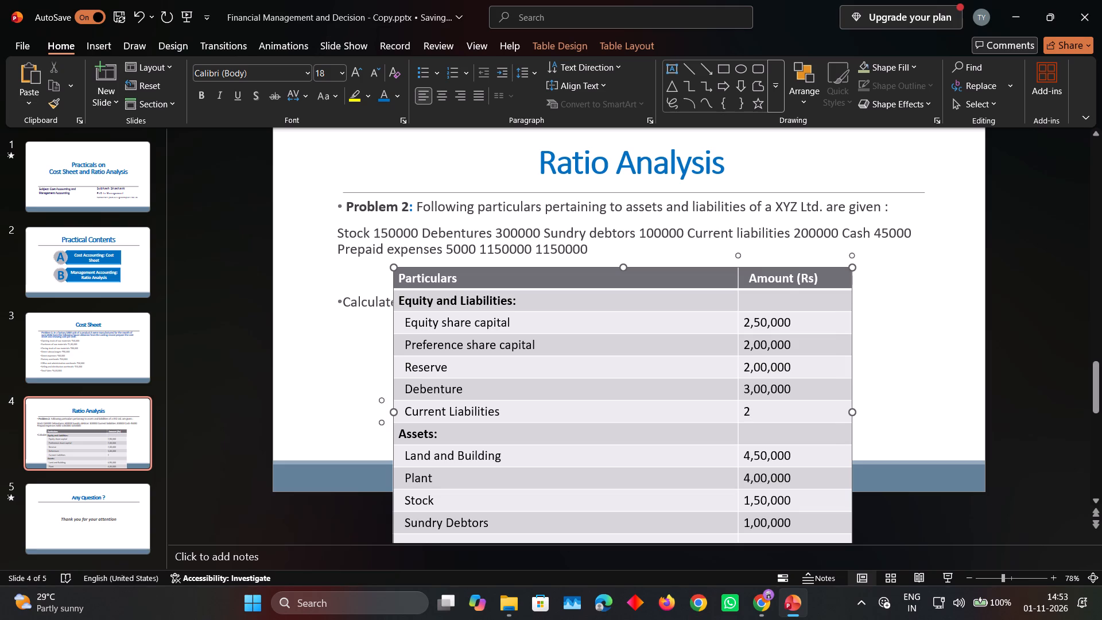
type(",00,000")
Delete the Stock, Debentures, Sundry debtors and Current liabilities entries from the text line above the table, keeping the text from Cash onward.
left_click(840, 231)
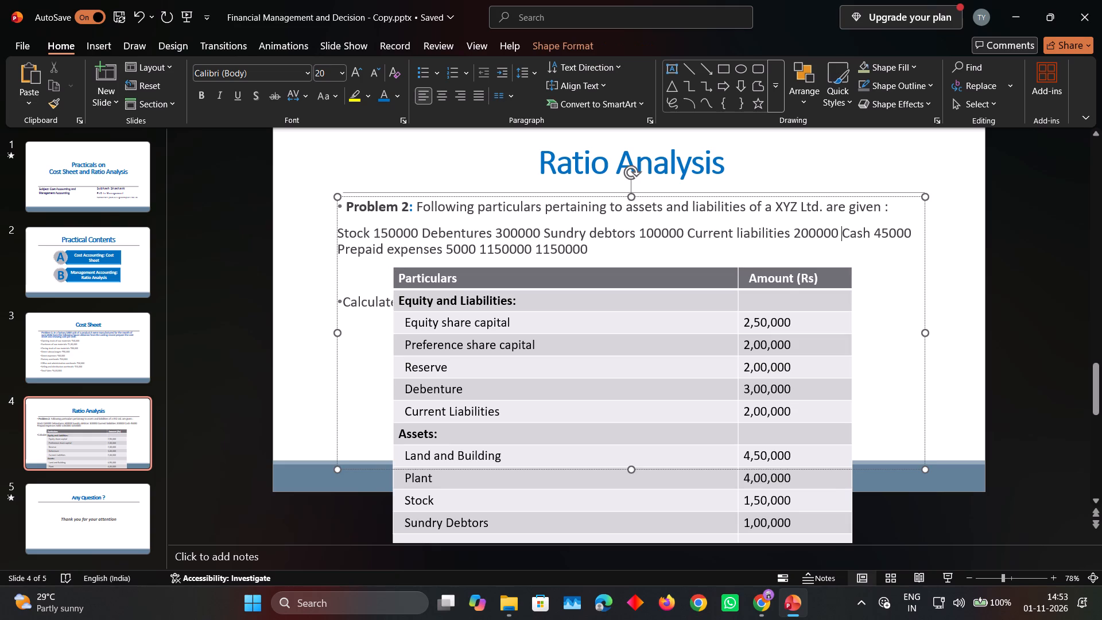
key("BackSpace")
key("BackSpace")
key("BackSpace")
key("BackSpace")
key("BackSpace")
key("BackSpace")
key("BackSpace")
key("BackSpace")
key("BackSpace")
key("BackSpace")
key("BackSpace")
key("BackSpace")
key("BackSpace")
key("BackSpace")
key("BackSpace")
key("BackSpace")
key("BackSpace")
key("BackSpace")
key("BackSpace")
key("BackSpace")
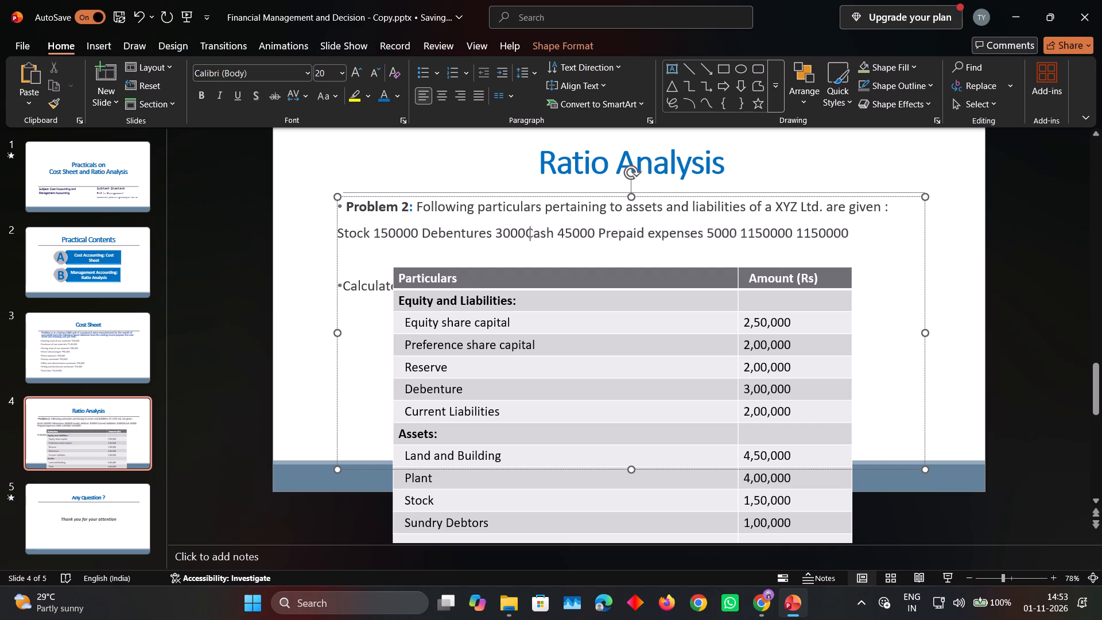
key("BackSpace")
key("BackSpace")
key("BackSpace")
key("BackSpace")
key("BackSpace")
key("BackSpace")
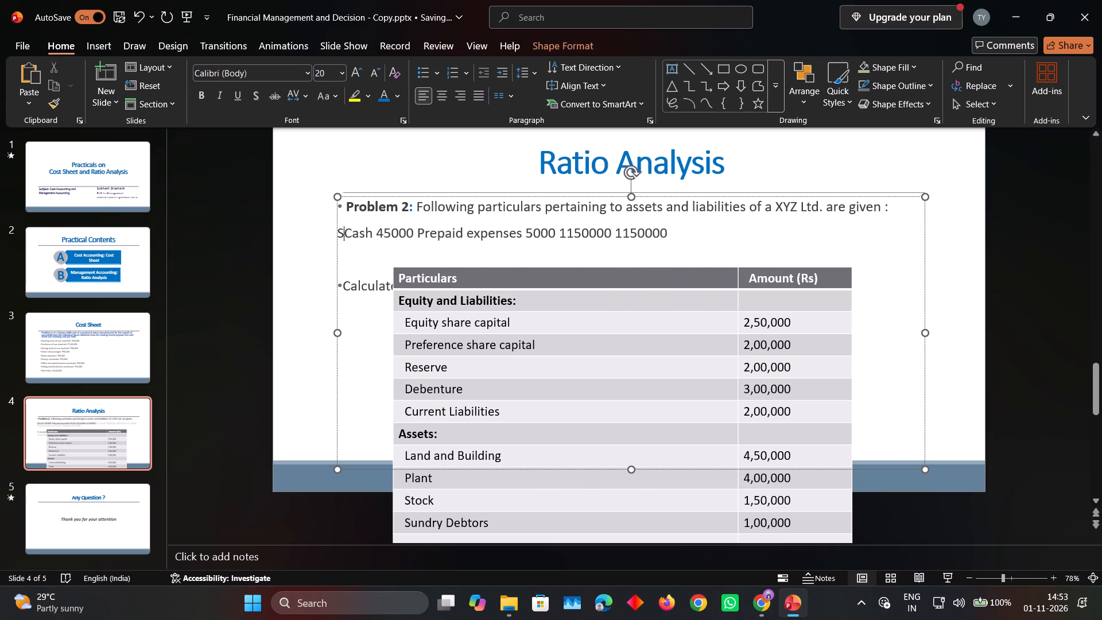
key("BackSpace")
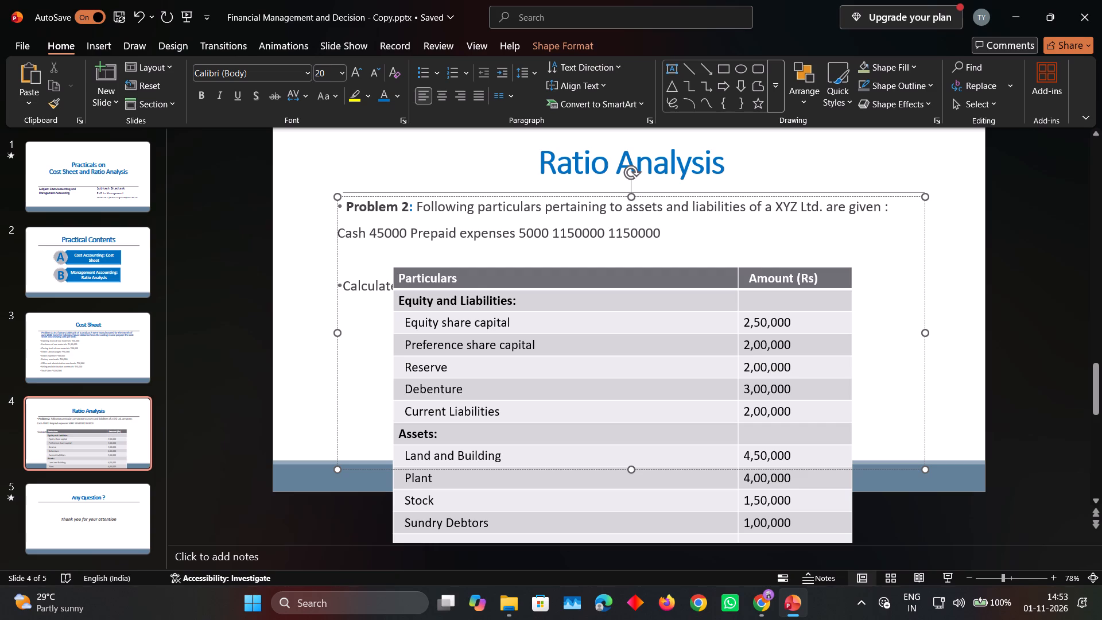
Label the empty row below Sundry Debtors "Cash", indented by one space.
left_click(494, 534)
left_click(487, 540)
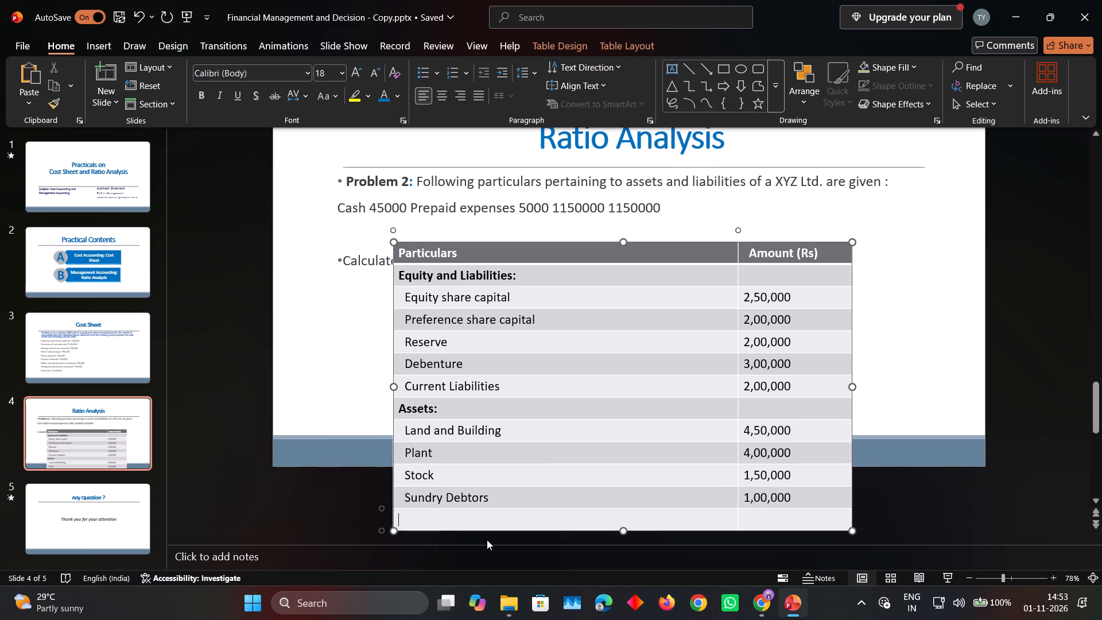
type("ca")
key("BackSpace")
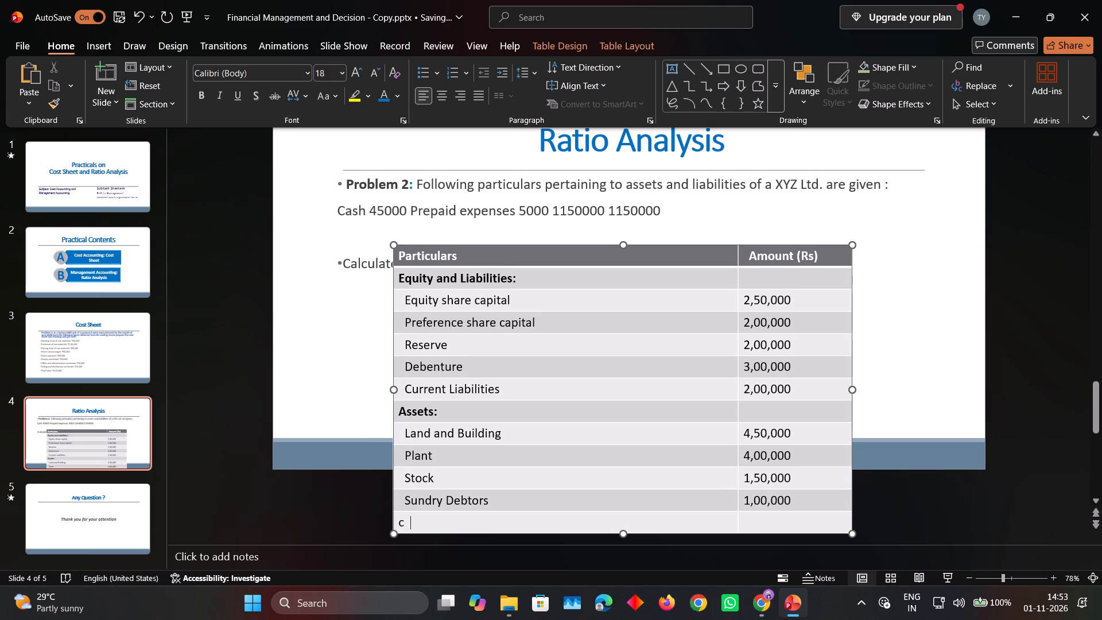
key("BackSpace")
key("space")
type("Cash")
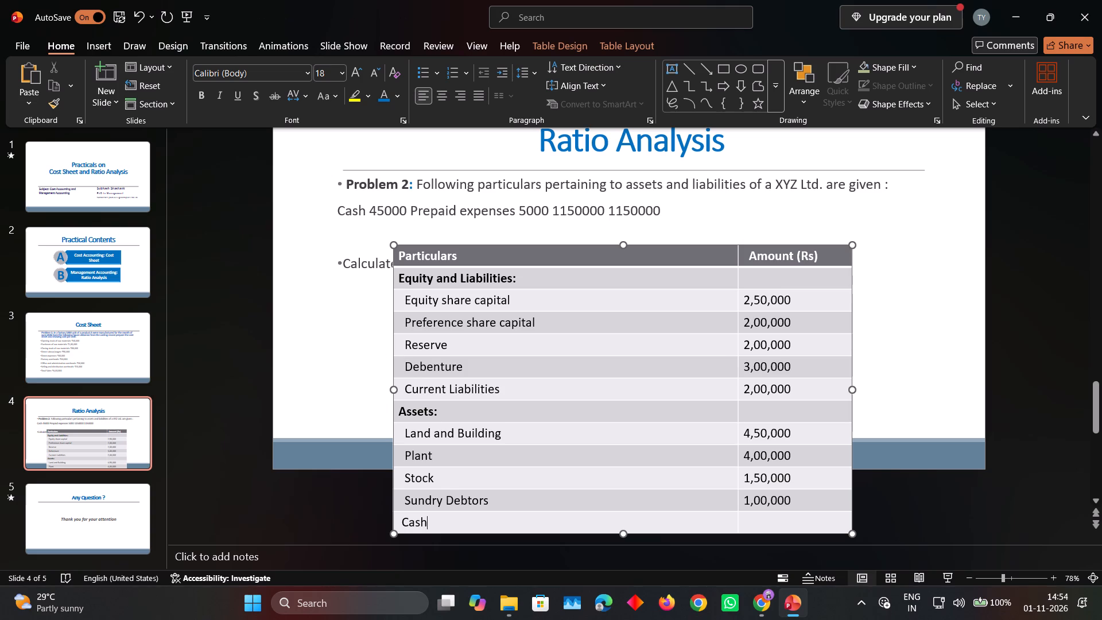
Move the table slightly up the slide, closer to the remaining particulars text.
left_click_drag(638, 245, 637, 229)
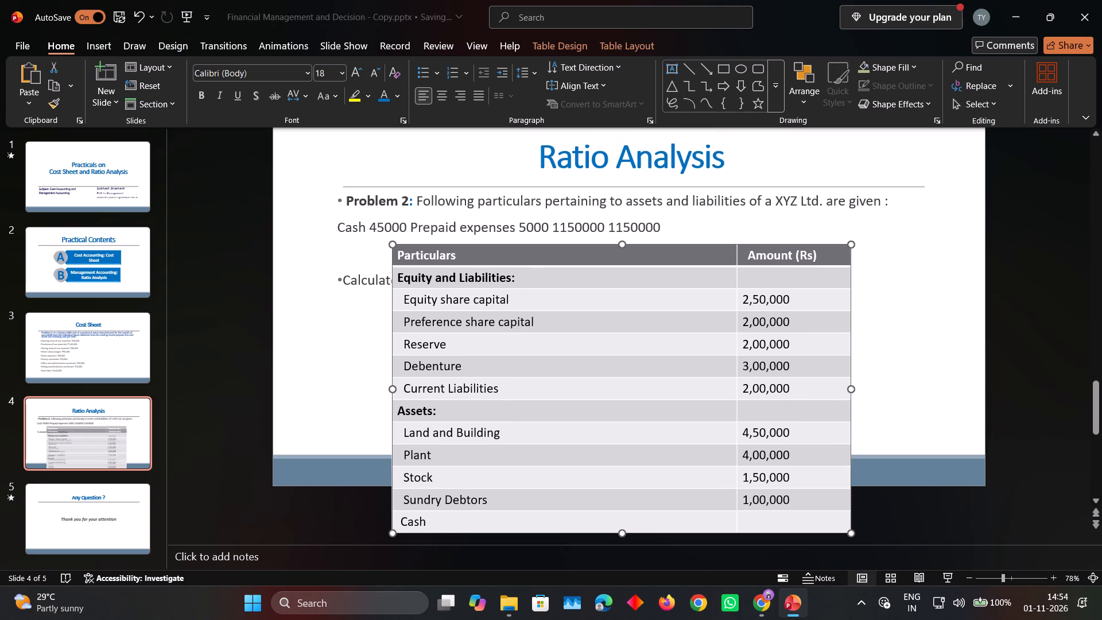
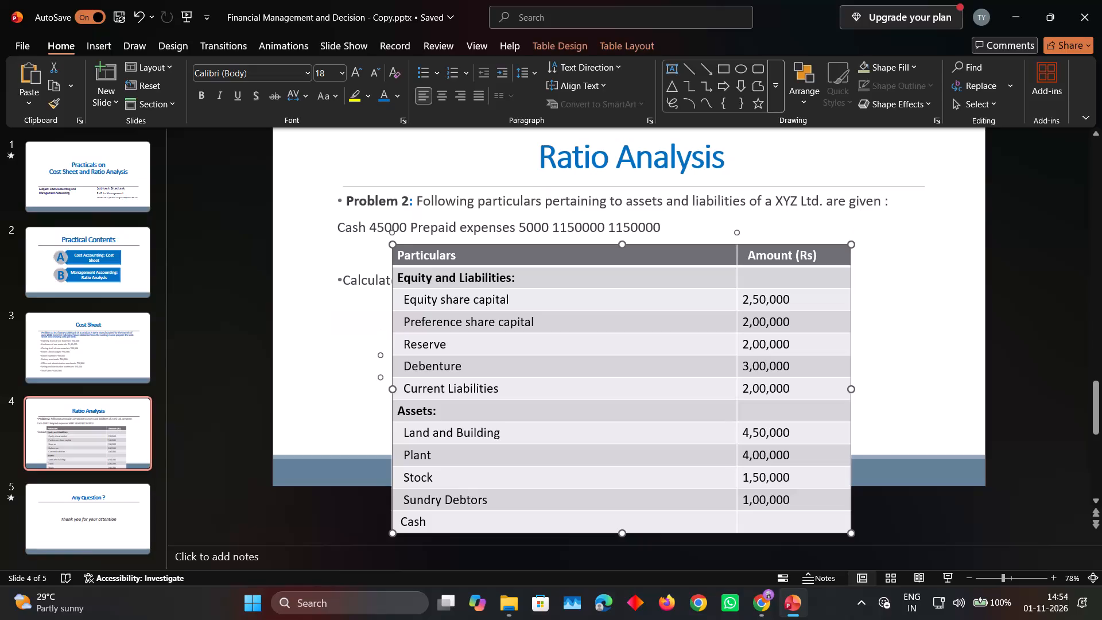
Enter 45,000 as the Cash amount and indent it with three leading spaces.
left_click(767, 523)
type("45")
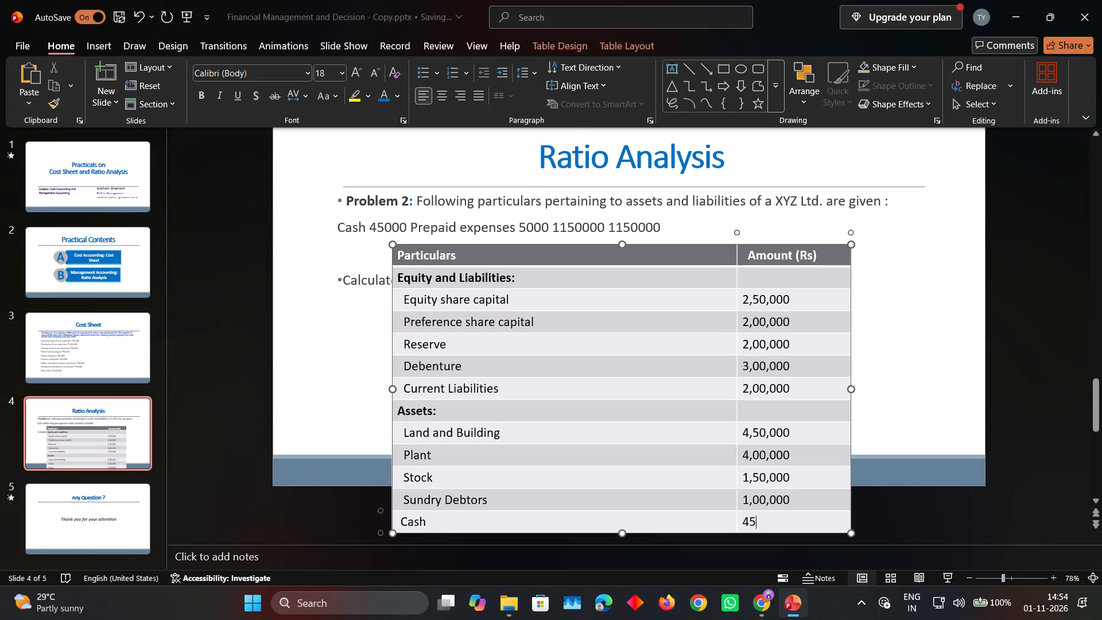
type(",000")
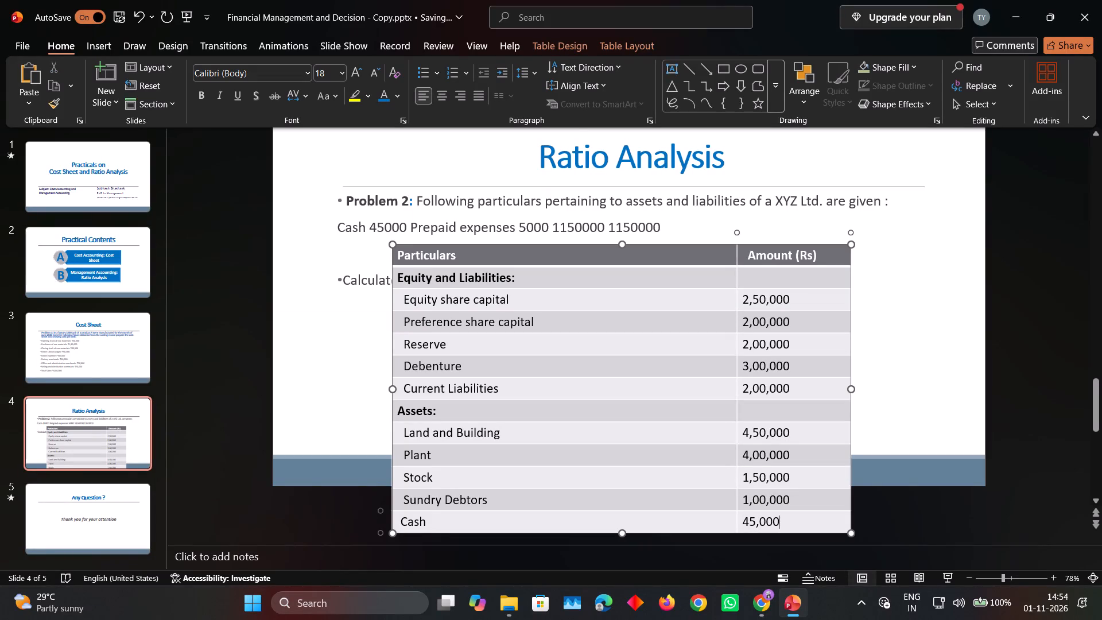
left_click(742, 520)
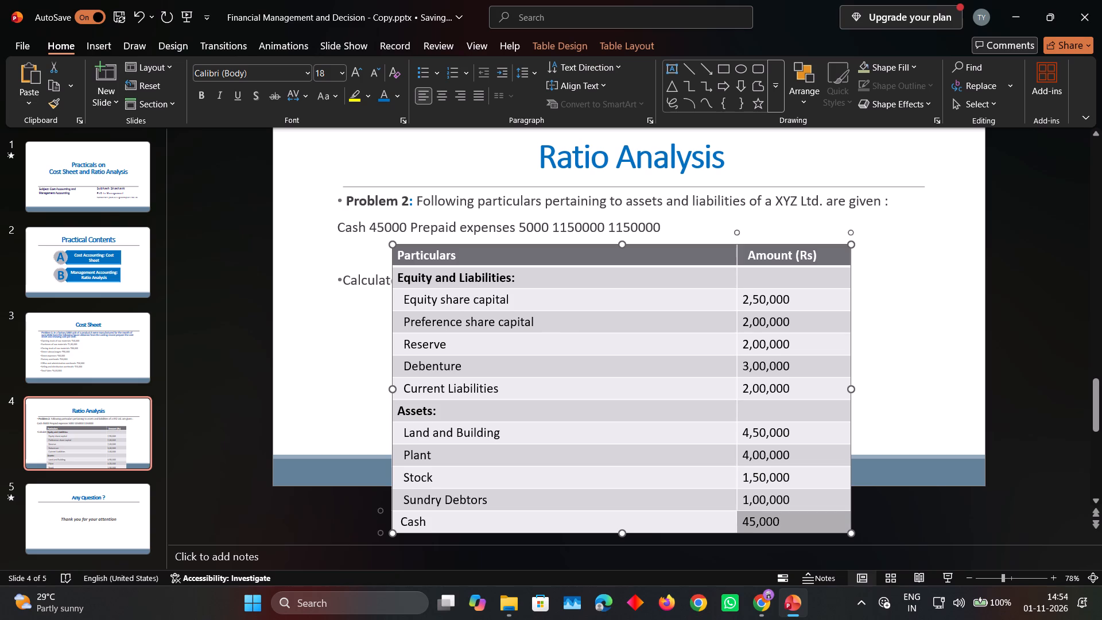
left_click(743, 519)
key("space")
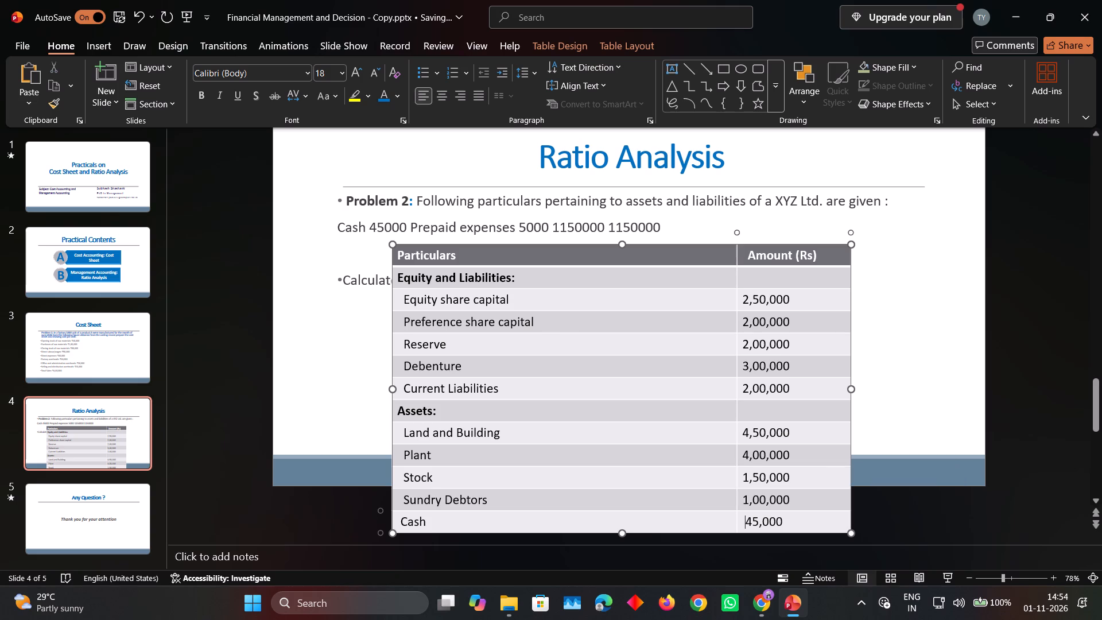
key("space")
key("space")
Insert a new row between Current Liabilities and Assets and enter 1,15,000 in its Amount column.
left_click(382, 397)
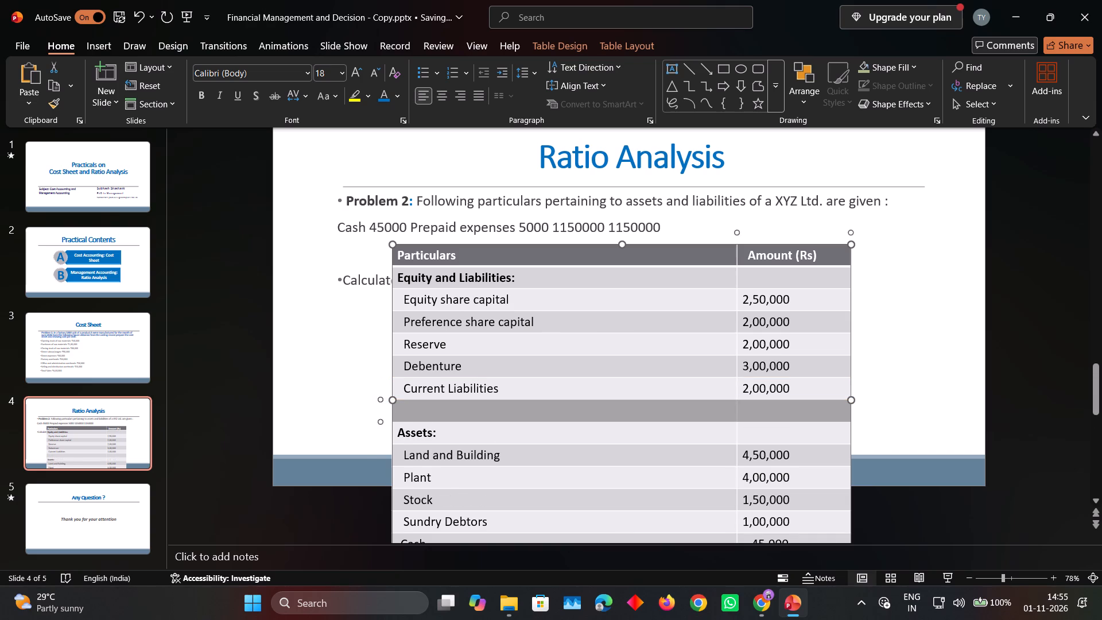
left_click(782, 412)
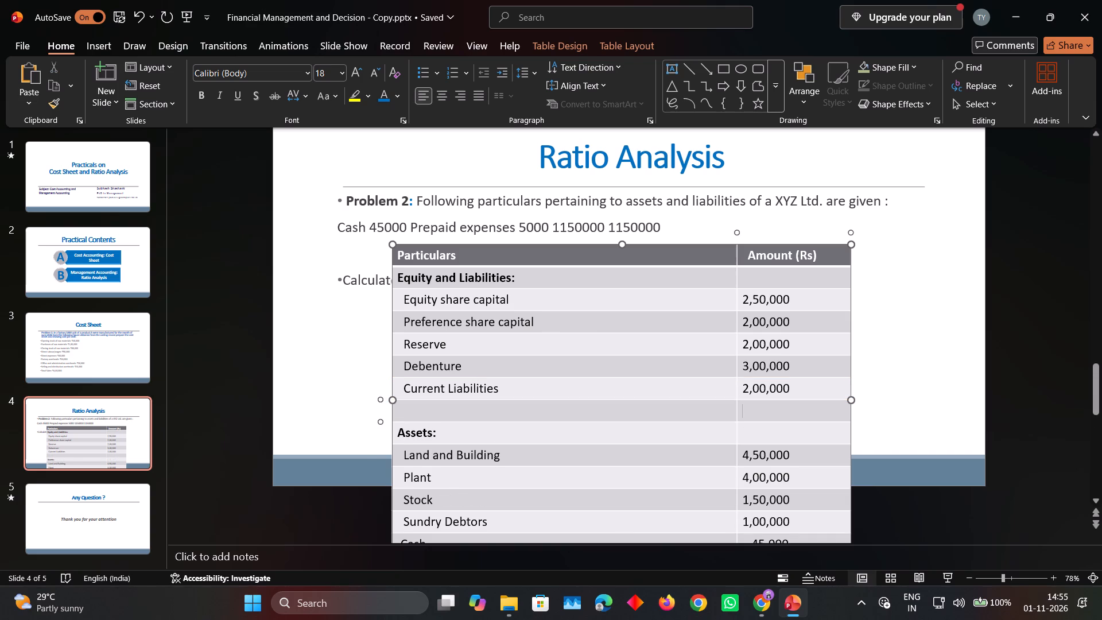
type("115")
key("BackSpace")
key("BackSpace")
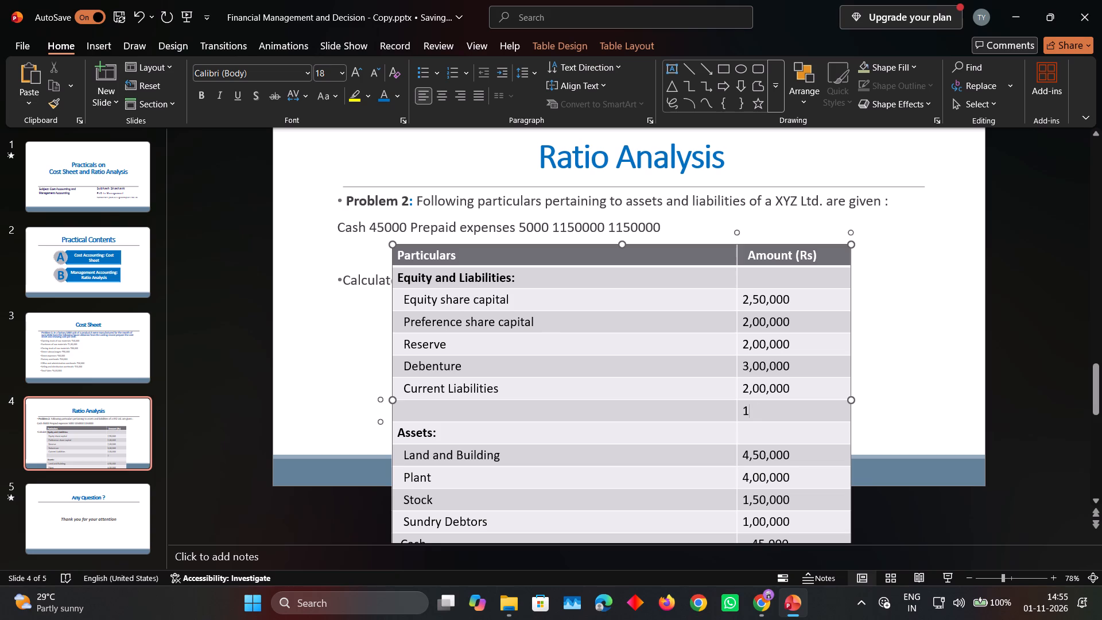
type(",15,000")
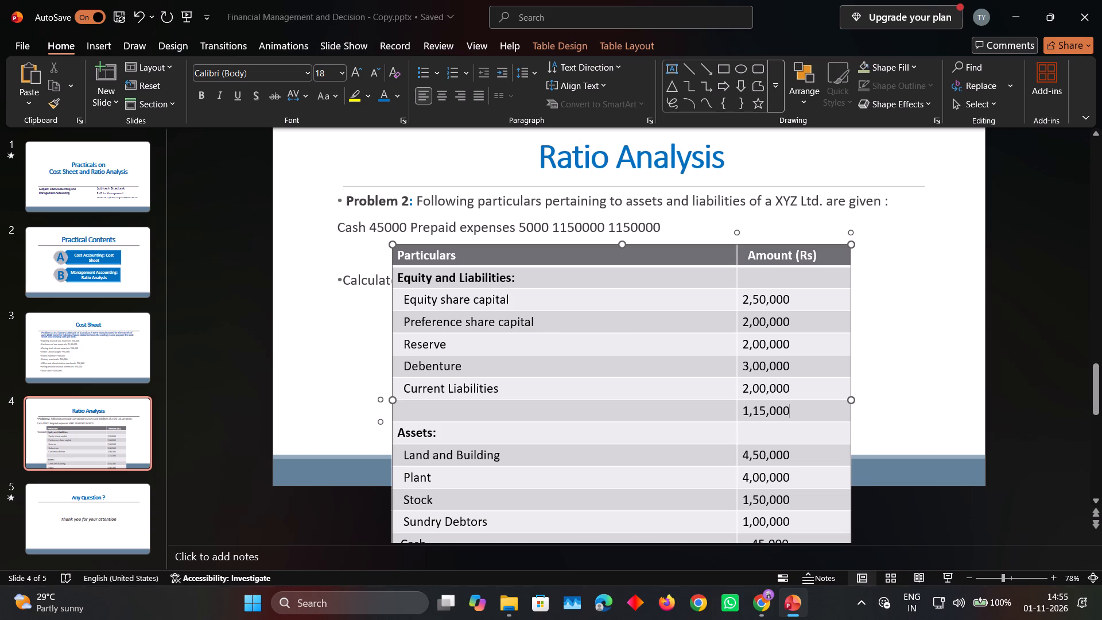
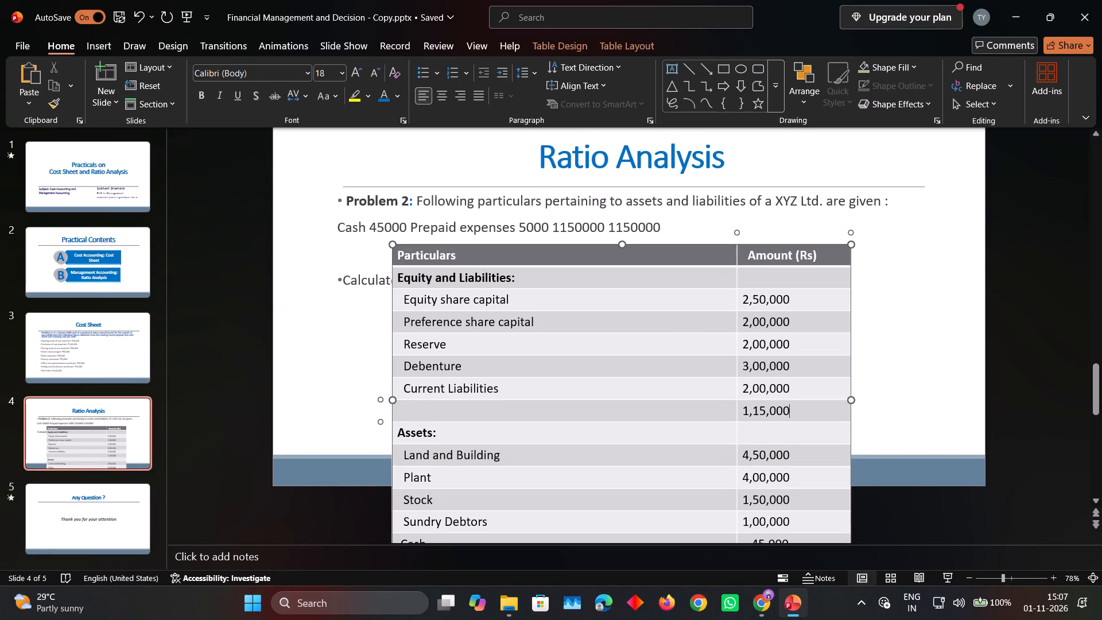
Bold the 1,15,000 row below Current Liabilities and label it "Total", right-aligned in the Particulars column.
left_click_drag(795, 410, 732, 413)
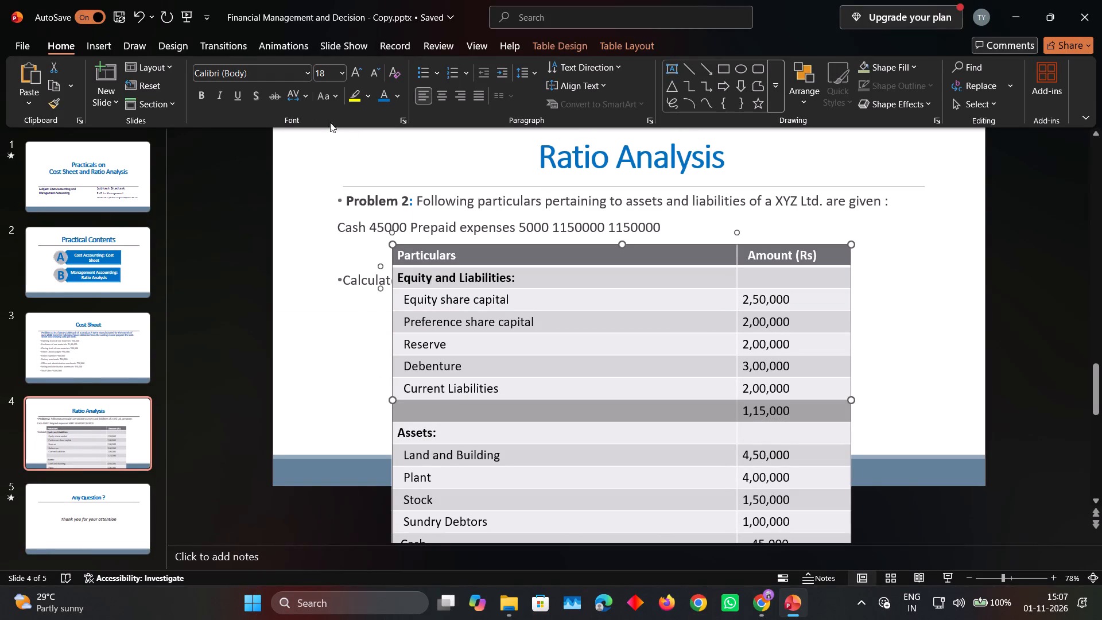
left_click(203, 95)
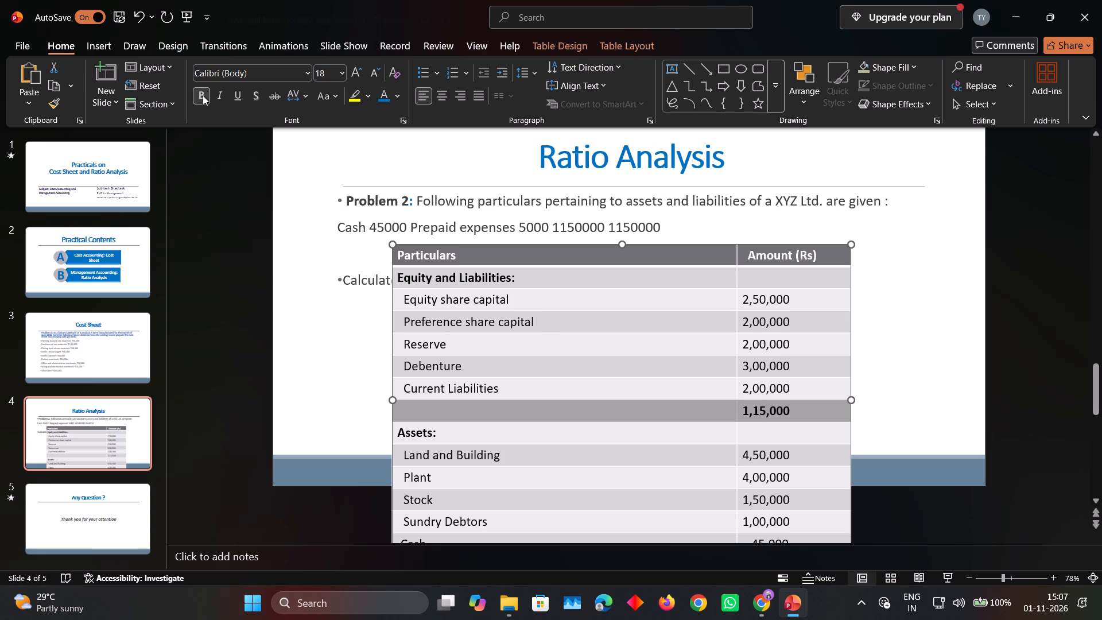
left_click(421, 413)
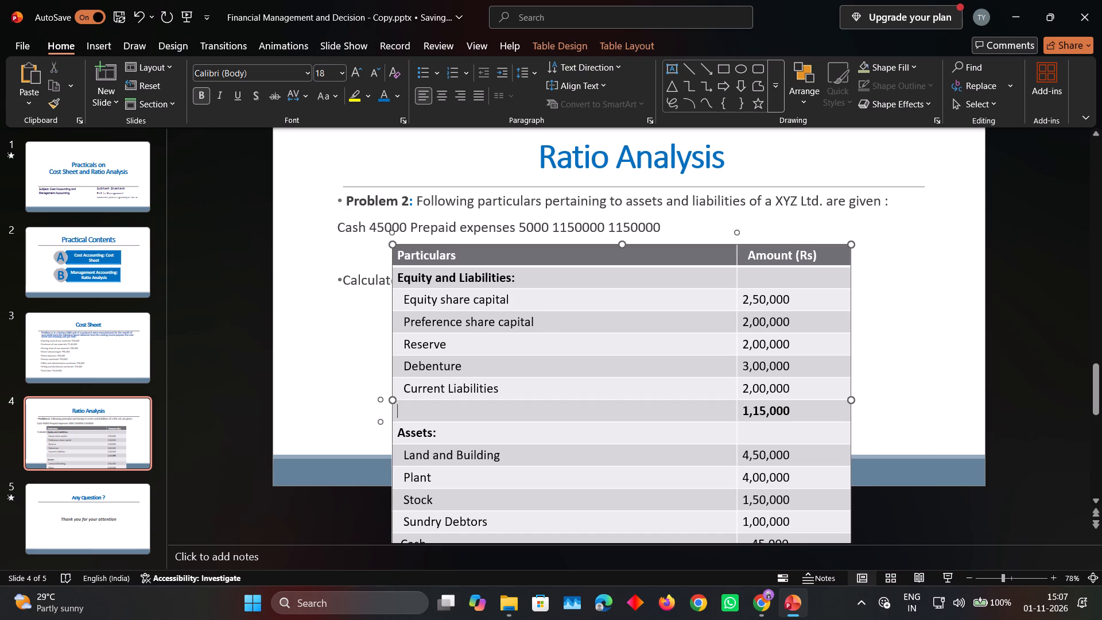
type("Total")
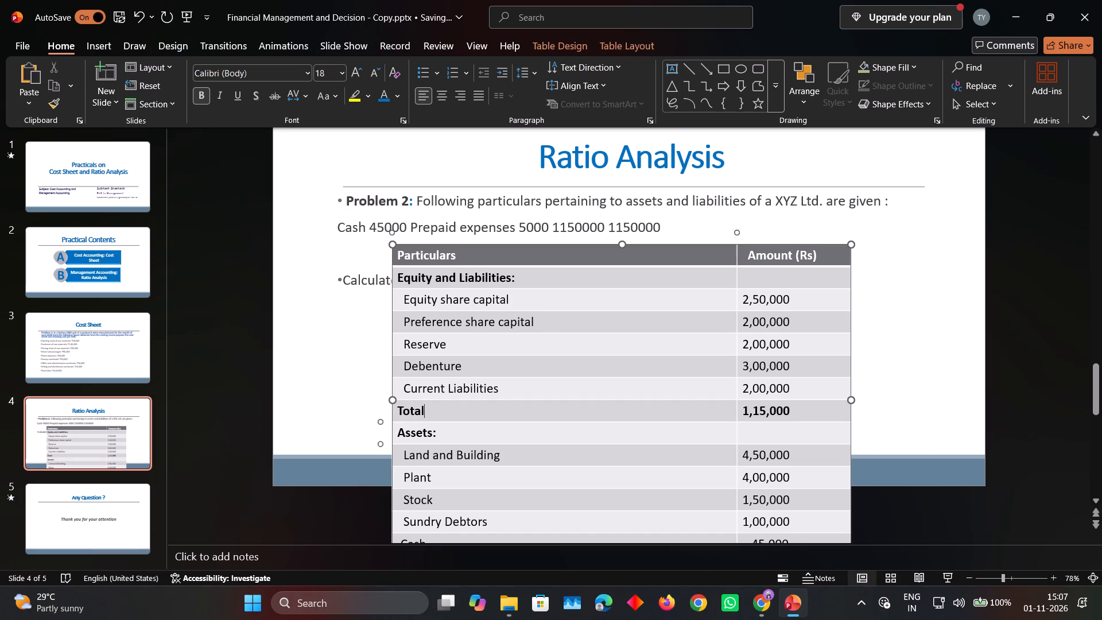
left_click_drag(432, 414, 391, 412)
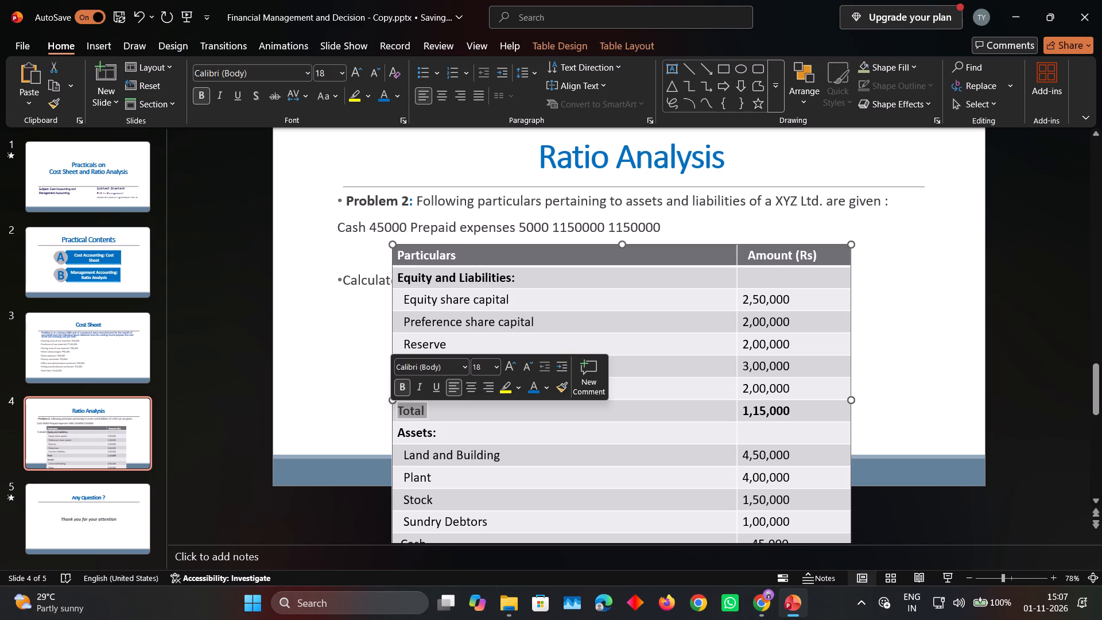
left_click(490, 389)
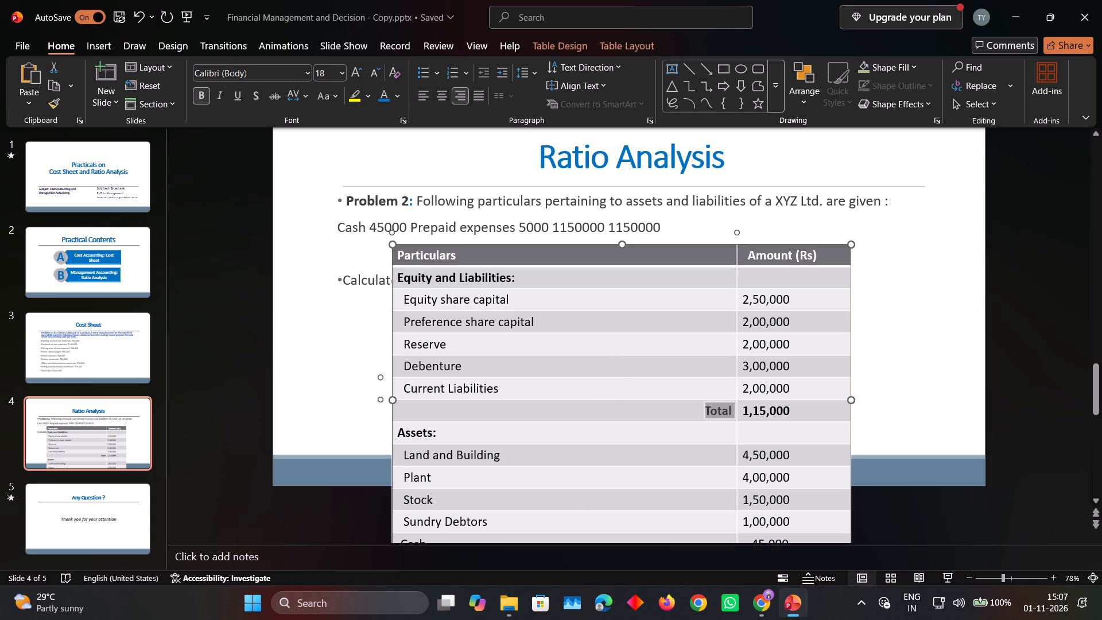
left_click(608, 462)
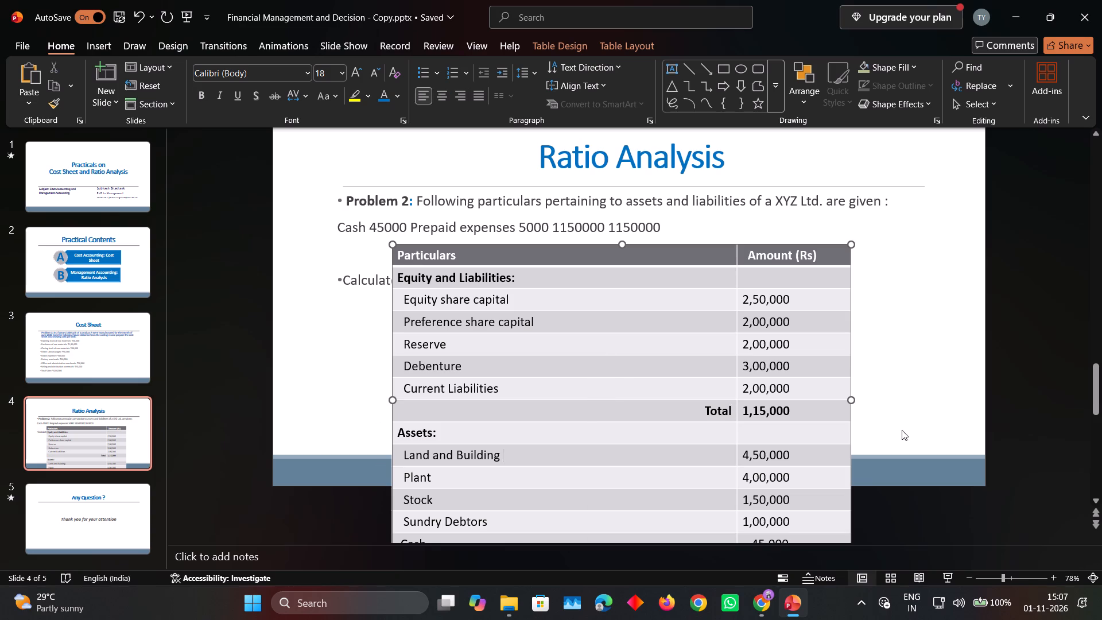
Move the particulars table up to the top edge of the Ratio Analysis slide, leaving the problem text box in place.
left_click_drag(1095, 393, 1098, 415)
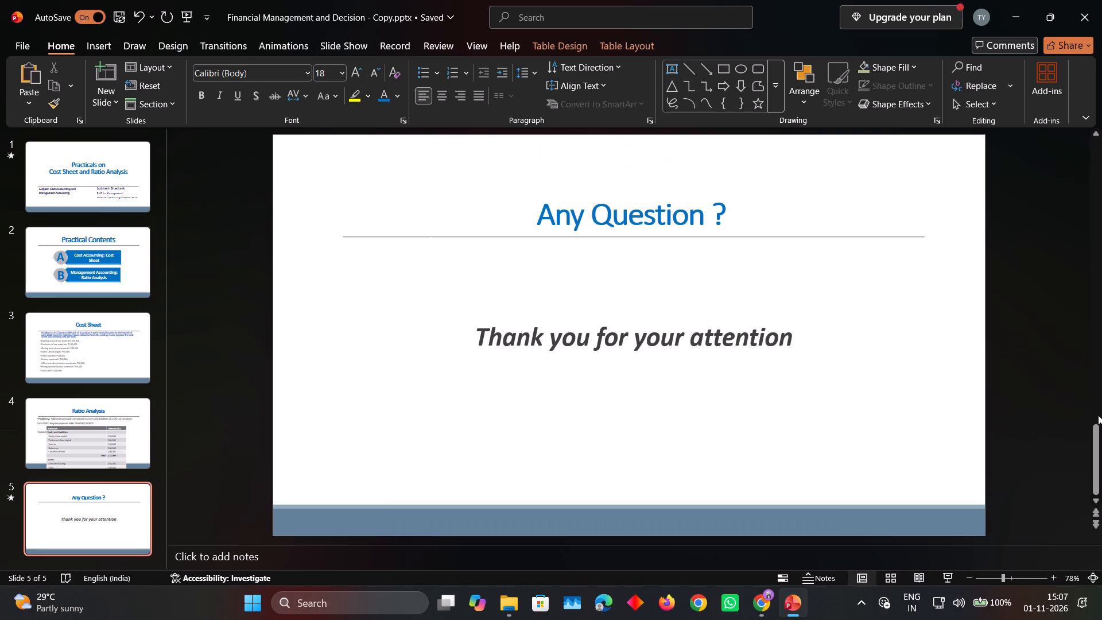
left_click(1092, 134)
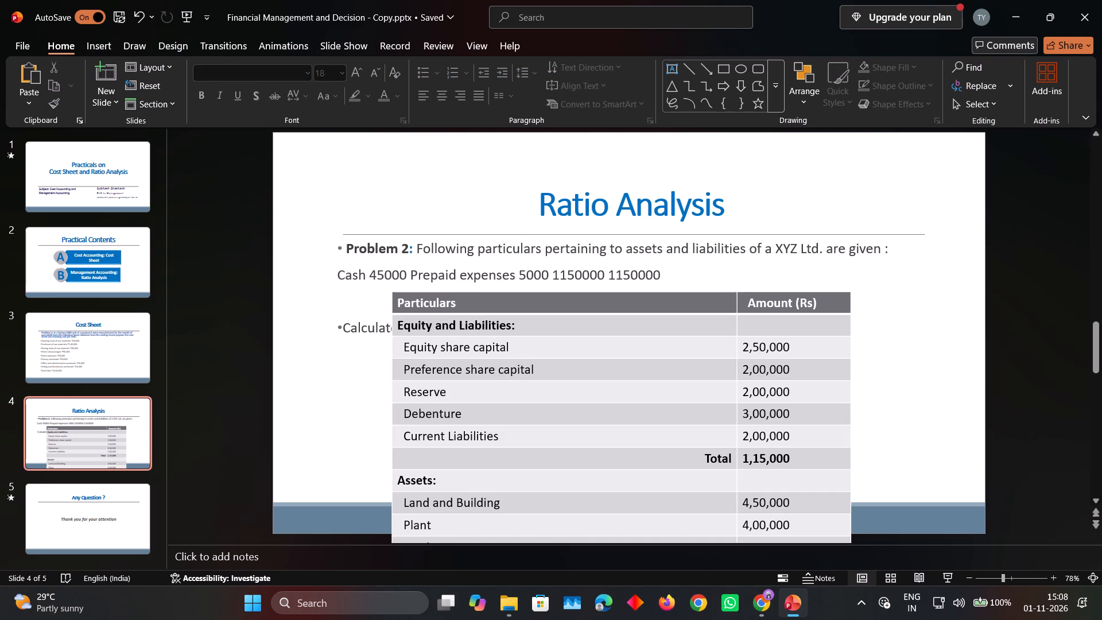
left_click(1096, 501)
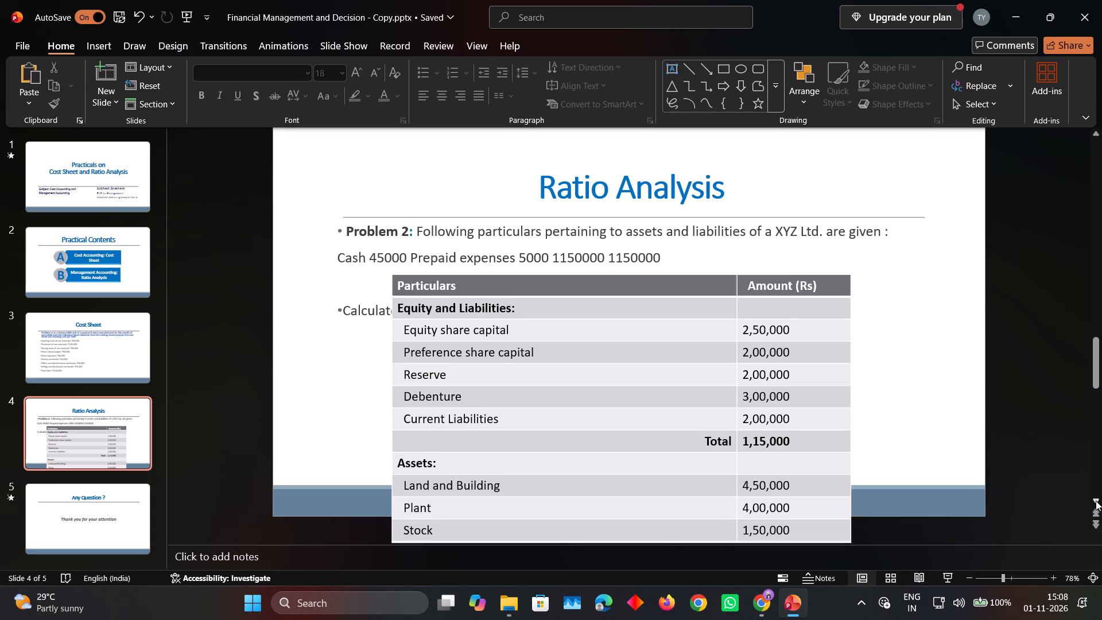
left_click(1096, 501)
left_click(1096, 501)
left_click(1096, 501)
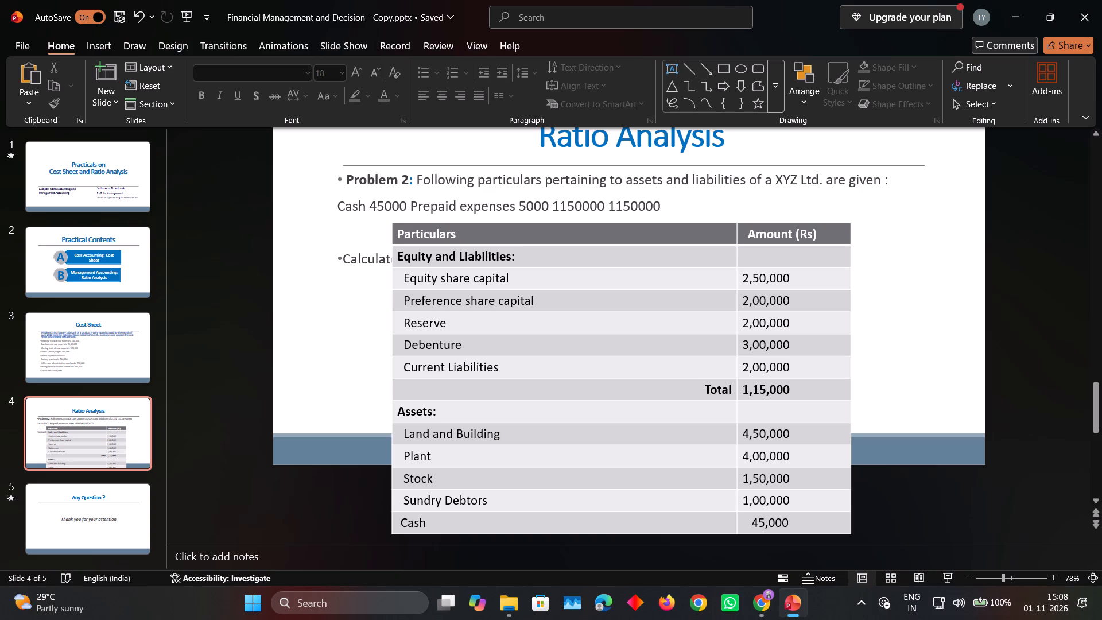
left_click(574, 225)
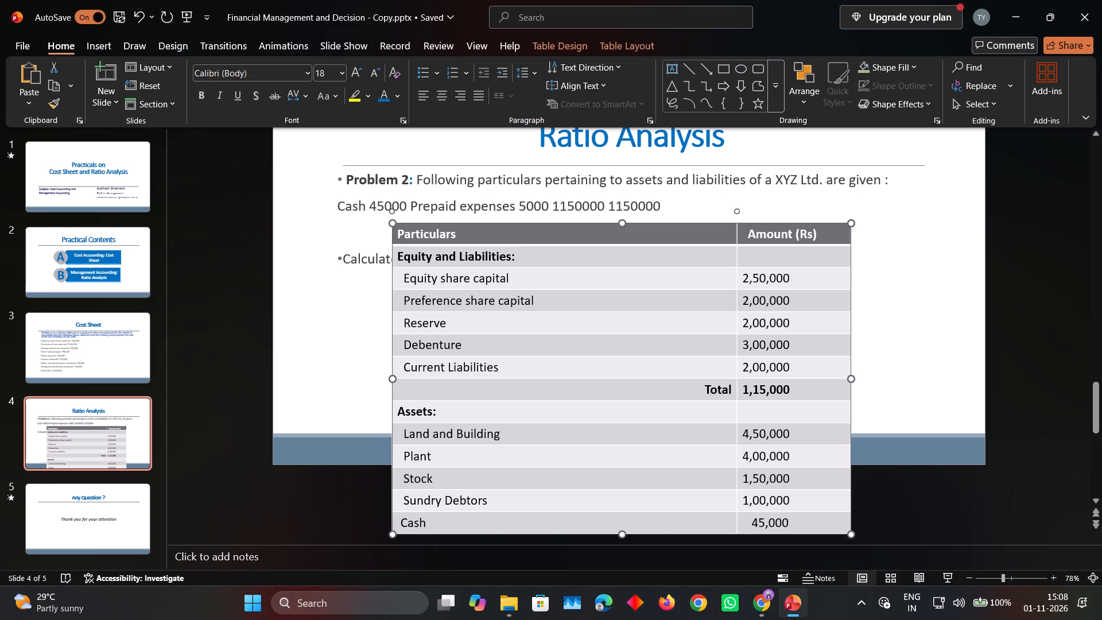
left_click_drag(655, 224, 653, 204)
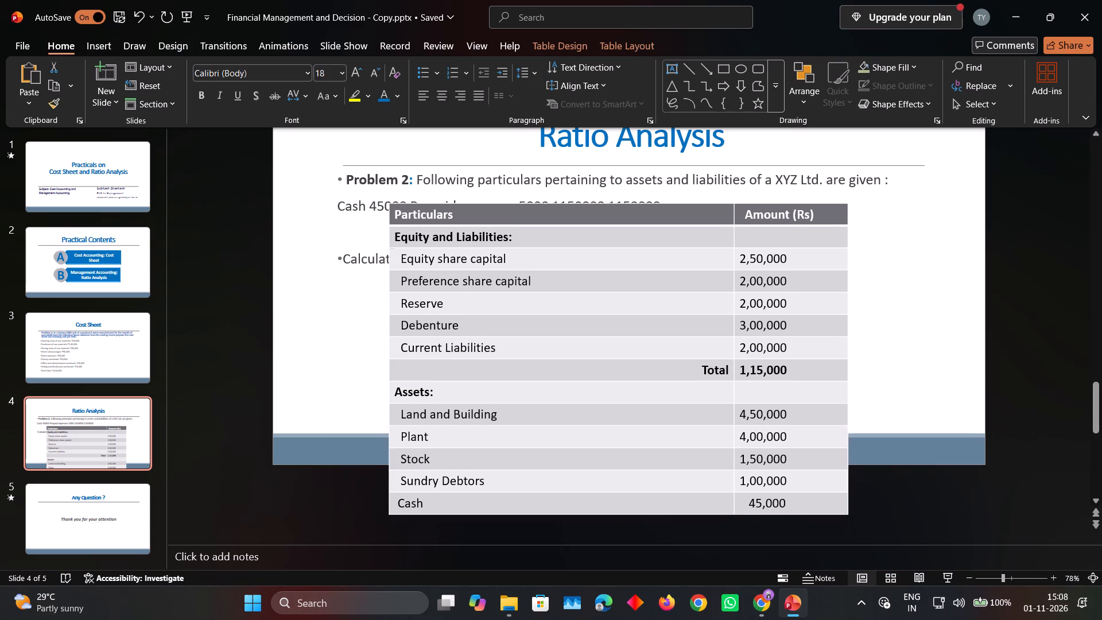
left_click_drag(653, 204, 651, 194)
left_click_drag(651, 194, 449, 430)
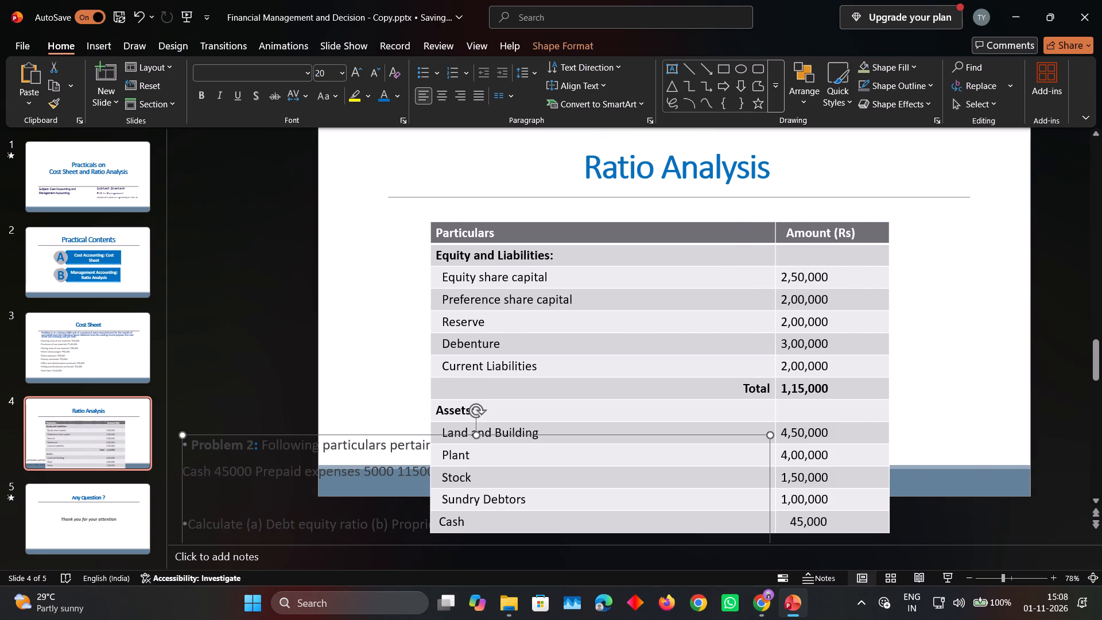
left_click(142, 12)
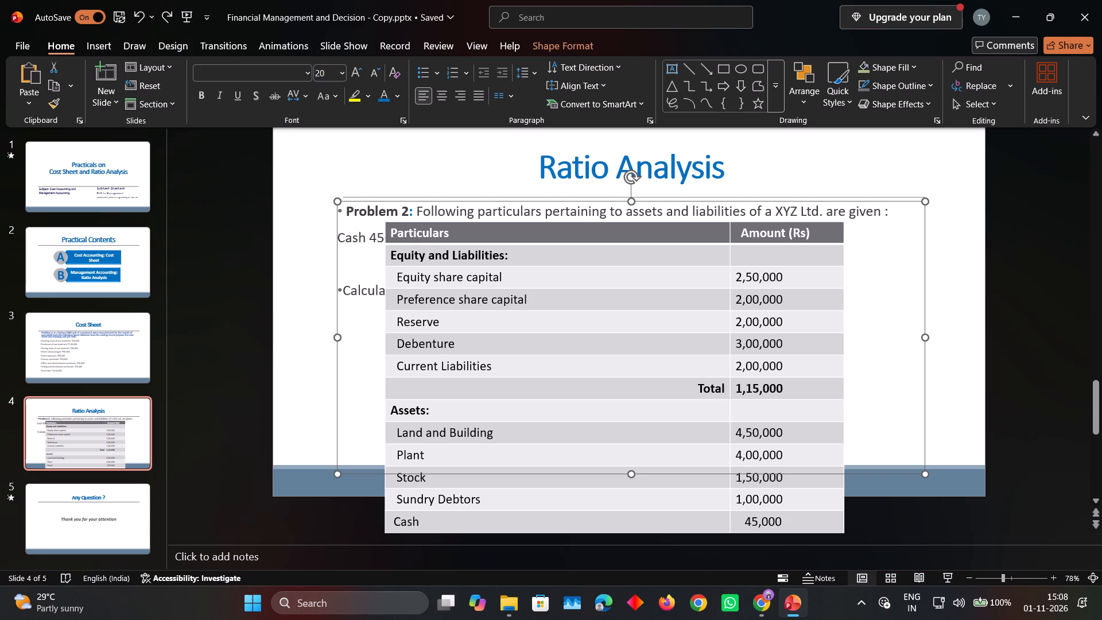
left_click(684, 224)
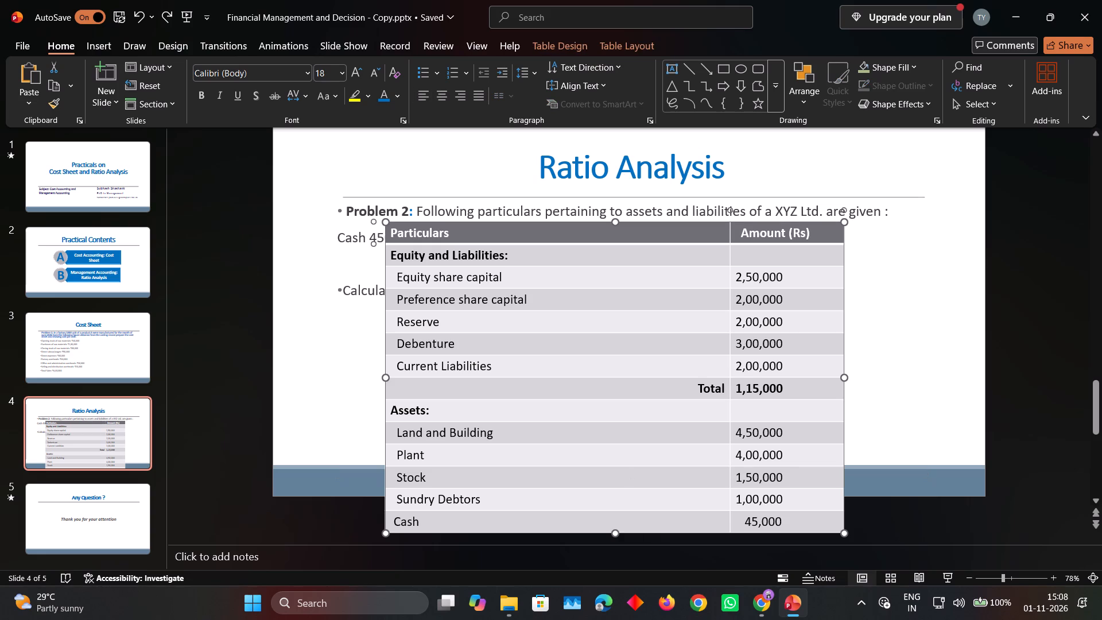
left_click_drag(745, 223, 712, 158)
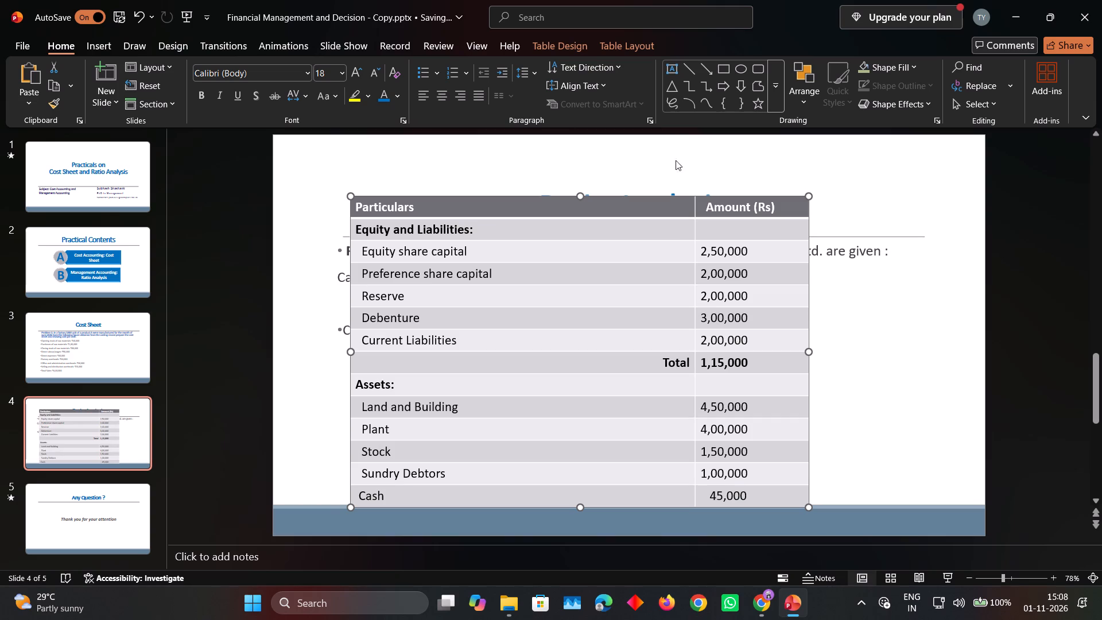
left_click_drag(720, 196, 775, 133)
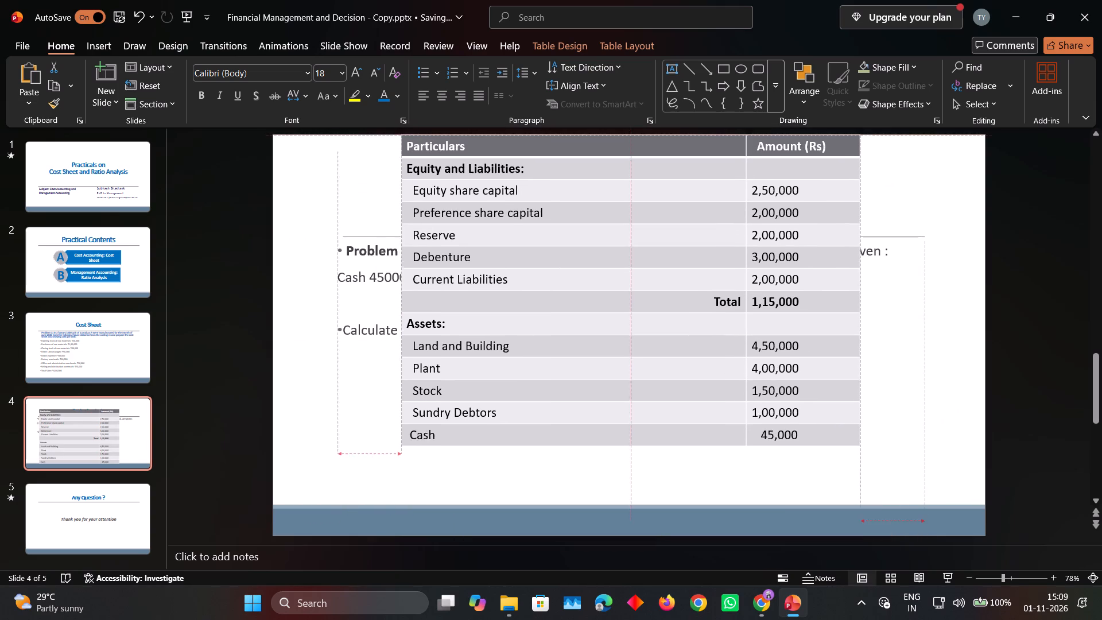
left_click_drag(775, 133, 778, 137)
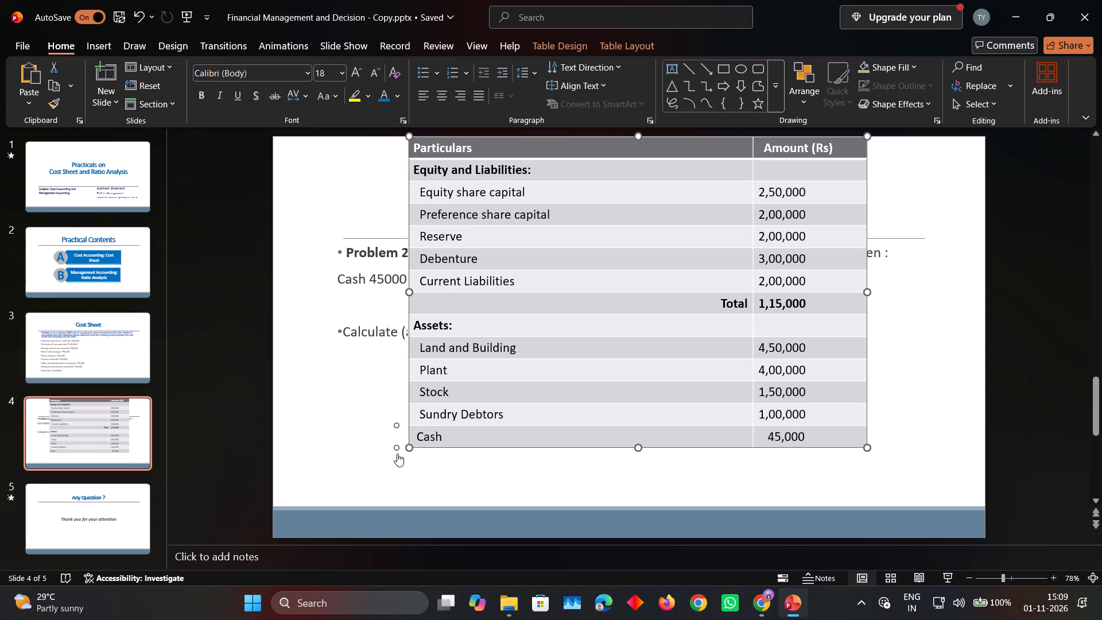
Add two rows below Cash and copy the bold Total row with 1,15,000 into the last one.
left_click(394, 449)
left_click(467, 457)
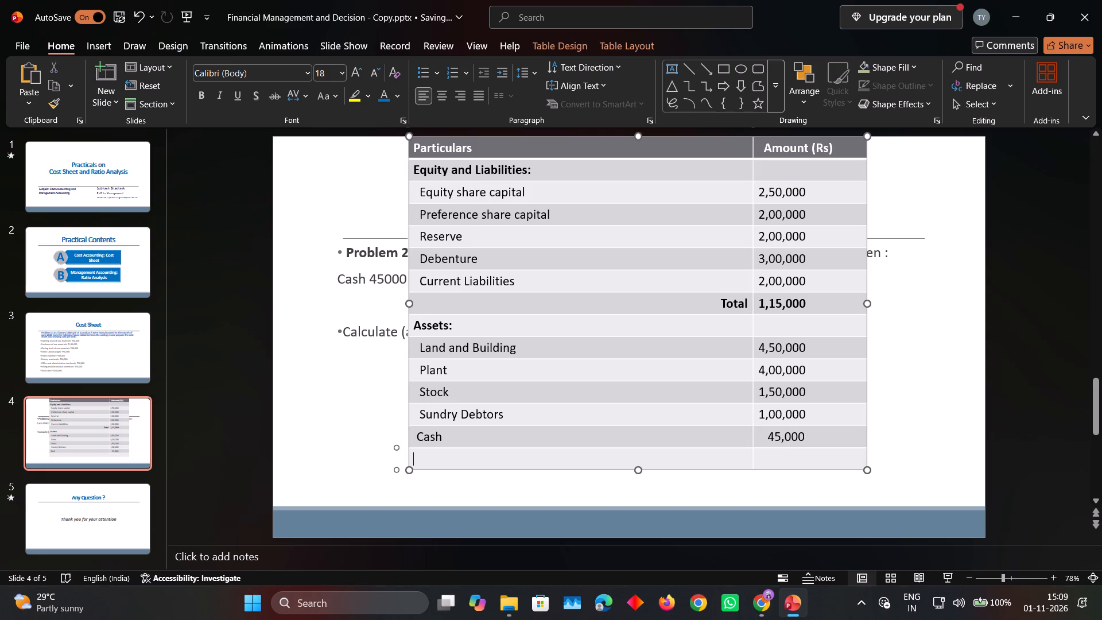
left_click(397, 473)
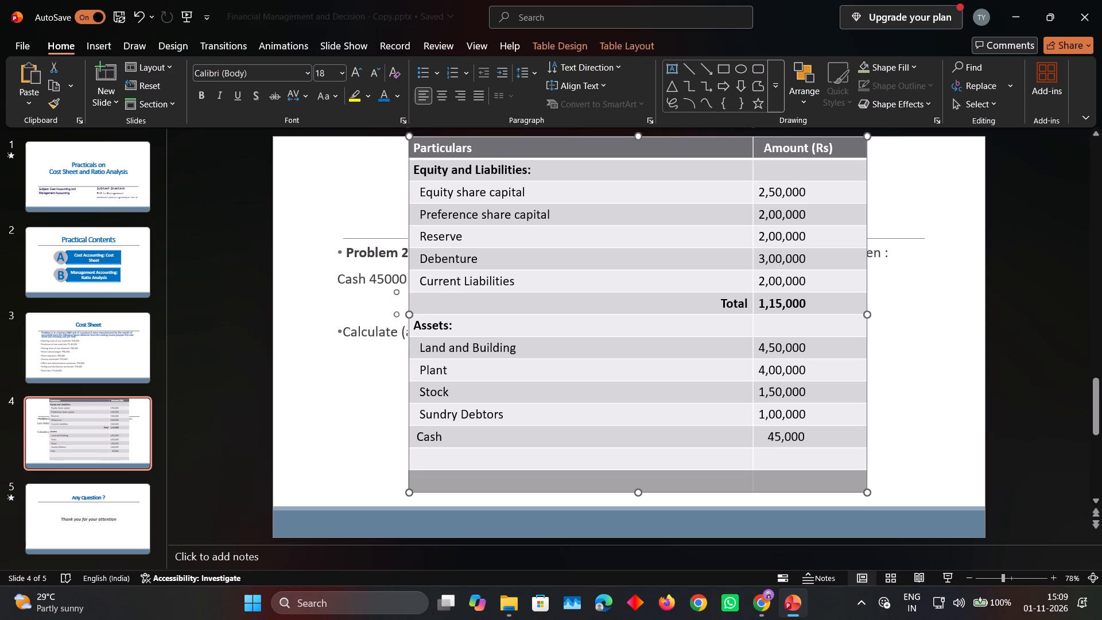
left_click_drag(695, 304, 829, 297)
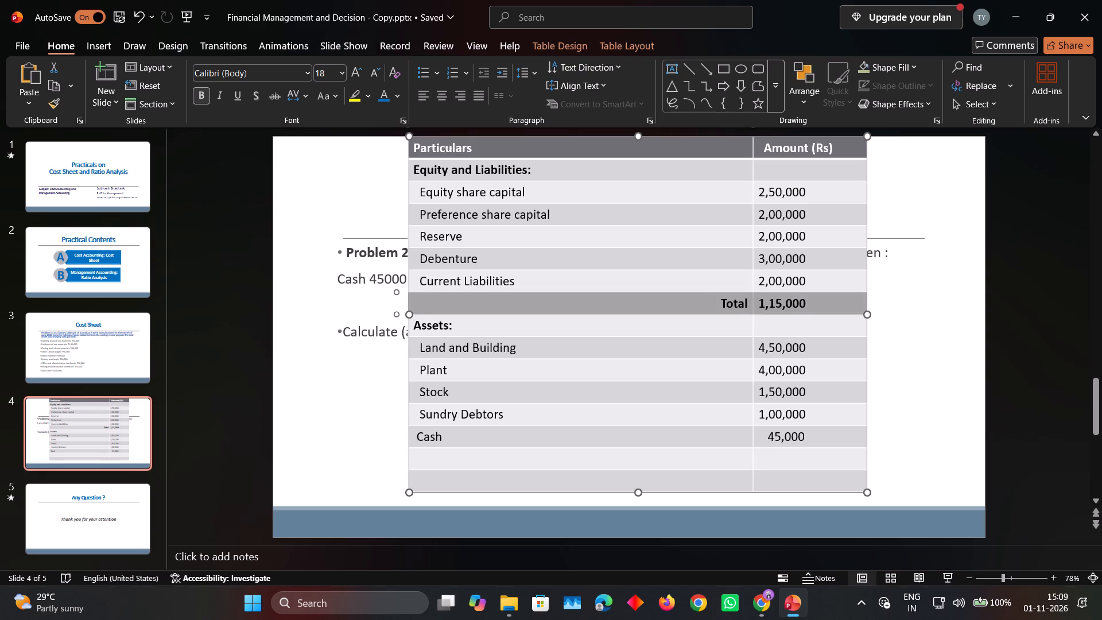
left_click_drag(829, 297, 827, 295)
key("ctrl+c")
left_click(720, 478)
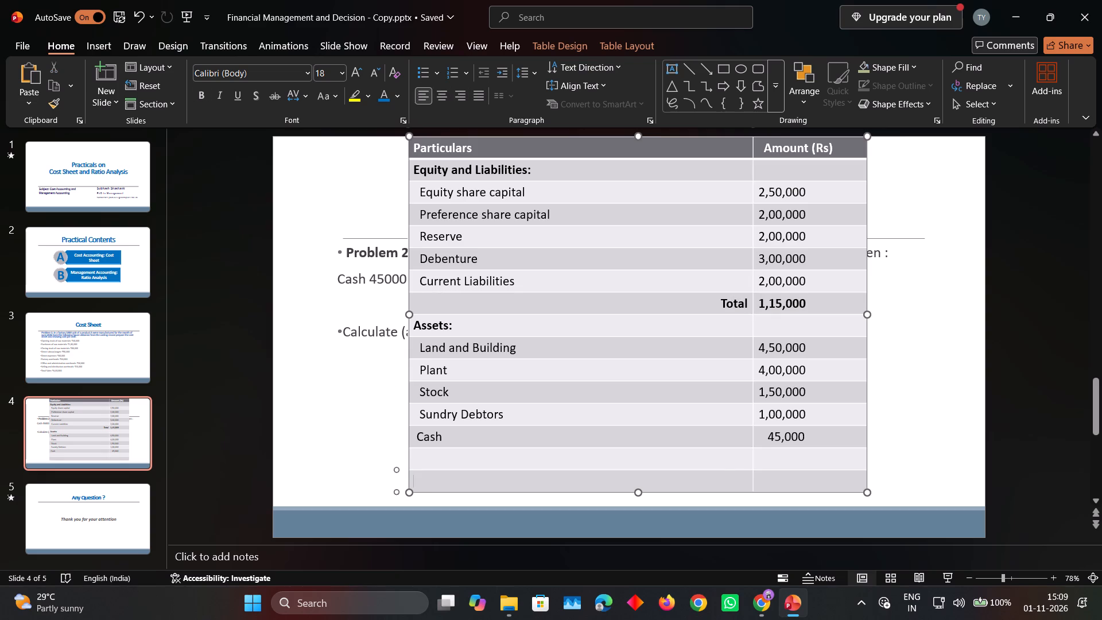
key("ctrl+v")
Enter "Prepaid Expense" with two leading spaces in the Particulars column of the empty row below Cash.
left_click(525, 466)
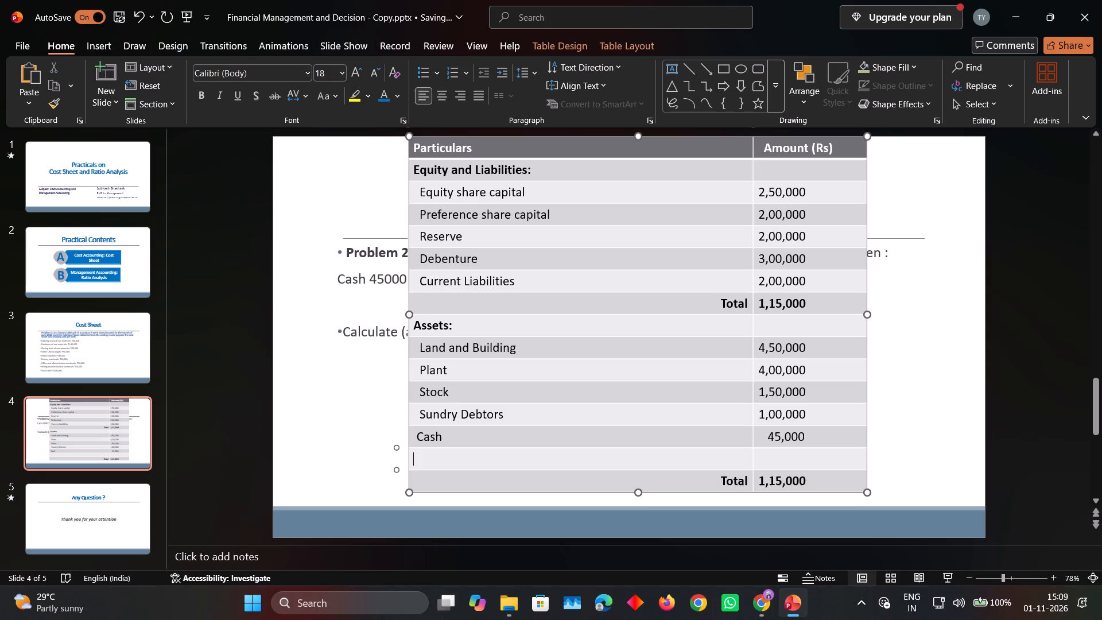
key("space")
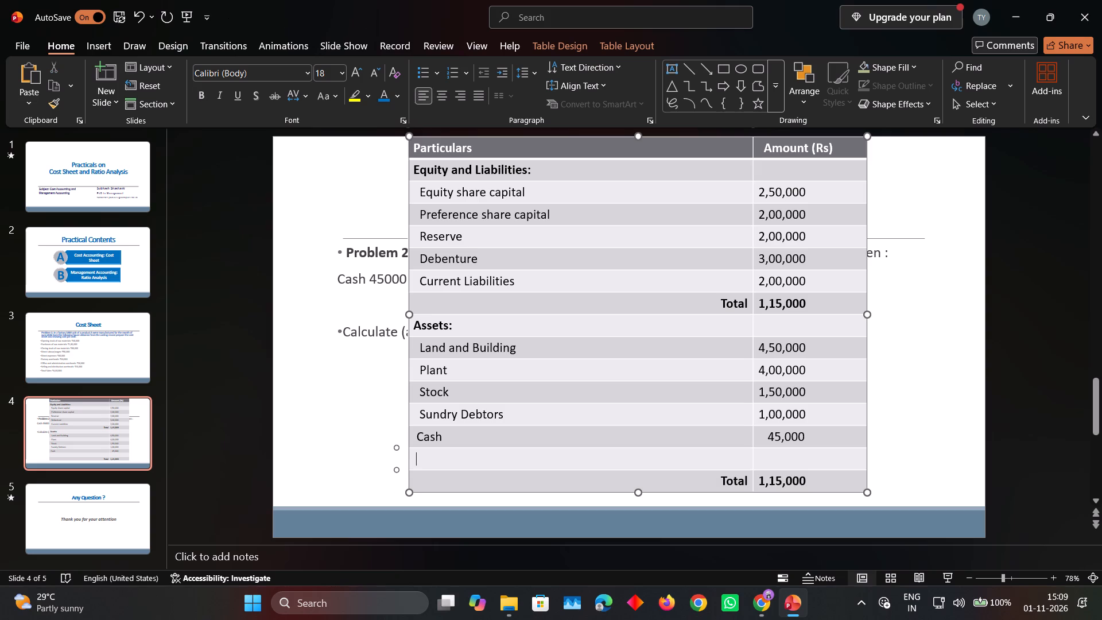
key("space")
type("Prepa")
type("id")
key("space")
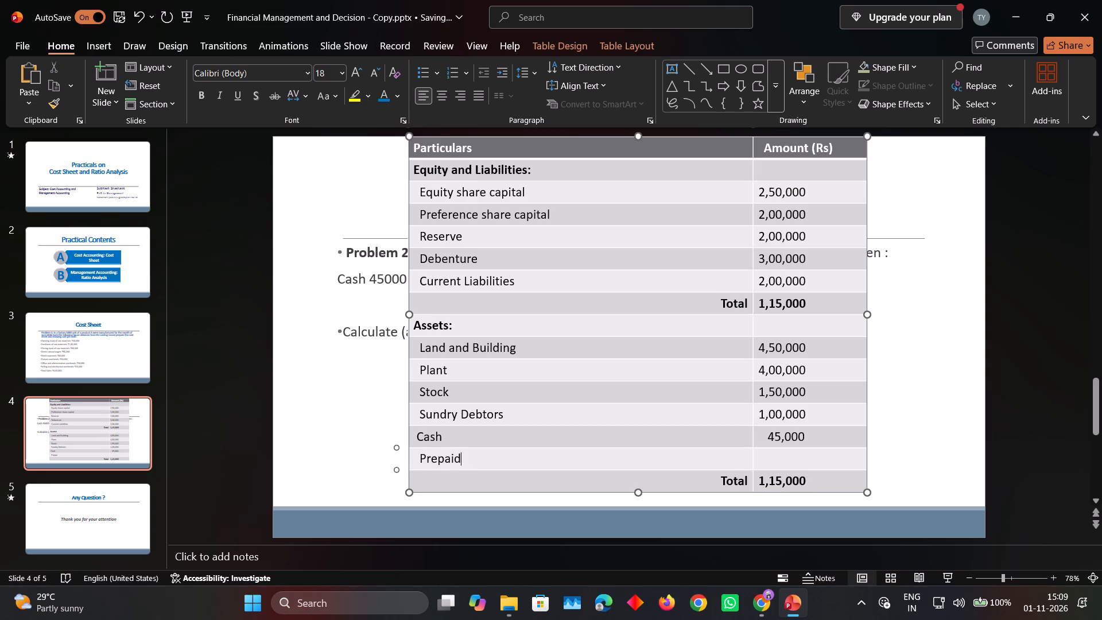
key("shift+e")
type("xpense")
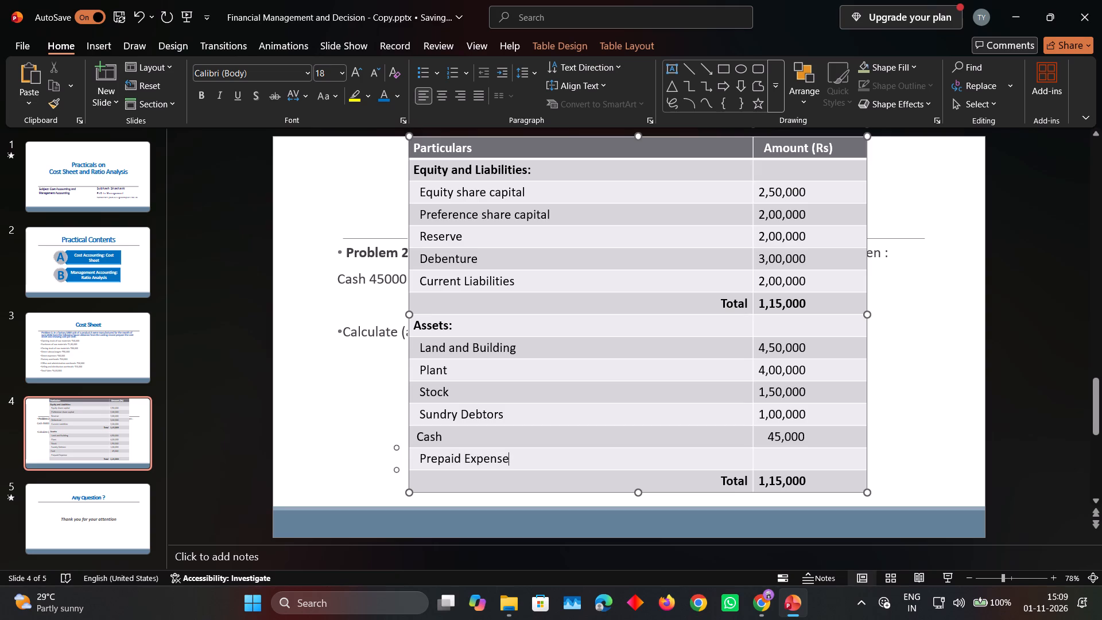
Enter 5,000 as the Prepaid Expense amount, indented with five leading spaces to line up with the amounts above.
left_click(786, 460)
key("space")
key("space")
key("space")
key("space")
key("space")
key("space")
type("5")
key("BackSpace")
key("5")
type(",000")
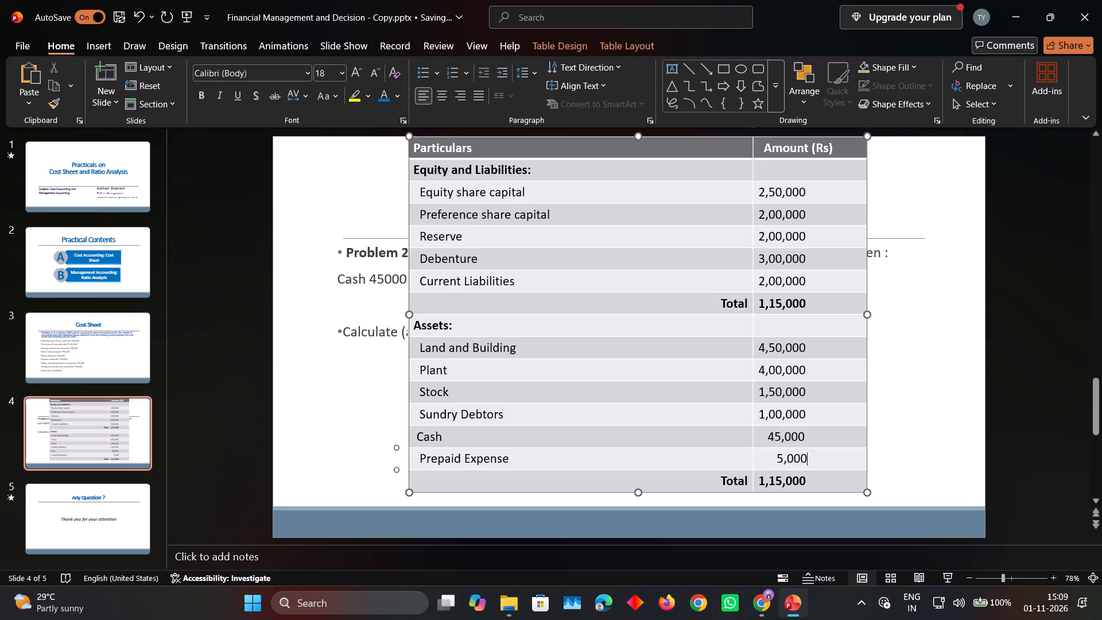
left_click(773, 459)
key("BackSpace")
Narrow the particulars table slightly by pulling in its right edge.
left_click_drag(867, 315, 841, 316)
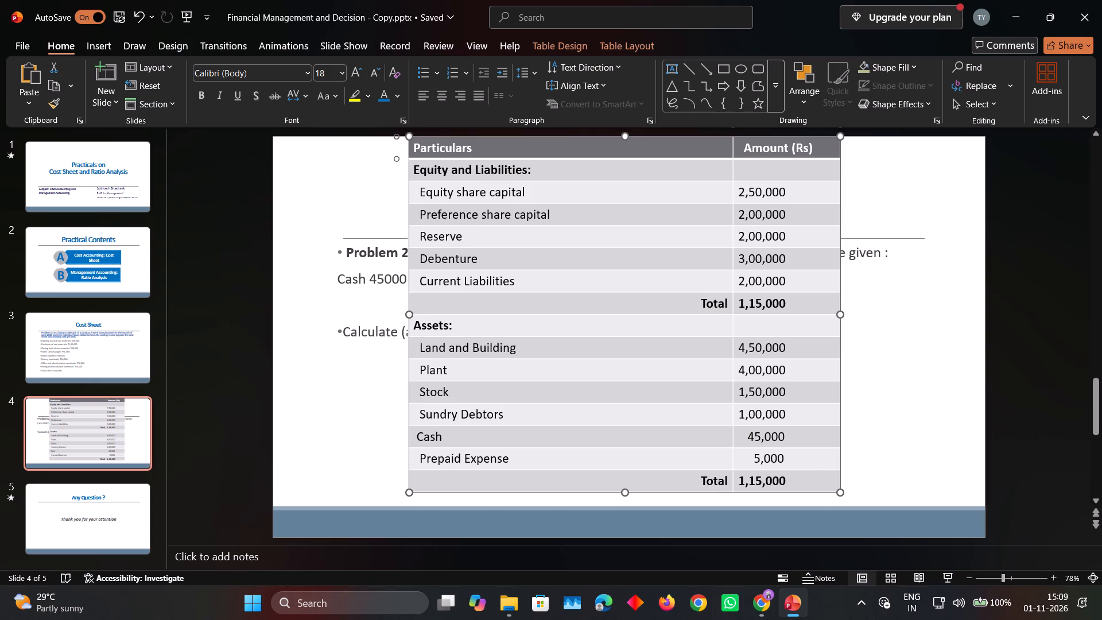
Resize the particulars table to slightly wider than before, keeping the Amount (Rs) heading on a single line.
left_click_drag(836, 149, 828, 149)
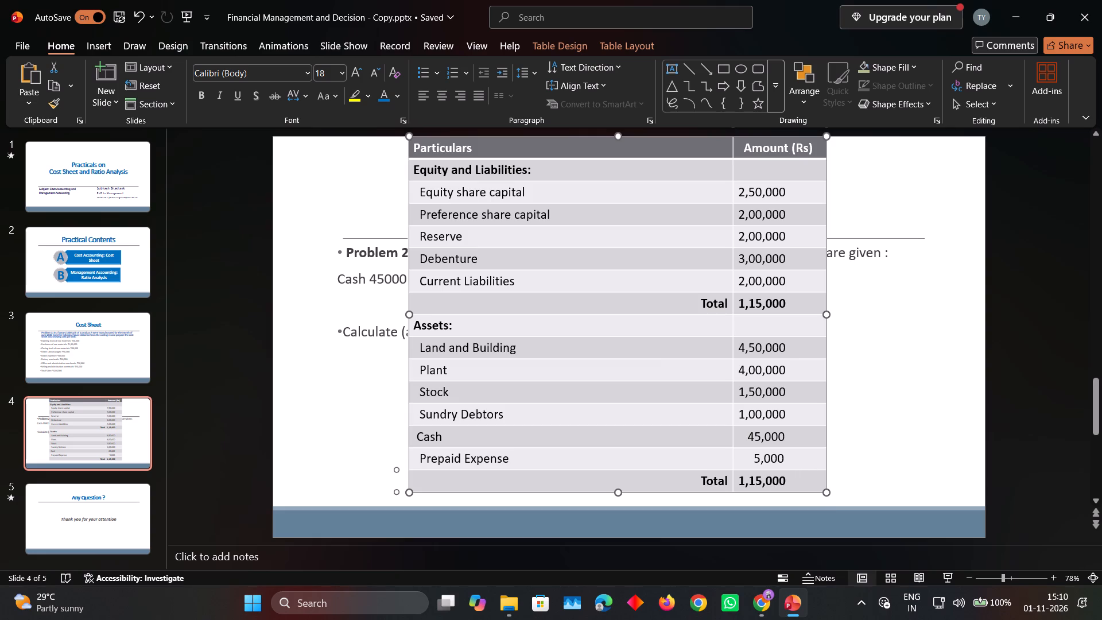
left_click_drag(826, 493, 824, 492)
left_click_drag(824, 492, 781, 437)
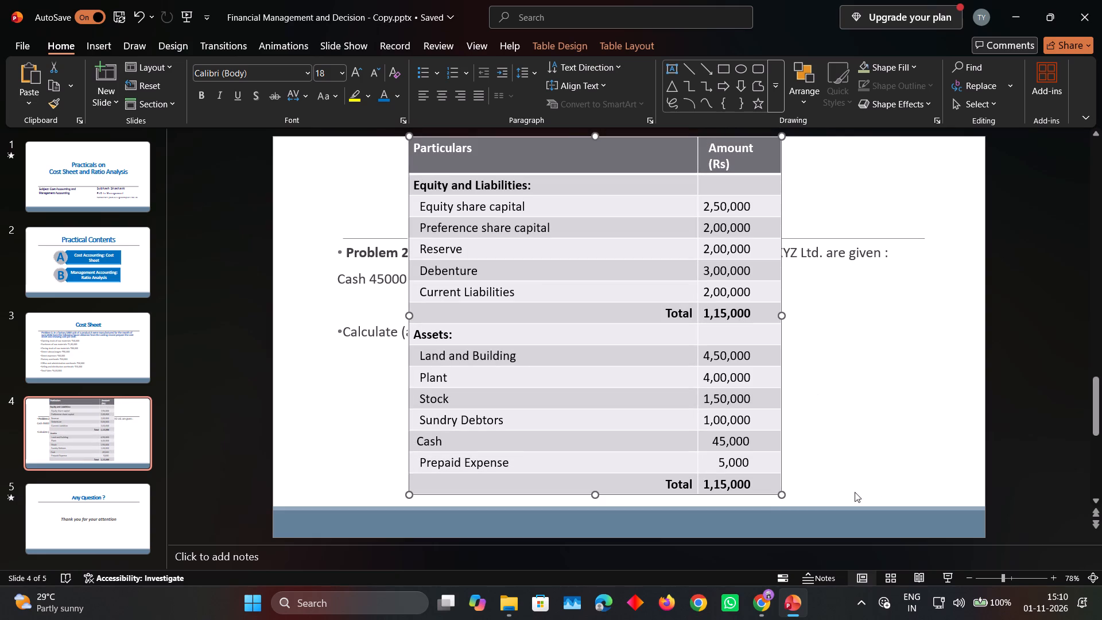
left_click_drag(785, 496, 760, 448)
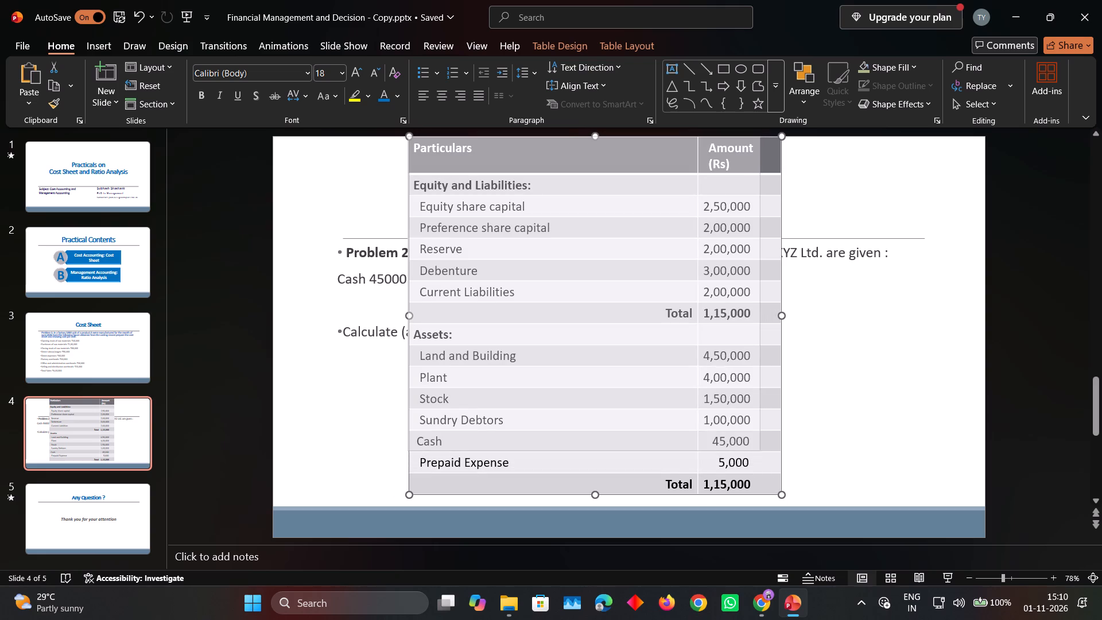
left_click_drag(760, 448, 756, 432)
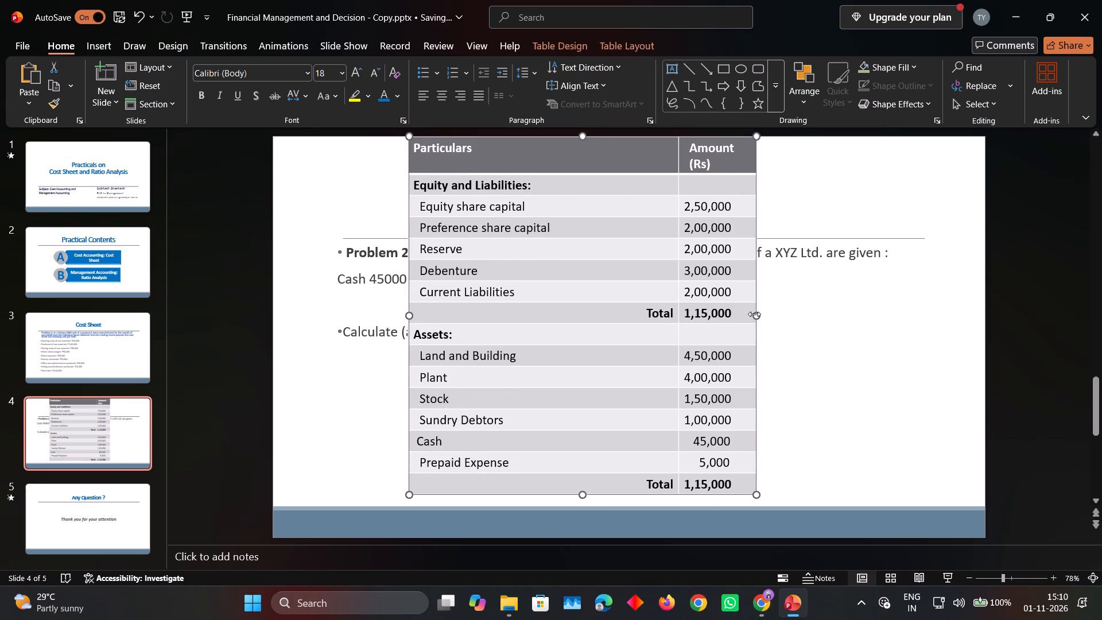
left_click_drag(754, 314, 814, 314)
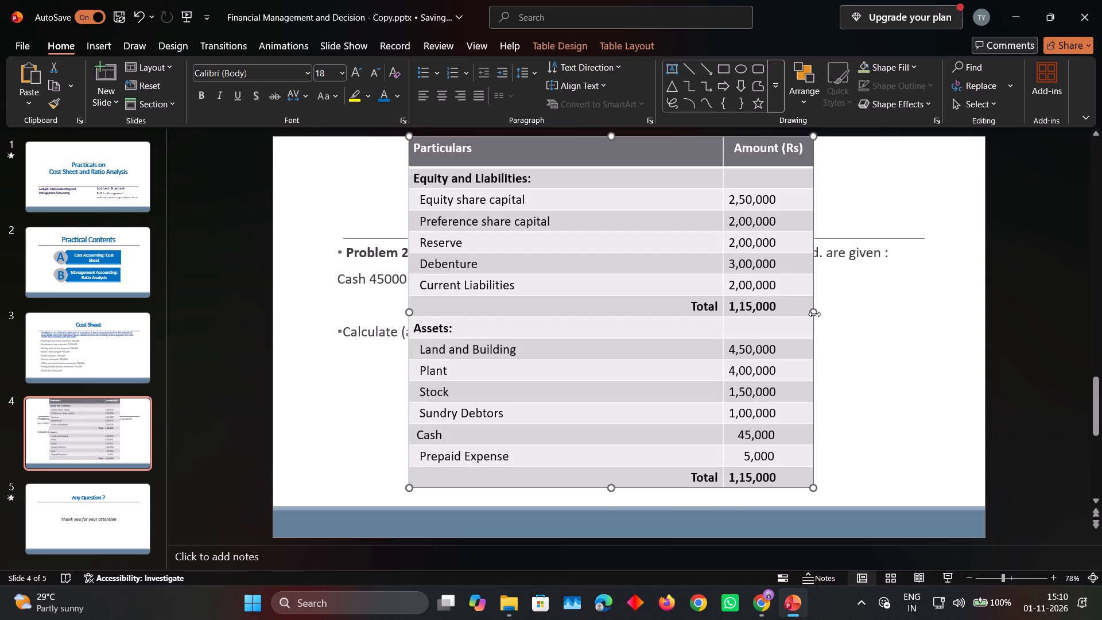
left_click(814, 314)
left_click_drag(814, 314, 871, 307)
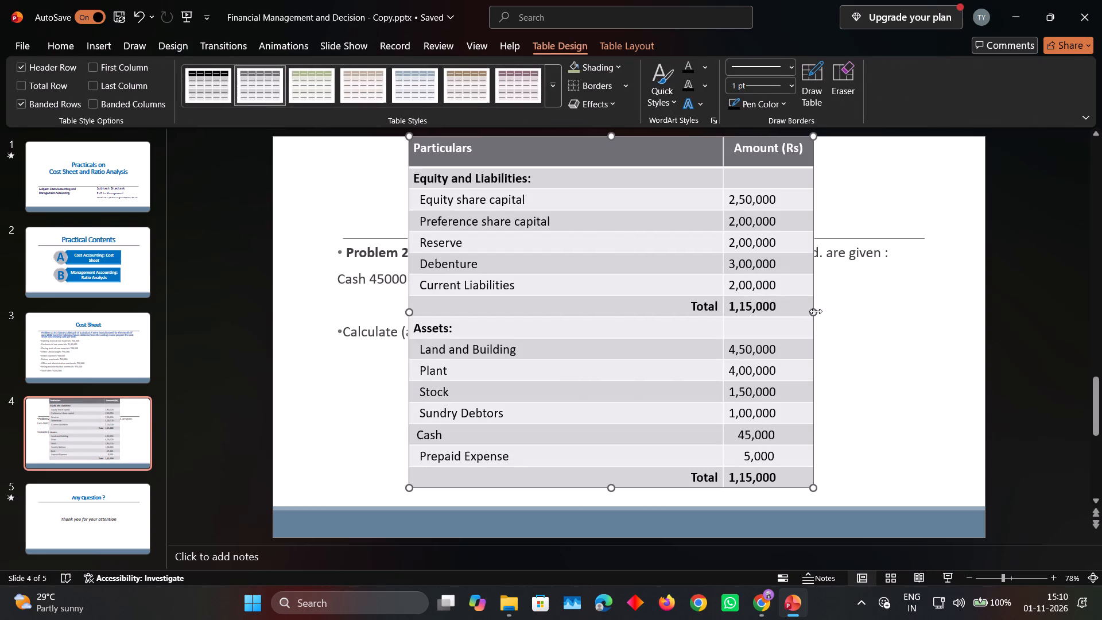
left_click_drag(813, 311, 905, 300)
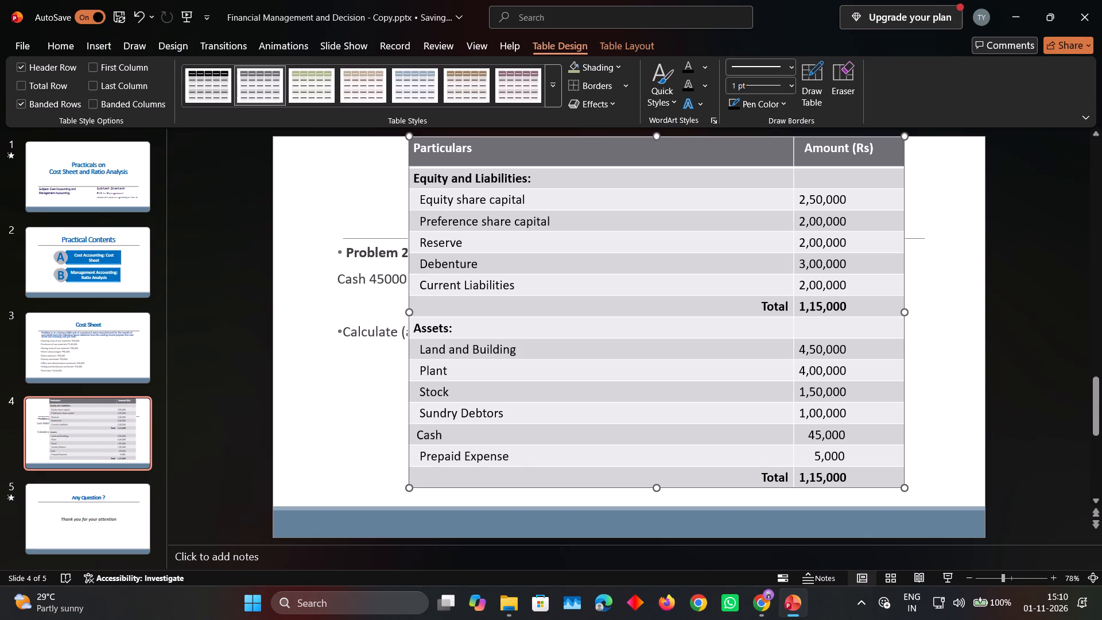
left_click_drag(906, 487, 905, 483)
left_click_drag(905, 483, 851, 431)
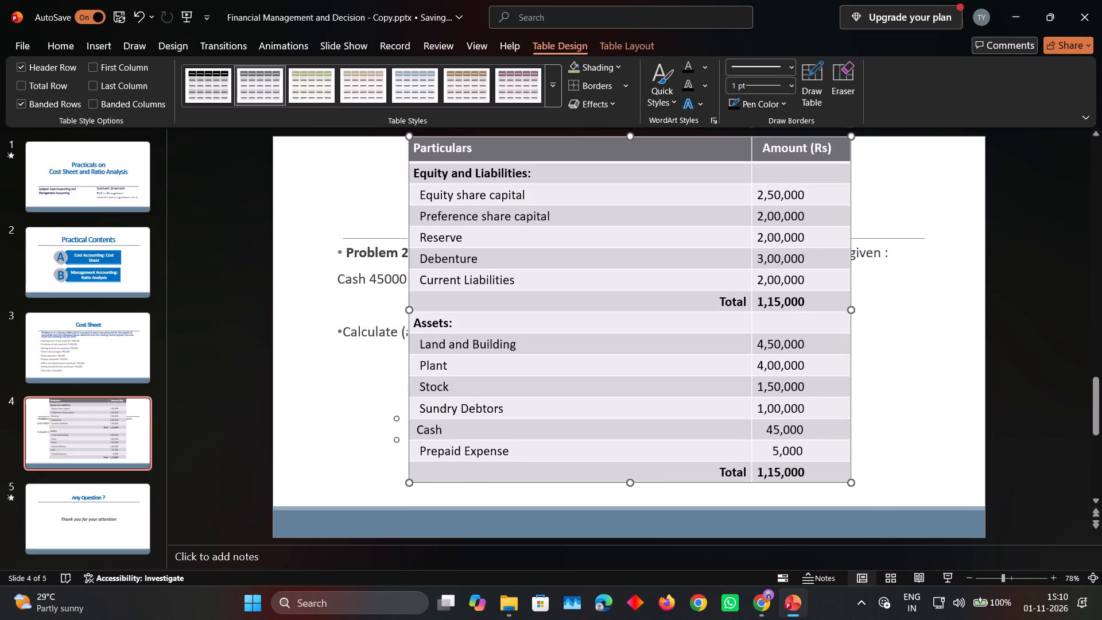
Shorten the particulars table by pulling up its bottom edge so the rows sit tighter.
left_click_drag(631, 483, 620, 438)
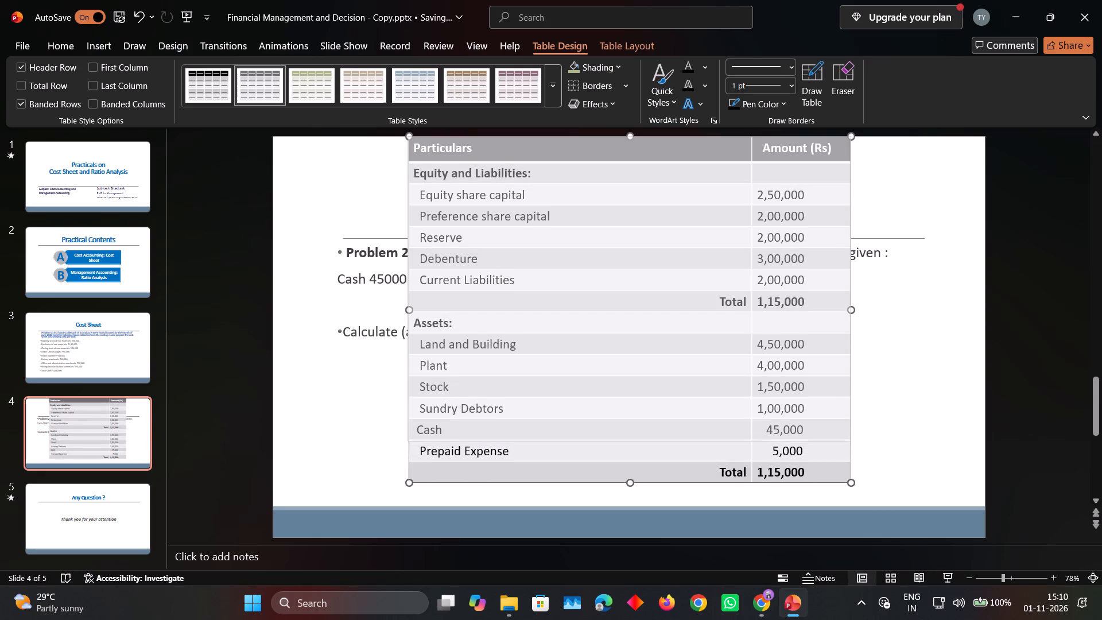
left_click_drag(620, 438, 622, 443)
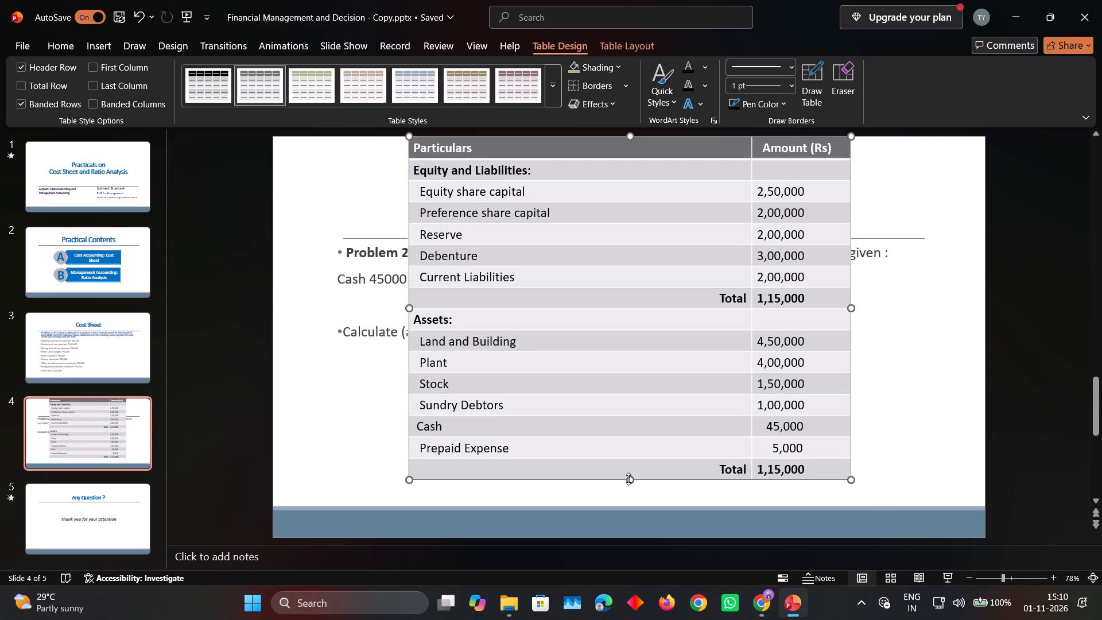
left_click_drag(630, 479, 626, 447)
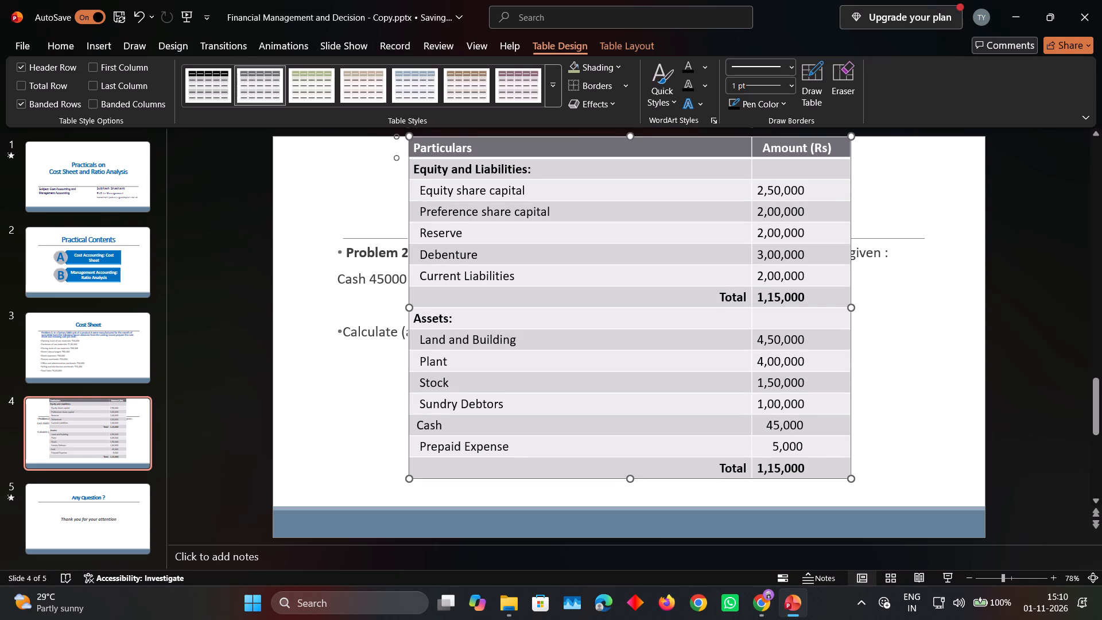
Centre the Particulars heading within its header cell.
left_click(415, 149)
left_click(553, 148)
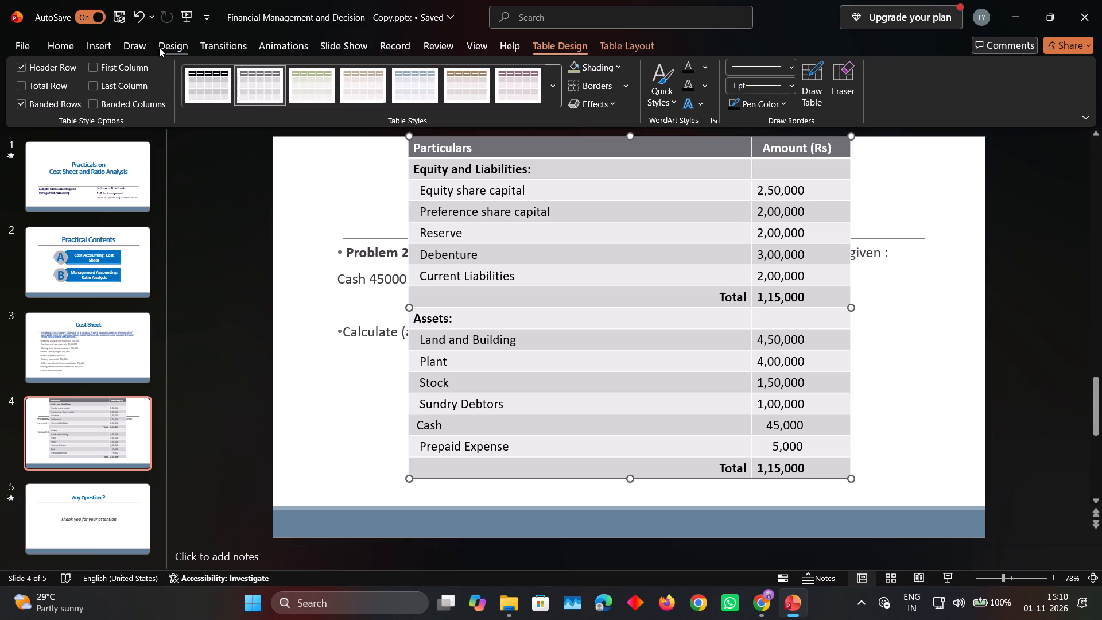
left_click(107, 48)
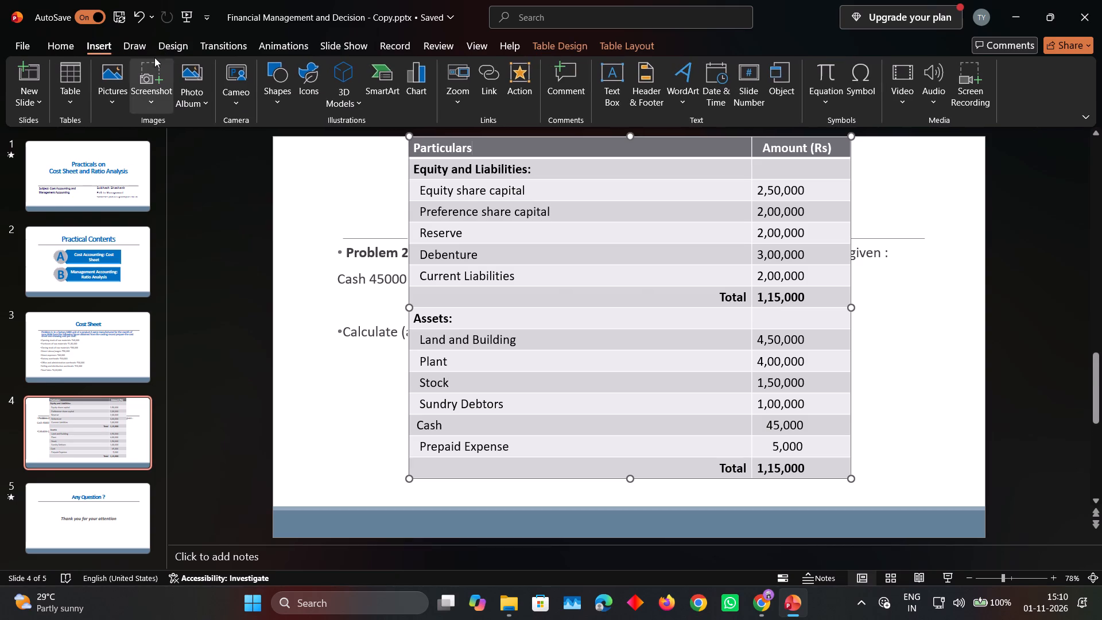
left_click(67, 45)
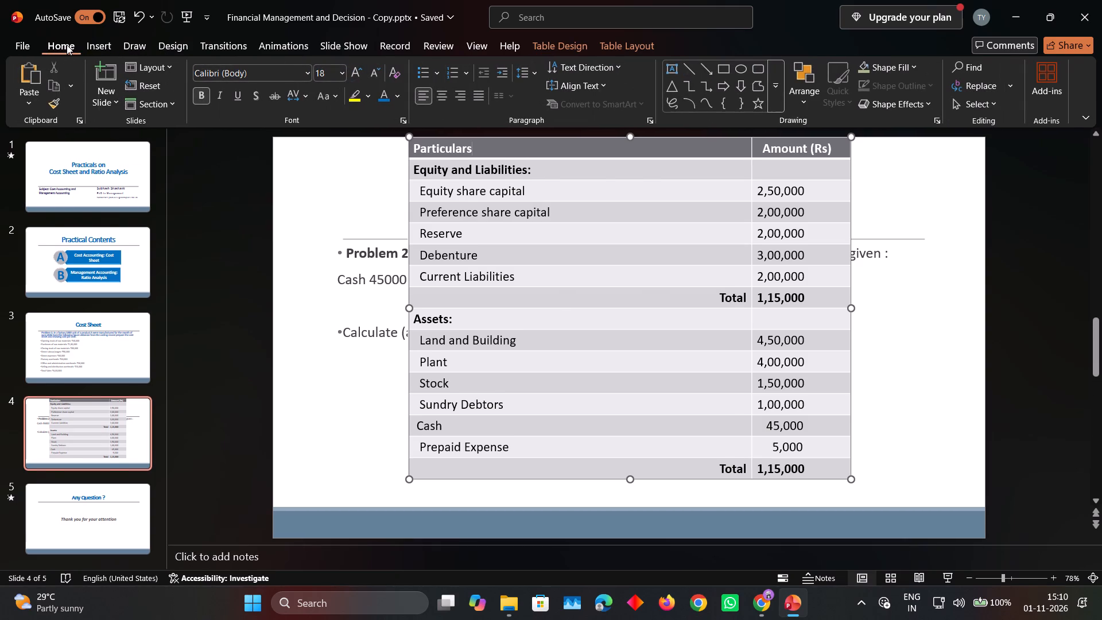
left_click(442, 98)
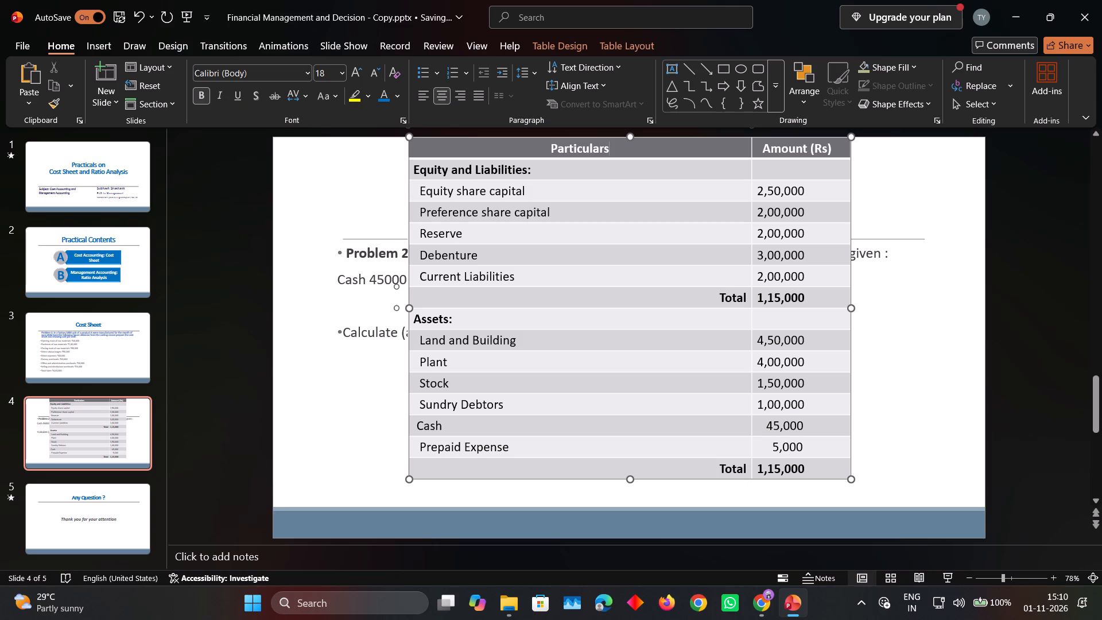
left_click(381, 403)
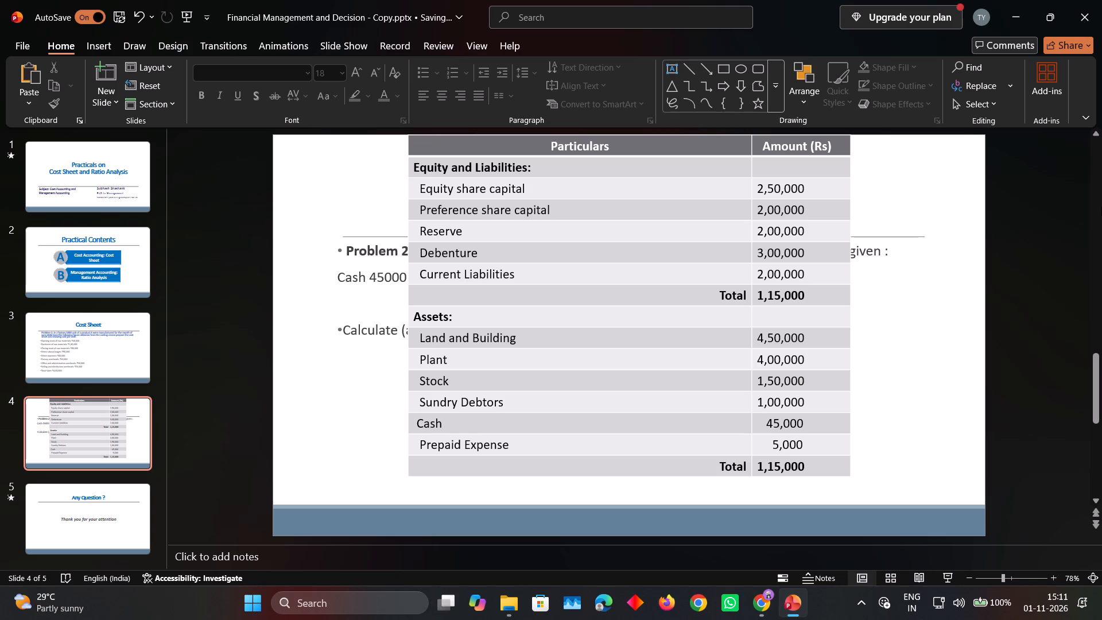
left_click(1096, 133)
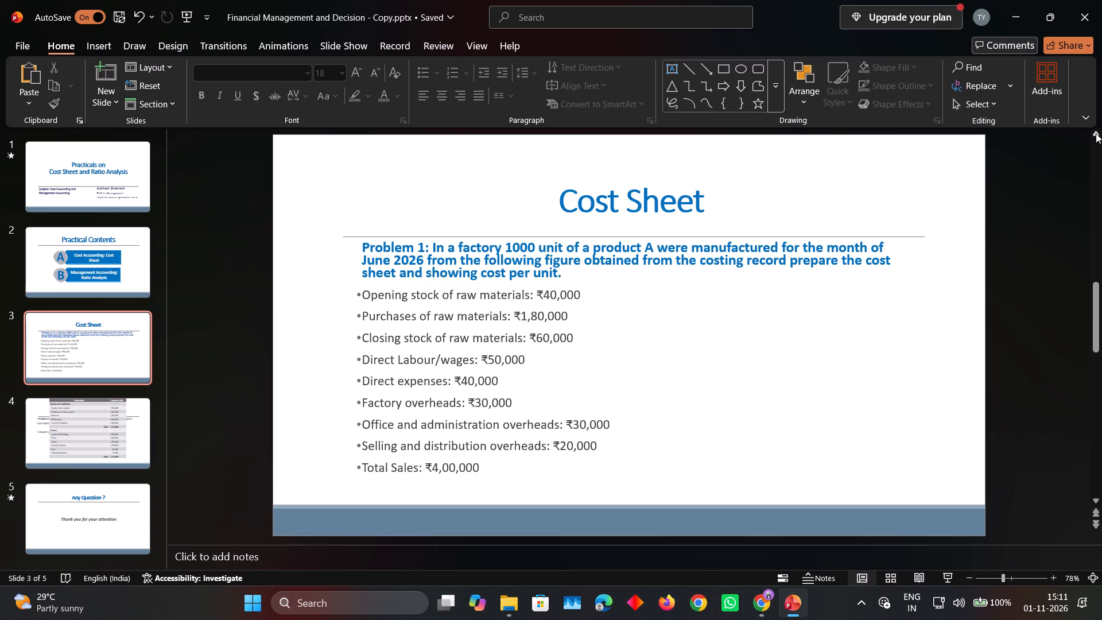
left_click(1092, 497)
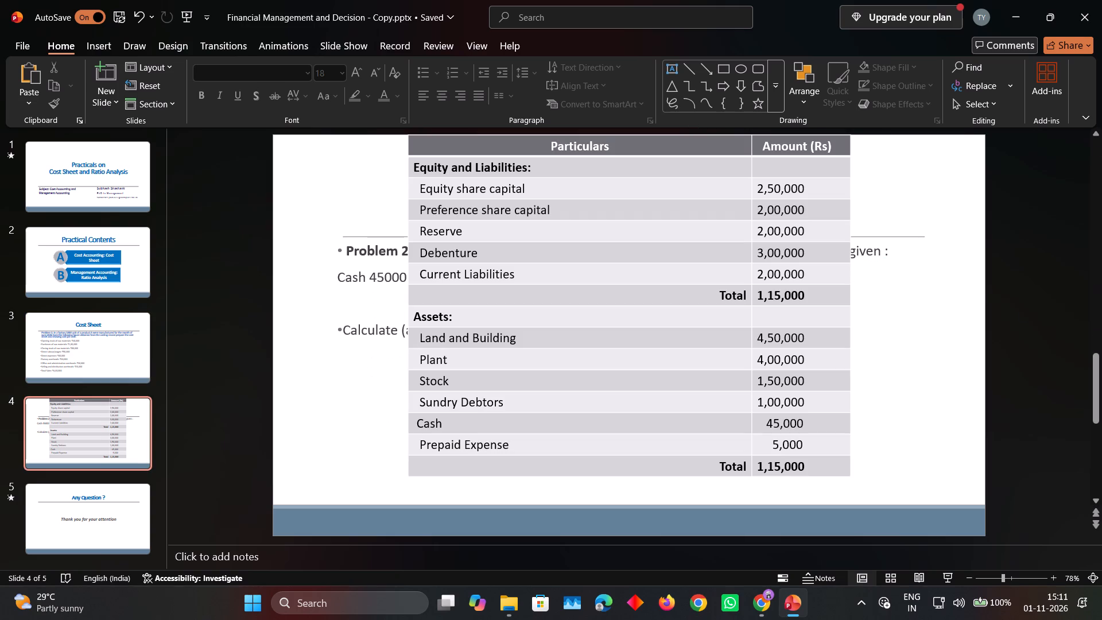
Move the particulars table slightly down from the slide's top edge, keeping it horizontally centred over the problem text.
left_click(659, 138)
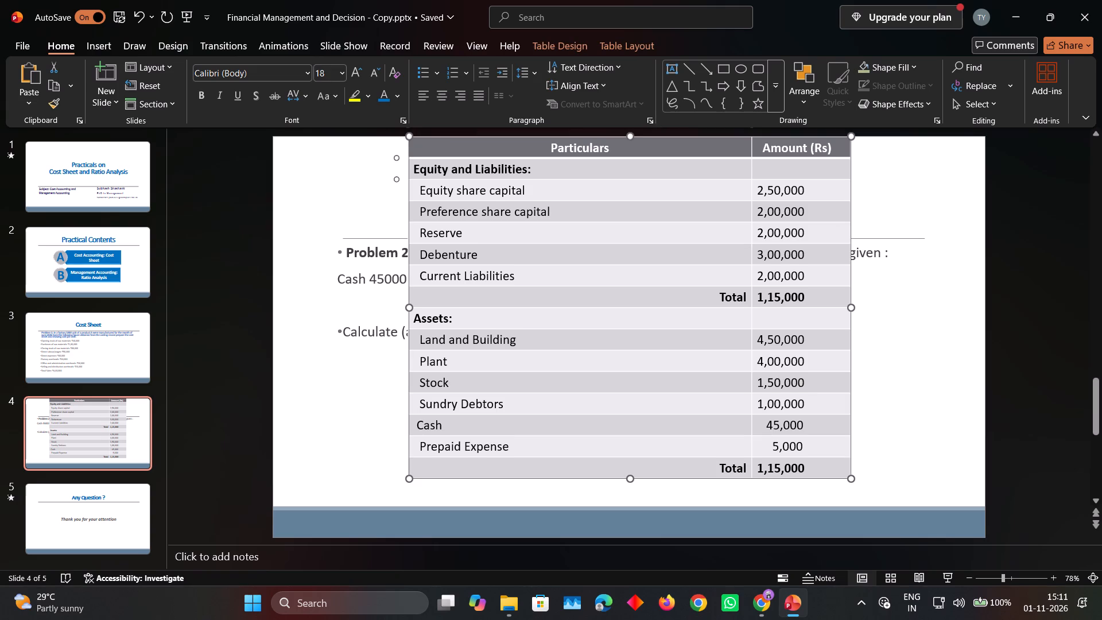
left_click_drag(666, 138, 636, 178)
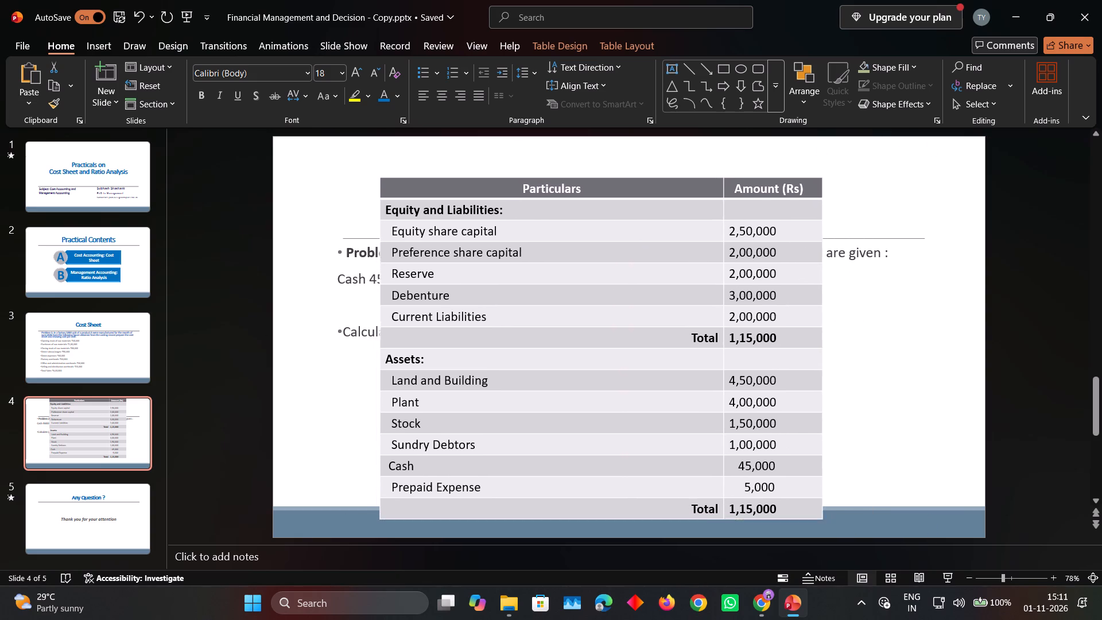
left_click_drag(636, 178, 787, 222)
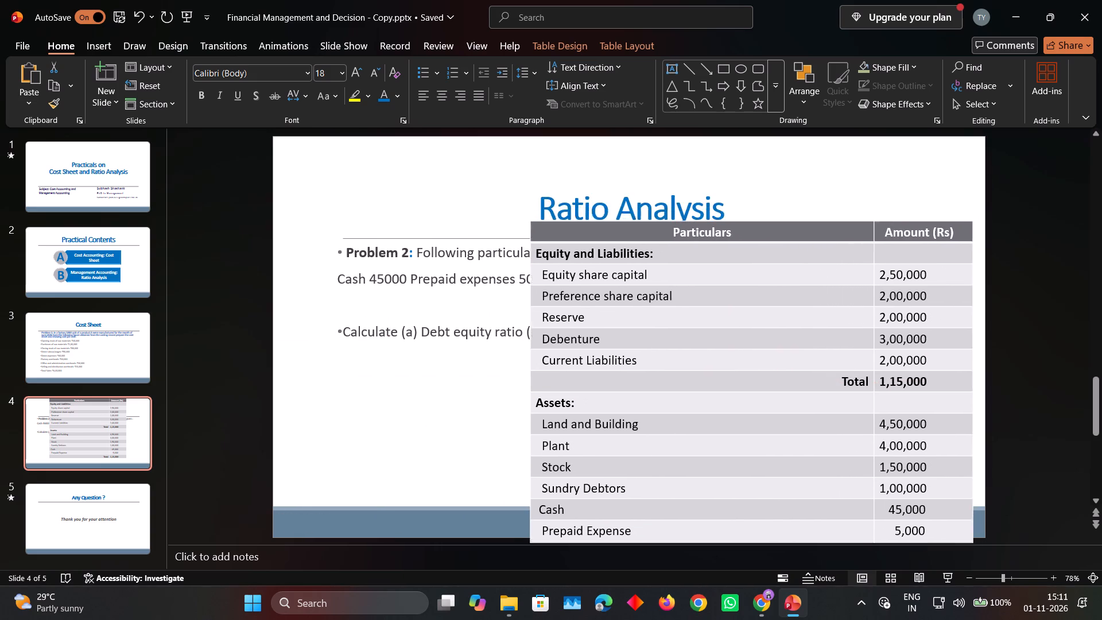
left_click_drag(787, 222, 742, 152)
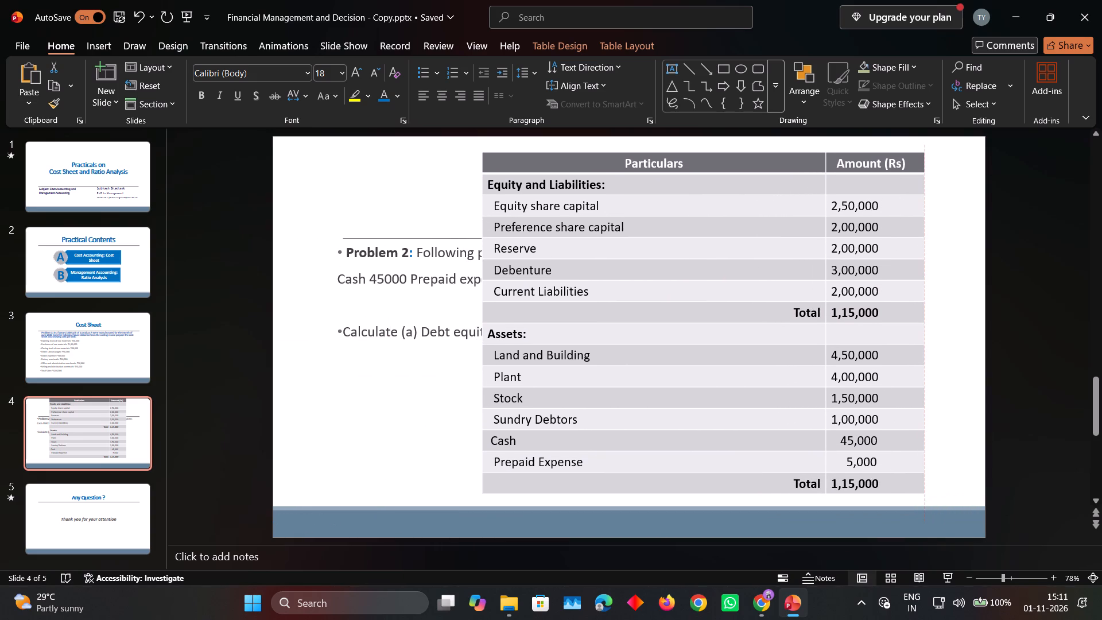
left_click_drag(742, 152, 666, 153)
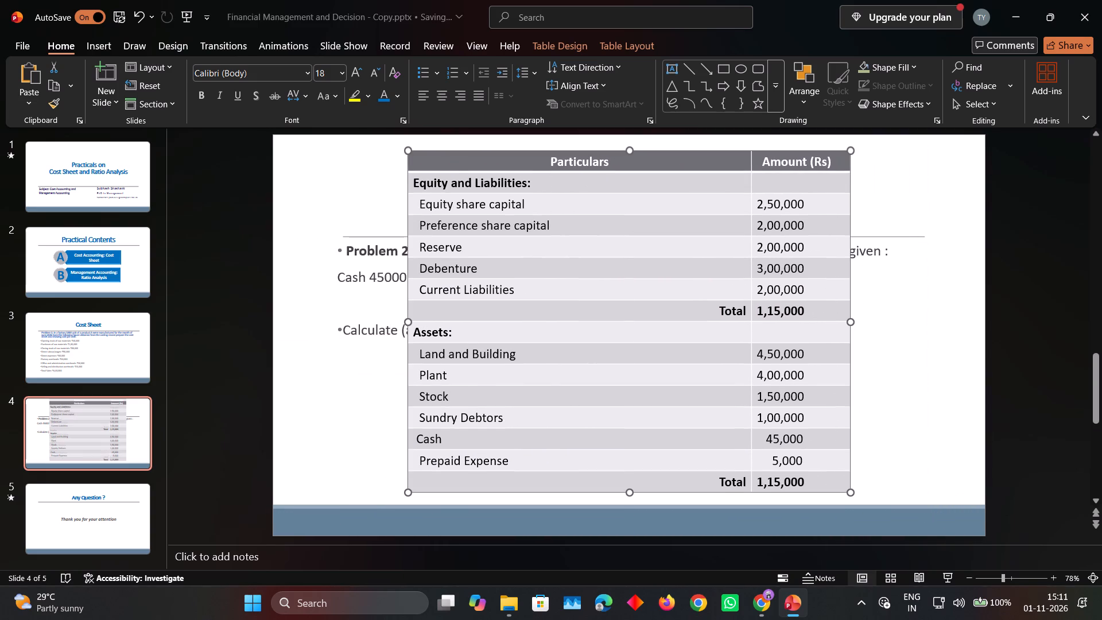
Widen the particulars table by extending its right edge to just short of the end of the title's underline.
left_click_drag(849, 491, 780, 401)
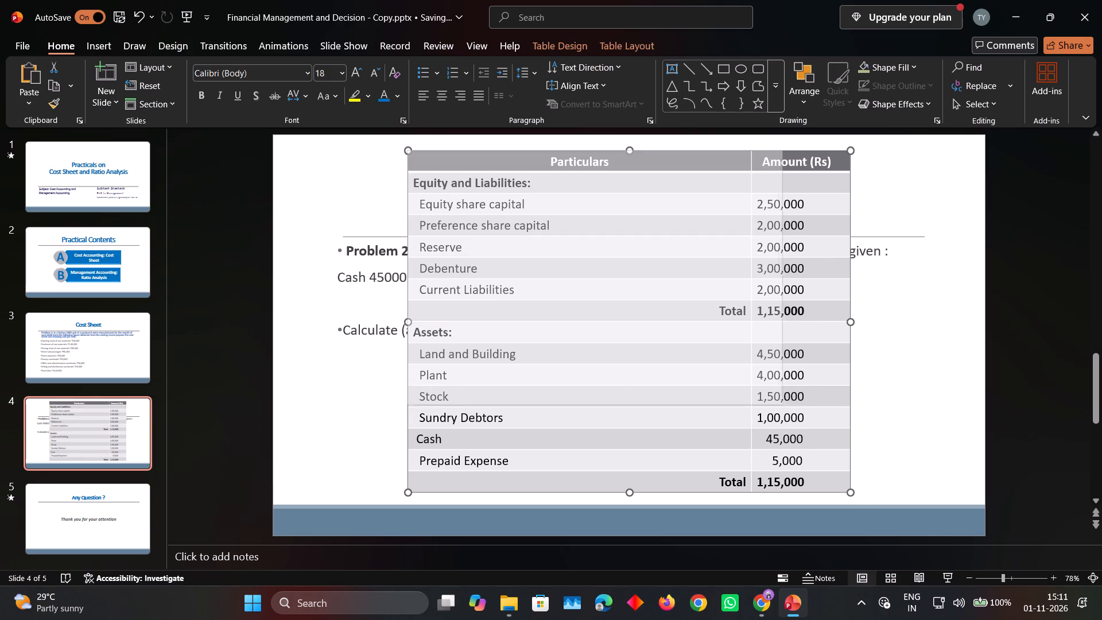
left_click_drag(780, 401, 751, 354)
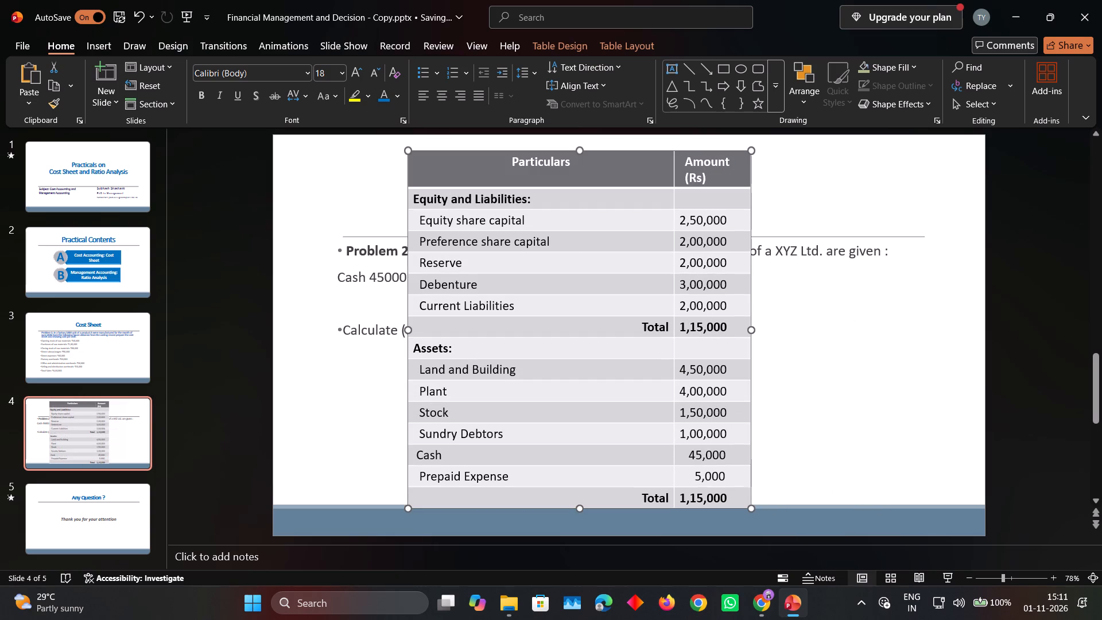
left_click_drag(755, 331, 809, 323)
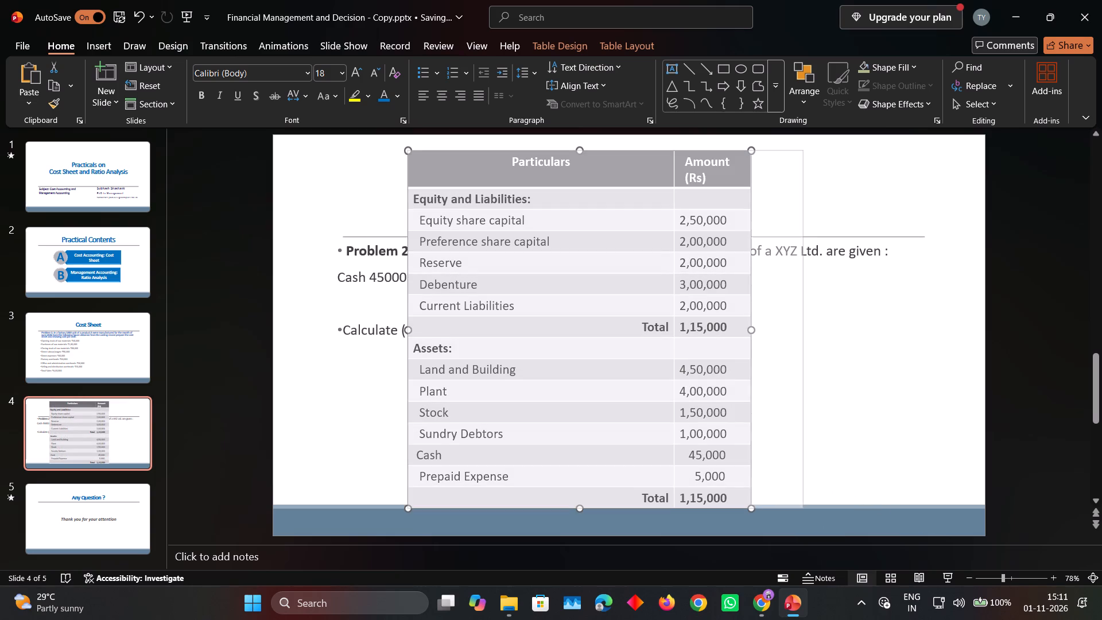
left_click_drag(809, 323, 898, 303)
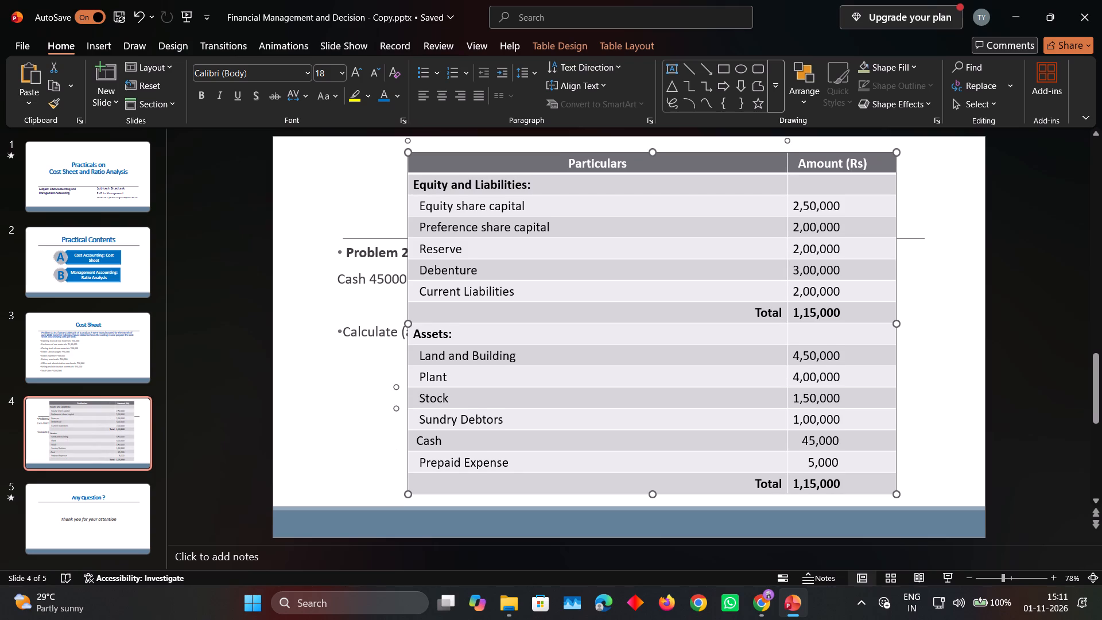
Reduce the text of the whole particulars table, header row included, to font size 14.
left_click_drag(870, 482, 469, 214)
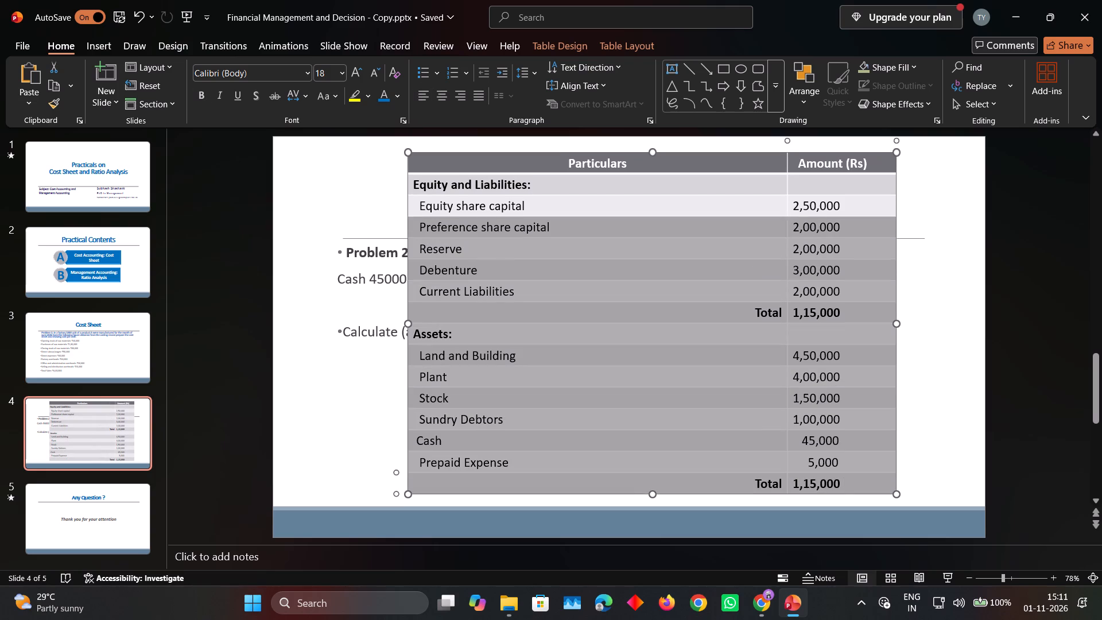
left_click_drag(469, 214, 449, 156)
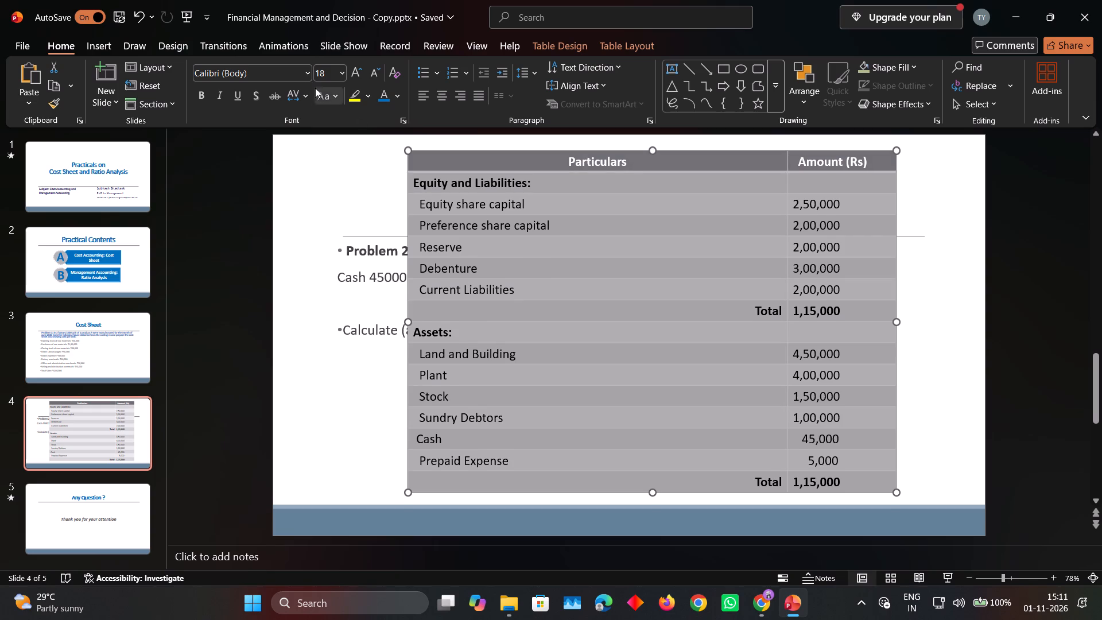
left_click(367, 75)
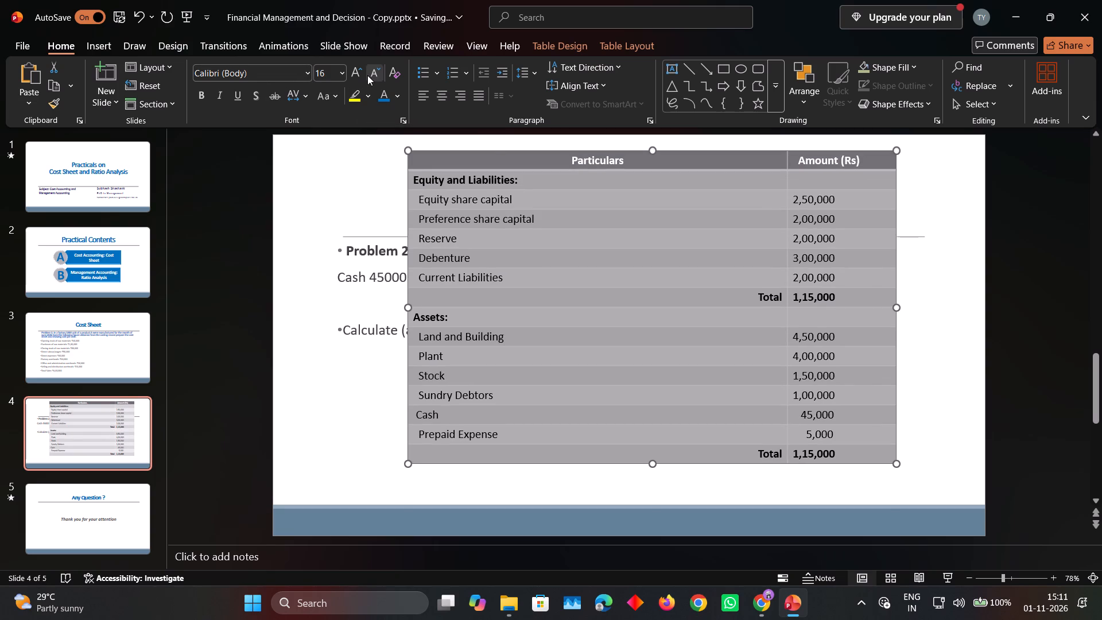
left_click(367, 75)
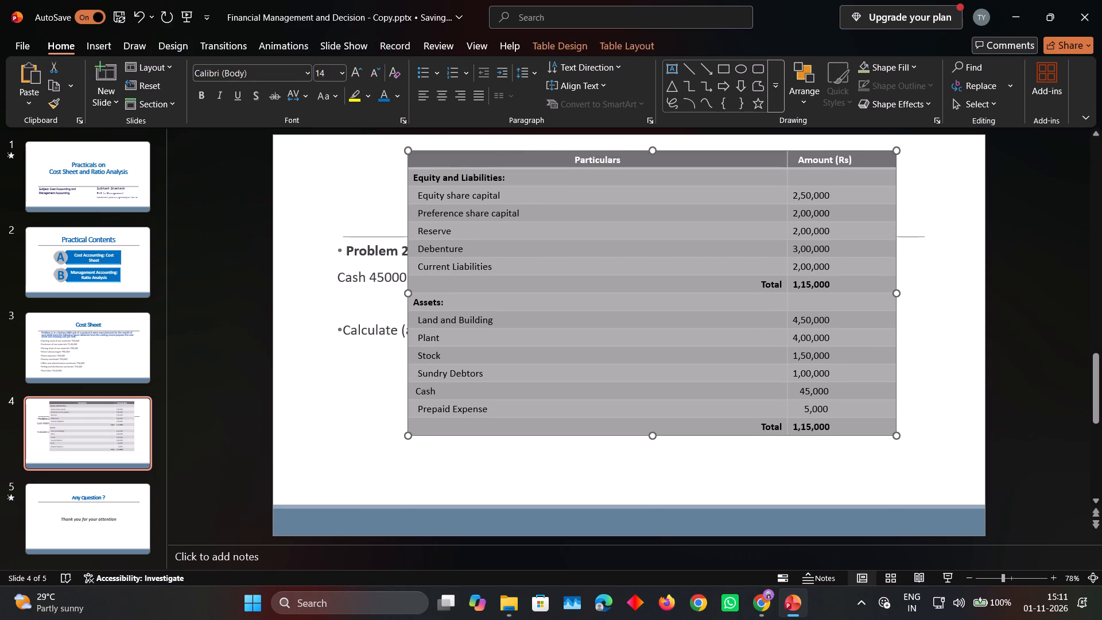
Move the particulars table down so its header row sits just below the middle of the Ratio Analysis title.
left_click_drag(682, 152, 647, 218)
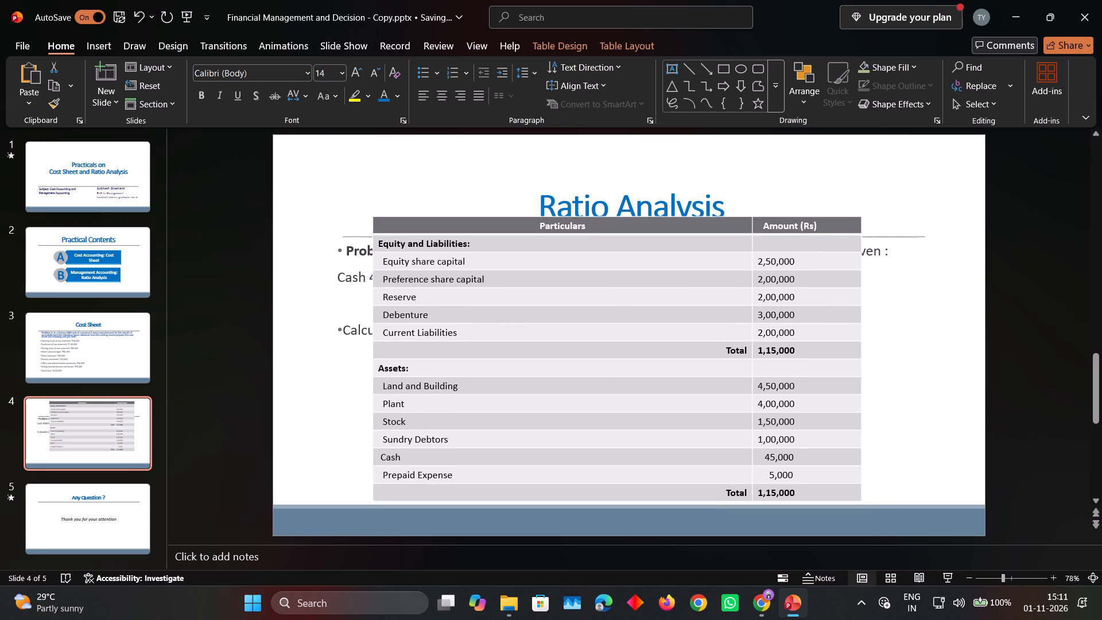
left_click_drag(647, 218, 645, 214)
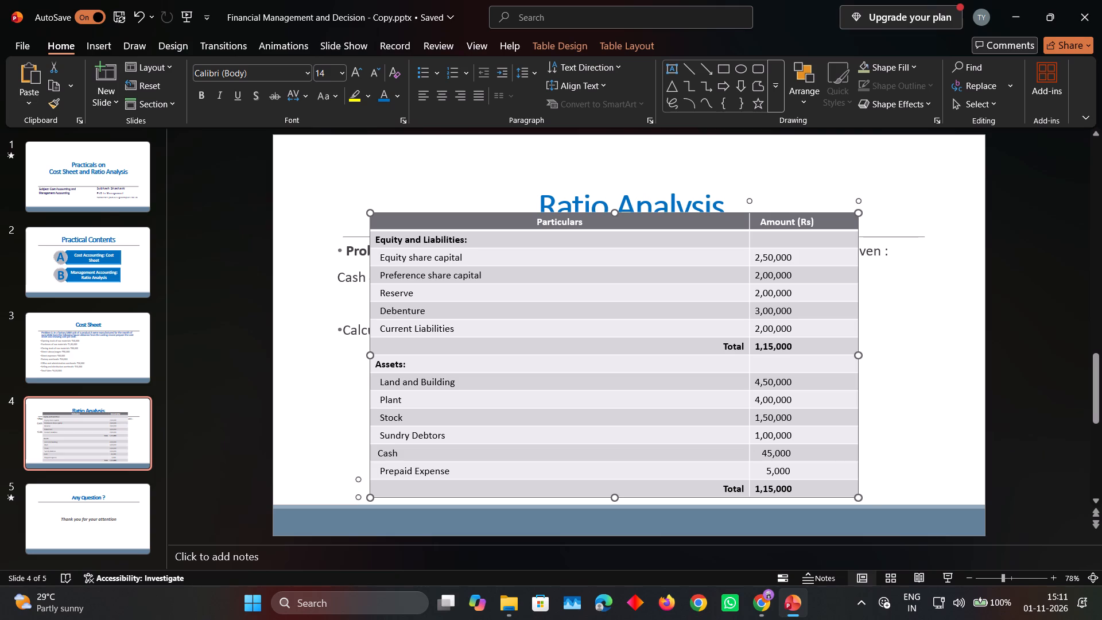
Make the text of all particulars table rows below the header bold.
left_click_drag(801, 487, 414, 246)
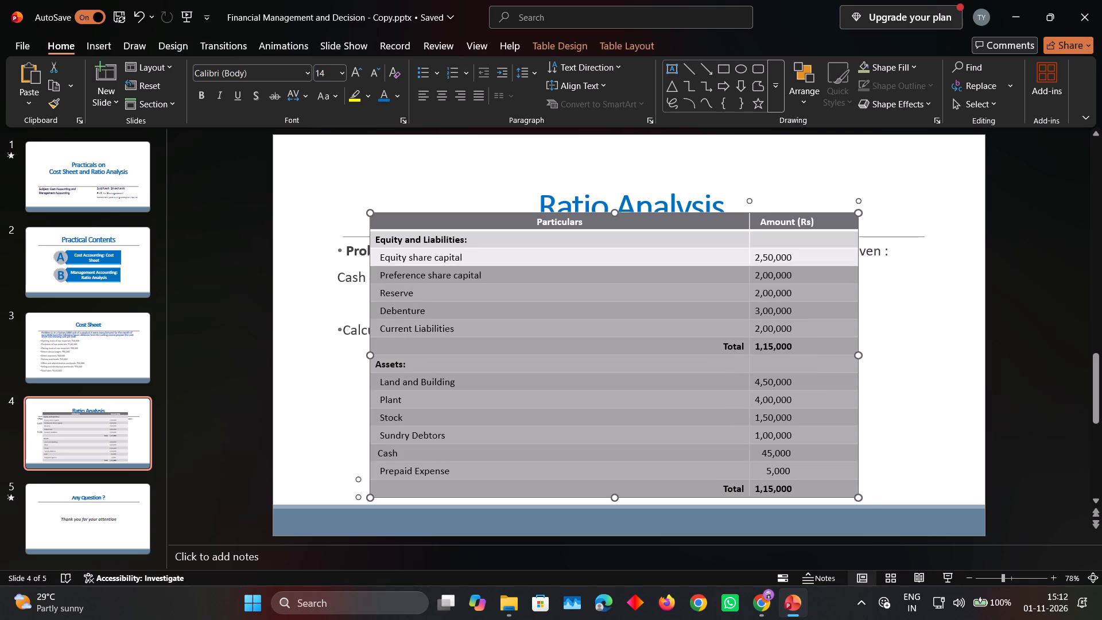
left_click_drag(414, 246, 408, 187)
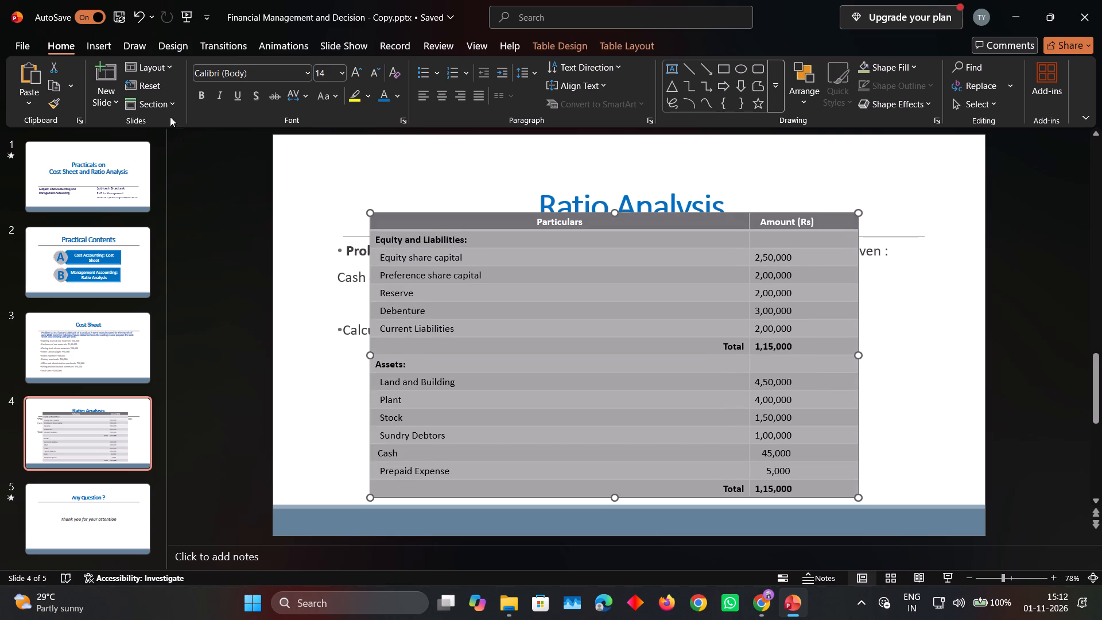
left_click(198, 94)
left_click(198, 94)
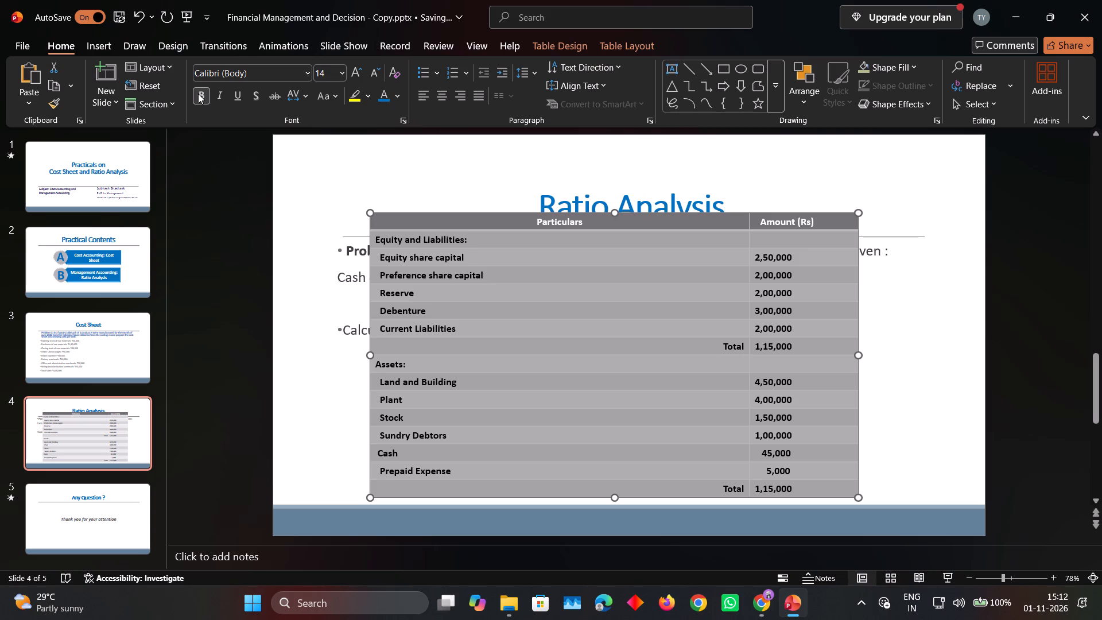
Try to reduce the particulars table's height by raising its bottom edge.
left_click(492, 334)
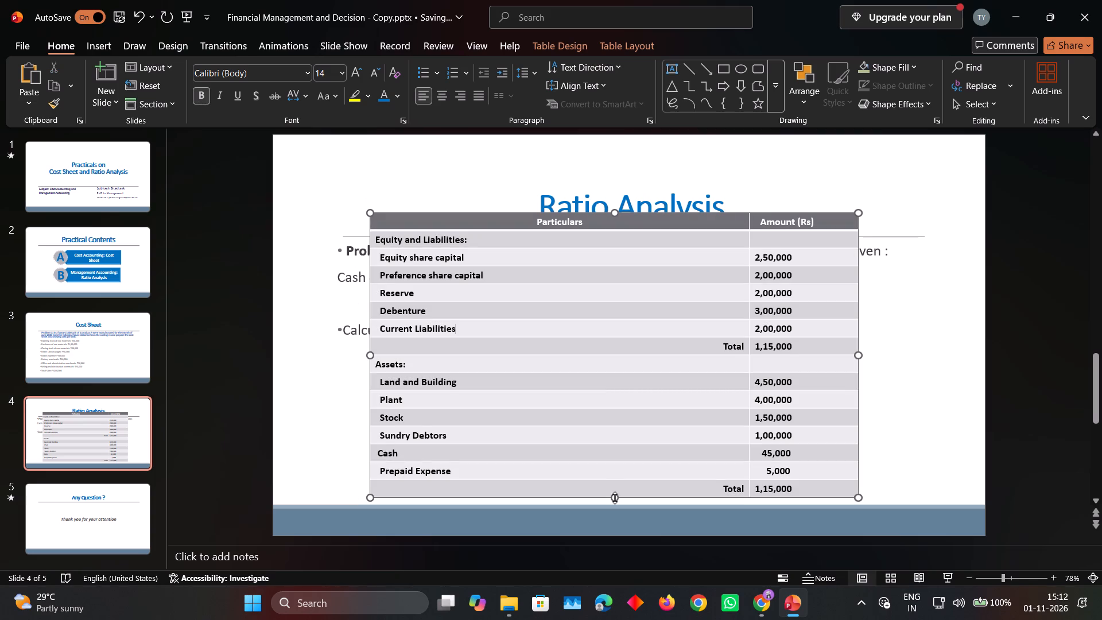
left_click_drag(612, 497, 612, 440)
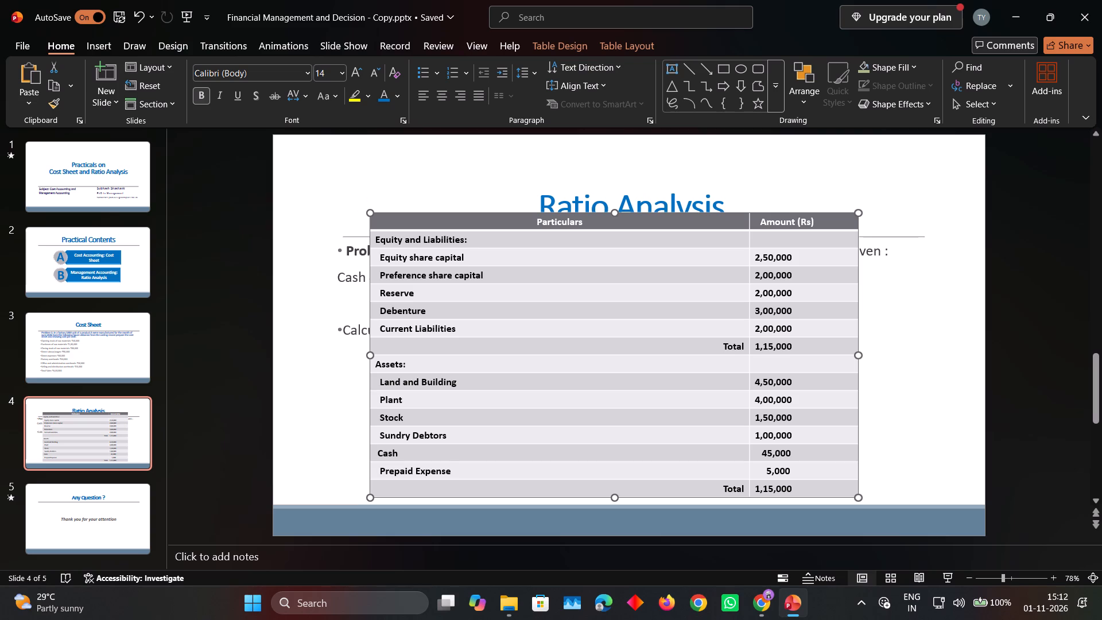
Move the particulars table down until its header row sits directly beneath the Problem 2 sentence.
left_click_drag(650, 214, 651, 226)
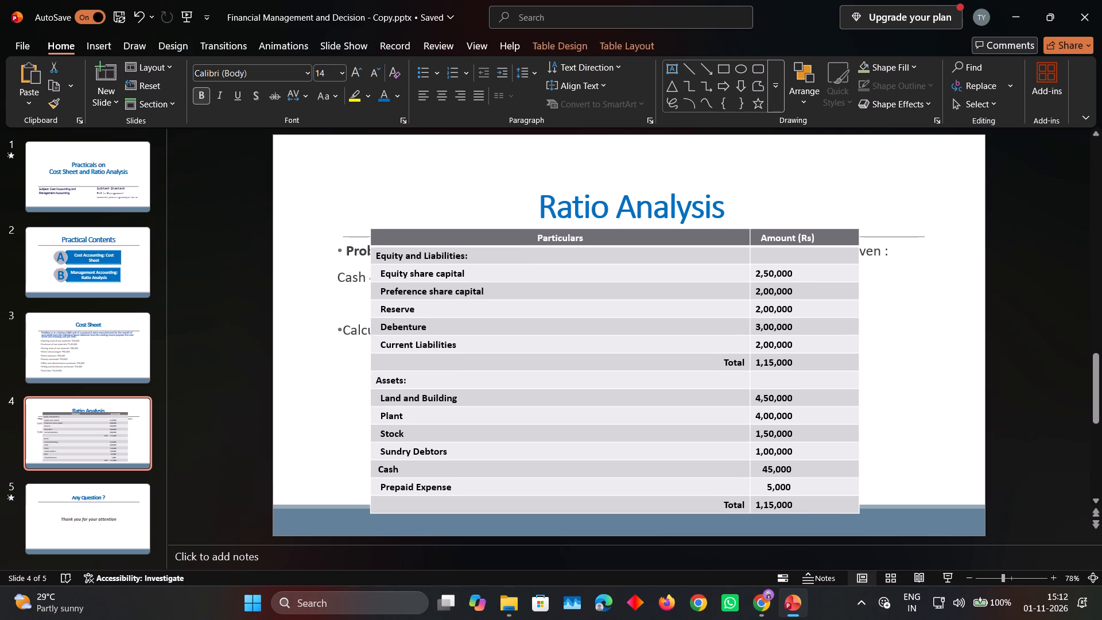
left_click_drag(651, 226, 646, 224)
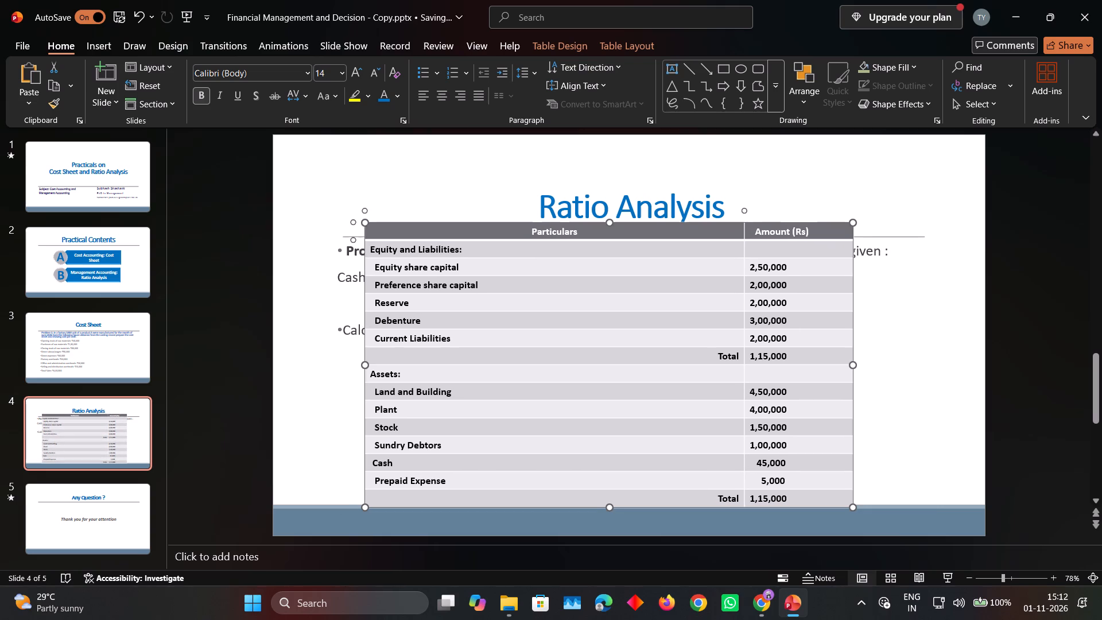
left_click_drag(666, 221, 657, 262)
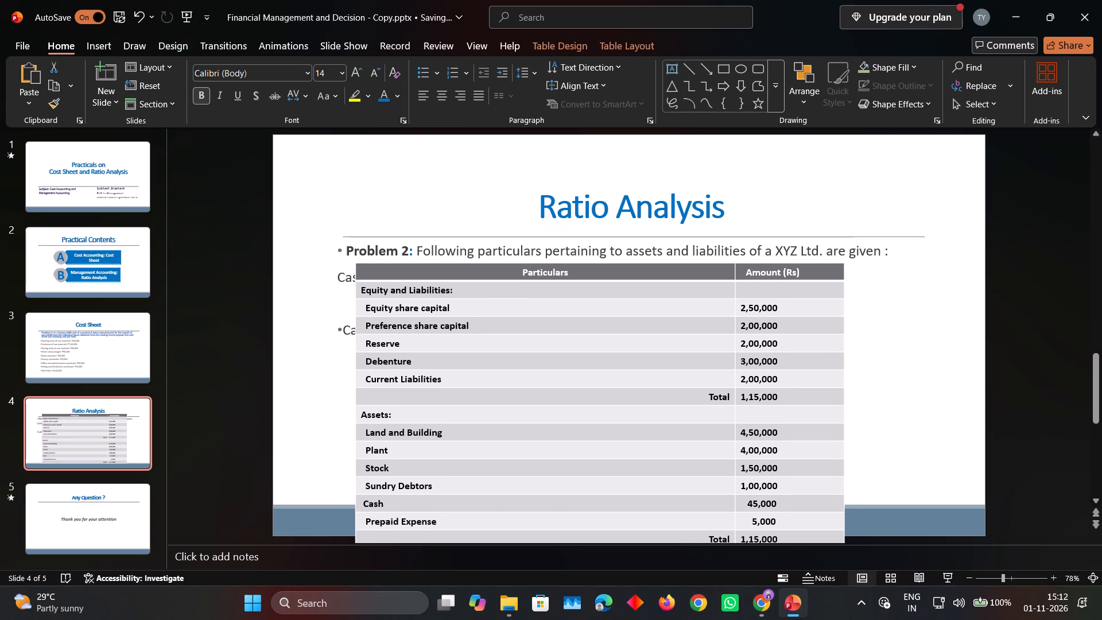
left_click_drag(657, 262, 655, 262)
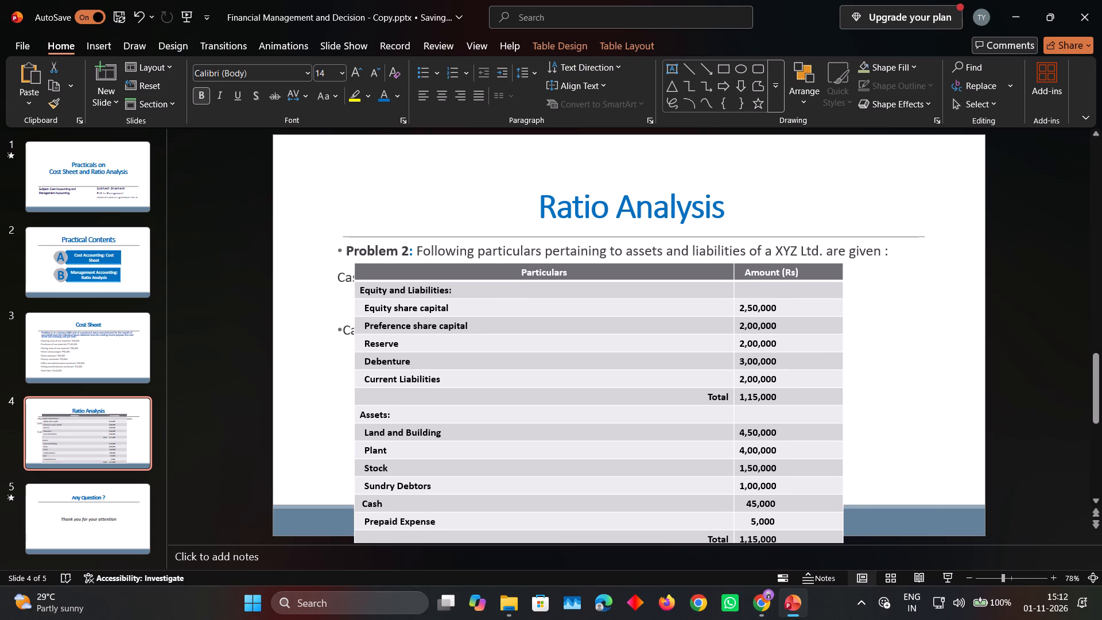
left_click_drag(655, 262, 655, 265)
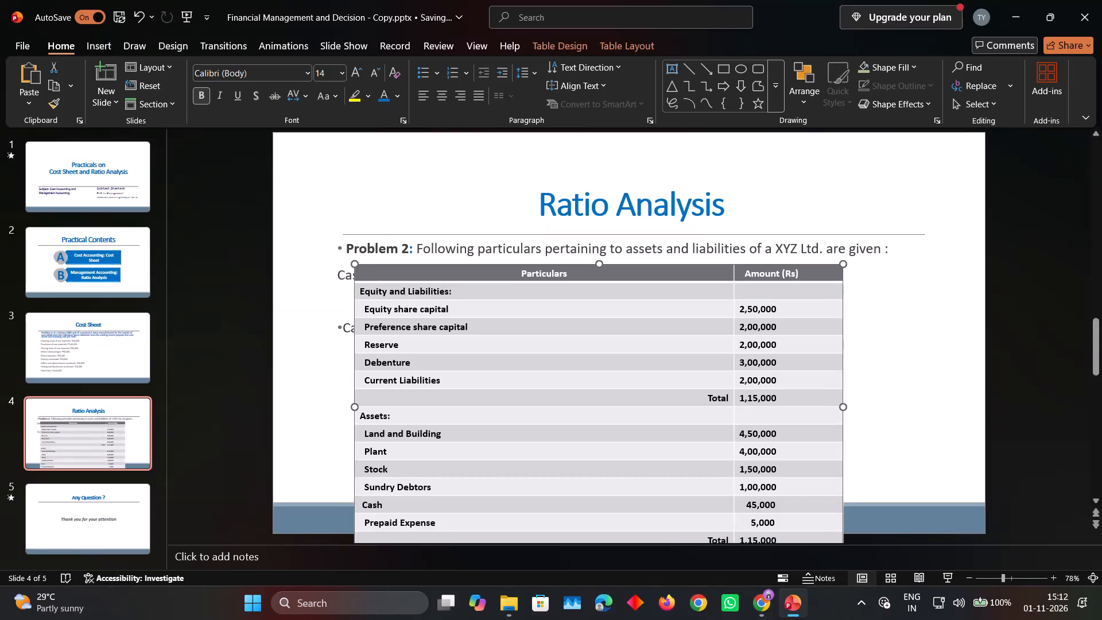
Shrink the Ratio Analysis title box from its top edge to fit closely around the heading, keeping the font size at 48.
left_click(633, 206)
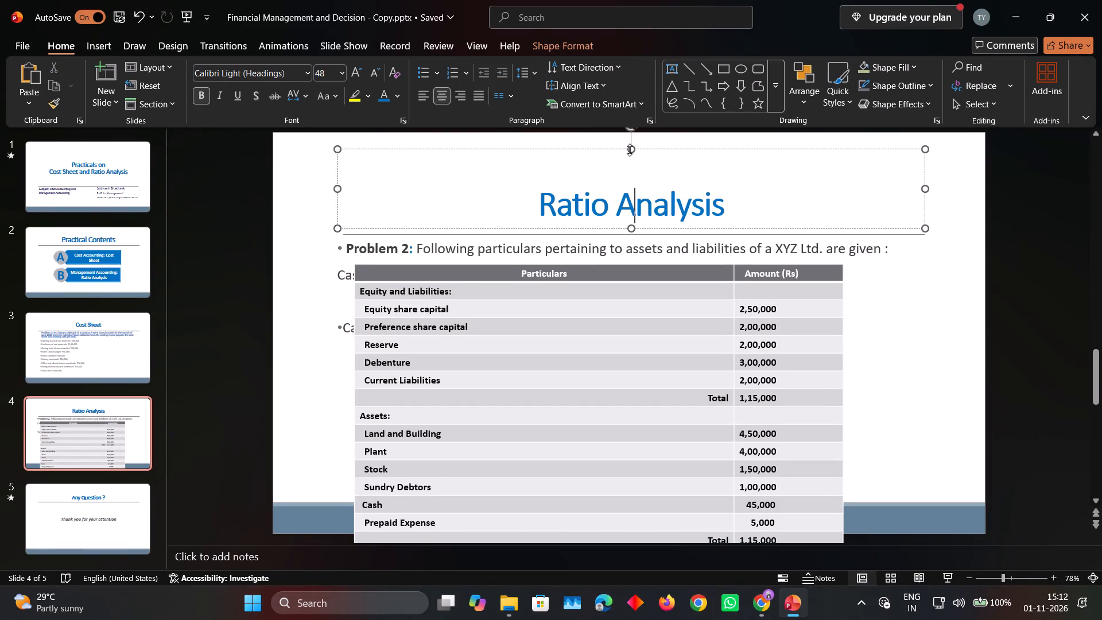
left_click_drag(630, 150, 633, 186)
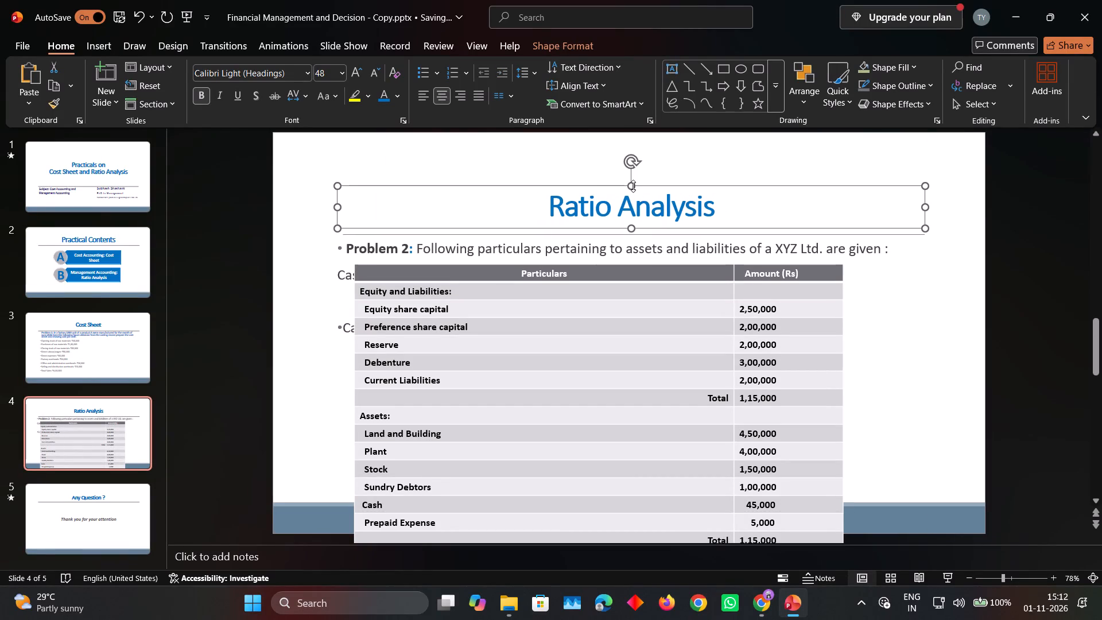
left_click(633, 186)
left_click_drag(633, 186, 632, 174)
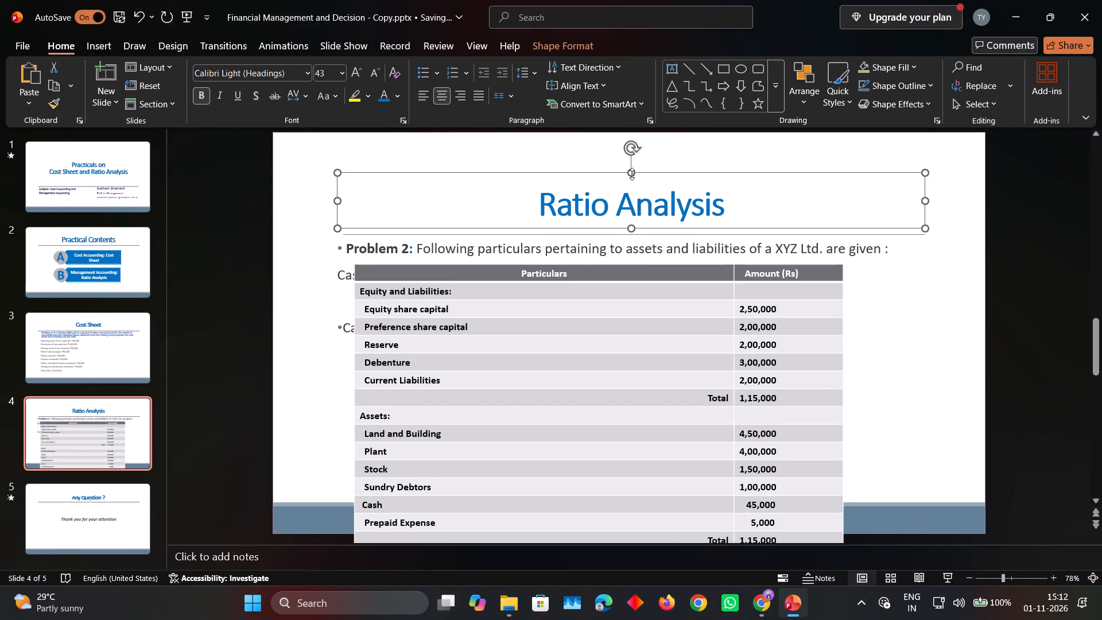
left_click_drag(632, 174, 630, 148)
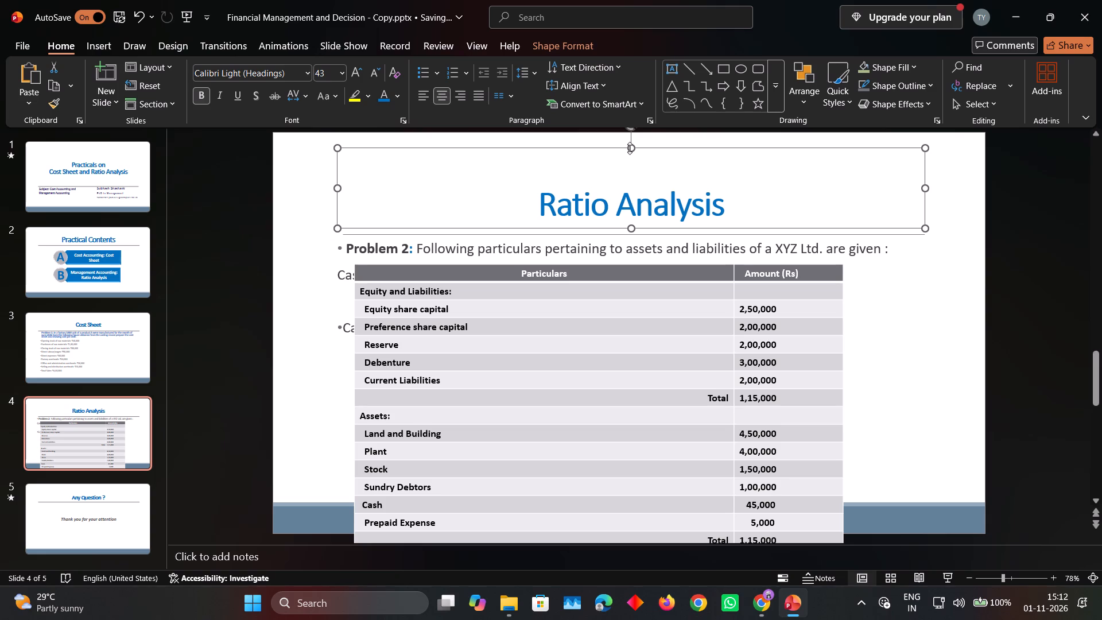
left_click_drag(631, 148, 633, 181)
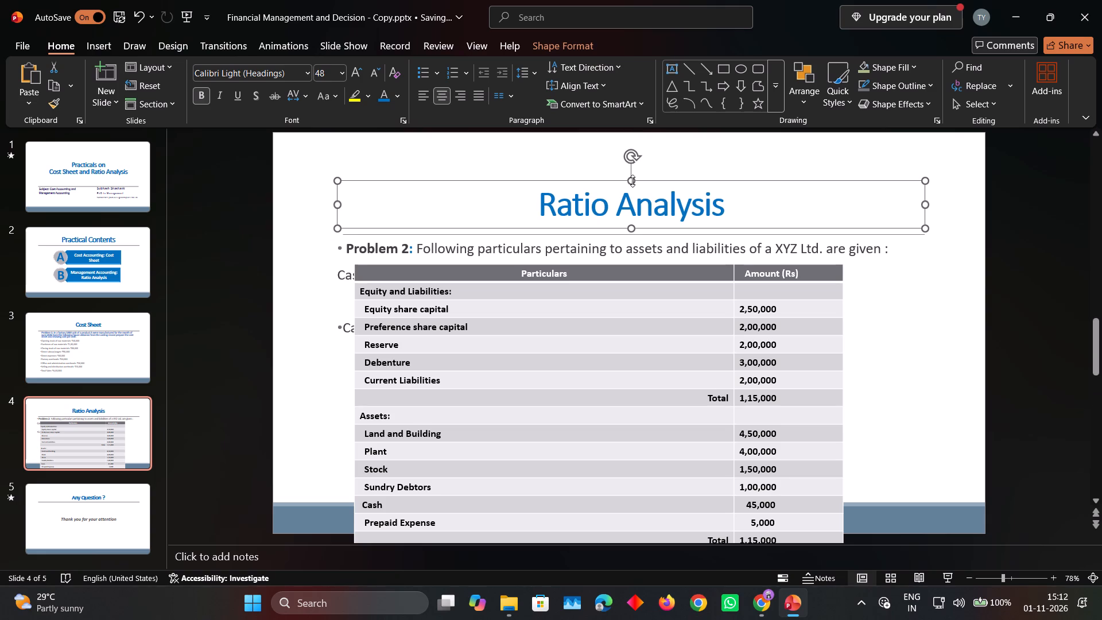
Move the Ratio Analysis title box straight up to just below the slide's top edge.
left_click(649, 180)
key("Up")
key("Up")
key("Up")
key("Up")
key("Up")
key("Up")
key("Up")
key("Up")
key("Up")
key("Up")
key("Up")
key("Up")
key("Up")
key("Up")
key("Up")
key("Up")
key("Up")
key("Up")
key("Up")
key("Up")
key("Up")
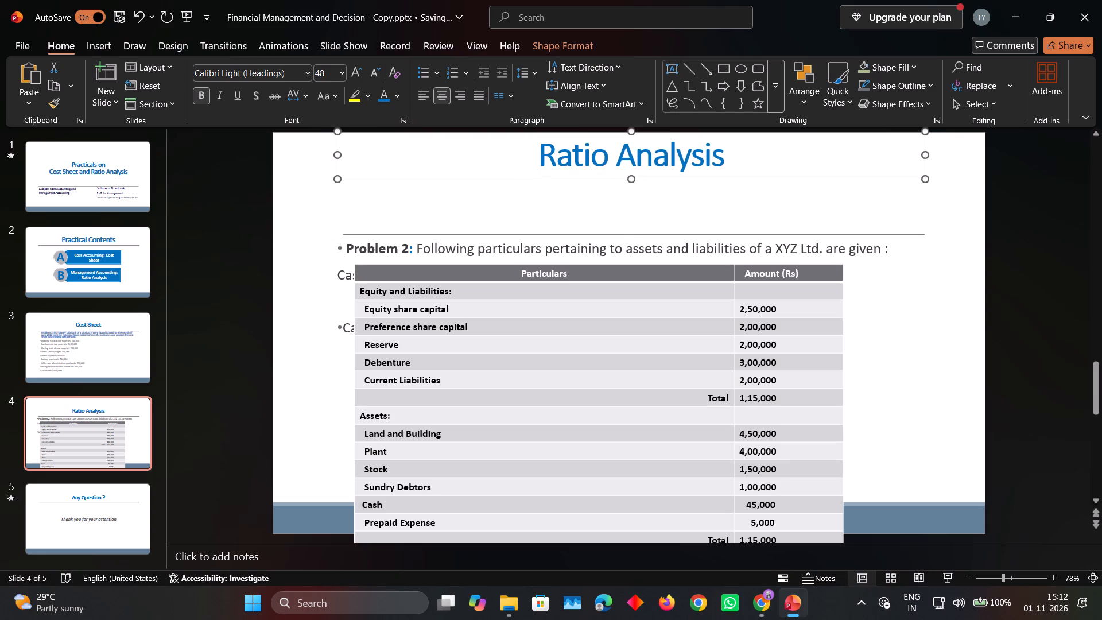
key("Down")
key("Down")
key("Down")
key("Down")
key("Down")
key("Down")
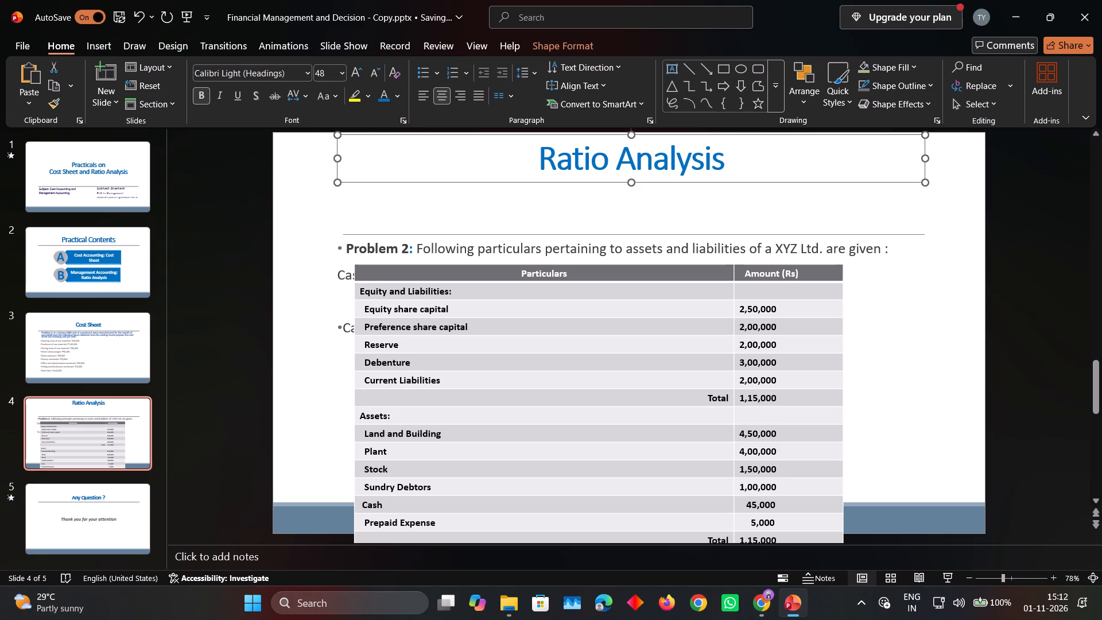
Move the Problem 2 text box up to directly beneath the Ratio Analysis title, slightly towards the slide's left side.
left_click_drag(891, 249, 325, 243)
left_click_drag(658, 239, 658, 234)
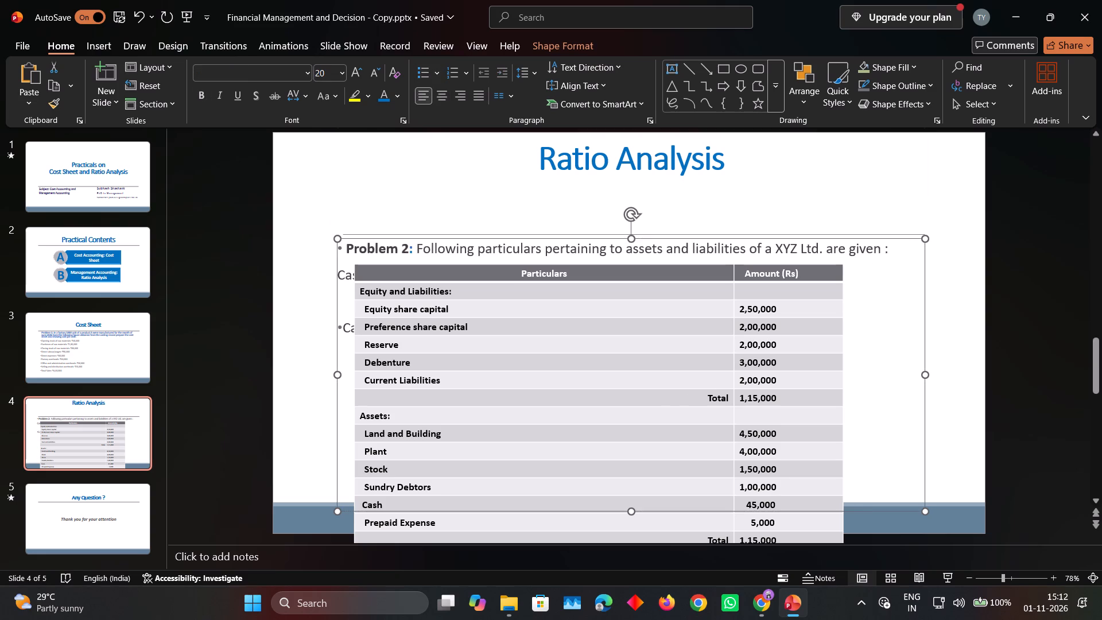
left_click_drag(658, 234, 637, 182)
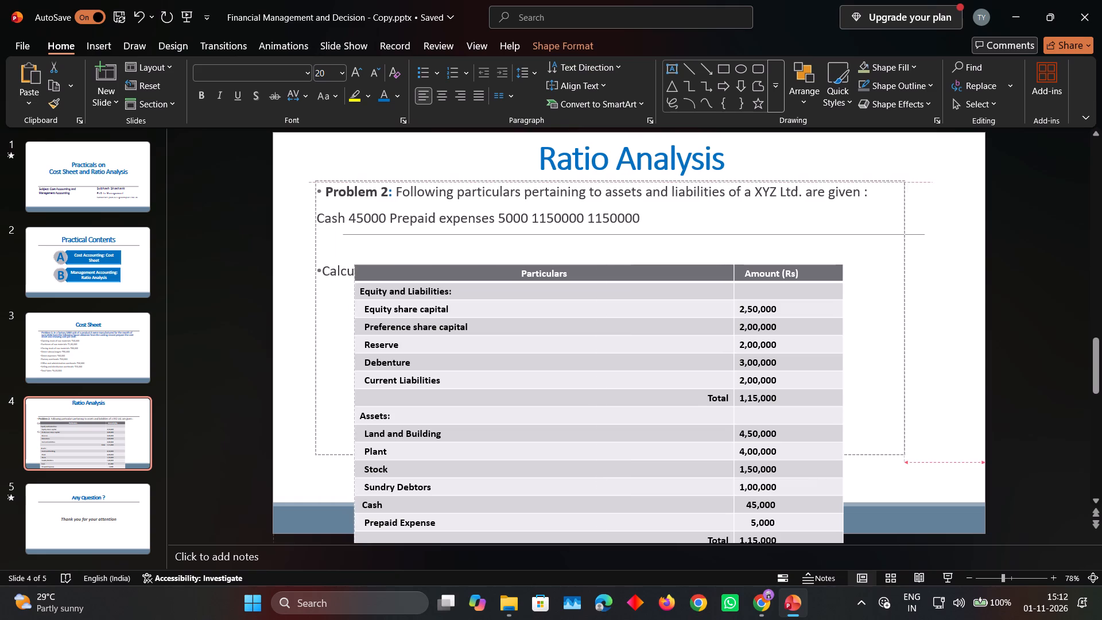
left_click_drag(637, 182, 632, 184)
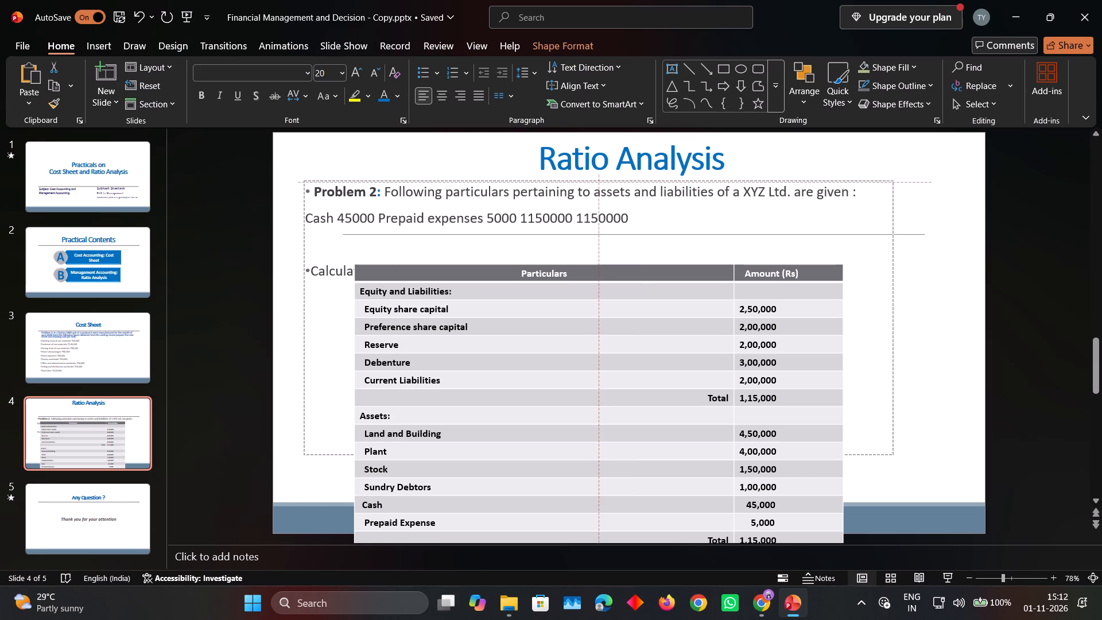
left_click_drag(632, 184, 631, 183)
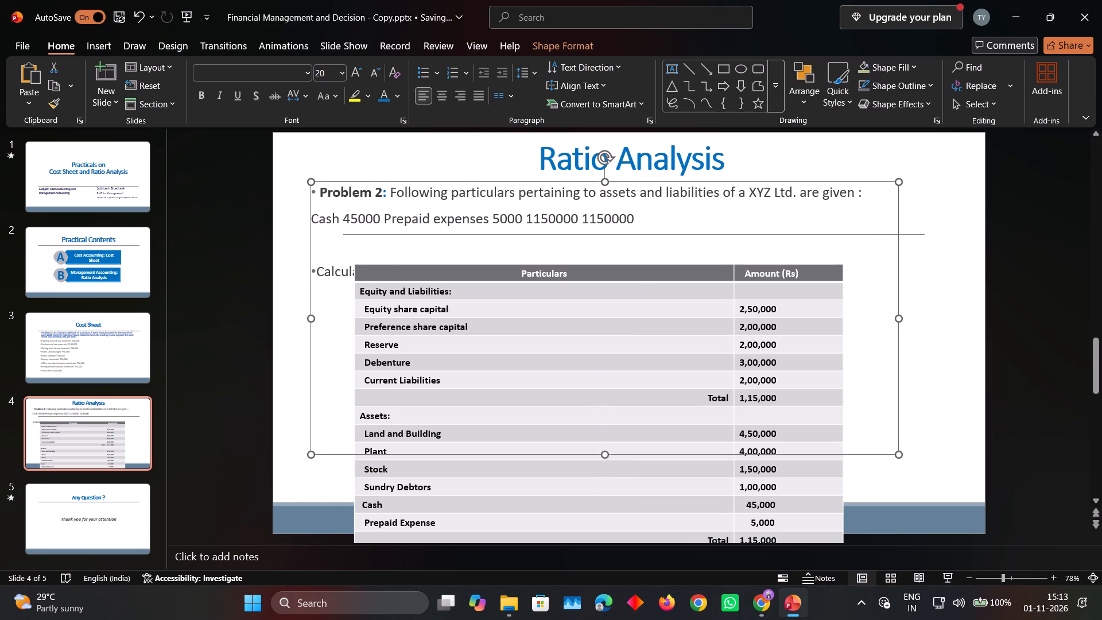
left_click(318, 267)
key("BackSpace")
key("BackSpace")
key("BackSpace")
key("BackSpace")
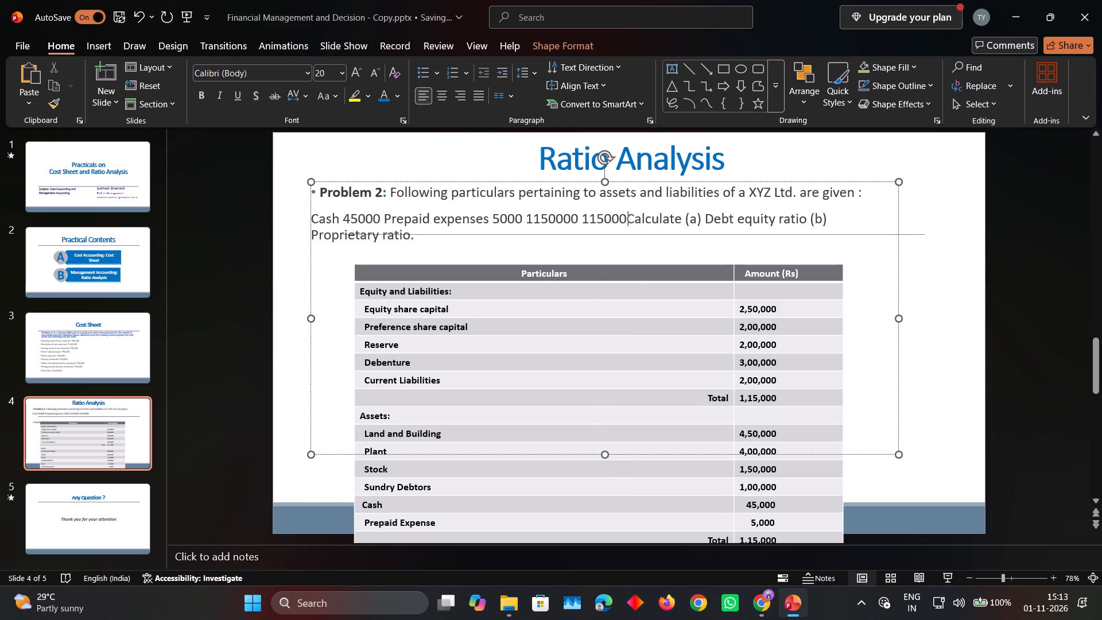
key("BackSpace")
key("BackSpace")
key("BackSpace")
key("BackSpace")
key("BackSpace")
key("BackSpace")
key("BackSpace")
key("BackSpace")
key("BackSpace")
key("BackSpace")
key("BackSpace")
key("BackSpace")
key("BackSpace")
key("BackSpace")
key("BackSpace")
key("BackSpace")
key("BackSpace")
key("BackSpace")
key("BackSpace")
key("BackSpace")
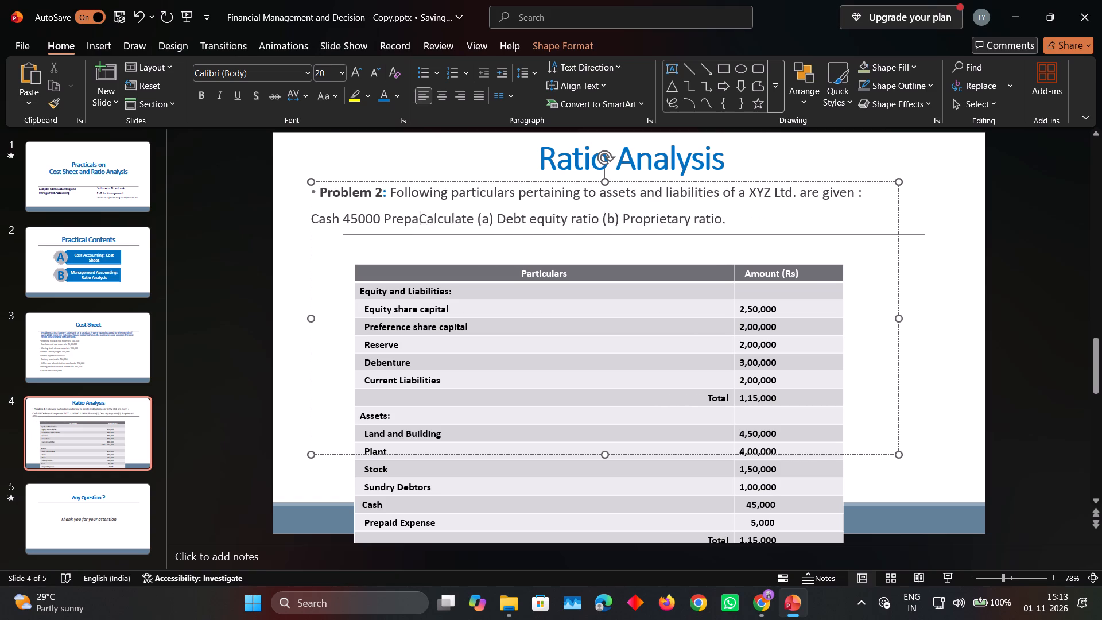
key("BackSpace")
key("BackSpace")
key("BackSpace")
key("BackSpace")
key("BackSpace")
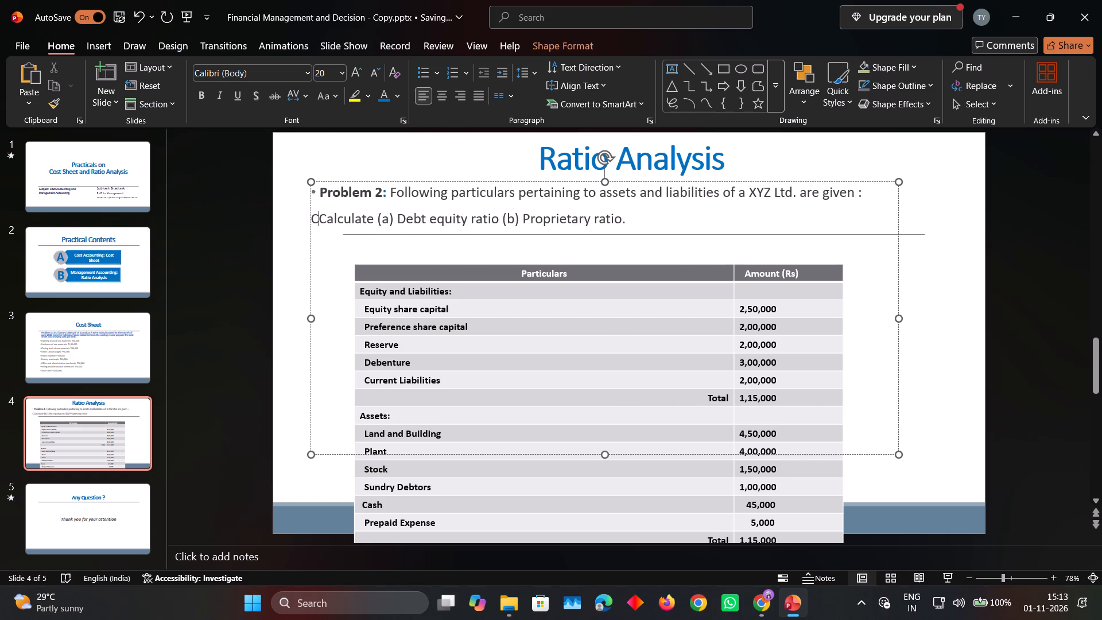
key("BackSpace")
key("BackSpace")
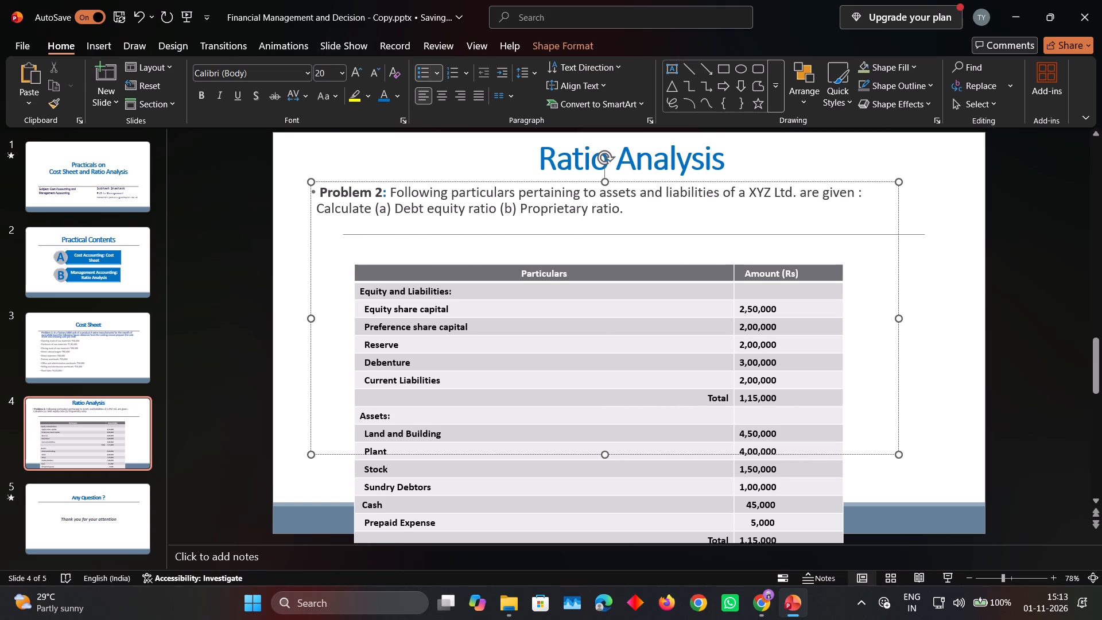
Remove the colon after "are given" in the Problem 2 sentence, keeping a space before "Calculate".
key("BackSpace")
key("BackSpace")
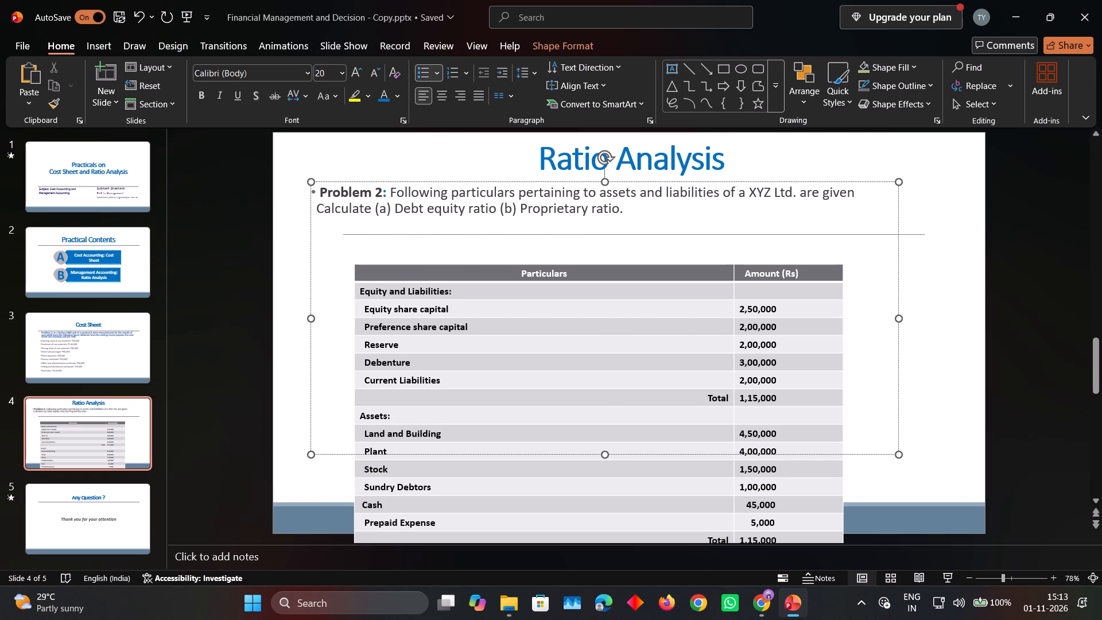
key("BackSpace")
key("space")
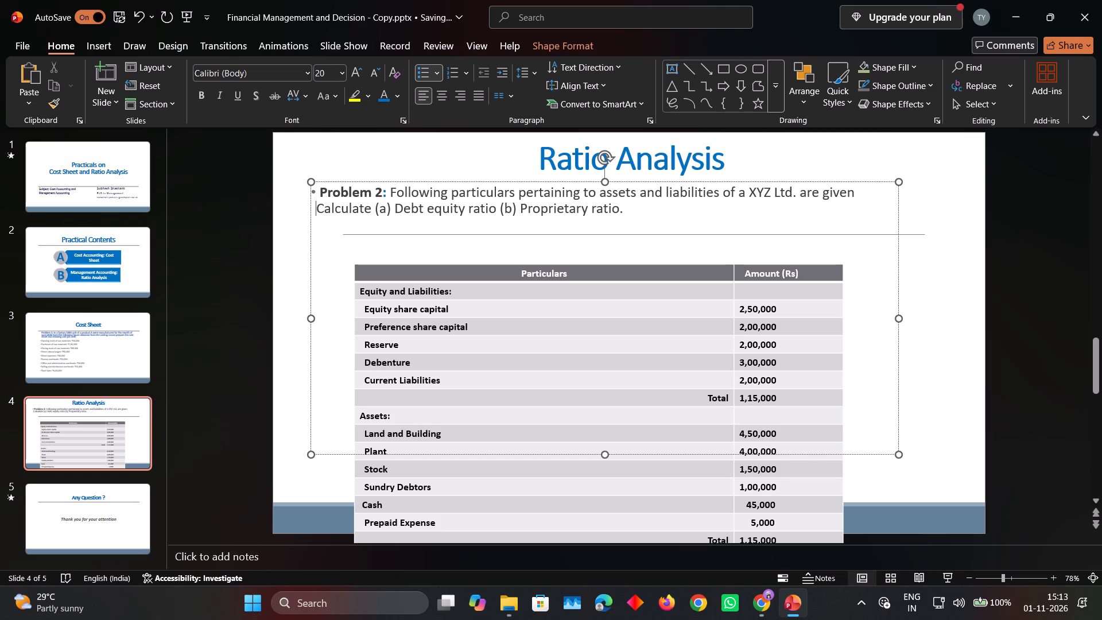
Shorten the Problem 2 text box from its bottom edge to fit its two lines, ending just above the horizontal rule.
left_click_drag(605, 455, 605, 228)
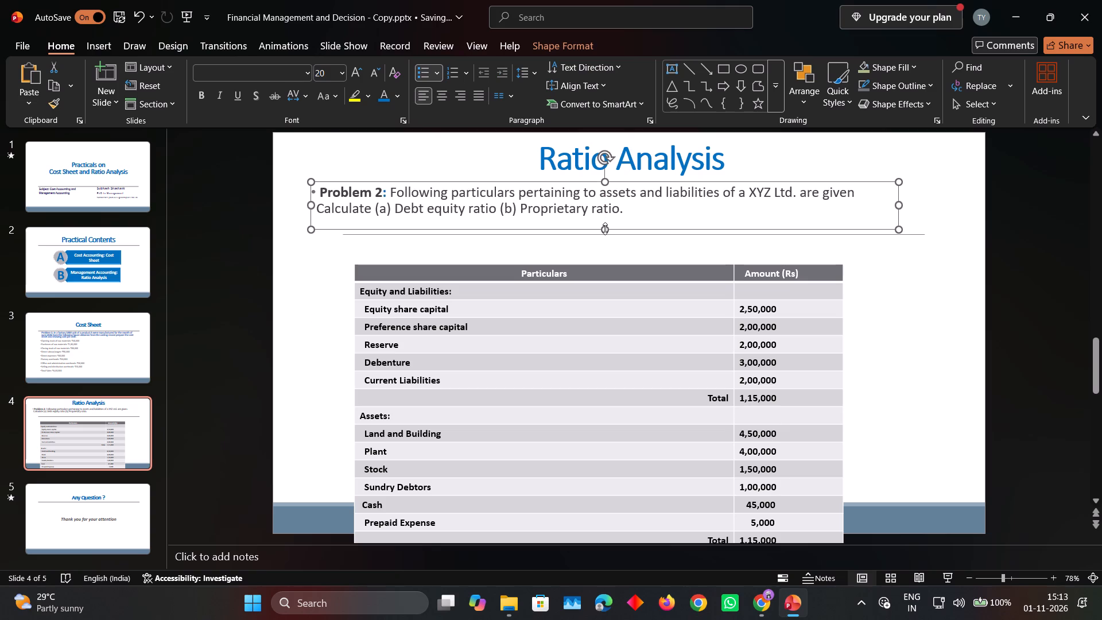
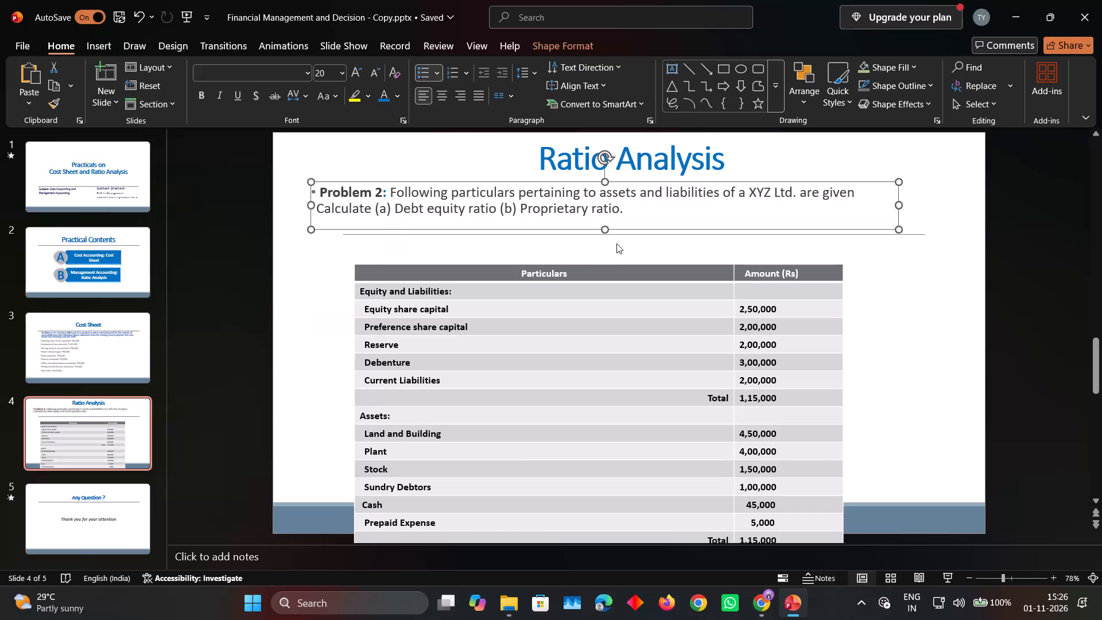
Move the particulars table up to directly beneath the Problem 2 text, lining its left edge up with the text and clearing the footer band.
left_click(616, 243)
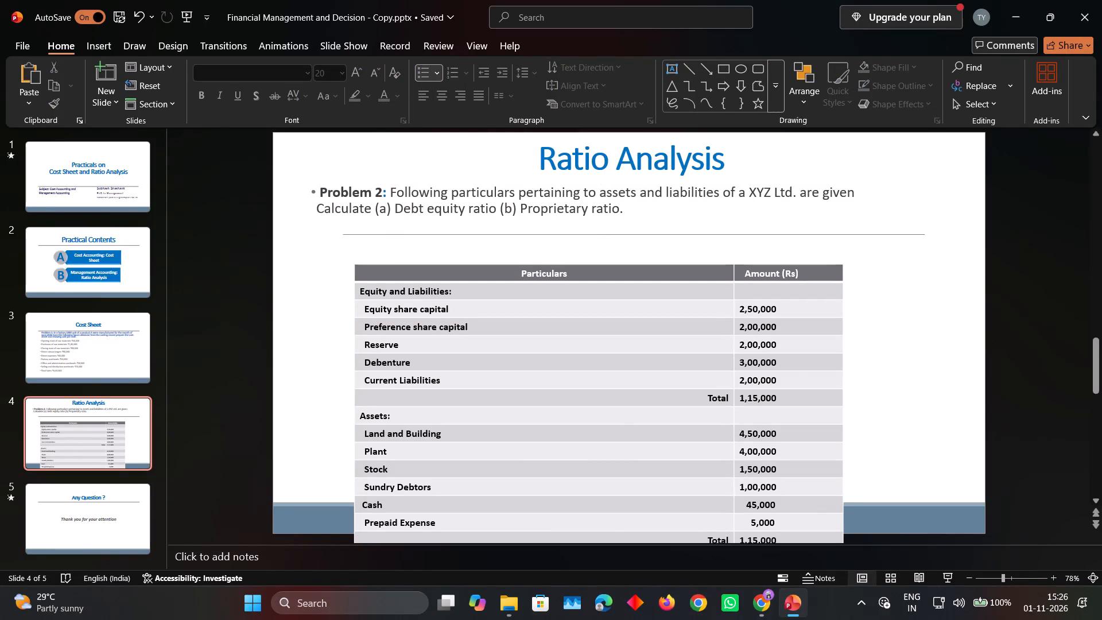
left_click(614, 268)
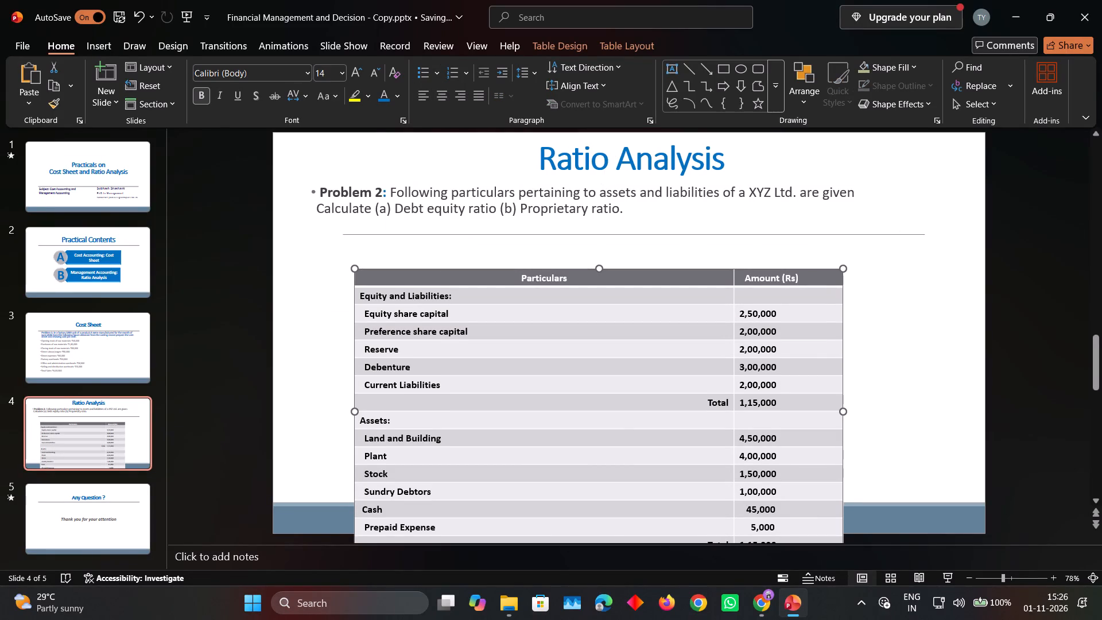
left_click_drag(616, 270, 610, 219)
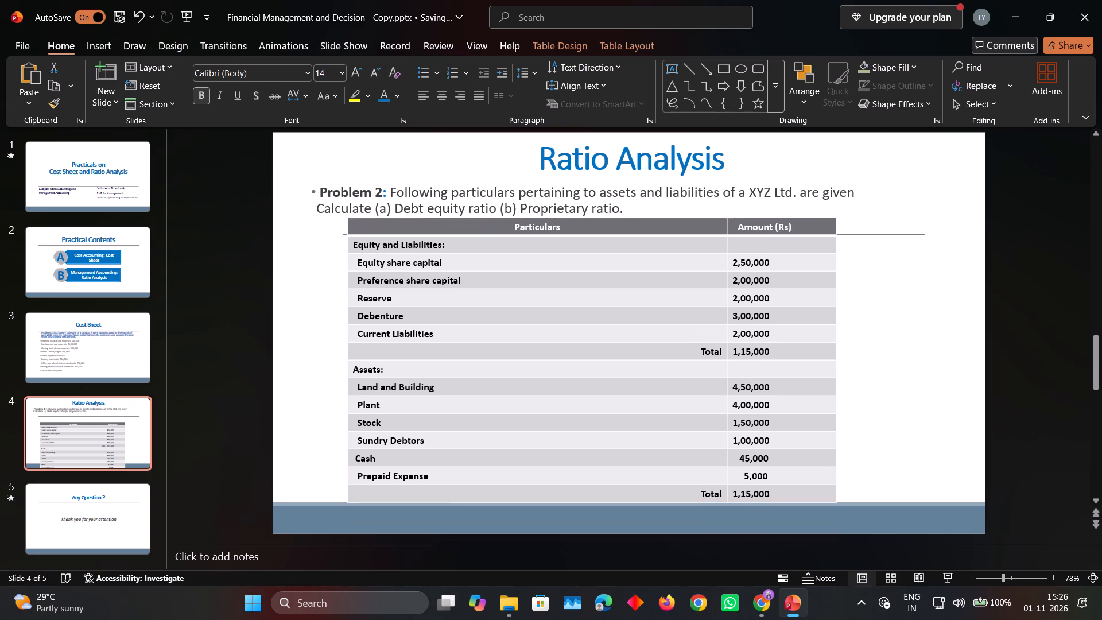
left_click_drag(610, 219, 599, 219)
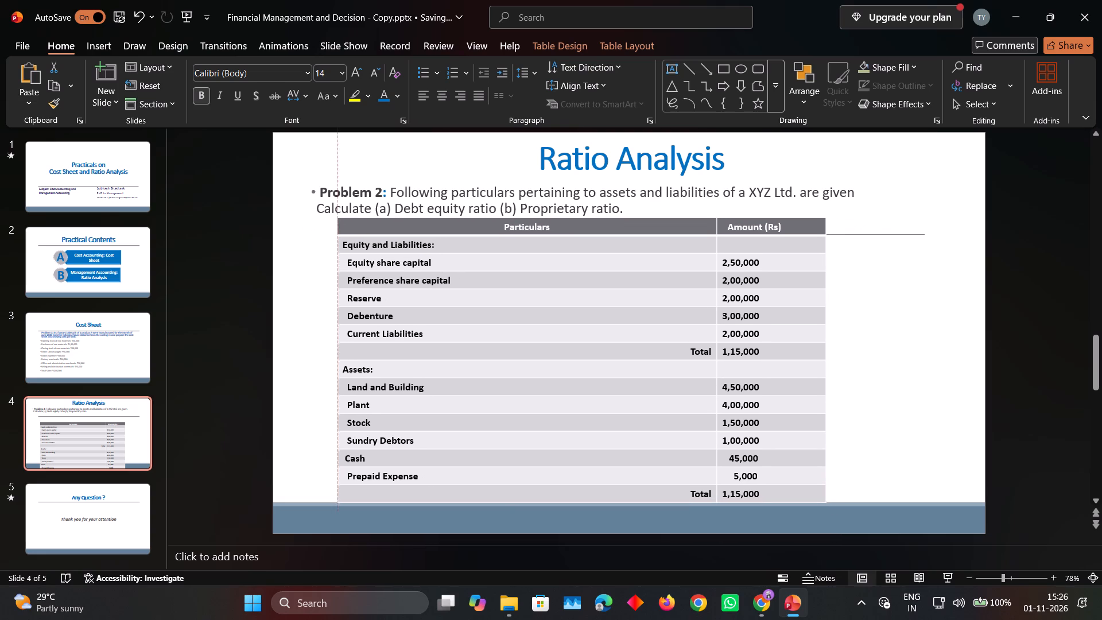
left_click_drag(599, 219, 579, 216)
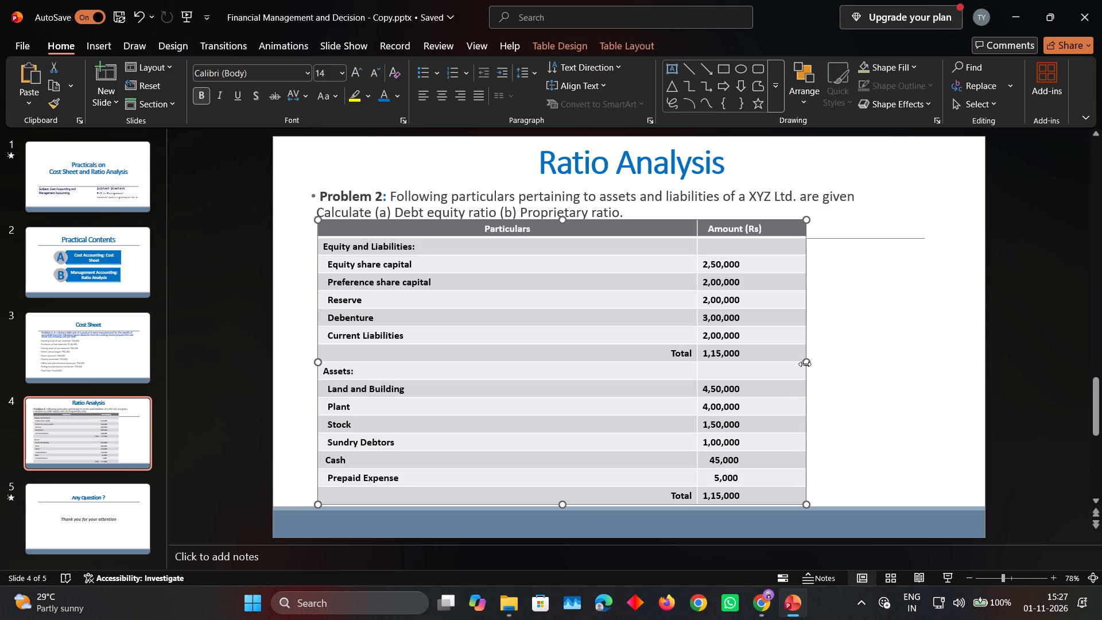
Narrow the particulars table from its right edge until it ends roughly beneath the end of the Ratio Analysis title.
left_click_drag(805, 362, 779, 366)
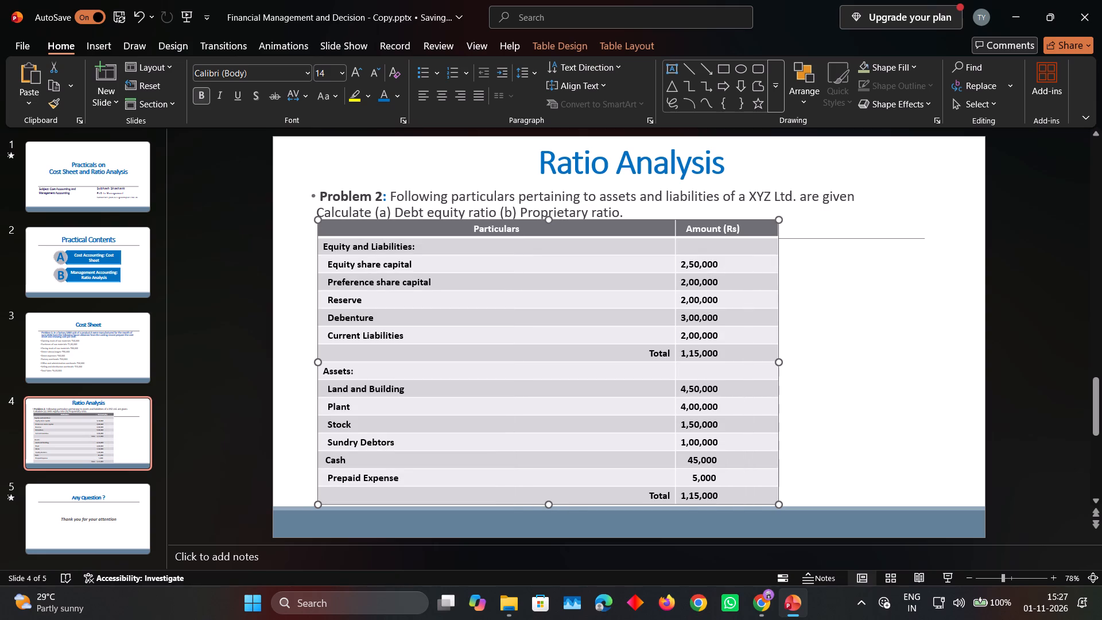
left_click_drag(781, 362, 768, 362)
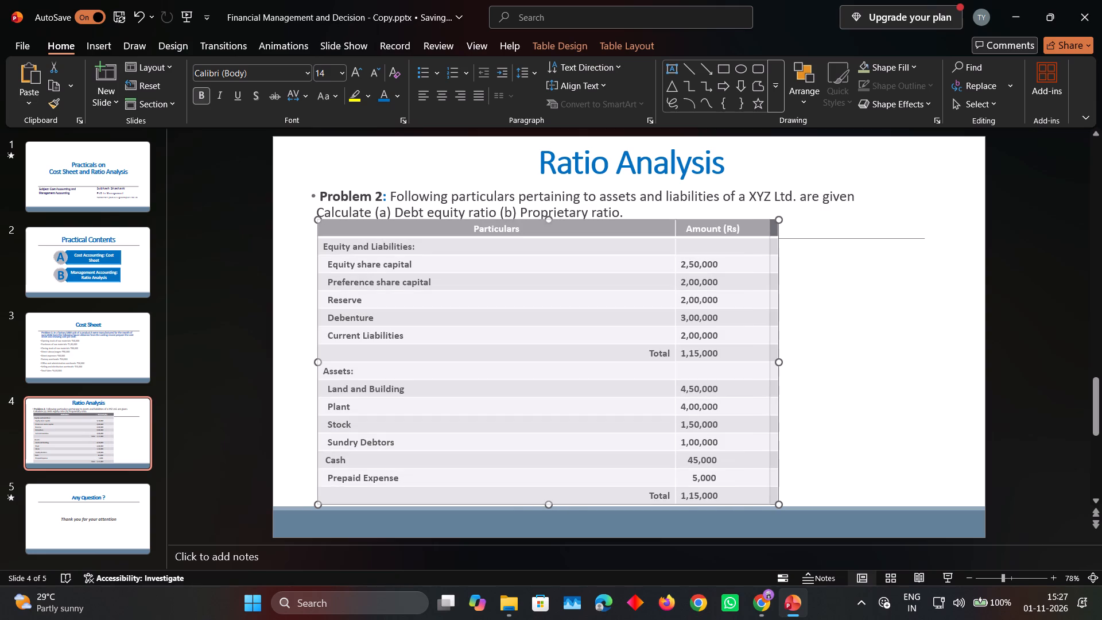
left_click_drag(768, 362, 757, 362)
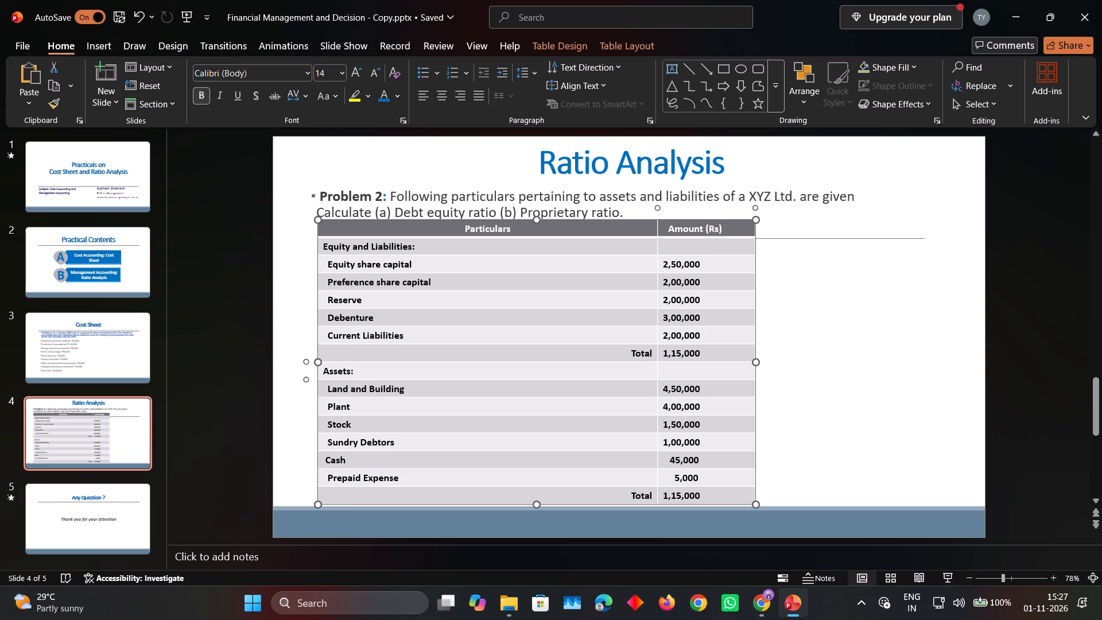
left_click_drag(756, 363, 742, 363)
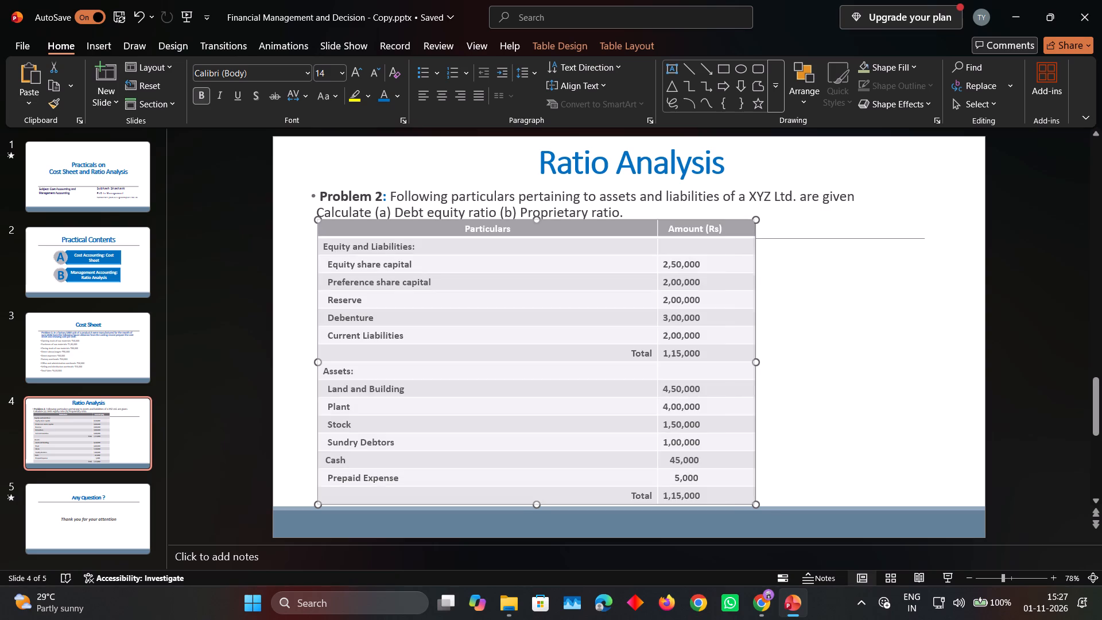
left_click_drag(742, 363, 732, 363)
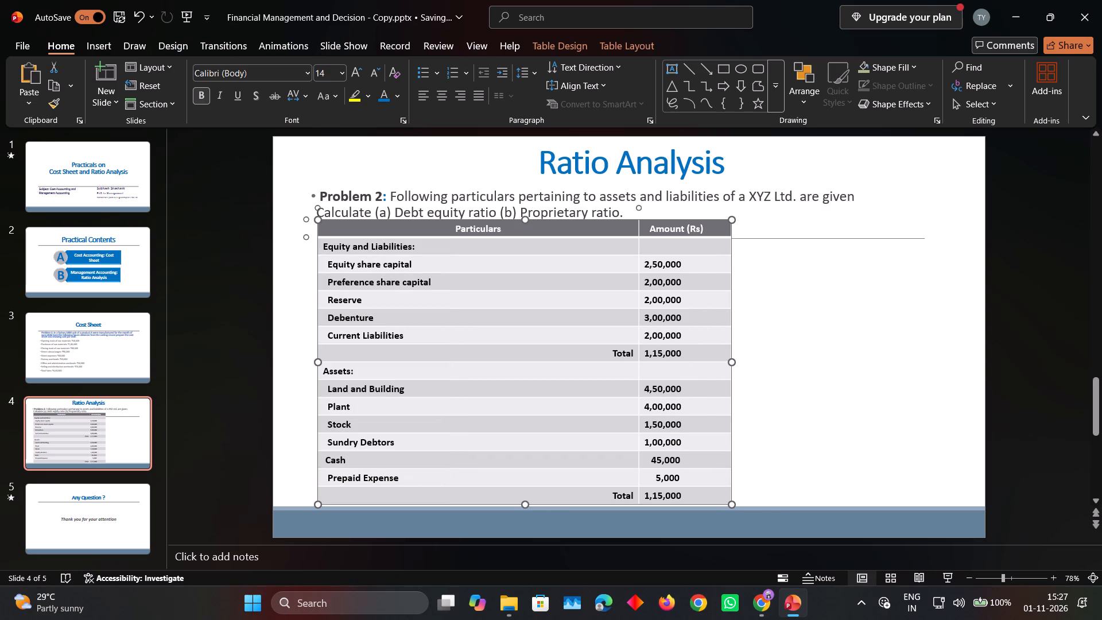
Nudge the particulars table right until it sits roughly centred beneath the question text, and slightly down to the top of the footer band.
left_click(580, 220)
key("Right")
key("Right")
key("Right")
key("Right")
key("Right")
key("Right")
key("Right")
key("Right")
key("Right")
key("Right")
key("Right")
key("Right")
key("Right")
key("Right")
key("Right")
key("Right")
key("Right")
key("Right")
key("Right")
key("Right")
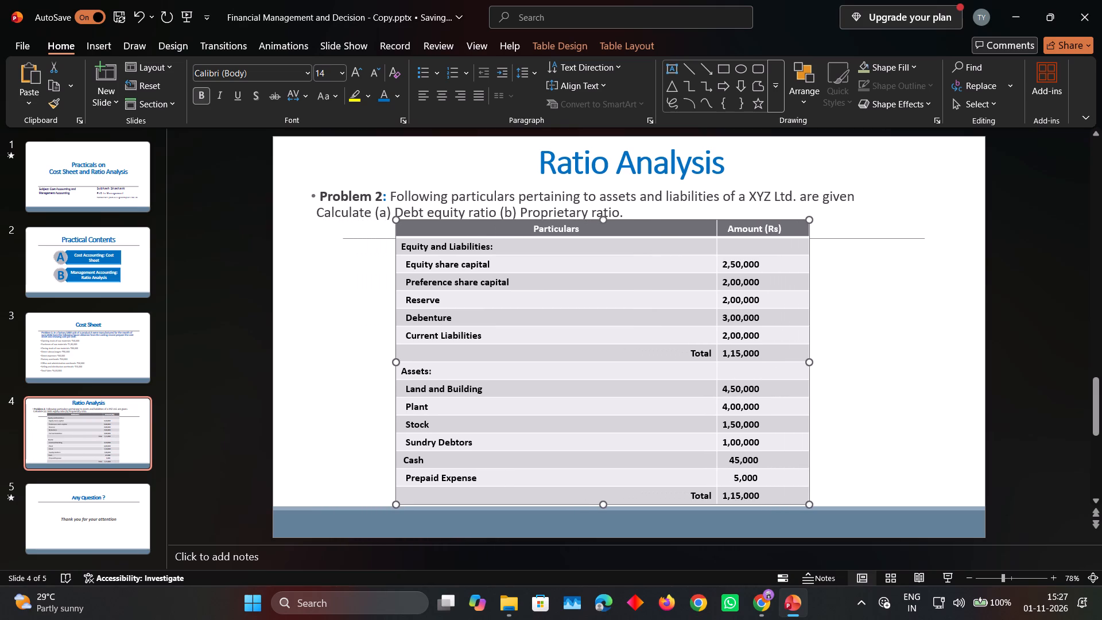
key("Down")
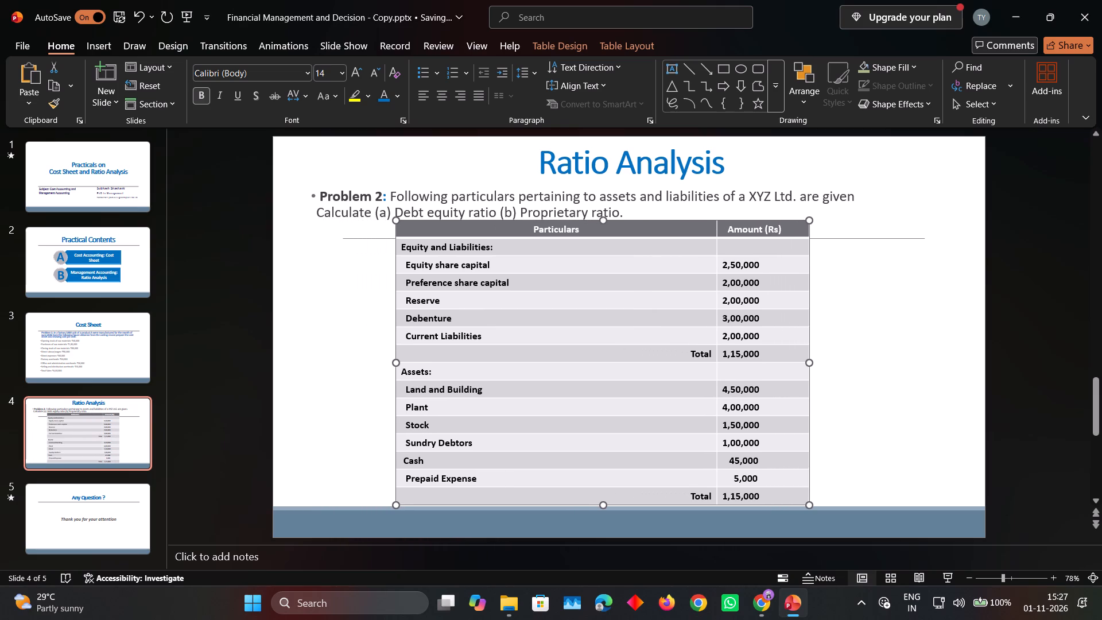
key("Down")
key("Down")
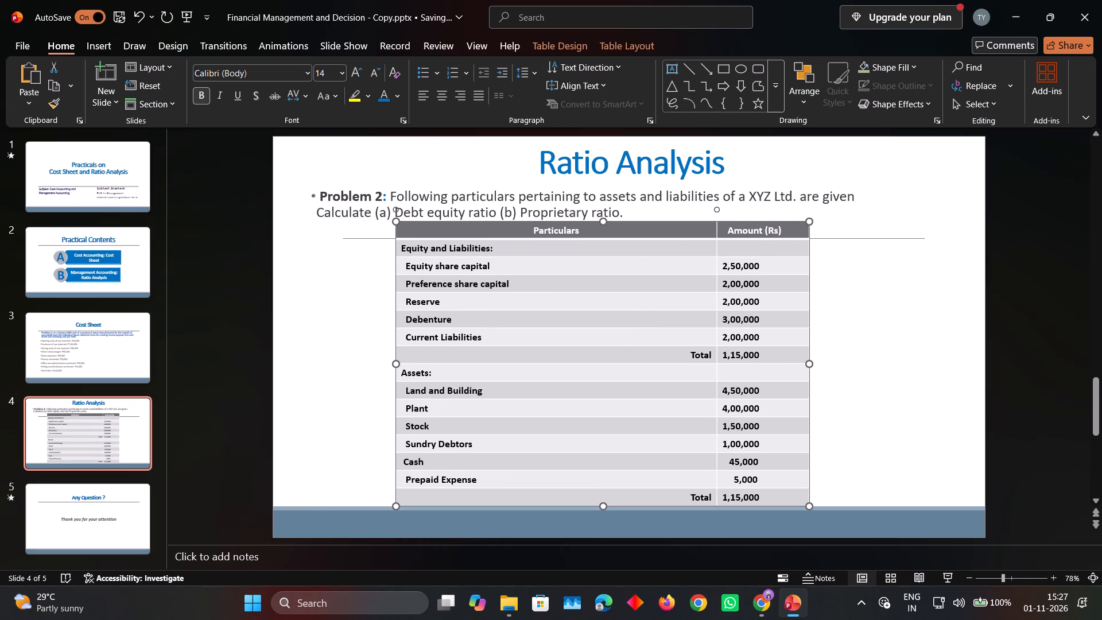
Nudge the Problem 2 text box slightly up so its second line clears the table's header row.
left_click(619, 183)
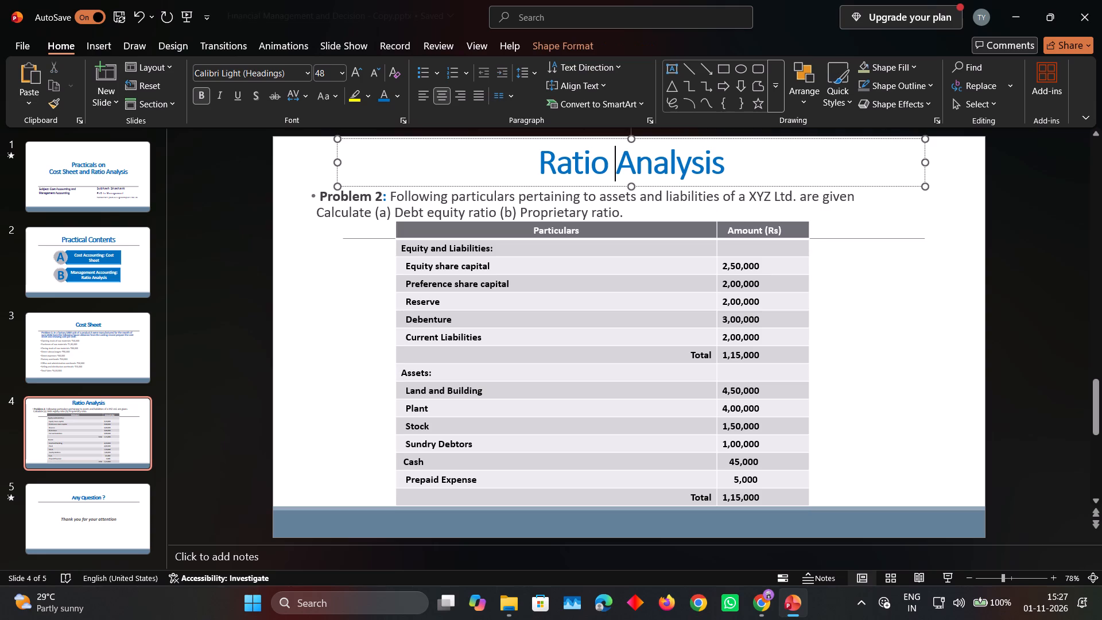
left_click(625, 216)
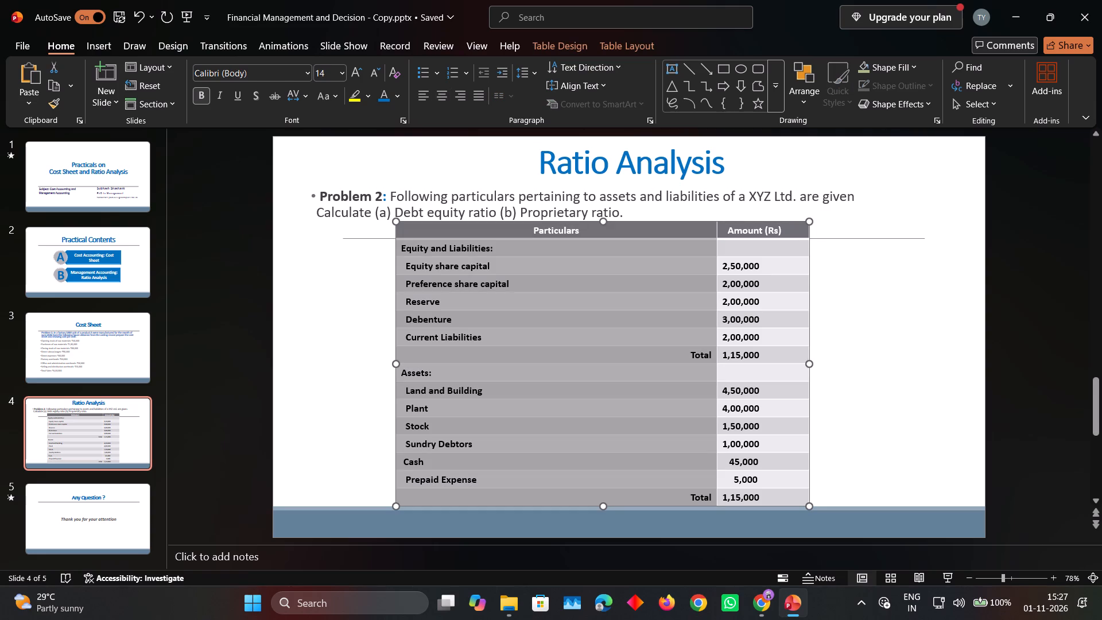
left_click(596, 206)
left_click(618, 185)
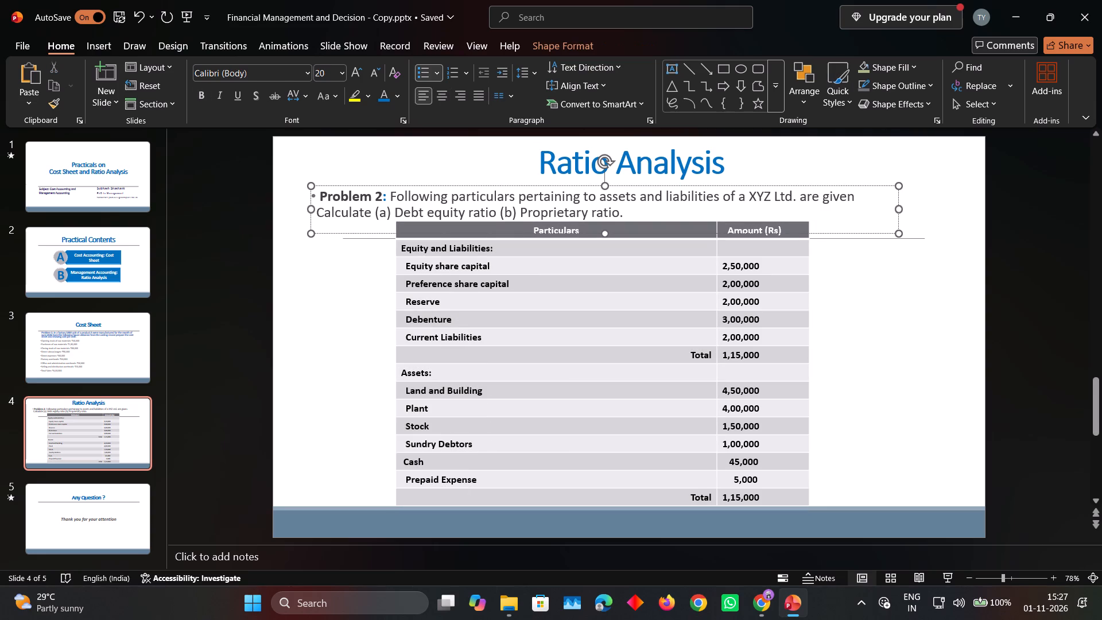
key("Up")
key("Up")
key("Up")
key("Up")
key("Up")
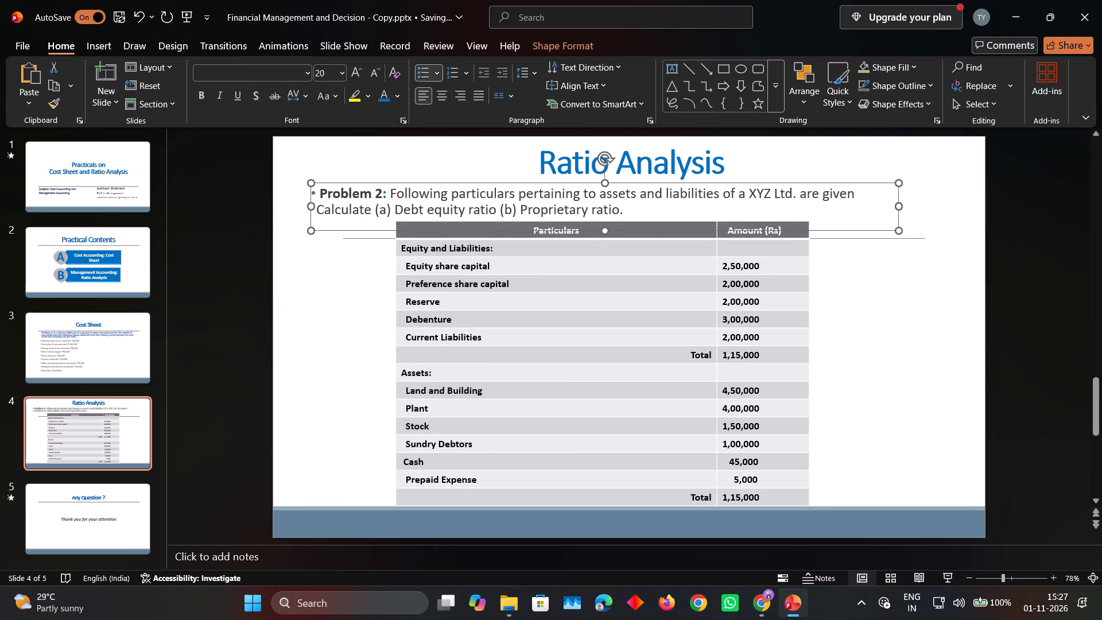
left_click(891, 282)
Replace the full stop after "Proprietary ratio" with "(c) Current Ratio" in the Problem 2 text.
left_click(628, 209)
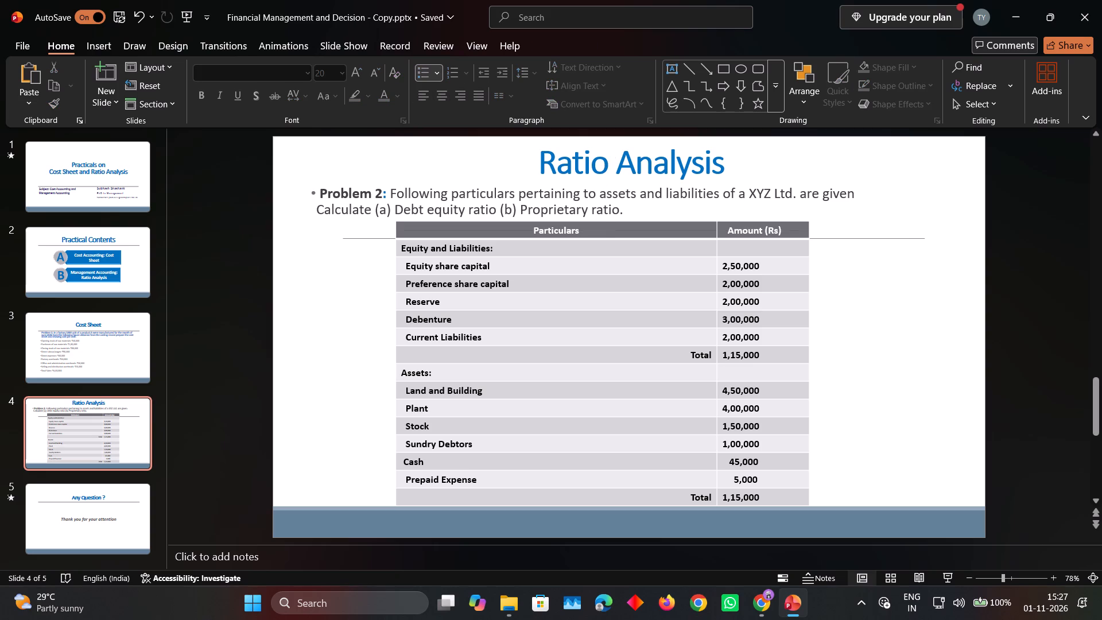
key("BackSpace")
key("space")
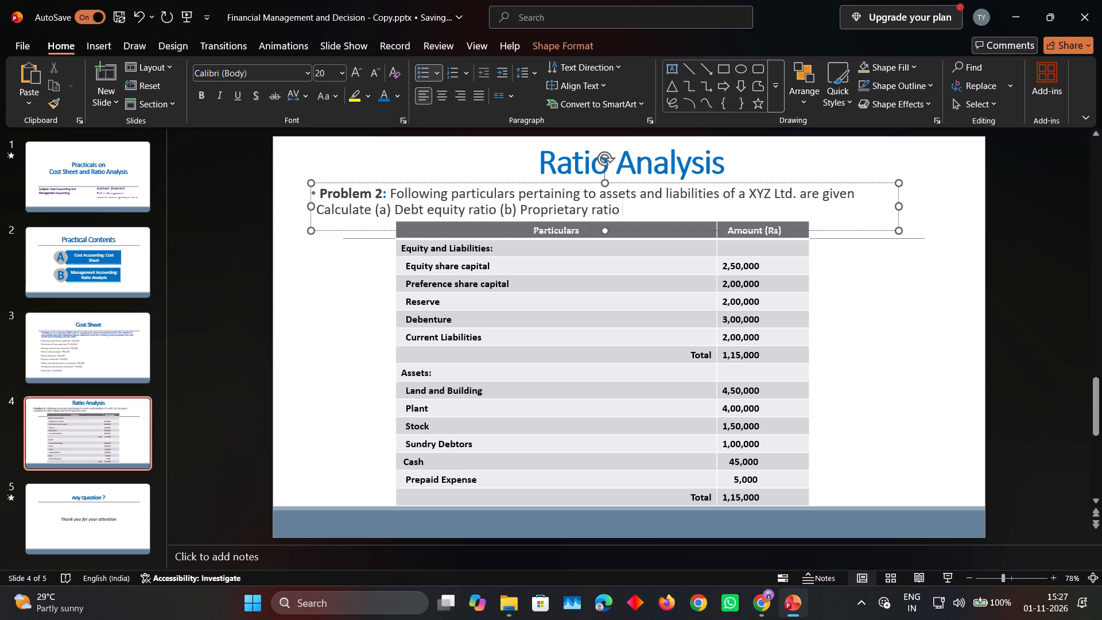
key("shift+parenleft")
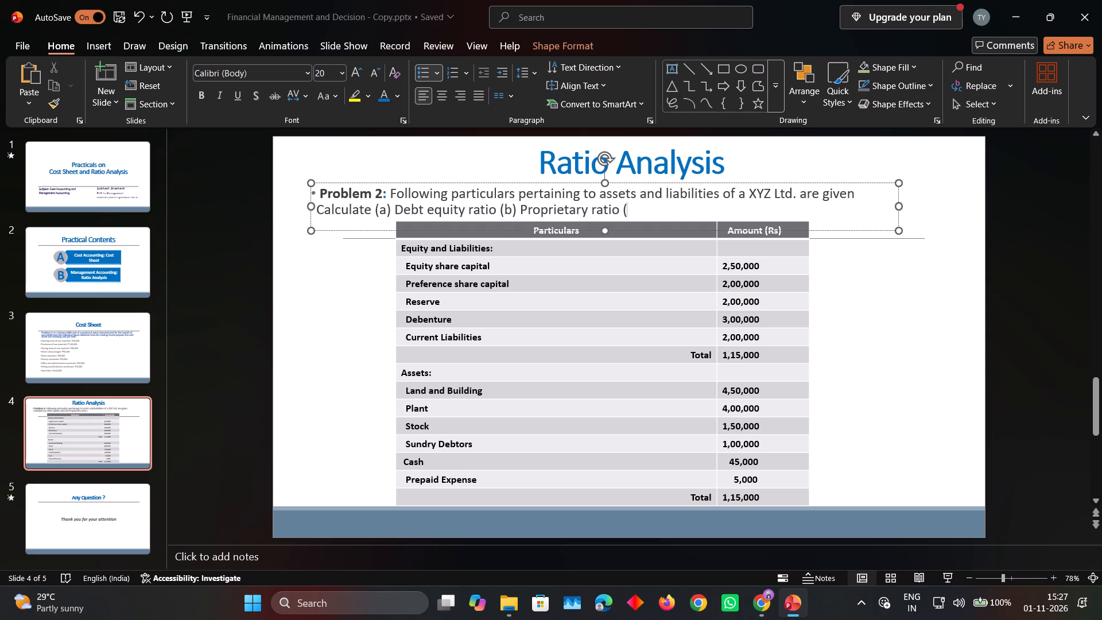
key("c")
key("shift+parenright")
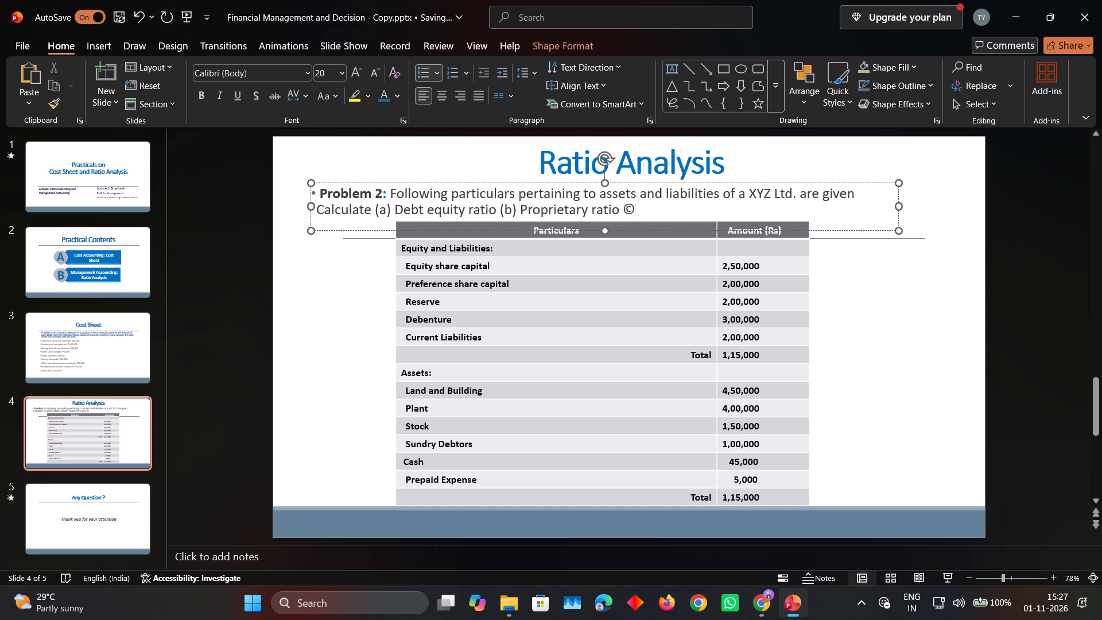
key("BackSpace")
key("space")
type("Li")
key("BackSpace")
key("BackSpace")
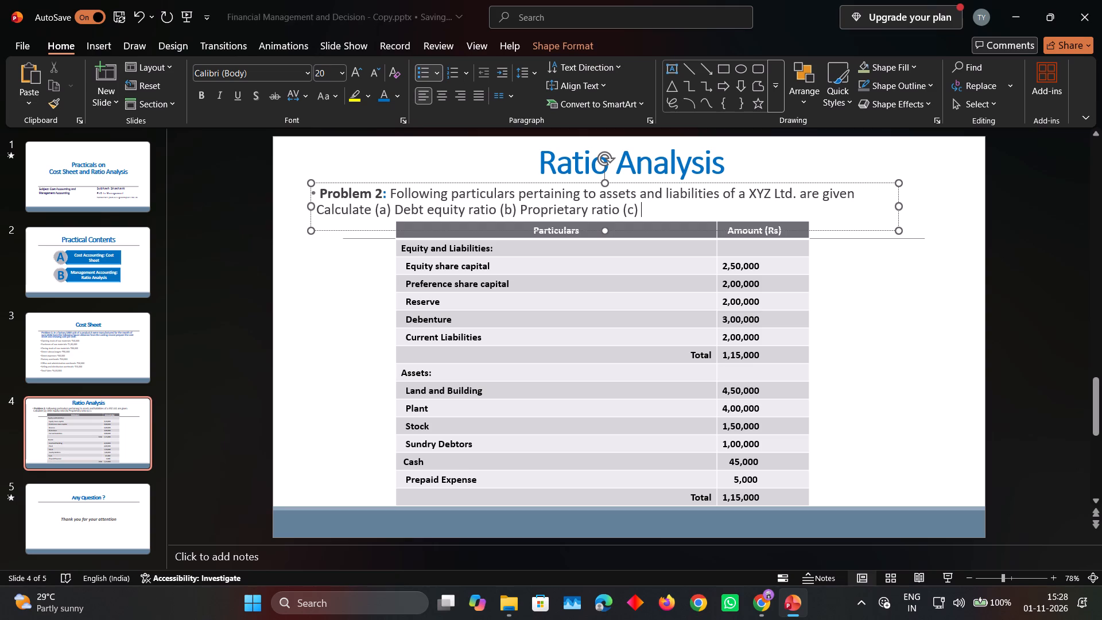
type("Current Ray")
key("BackSpace")
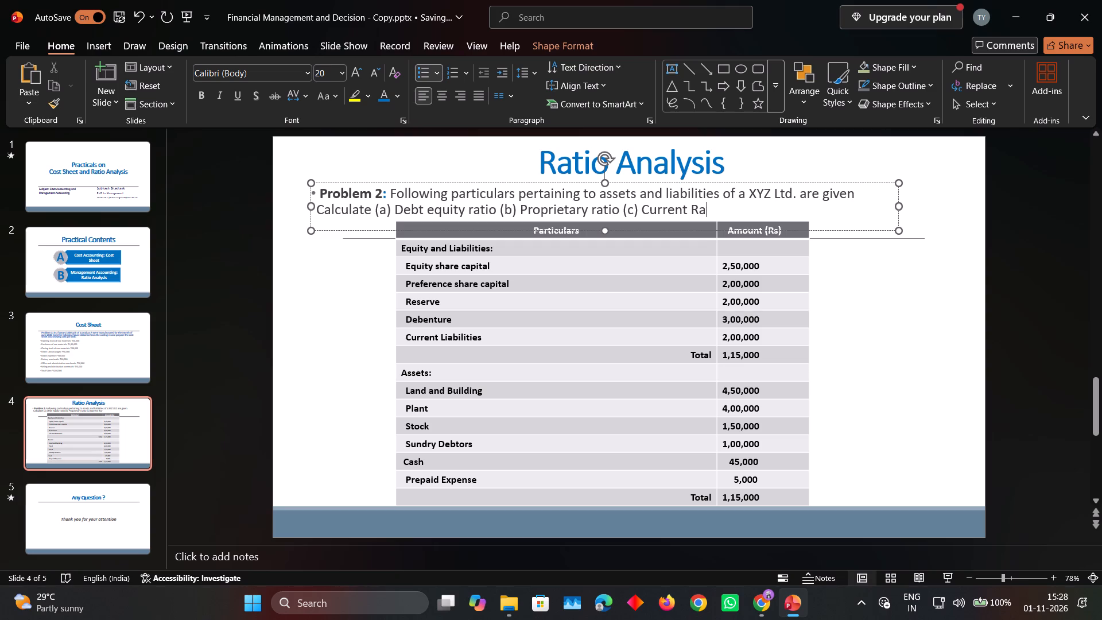
type("tio")
key("space")
Add "(d) liquity Ratio" after "Current Ratio" at the end of the Problem 2 text.
key("9")
key("shift+d")
key("shift+parenright")
key("BackSpace")
key("BackSpace")
key("BackSpace")
key("shift+parenleft")
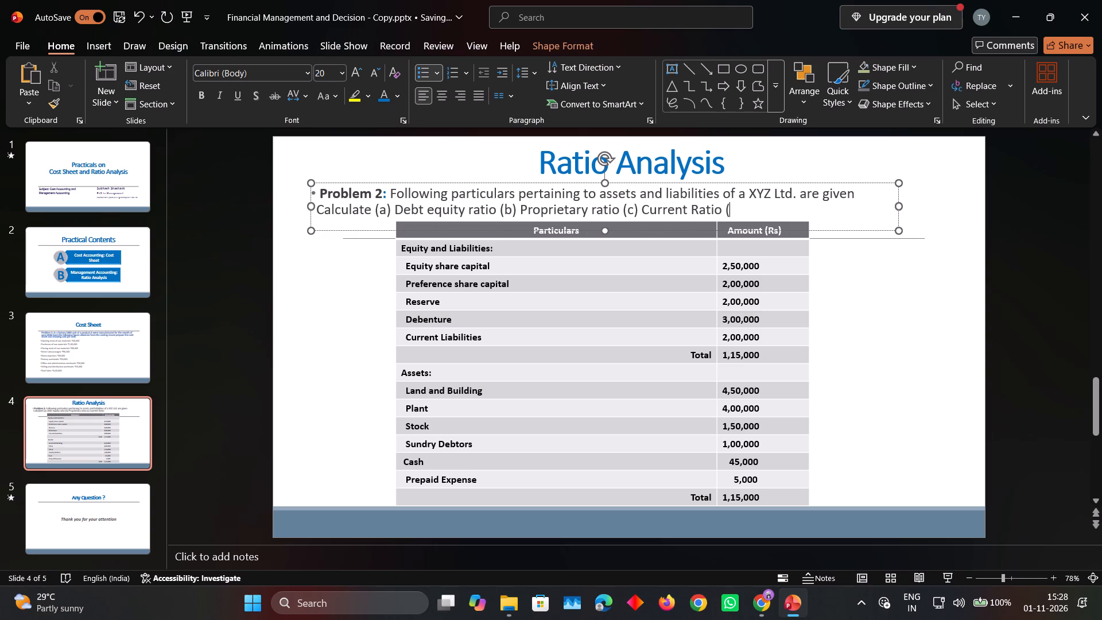
type("d)")
key("space")
type("liquity Ray")
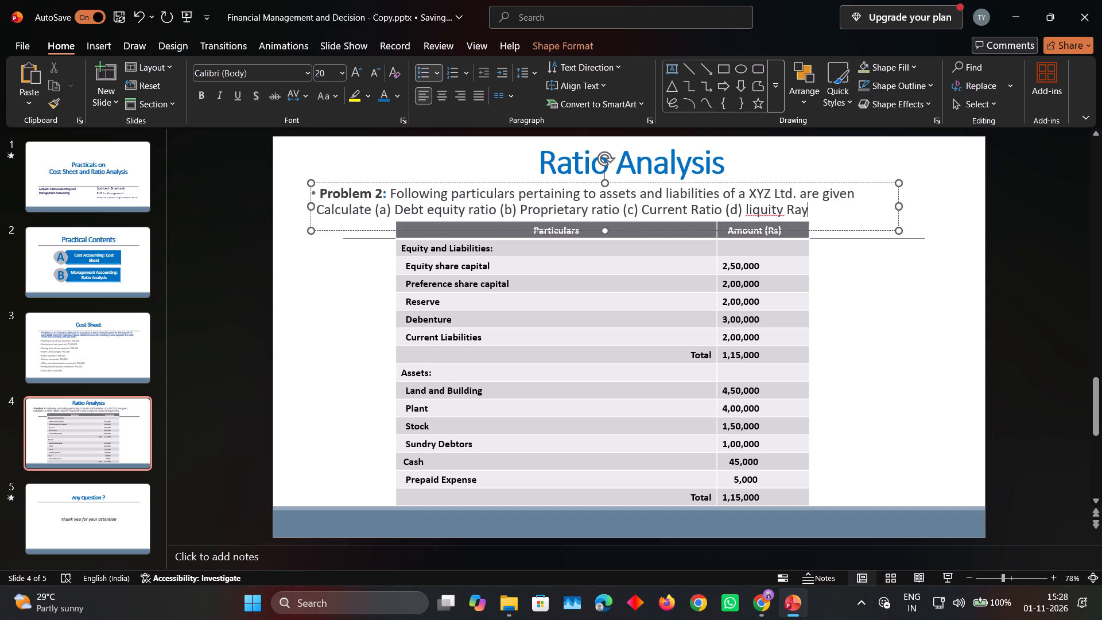
key("BackSpace")
type("tio")
Insert the missing "d" into "liquity" at the end of the Problem 2 text so it reads "liquidty Ratio".
left_click(769, 214)
left_click(769, 206)
key("Right")
key("d")
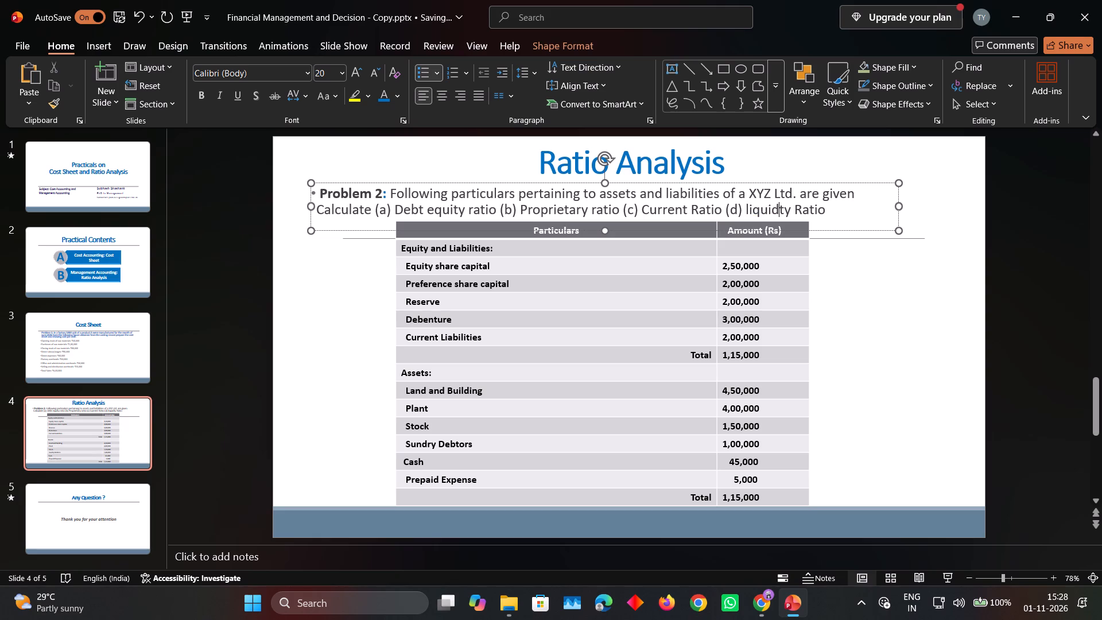
left_click(847, 215)
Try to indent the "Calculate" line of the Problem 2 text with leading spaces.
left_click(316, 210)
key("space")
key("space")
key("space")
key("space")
Remove the leading space and the bullet in front of "Problem 2:" on the Ratio Analysis slide, using the Cost Sheet slide as reference.
left_click(319, 192)
left_click(102, 421)
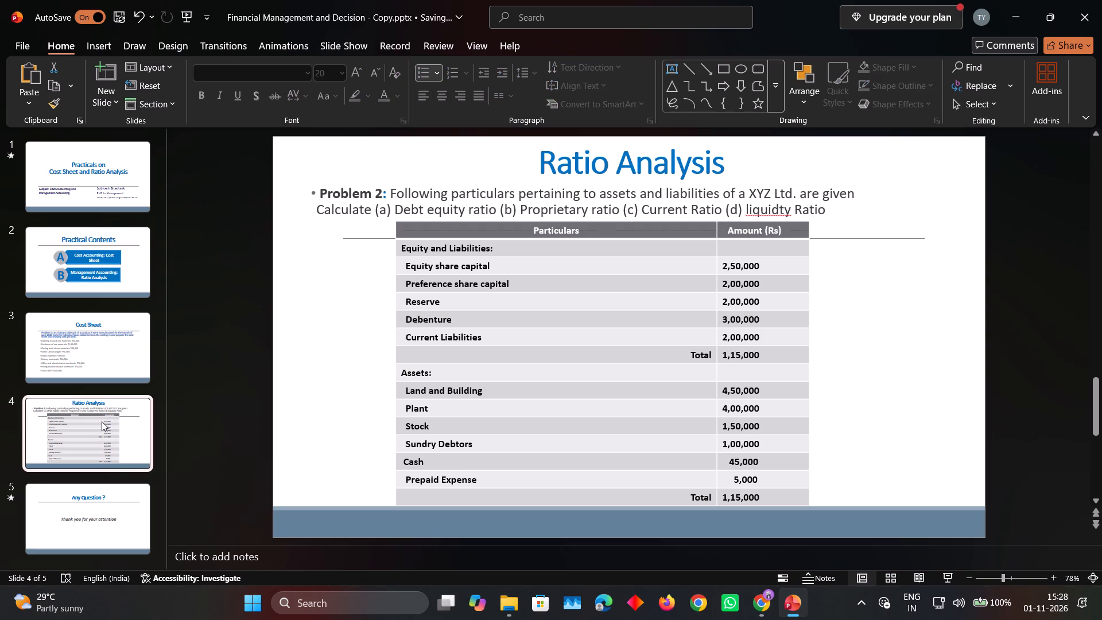
left_click(92, 342)
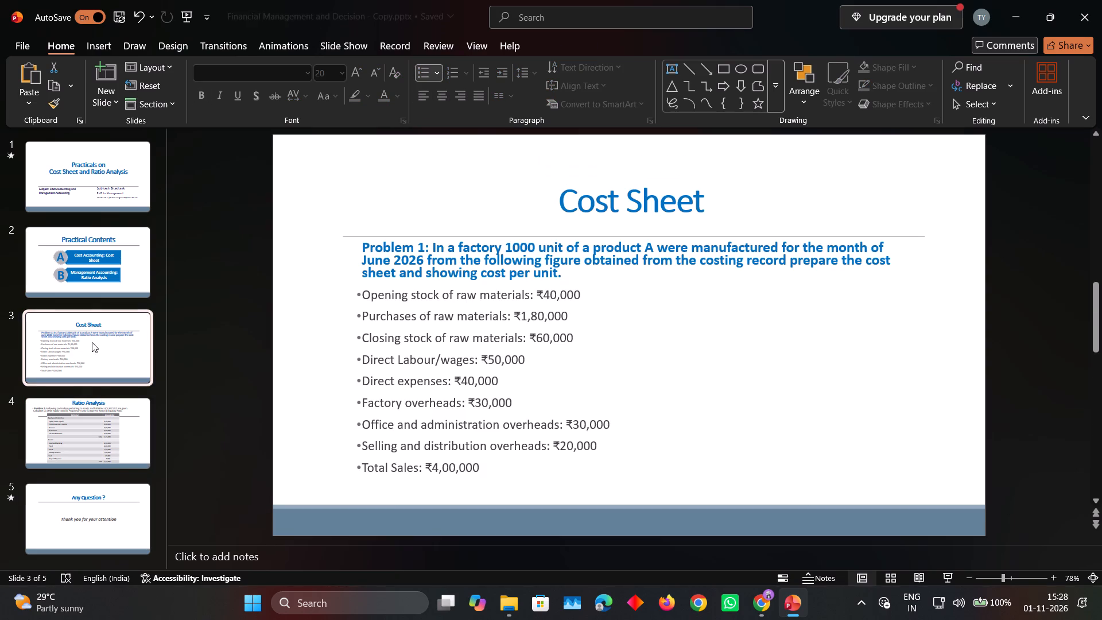
left_click(96, 431)
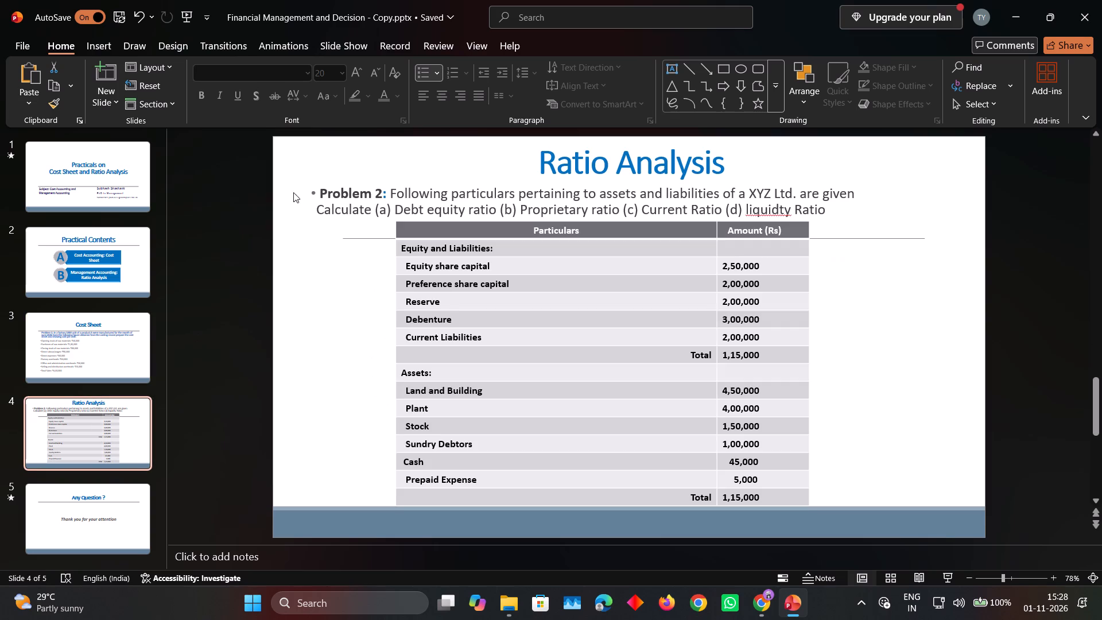
left_click(319, 192)
key("BackSpace")
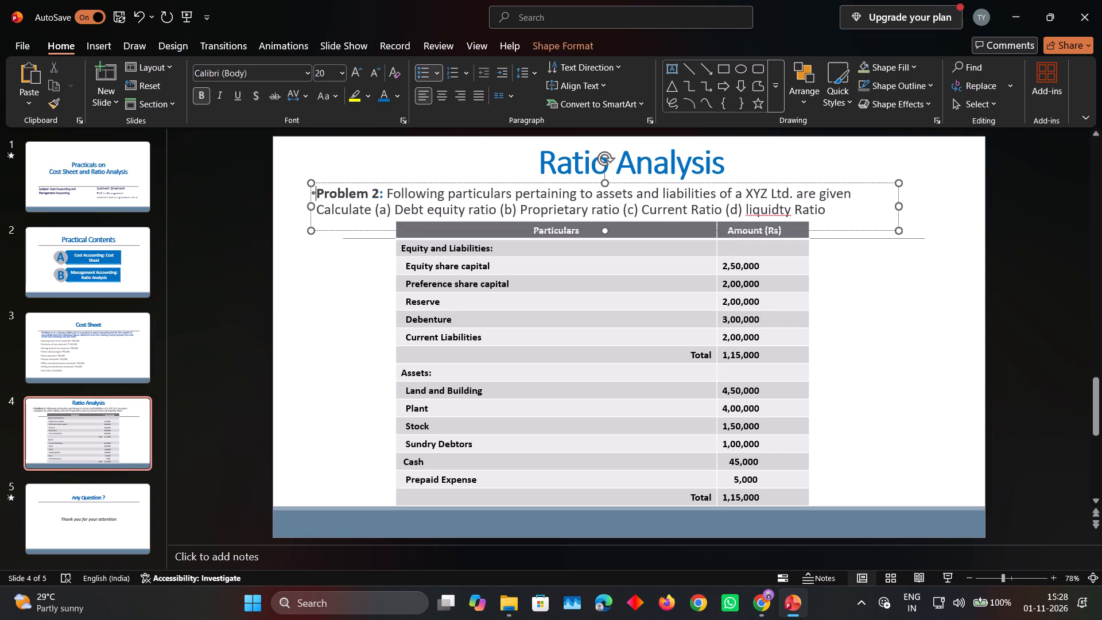
key("BackSpace")
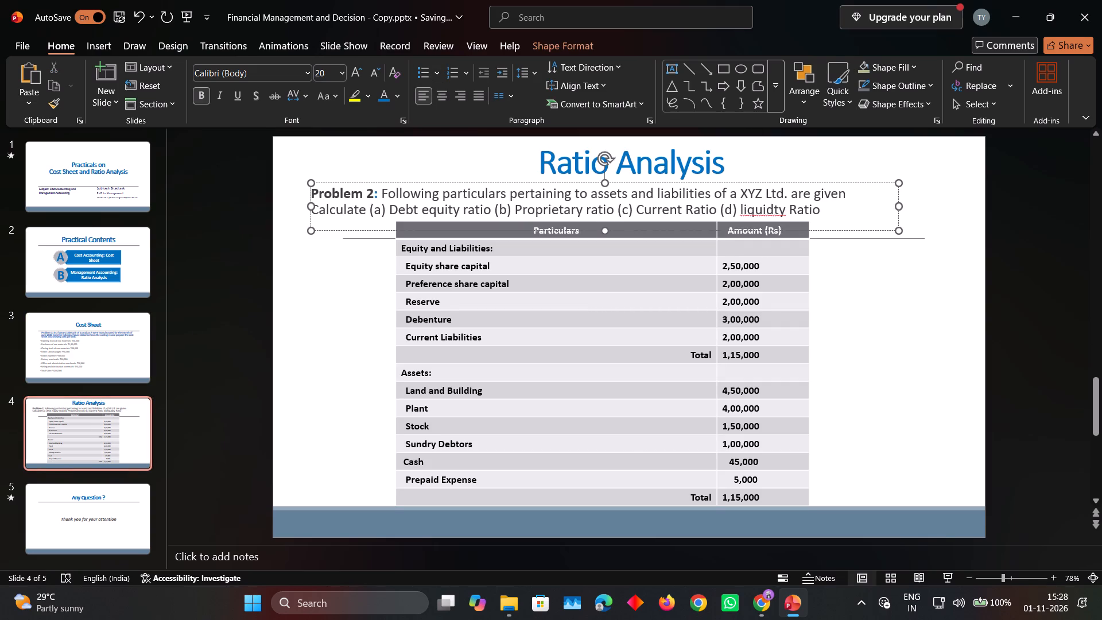
Apply the blue font colour to both lines of the Problem 2 text.
left_click_drag(820, 207, 204, 177)
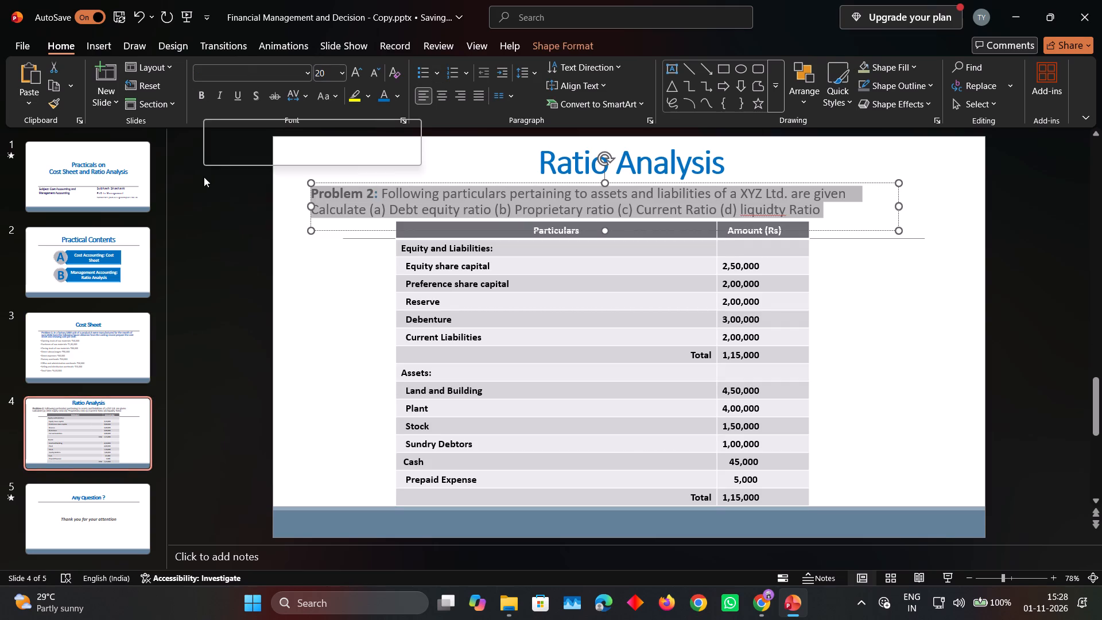
left_click(385, 101)
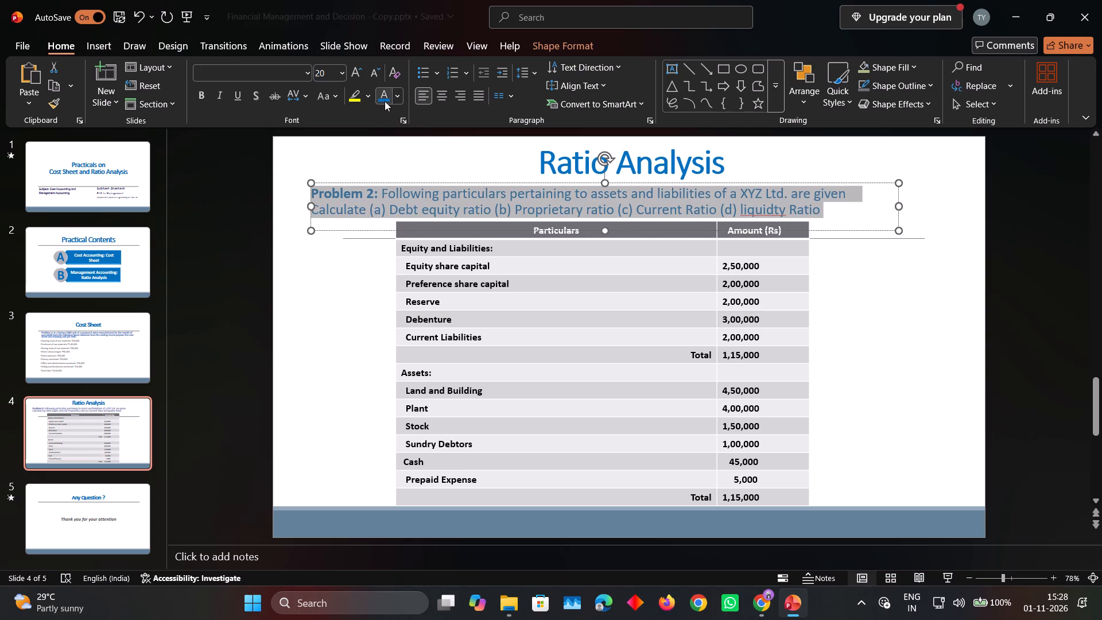
left_click(856, 228)
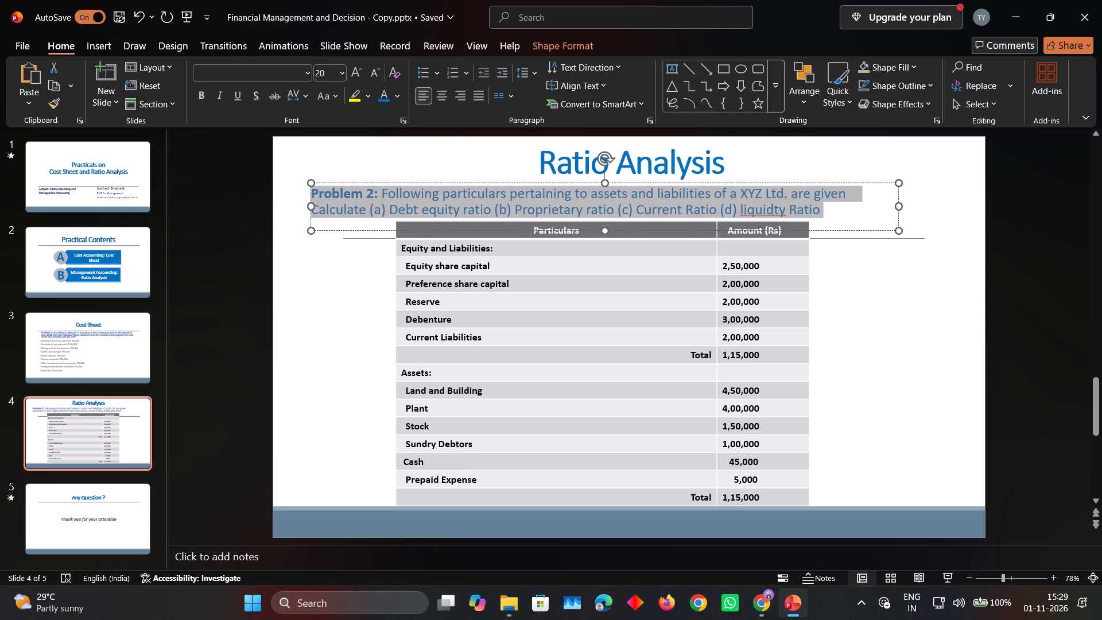
left_click(951, 371)
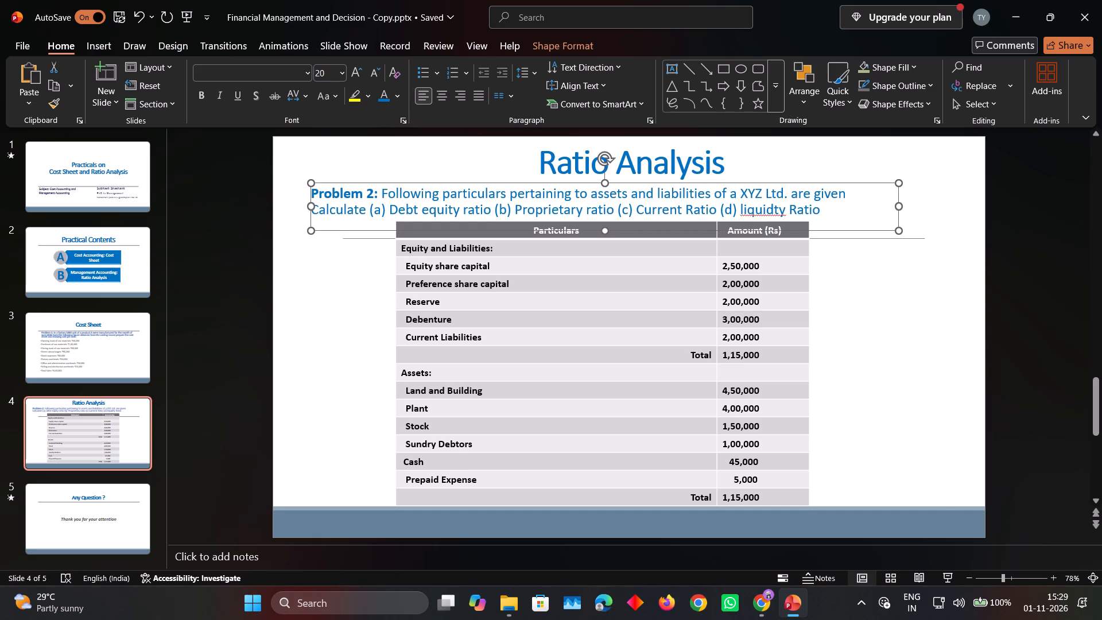
Set the font size of the whole particulars table to 15.
left_click(498, 251)
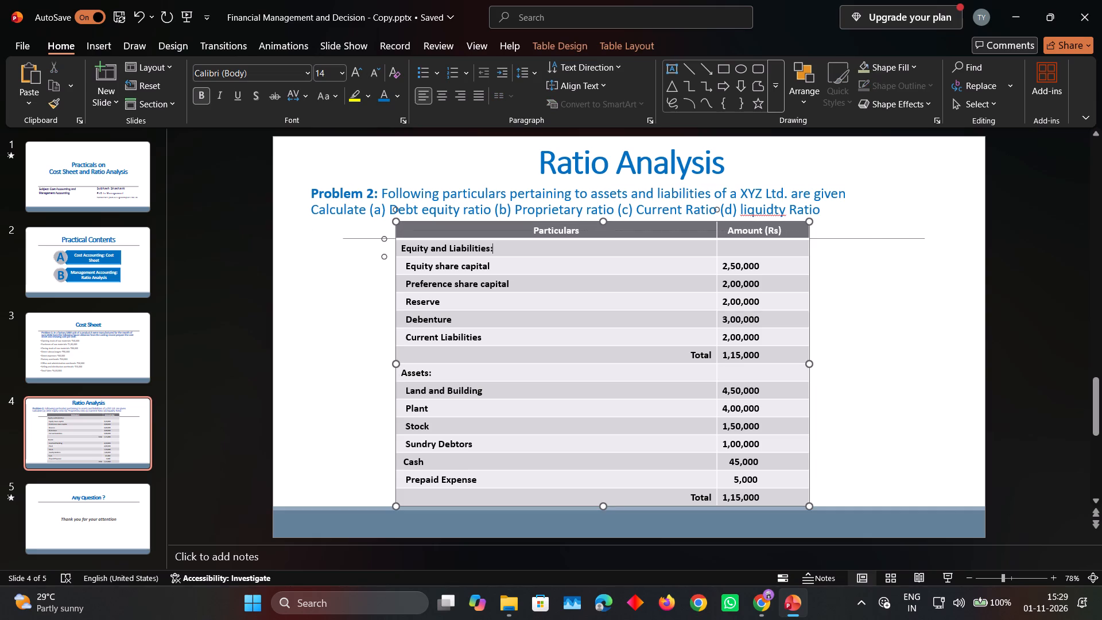
left_click(399, 250)
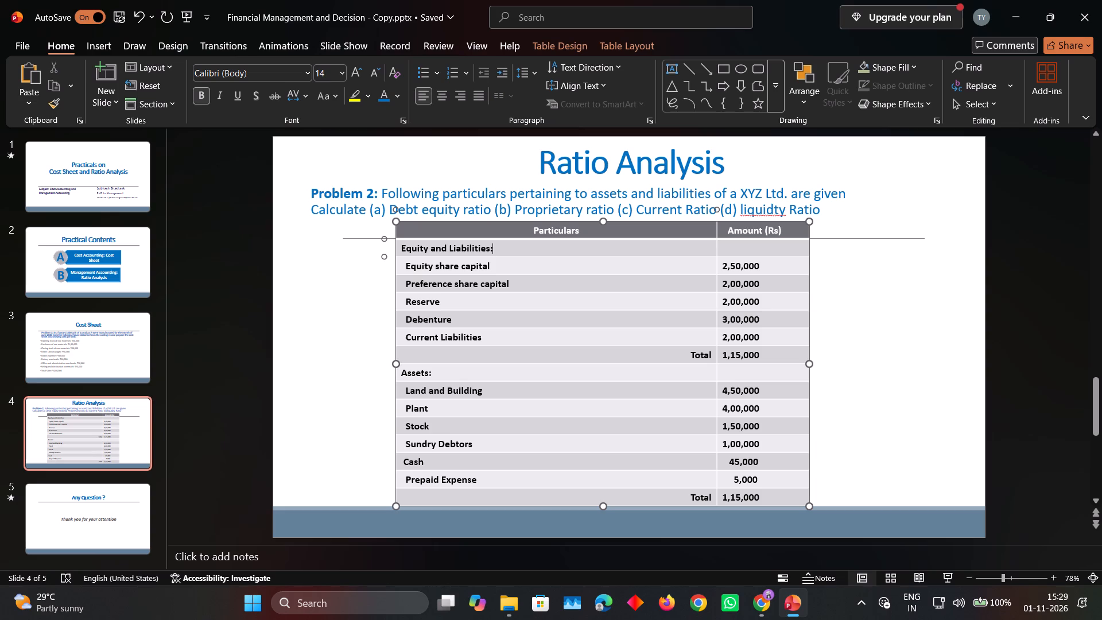
left_click(402, 247)
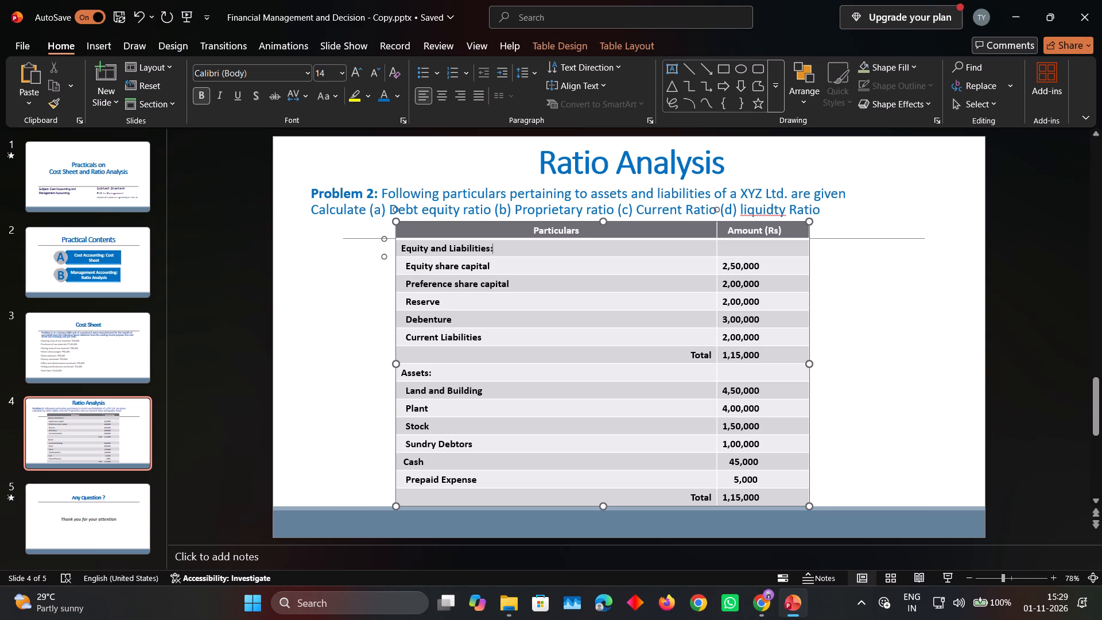
left_click(419, 246)
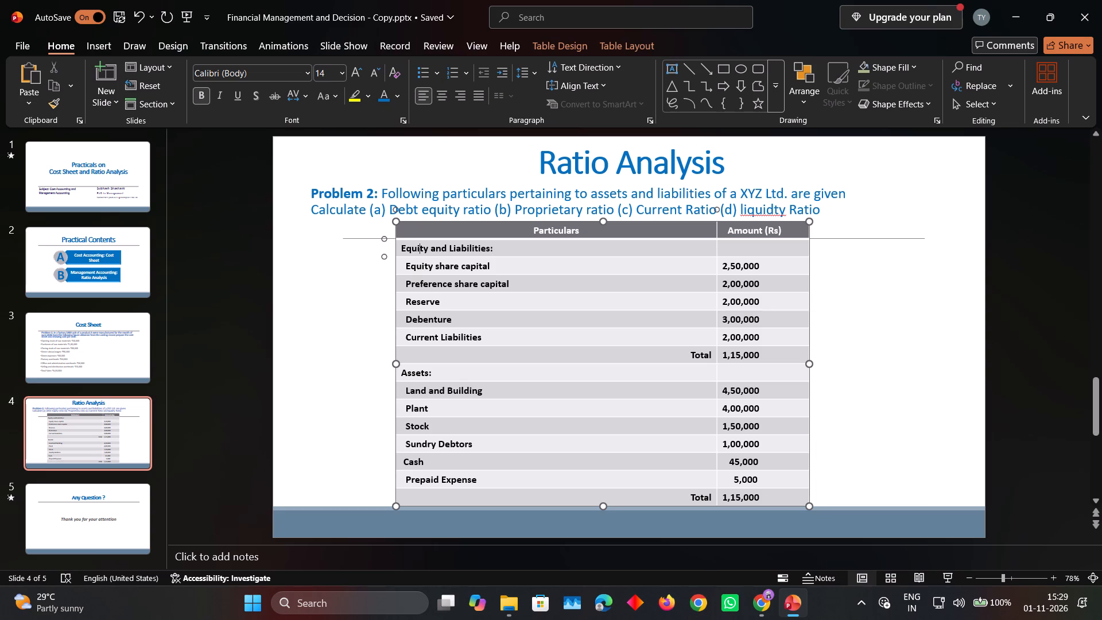
left_click(403, 246)
left_click(435, 221)
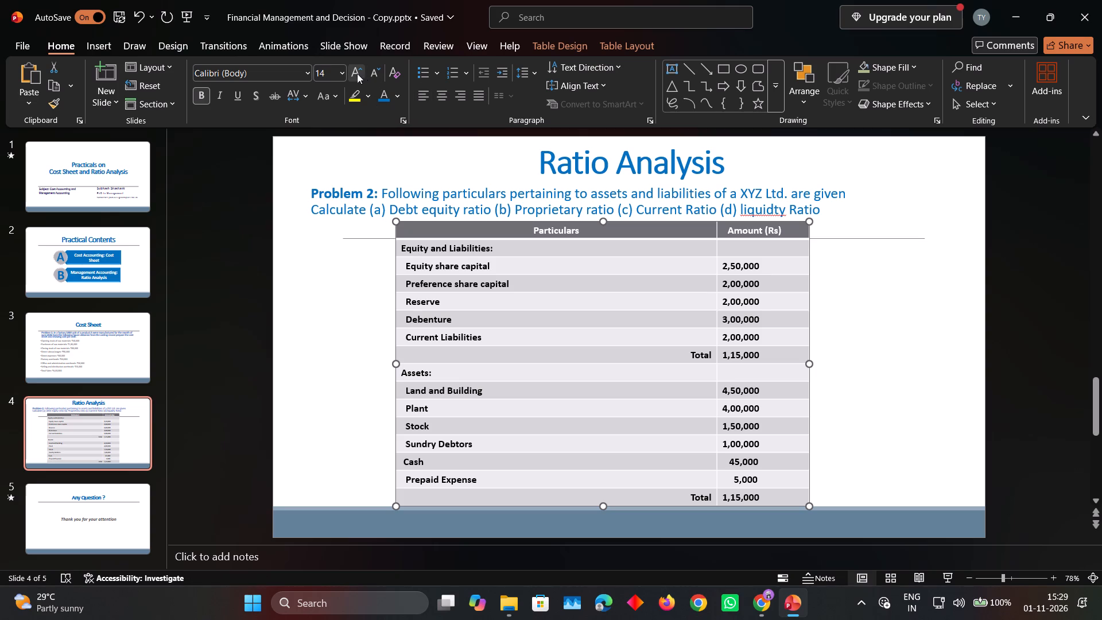
left_click(328, 72)
type("15")
key("Return")
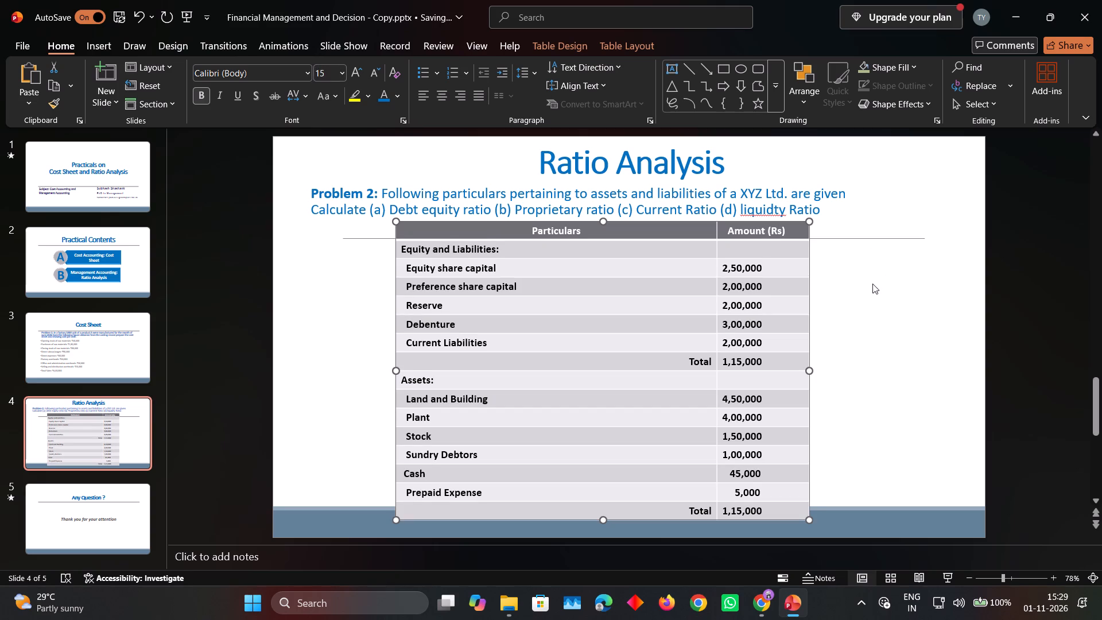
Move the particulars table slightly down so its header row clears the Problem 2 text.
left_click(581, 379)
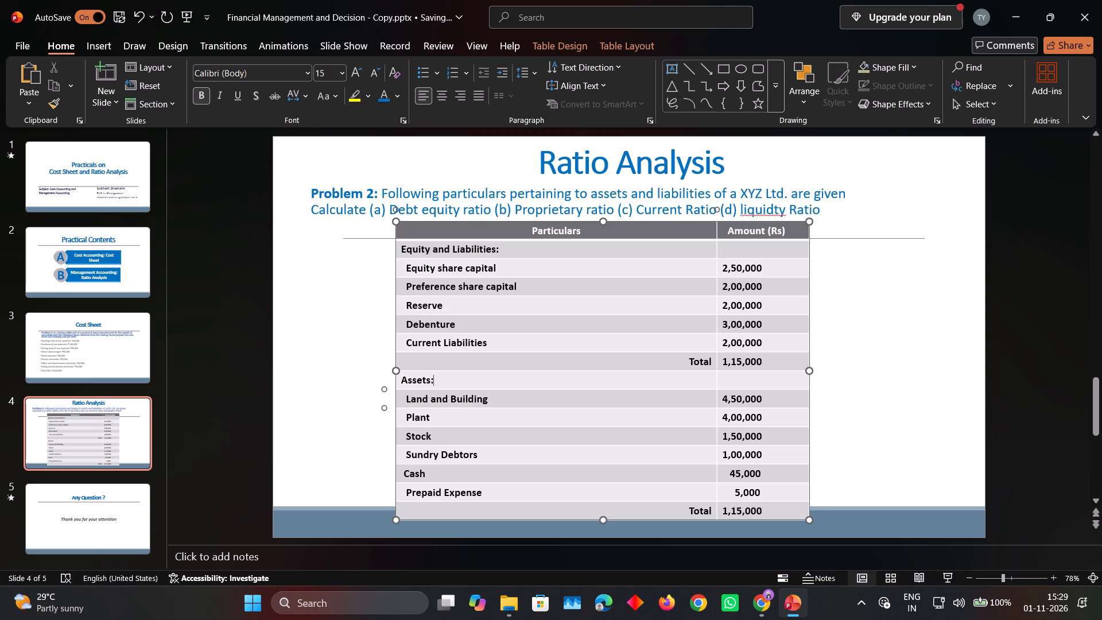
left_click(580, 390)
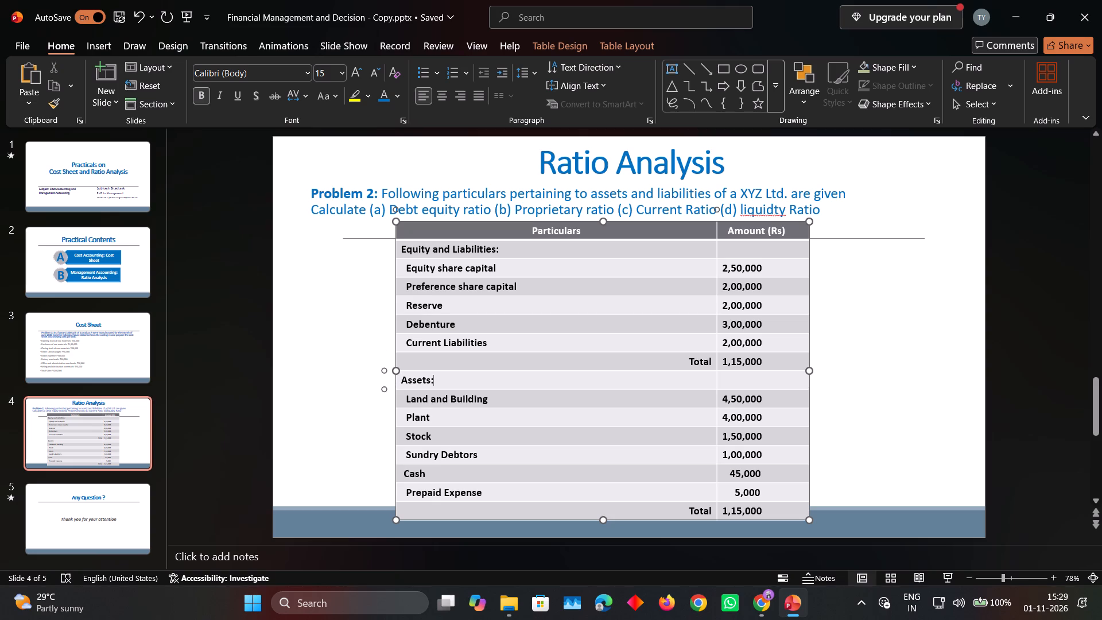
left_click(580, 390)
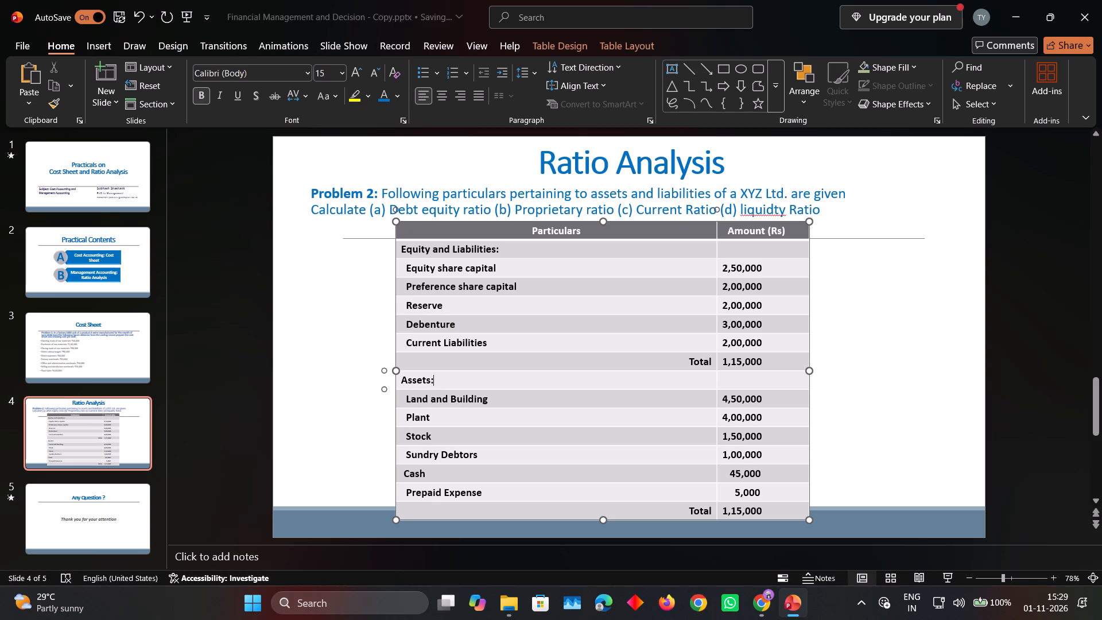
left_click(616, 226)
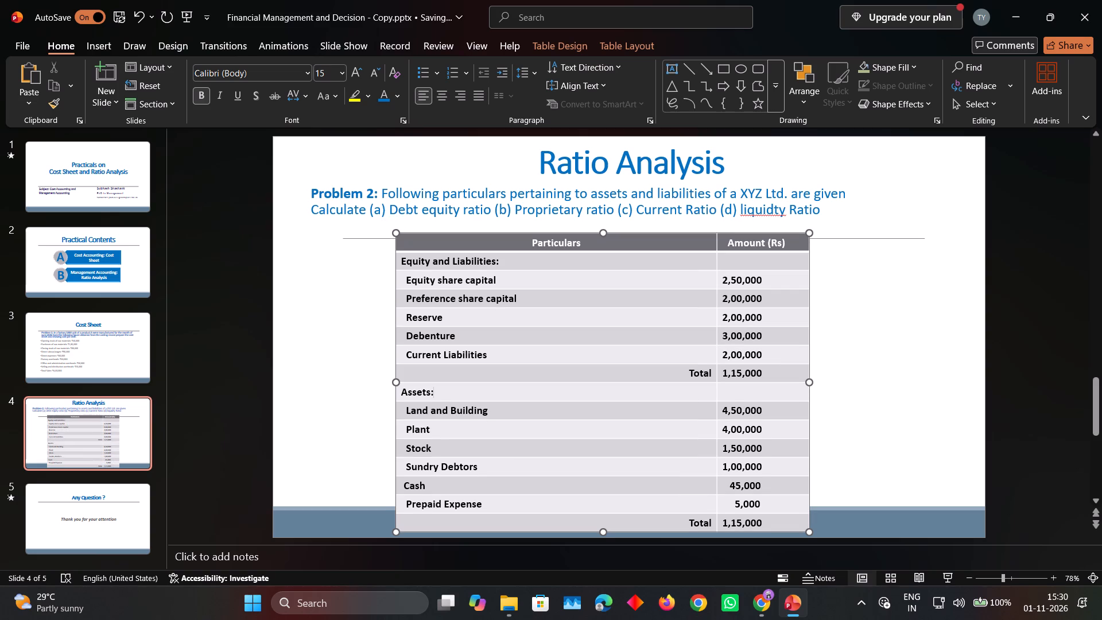
Nudge the particulars table up until its header row sits directly against the second line of the Problem 2 text.
key("Up")
key("Up")
key("Up")
left_click(655, 241)
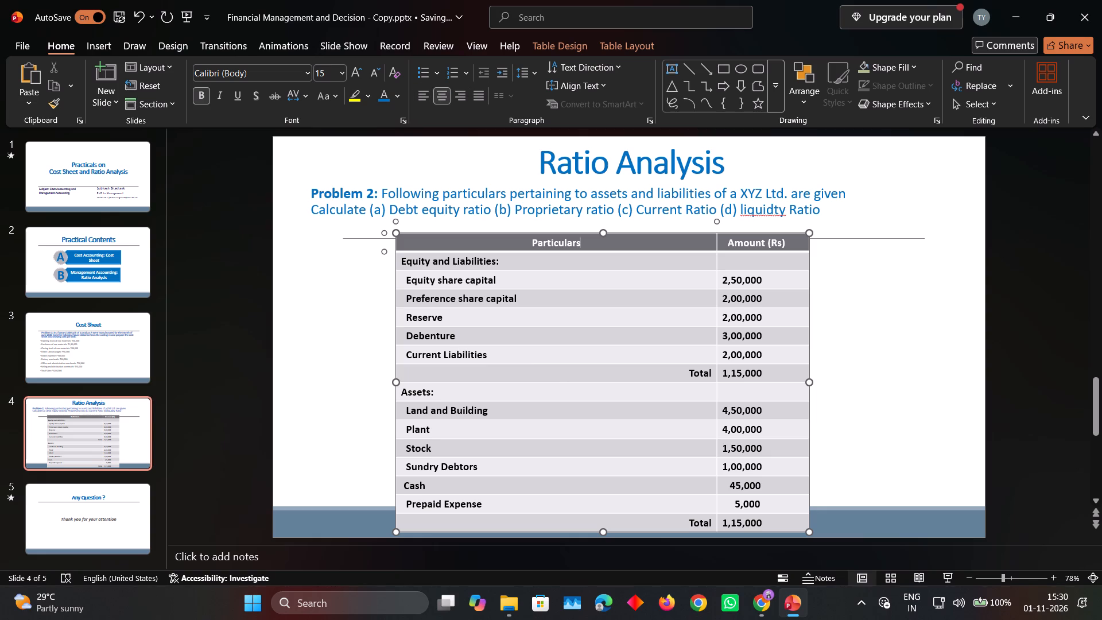
left_click(655, 234)
key("Up")
key("Up")
key("Up")
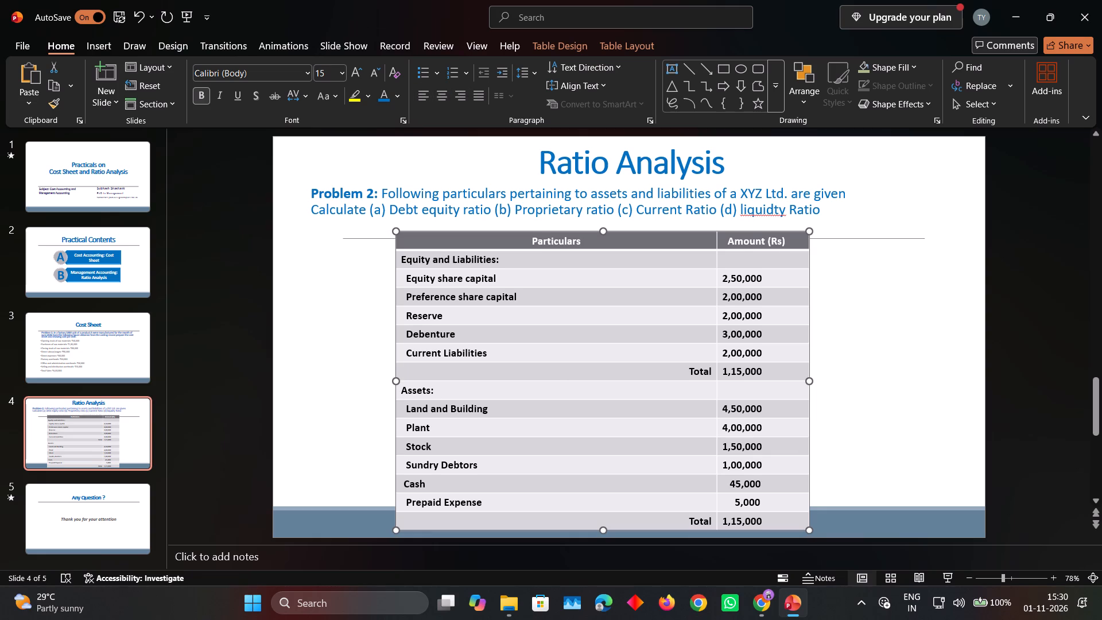
key("Up")
key("Up")
key("Up")
key("Up")
key("Up")
key("Up")
key("Up")
key("Up")
key("Up")
key("Up")
key("Up")
key("Up")
key("Up")
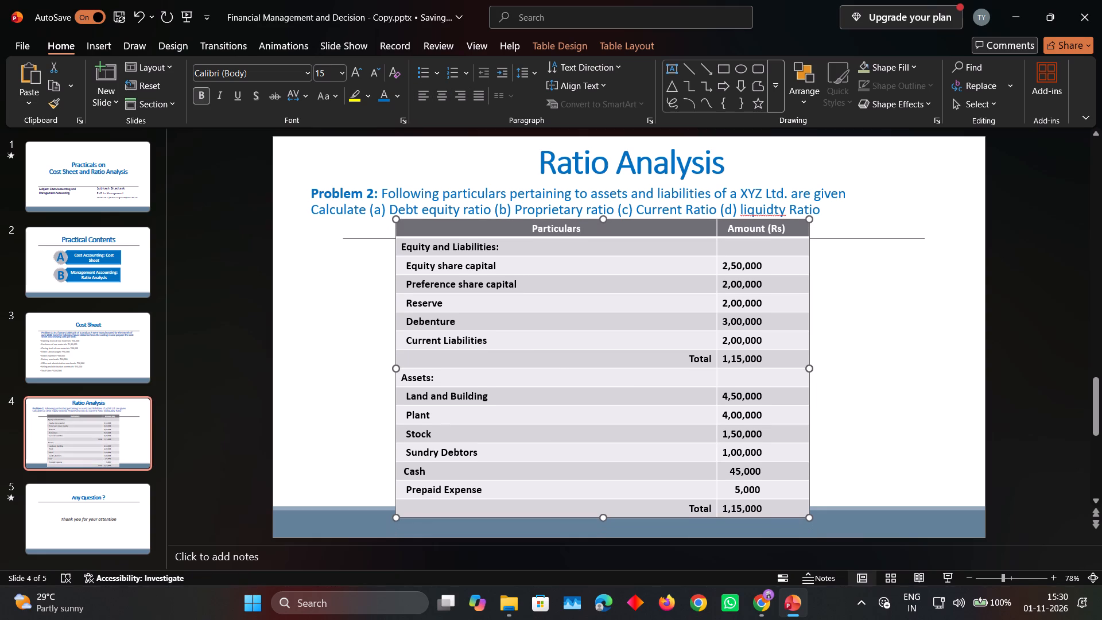
key("Up")
key("Up")
key("Up")
key("Up")
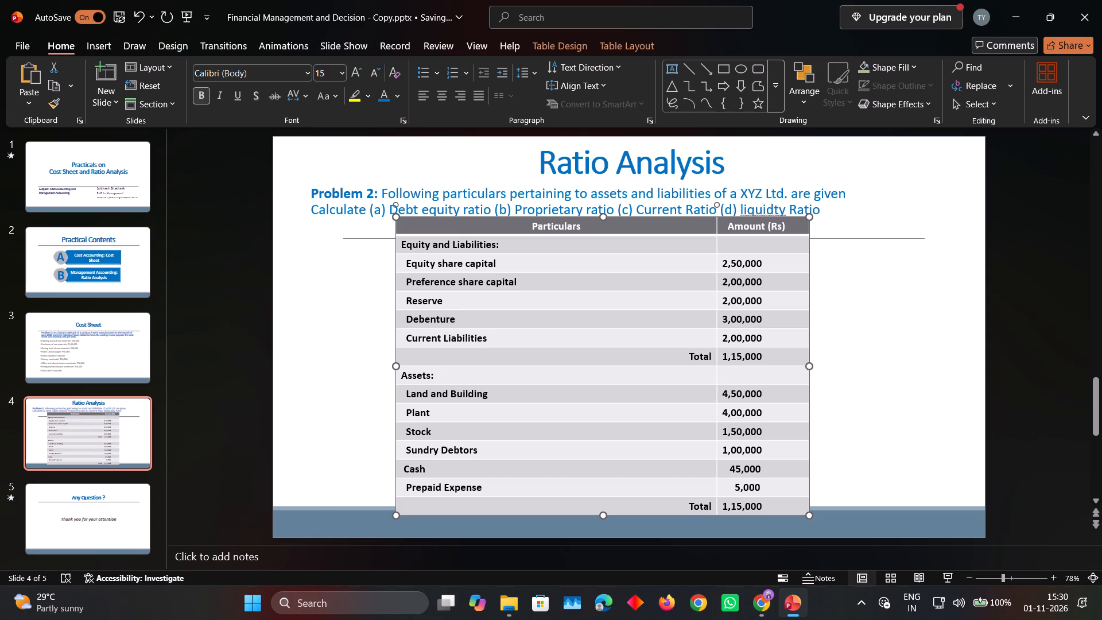
Reposition the particulars table so it sits roughly centred just beneath the second line of the Problem 2 text.
left_click_drag(633, 218, 587, 230)
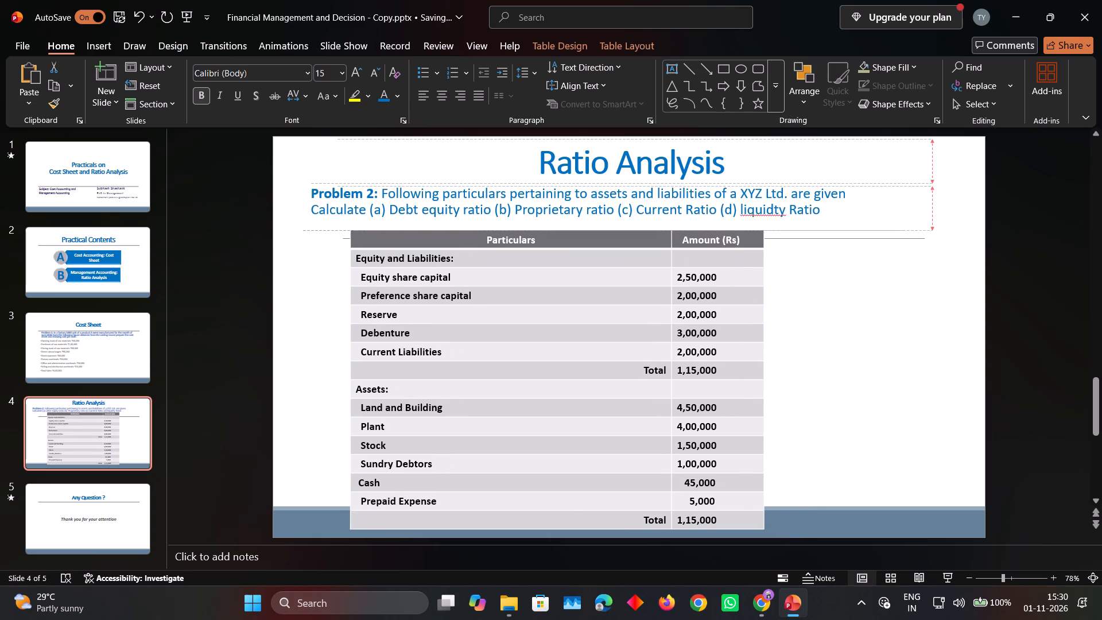
left_click_drag(587, 230, 581, 224)
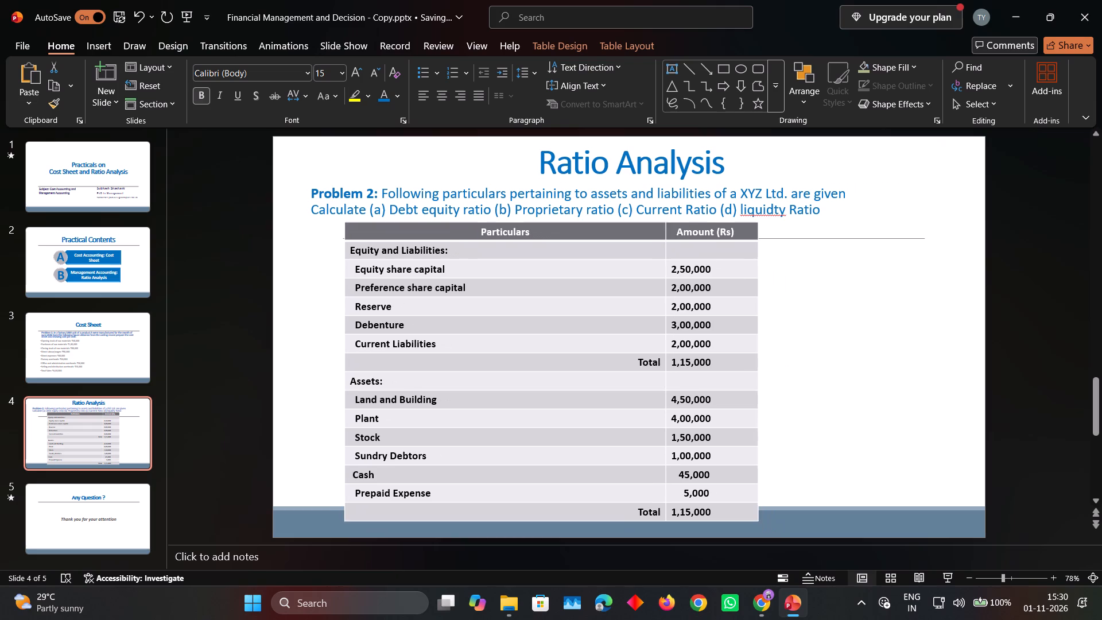
left_click_drag(581, 224, 651, 221)
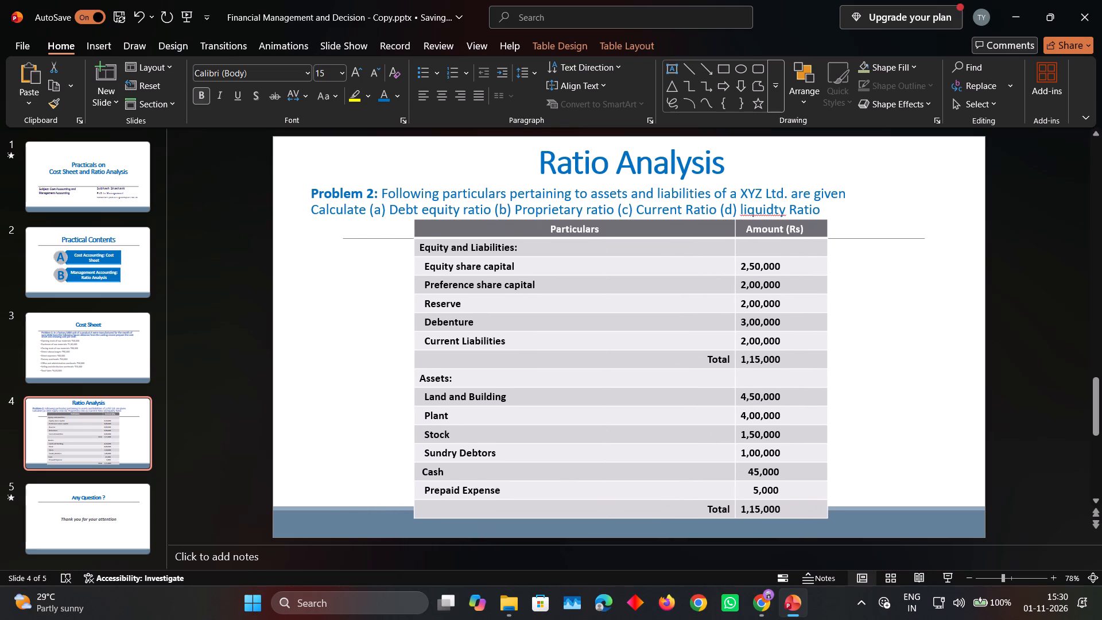
left_click_drag(651, 221, 652, 223)
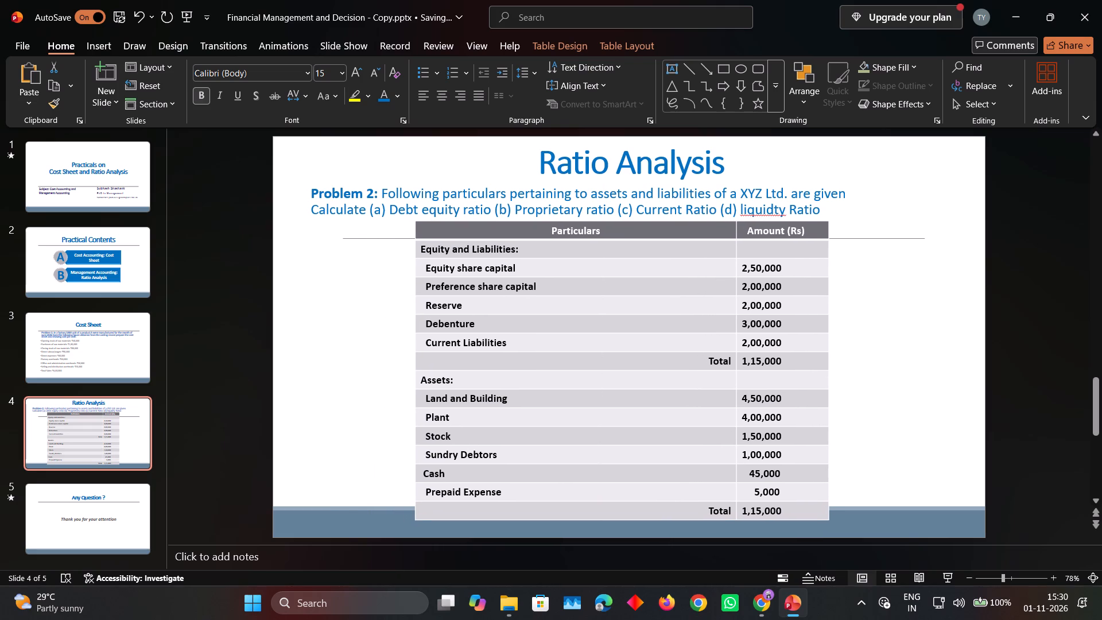
left_click_drag(652, 223, 655, 223)
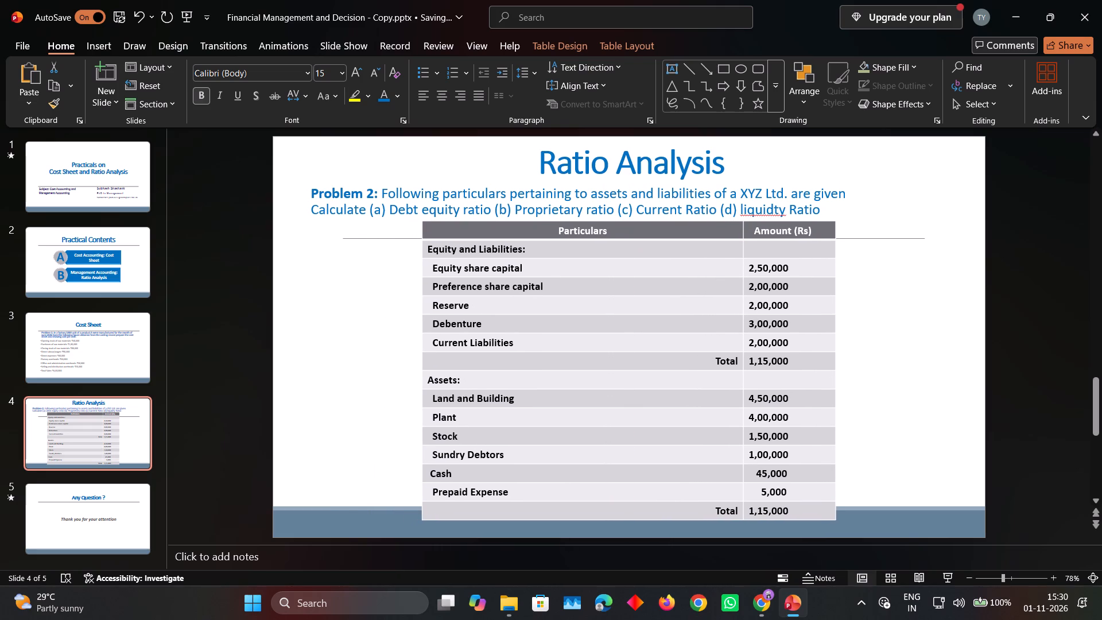
left_click_drag(655, 223, 650, 223)
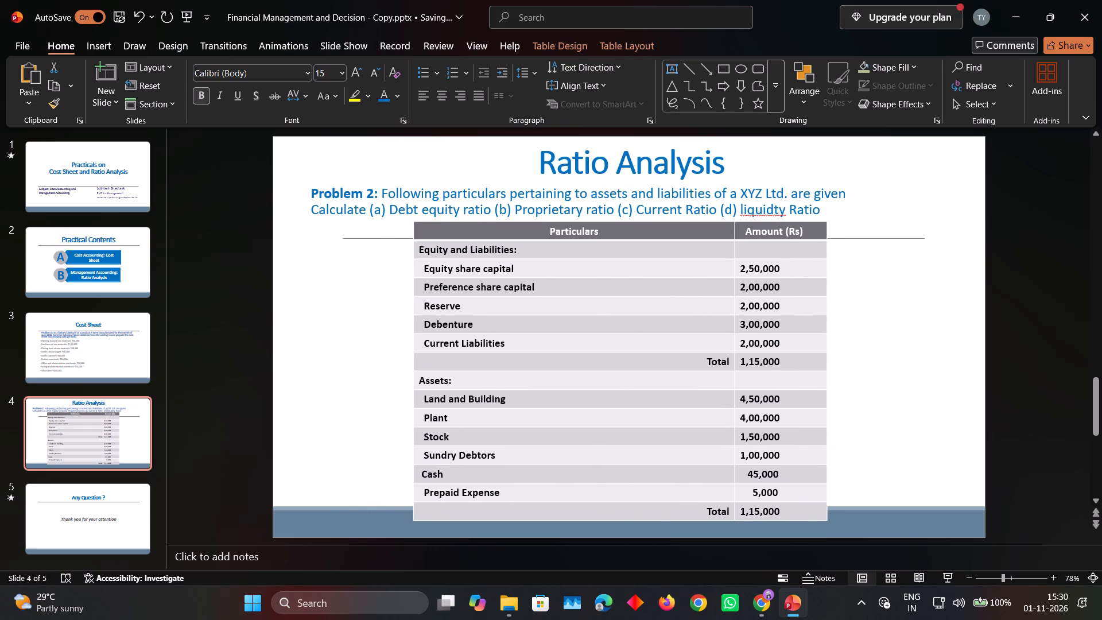
left_click_drag(650, 223, 649, 224)
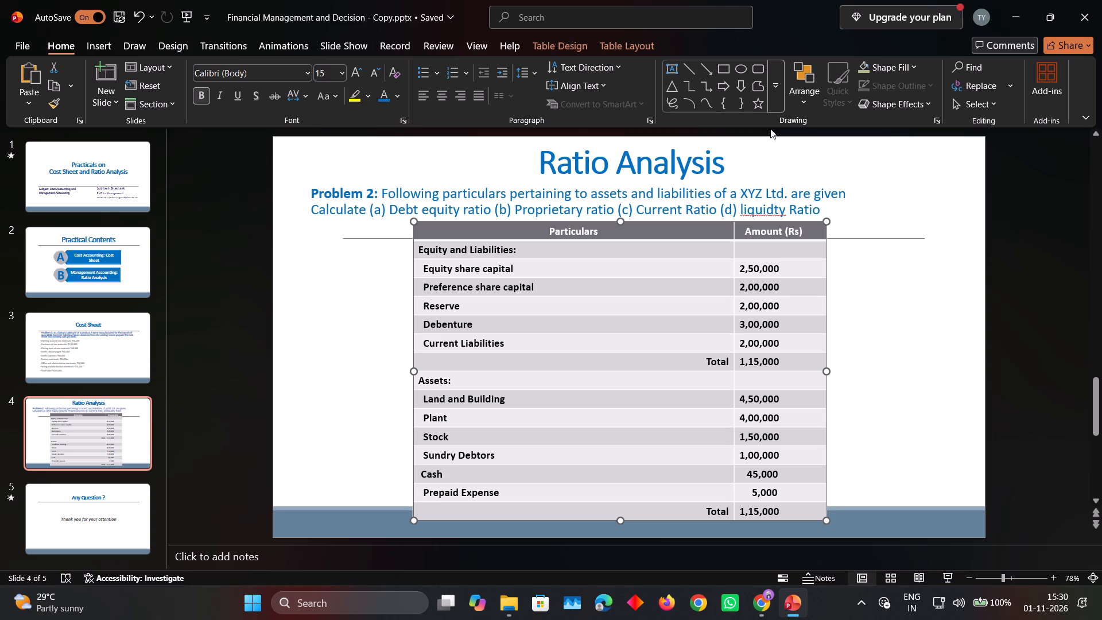
Nudge the Problem 2 text box slightly up, closer to the Ratio Analysis title.
left_click(769, 208)
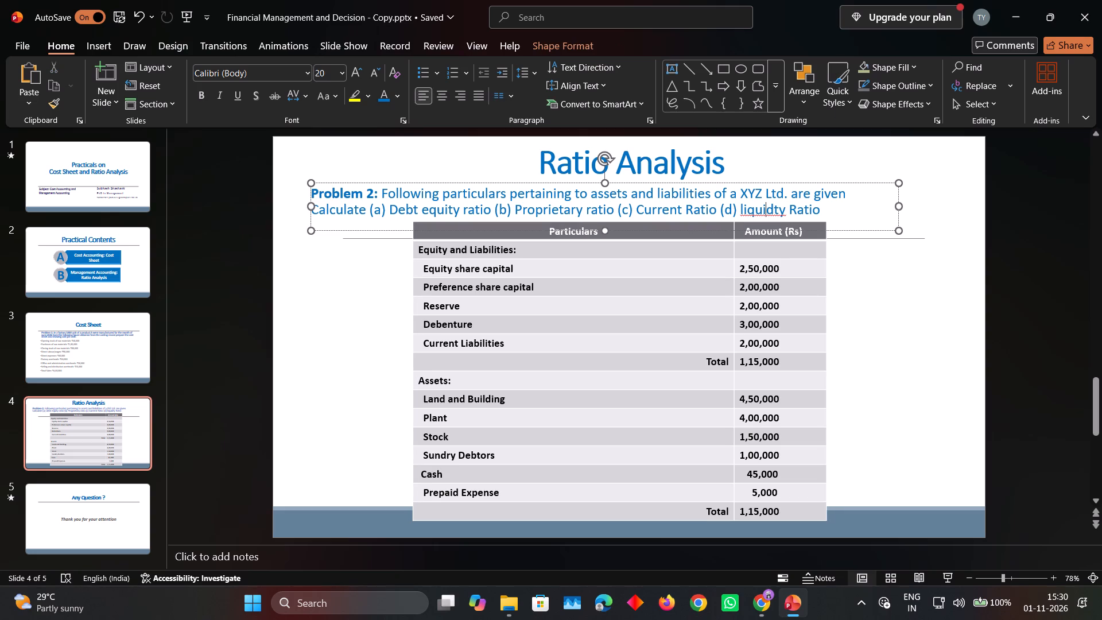
key("Up")
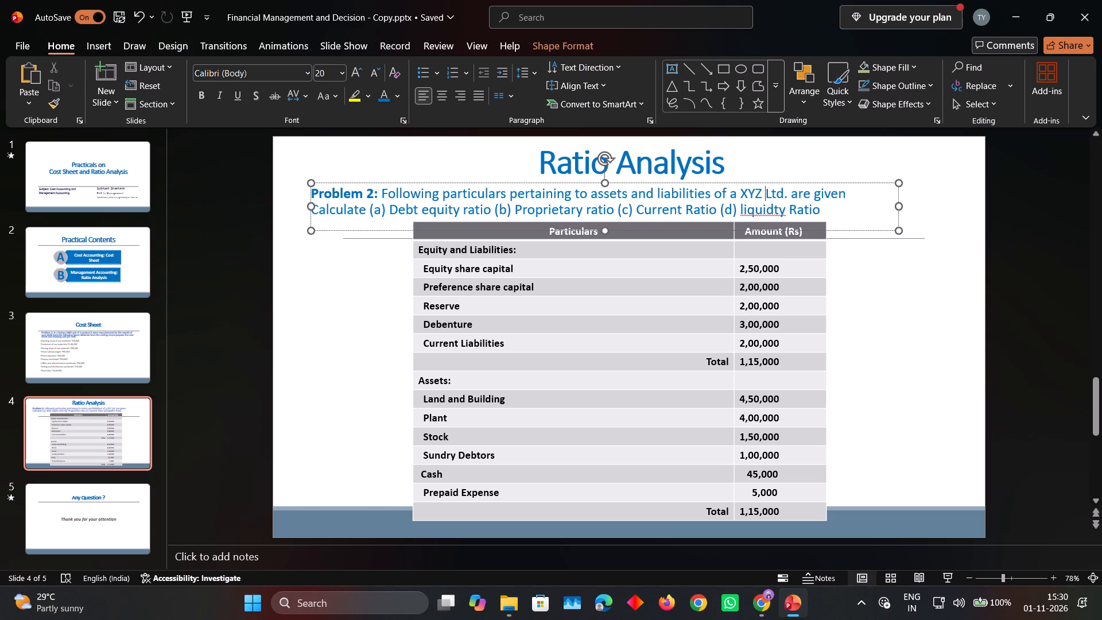
left_click(848, 184)
key("Up")
key("Up")
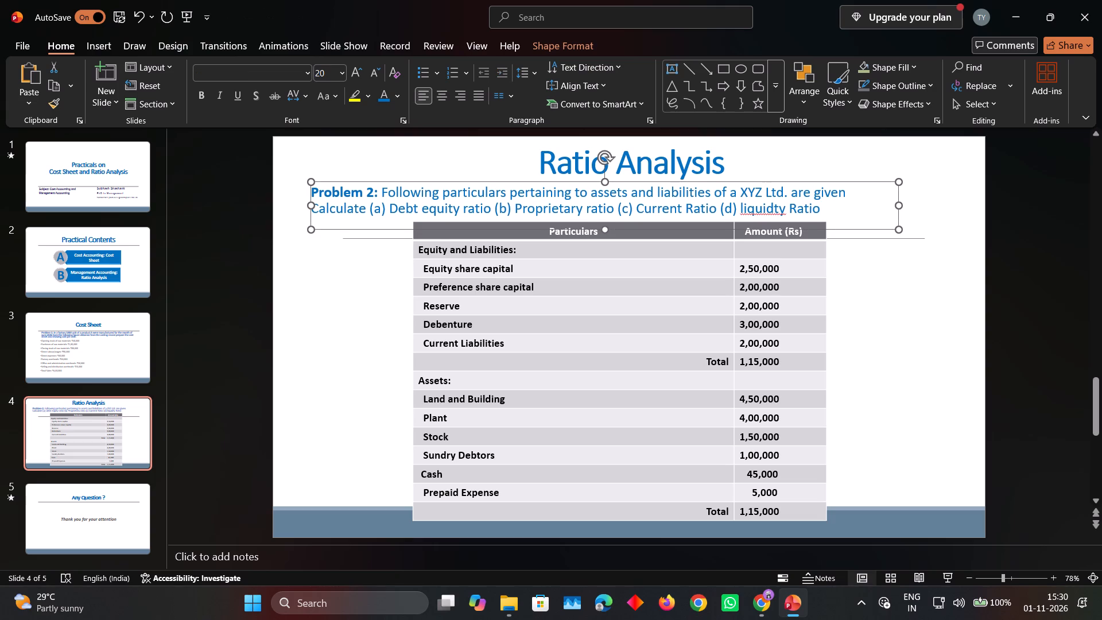
key("Up")
key("Up")
key("Up")
key("Up")
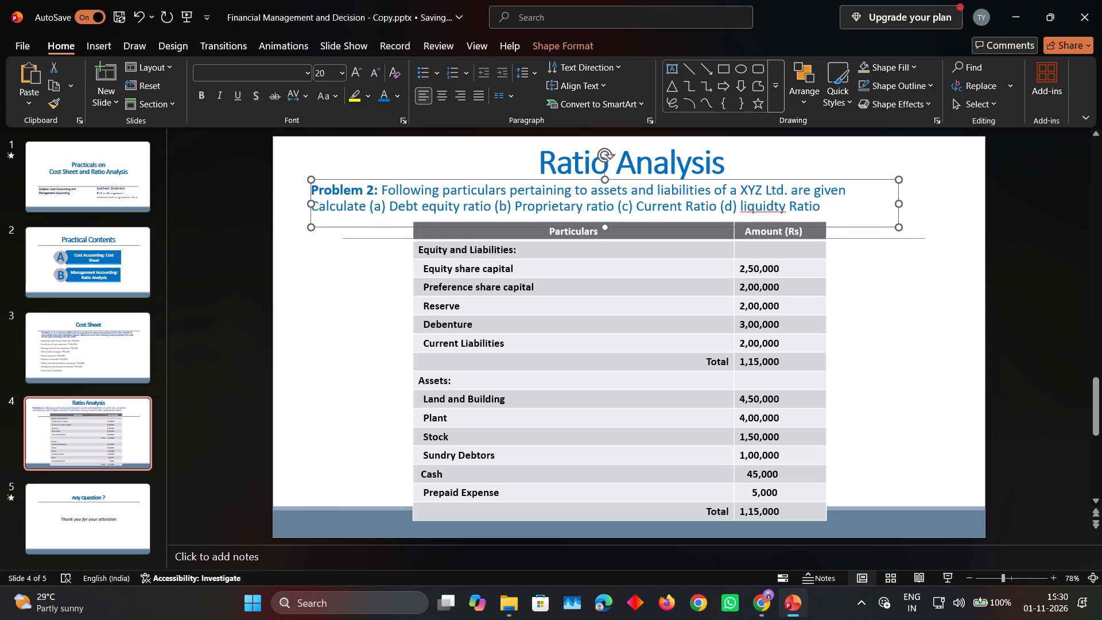
left_click(930, 347)
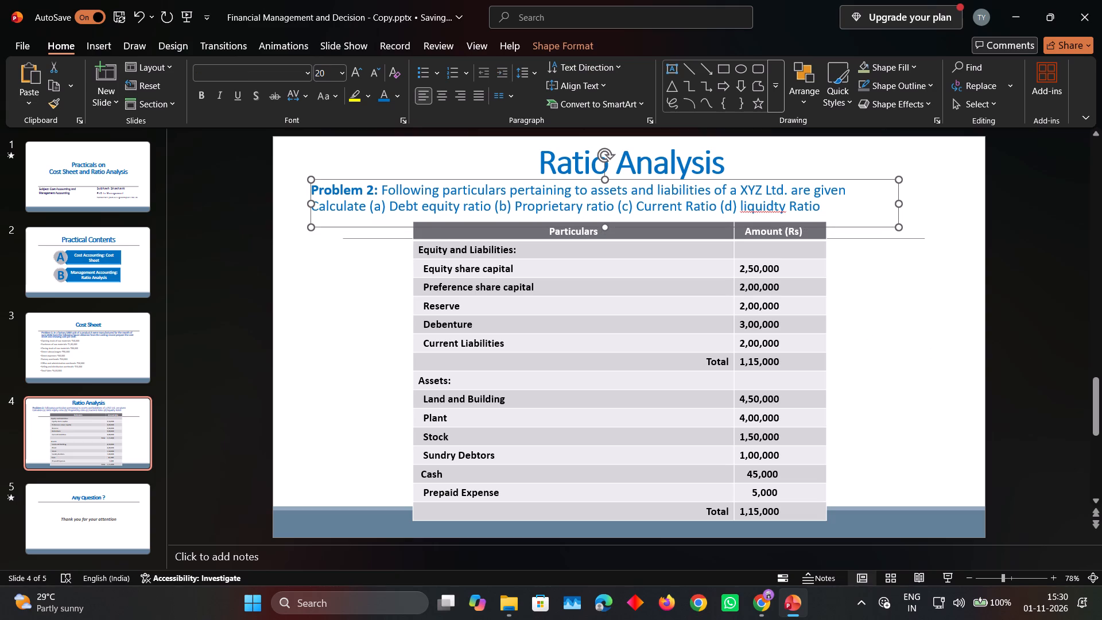
Nudge the particulars table up until its header row sits directly beneath the Problem 2 text.
left_click(651, 223)
left_click(651, 223)
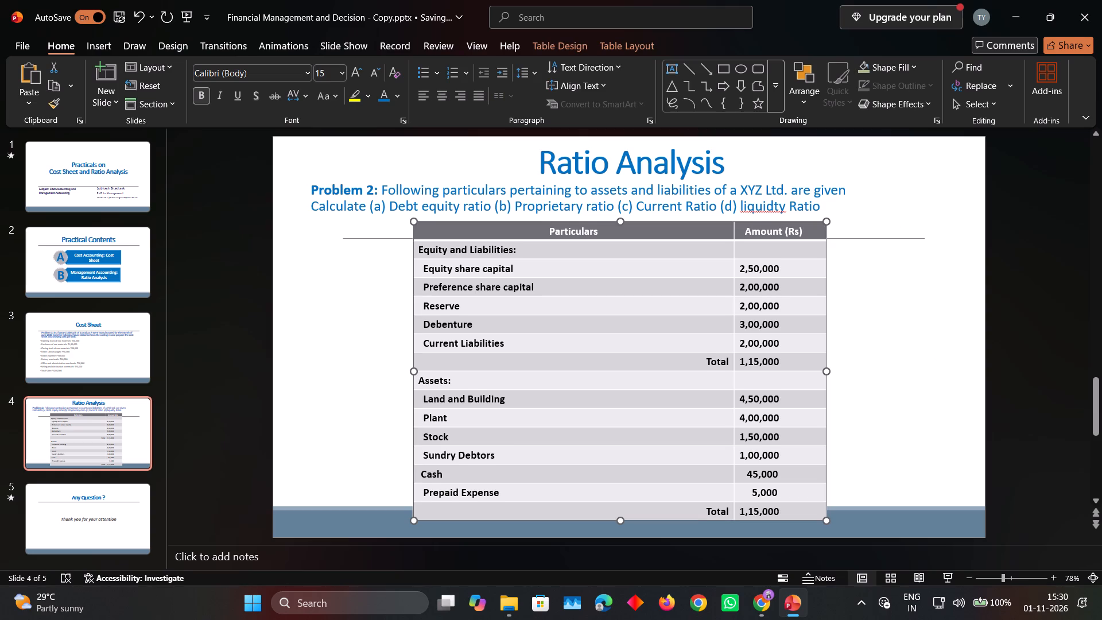
key("Up")
key("Up")
key("Up")
key("Up")
key("Up")
key("Up")
key("Up")
key("Up")
key("Up")
key("Up")
key("Up")
key("Up")
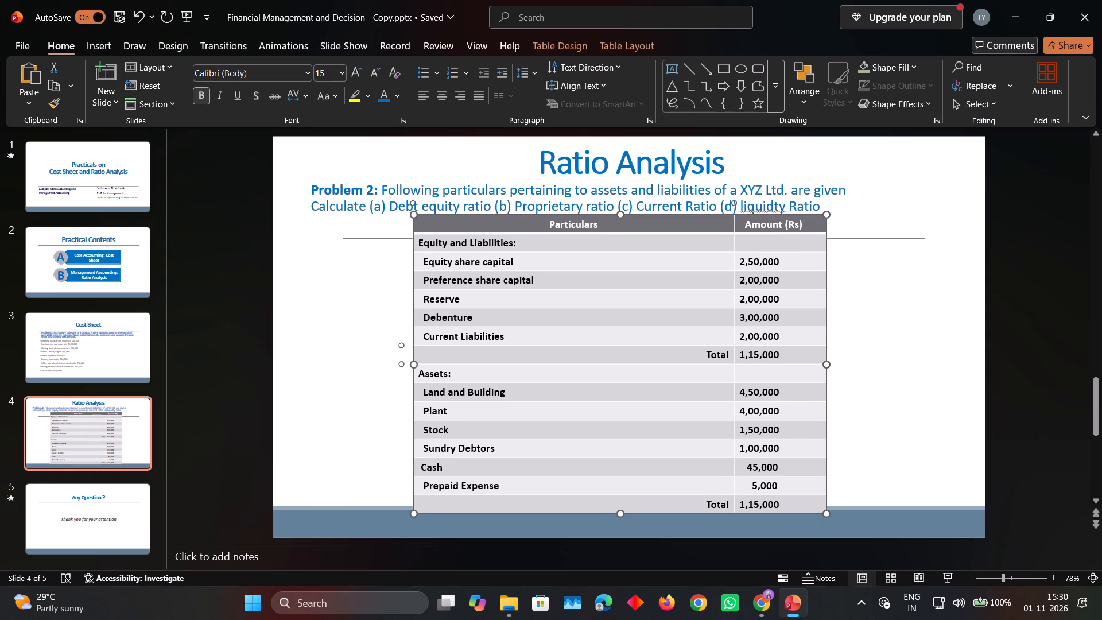
Set the font size of the Total row under Equity and Liabilities to 16.
left_click_drag(701, 355, 779, 351)
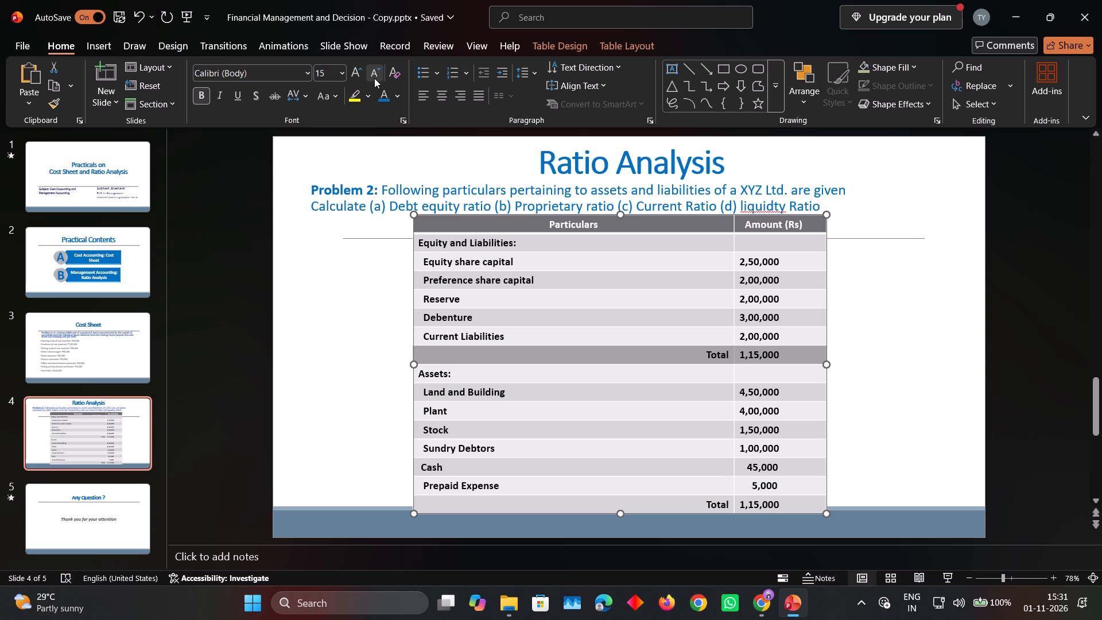
left_click(374, 78)
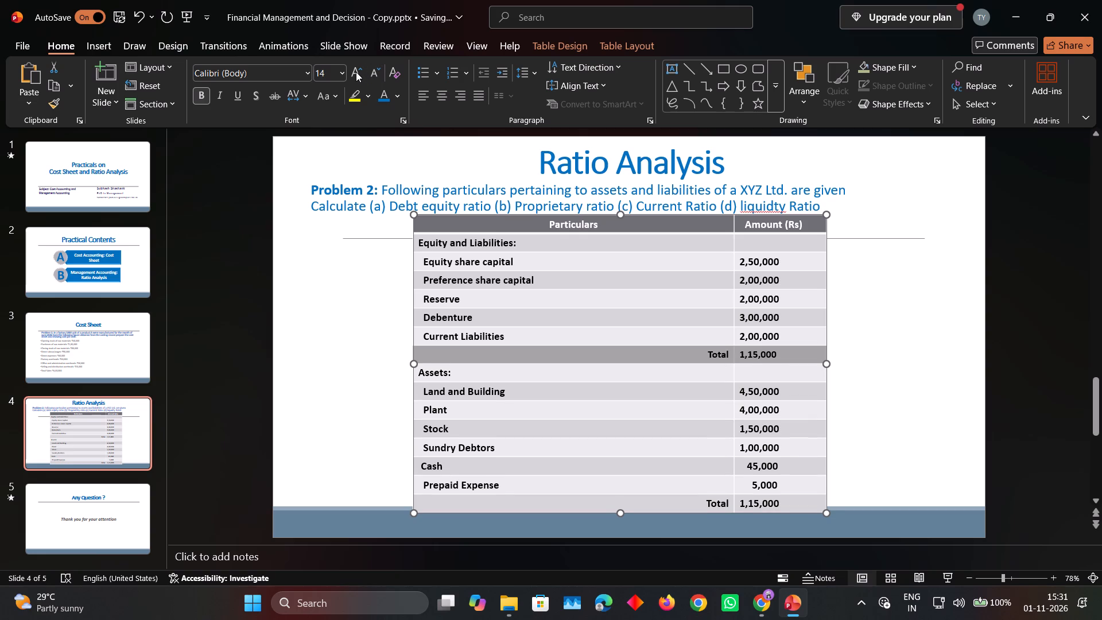
left_click(356, 72)
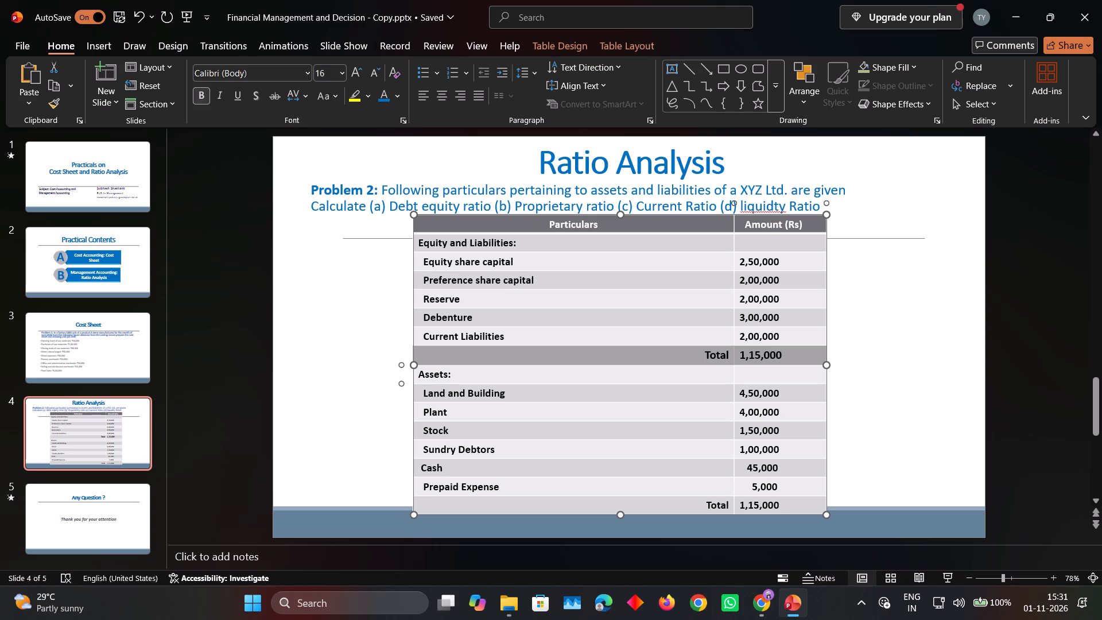
left_click(877, 301)
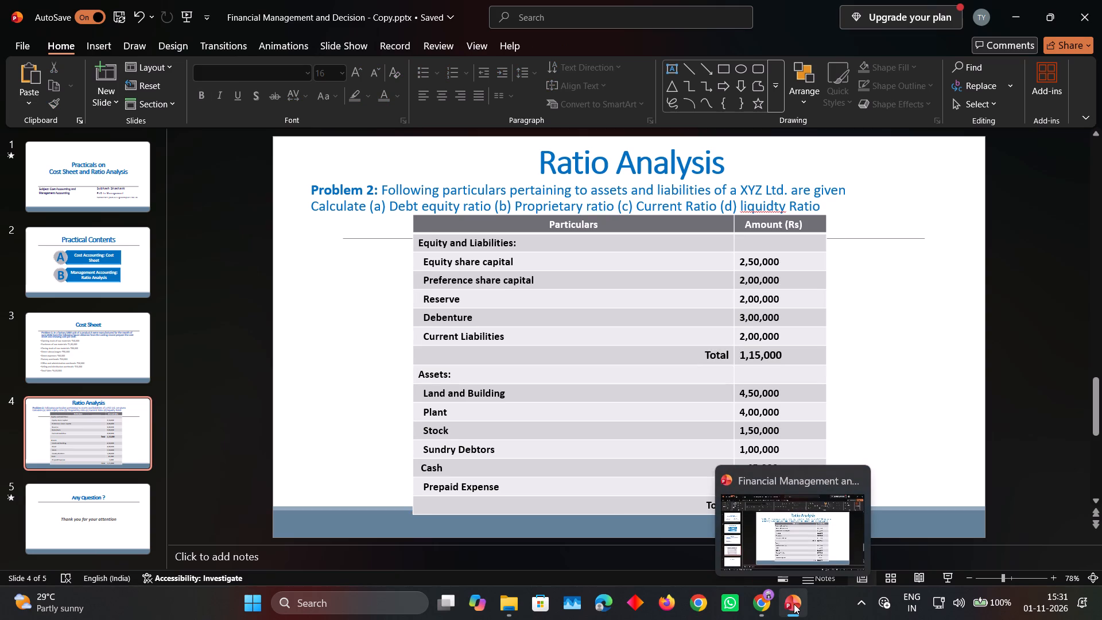
Switch to the Ch-29 PDF in Chrome and examine question 9 on XYZ Ltd. and the answers that follow it.
left_click(766, 602)
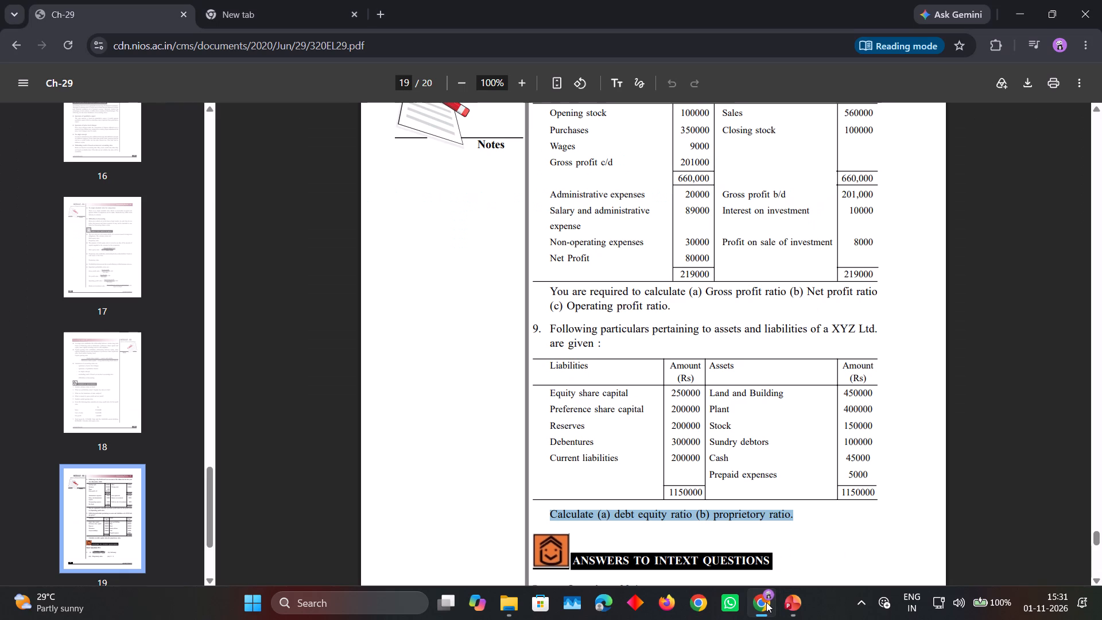
triple_click(1096, 575)
double_click(1096, 575)
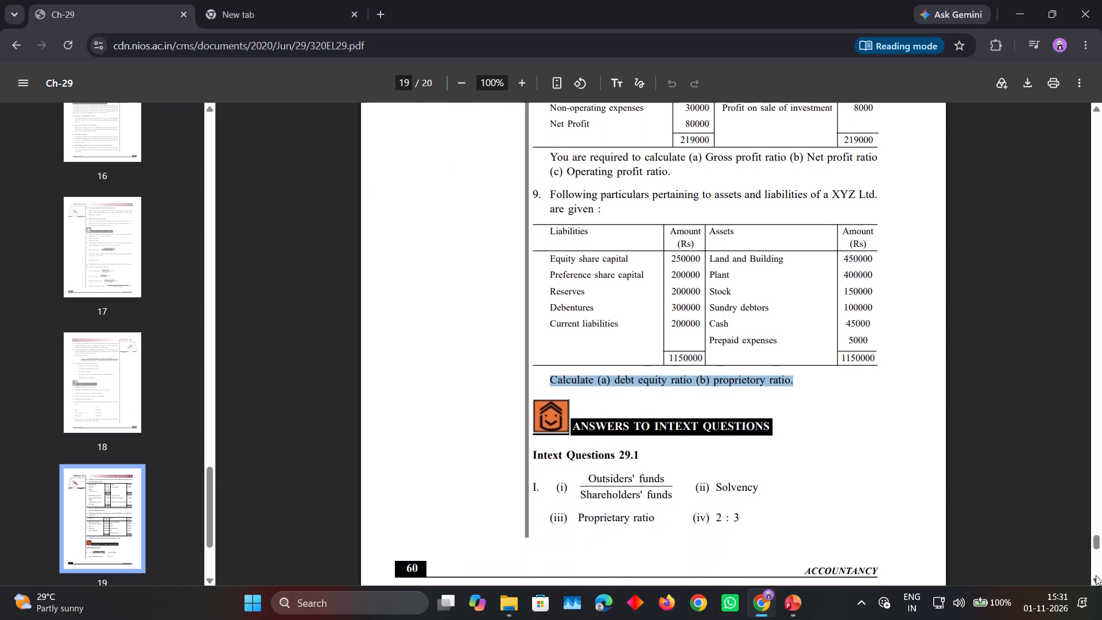
triple_click(1096, 575)
left_click(1096, 575)
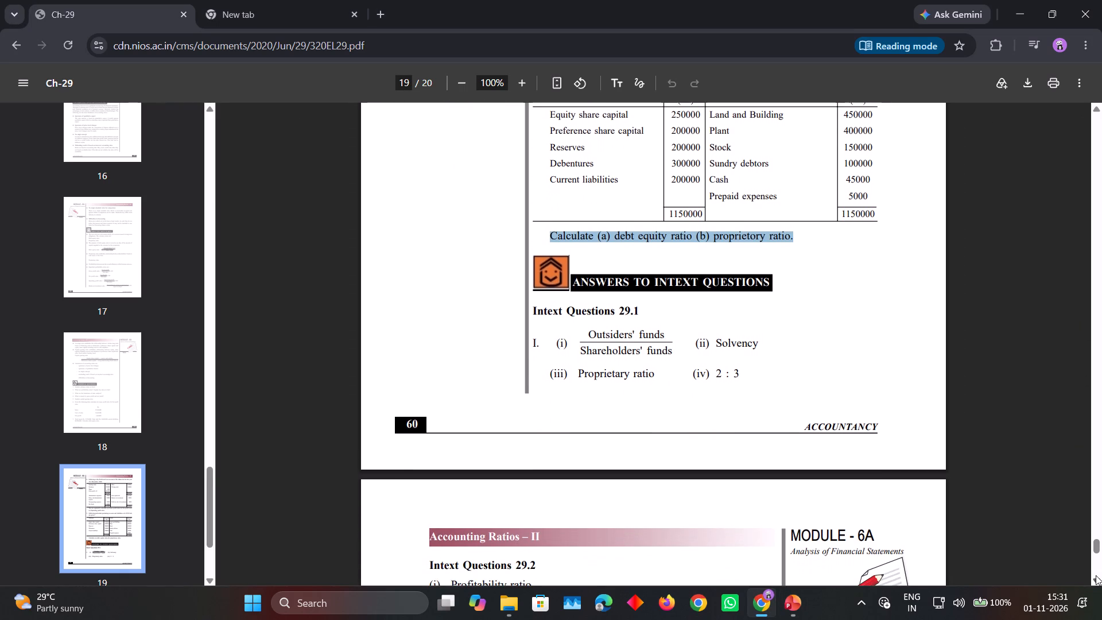
triple_click(1096, 575)
triple_click(1096, 575)
double_click(1096, 575)
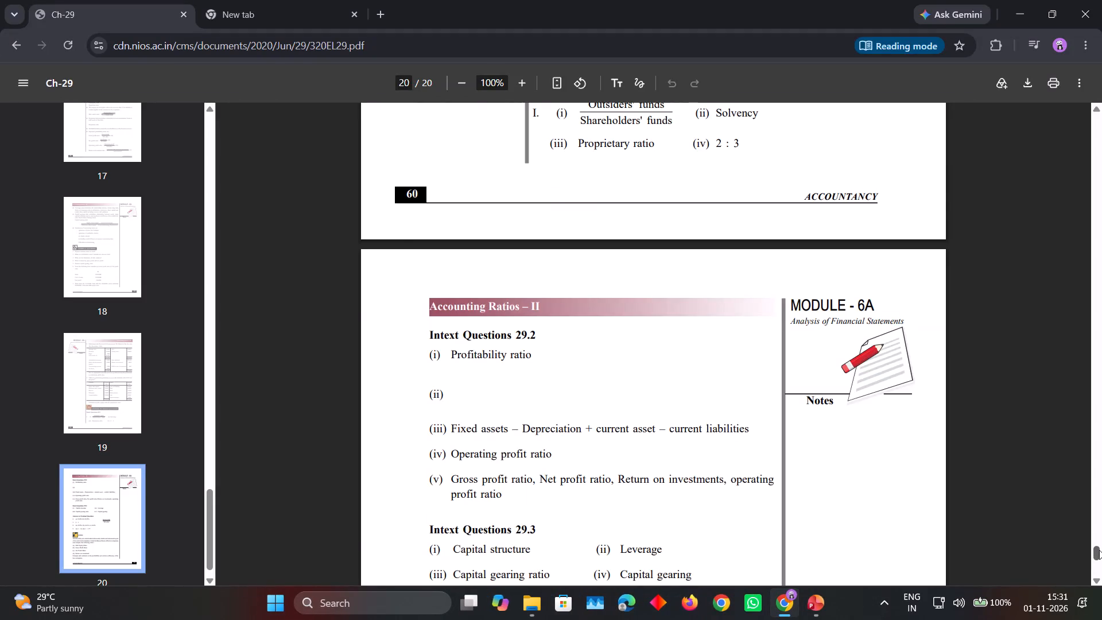
left_click_drag(1099, 550, 1098, 536)
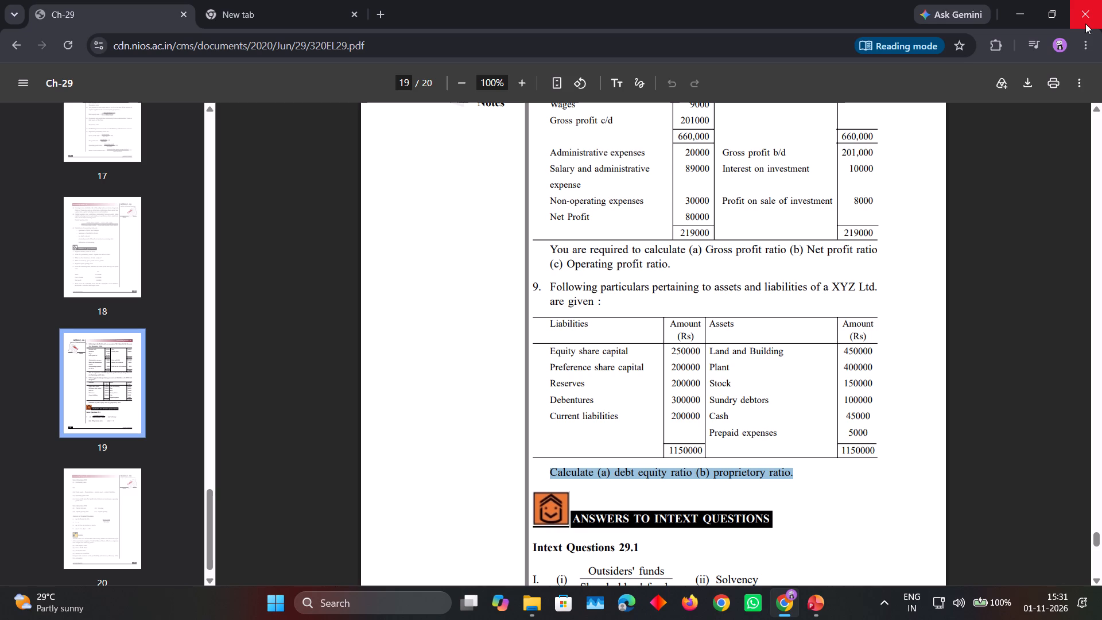
Close the Ch-29 PDF and the Chrome window, and return to the Ratio Analysis slide in PowerPoint.
left_click(187, 8)
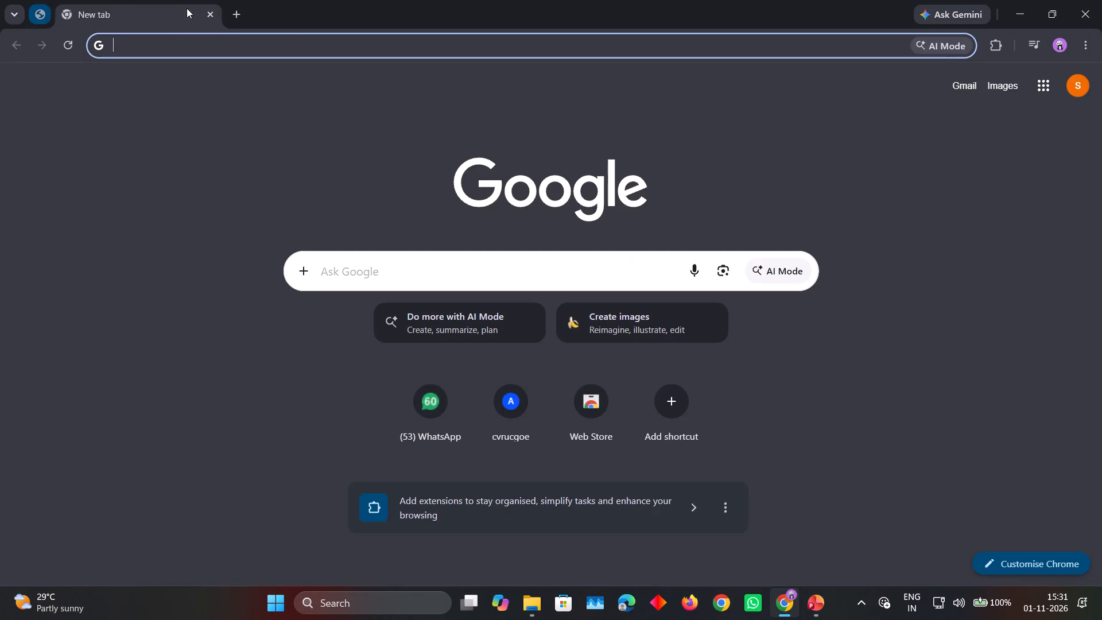
left_click(1093, 11)
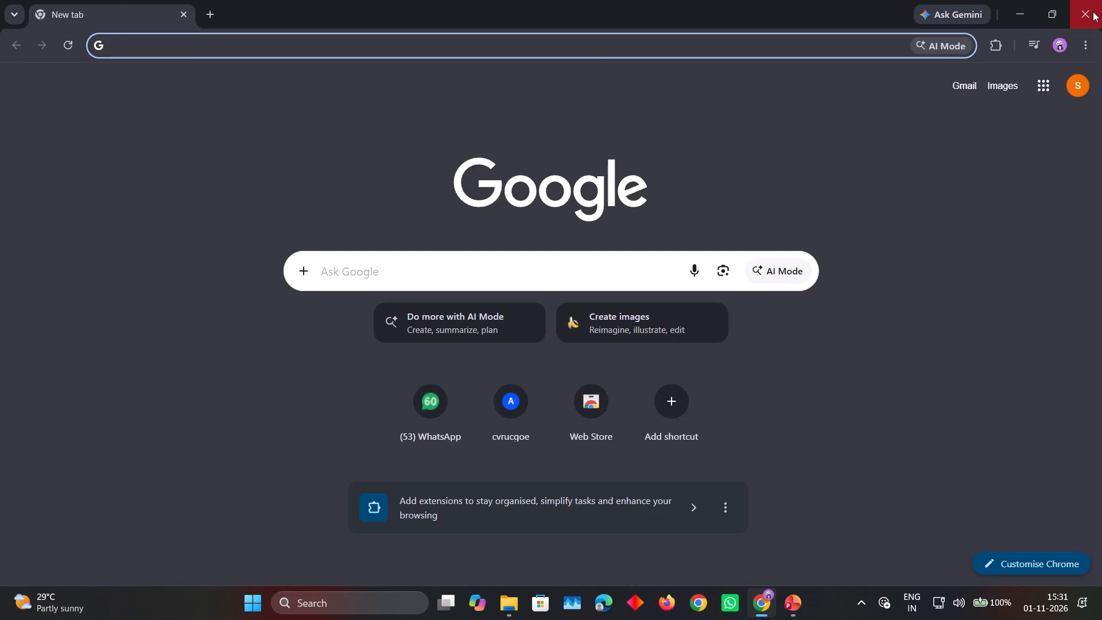
left_click(912, 379)
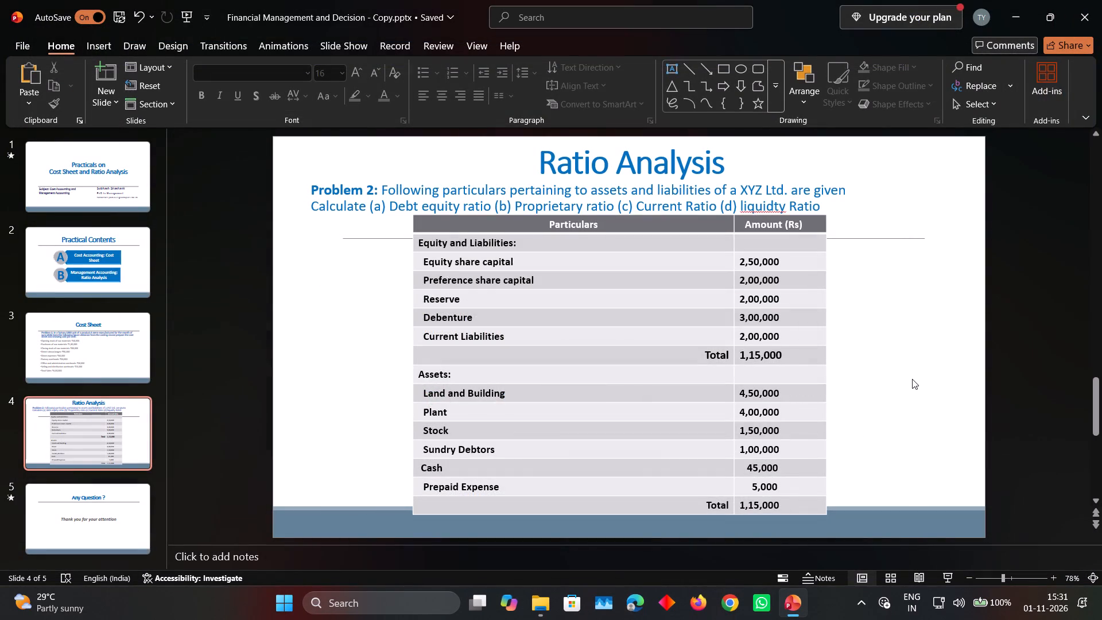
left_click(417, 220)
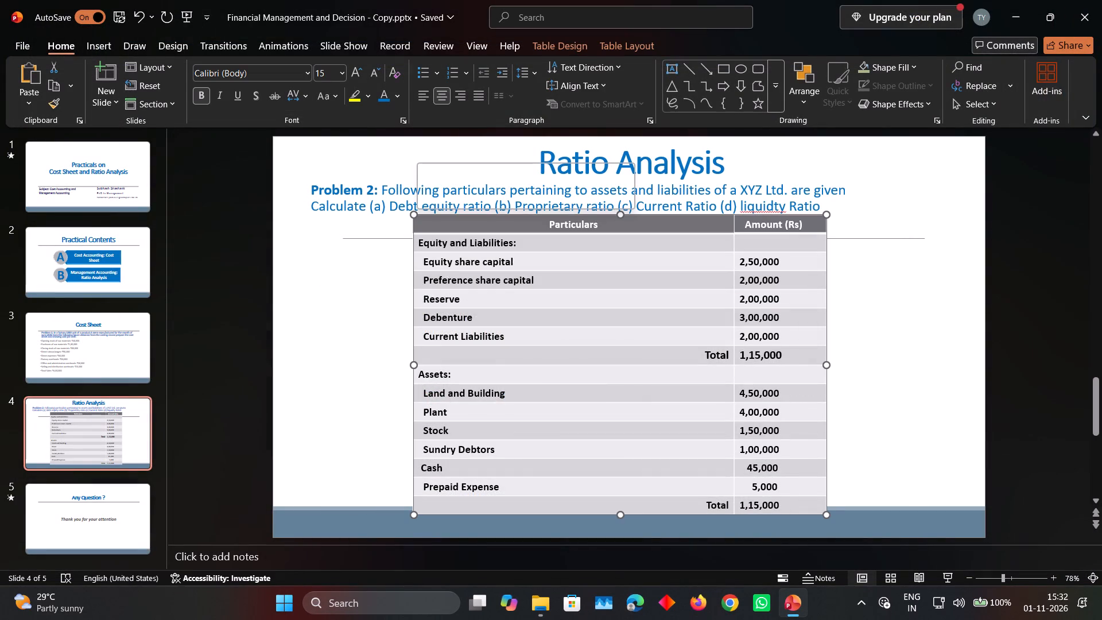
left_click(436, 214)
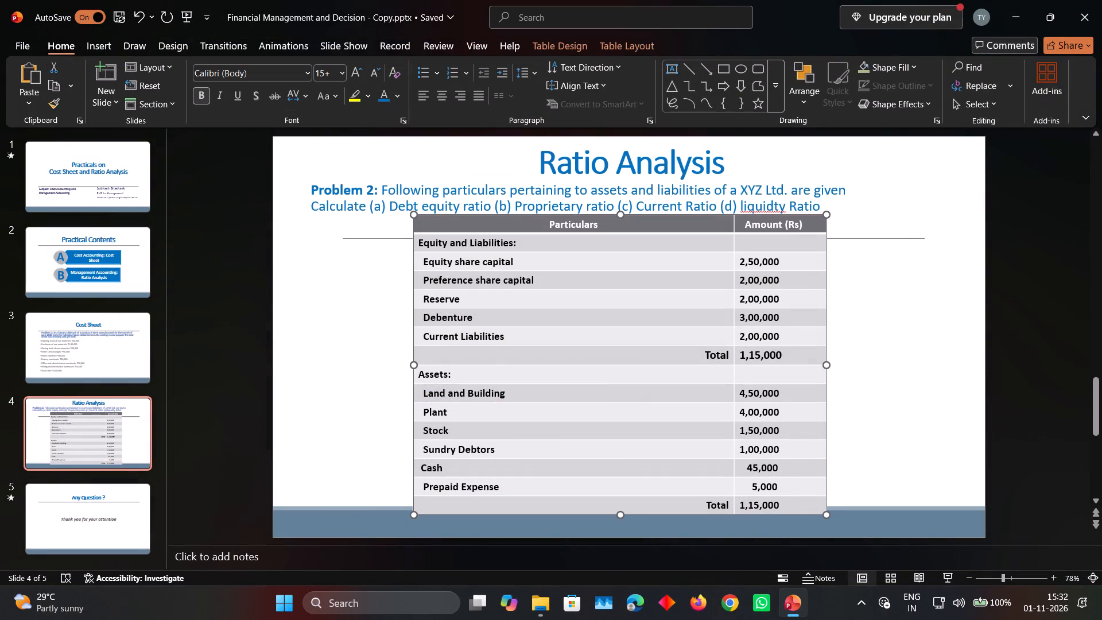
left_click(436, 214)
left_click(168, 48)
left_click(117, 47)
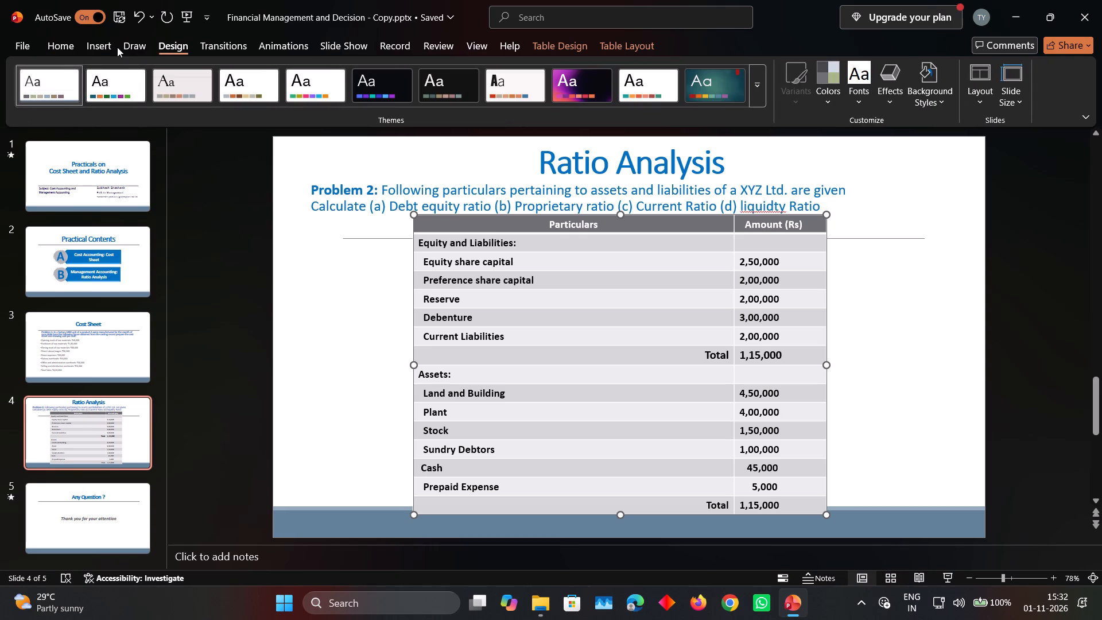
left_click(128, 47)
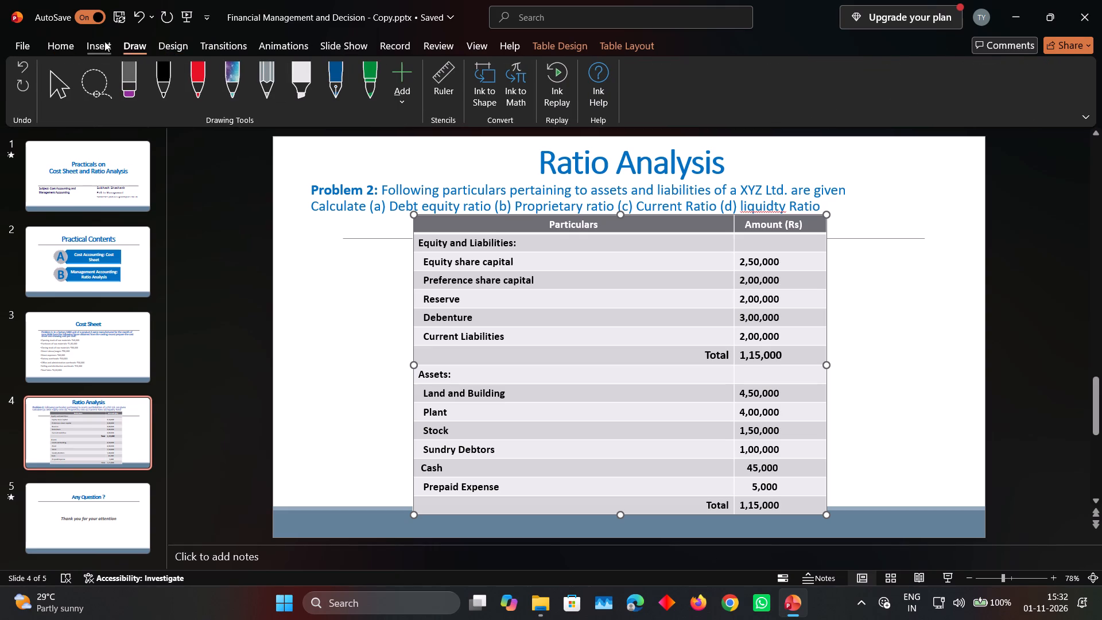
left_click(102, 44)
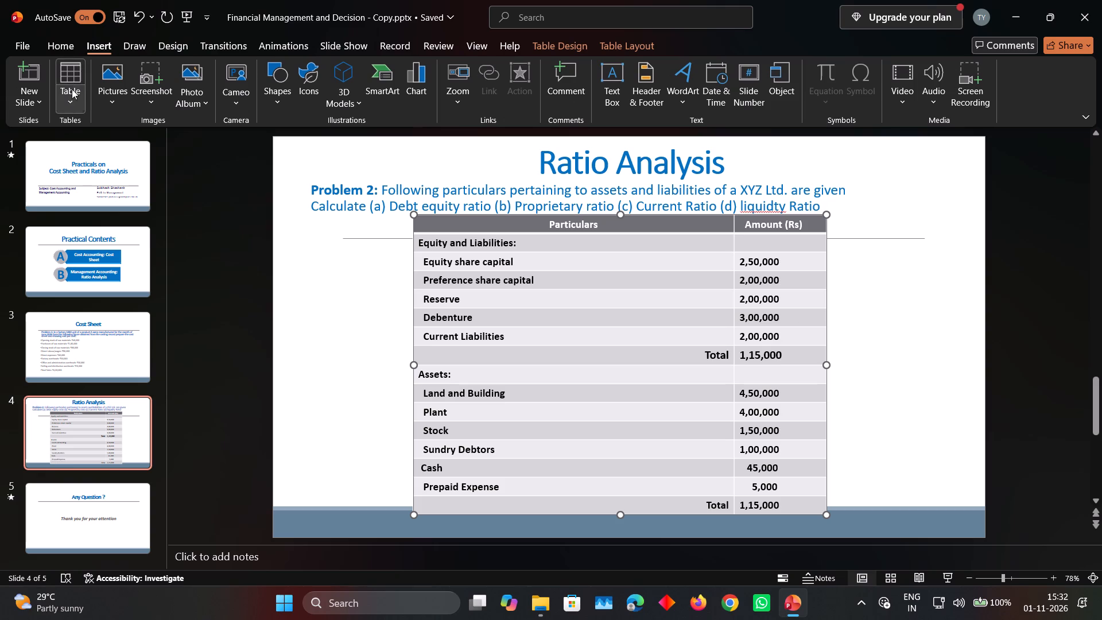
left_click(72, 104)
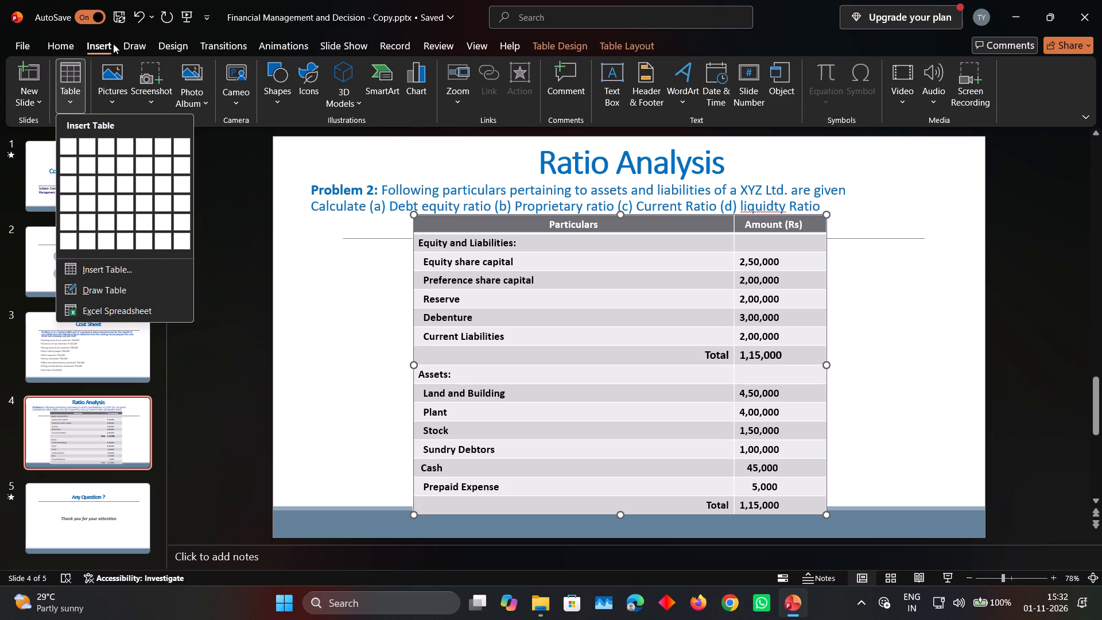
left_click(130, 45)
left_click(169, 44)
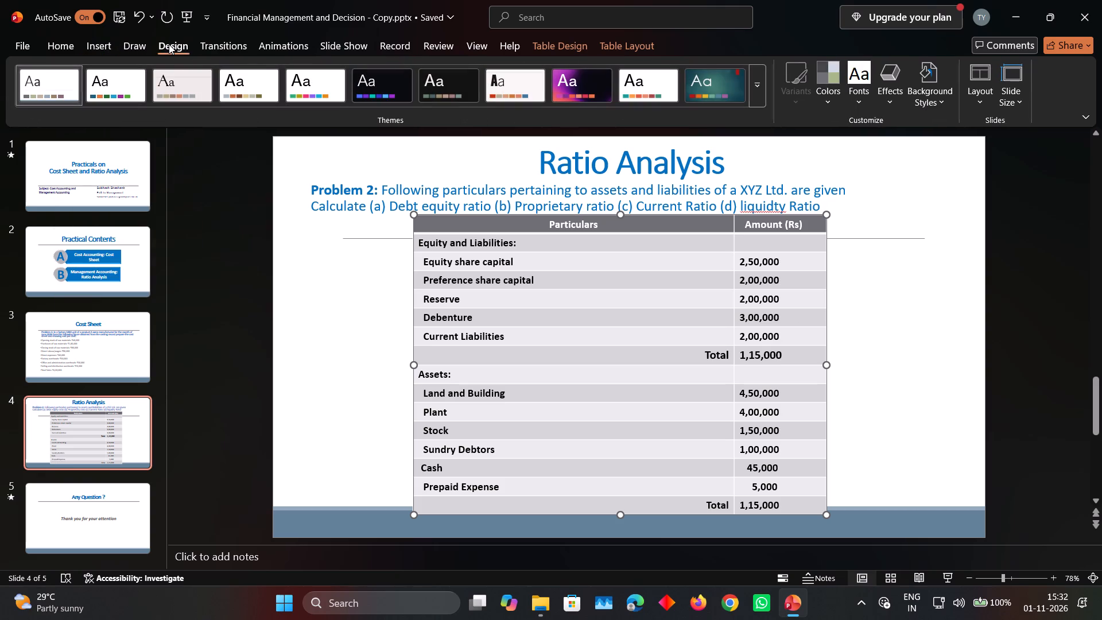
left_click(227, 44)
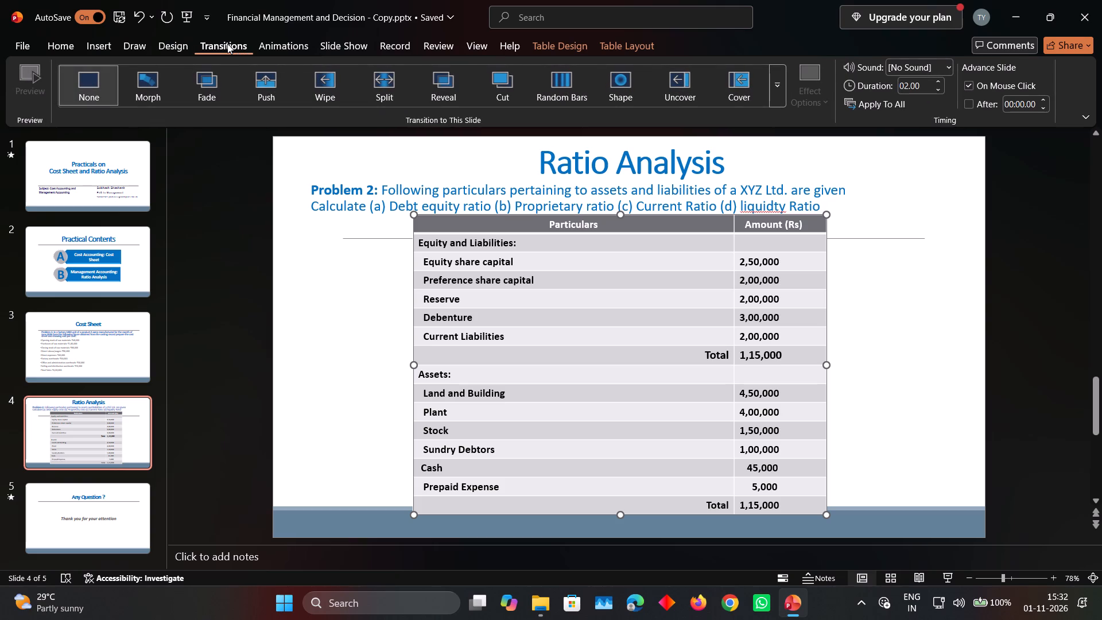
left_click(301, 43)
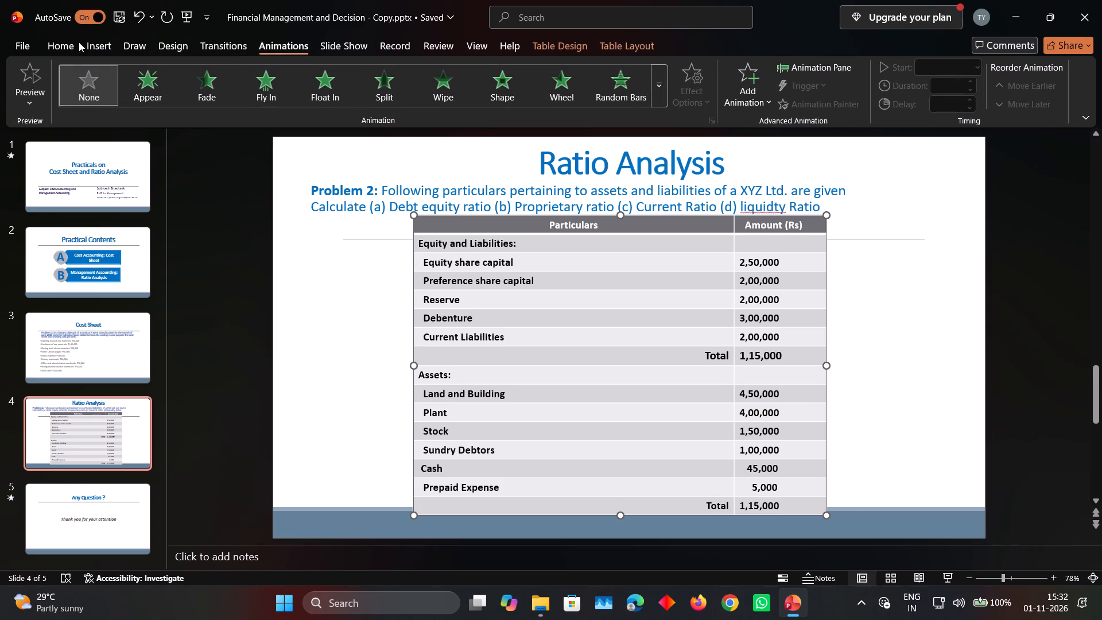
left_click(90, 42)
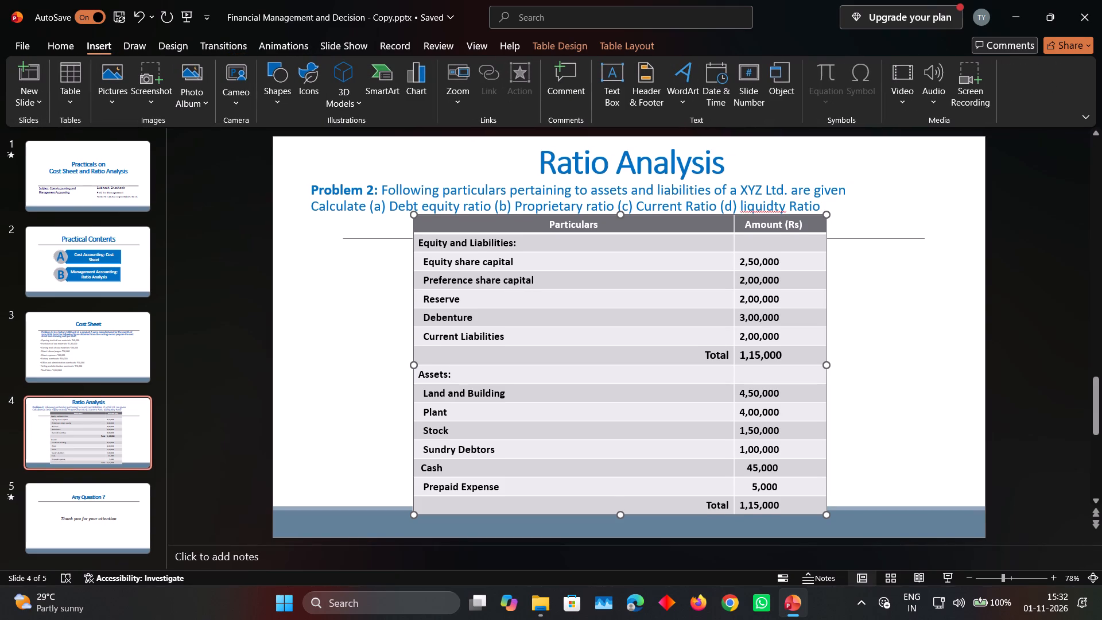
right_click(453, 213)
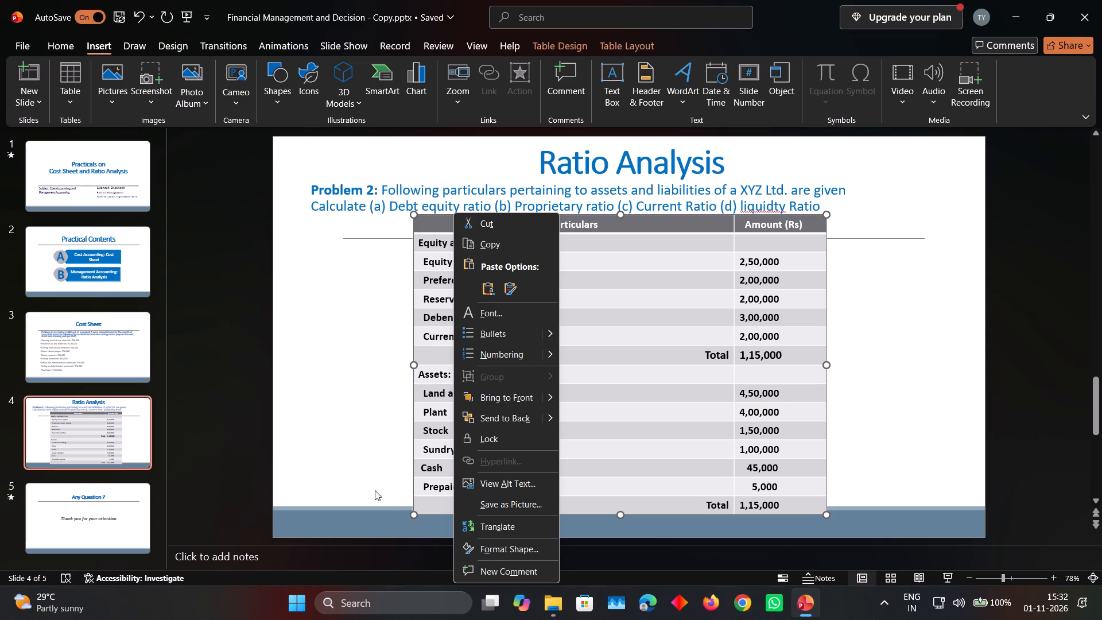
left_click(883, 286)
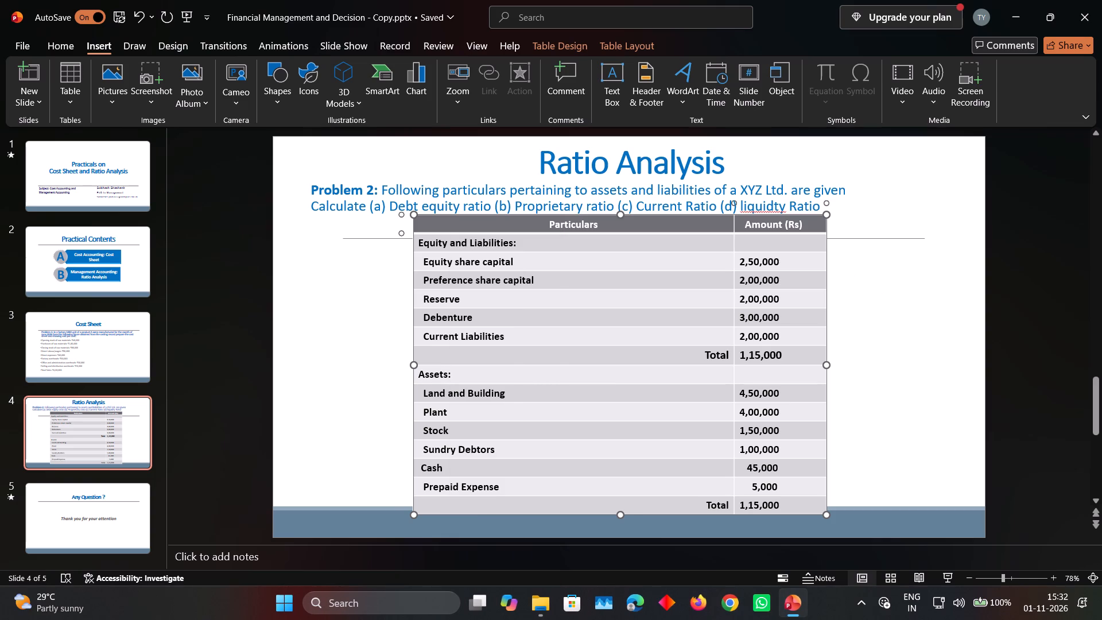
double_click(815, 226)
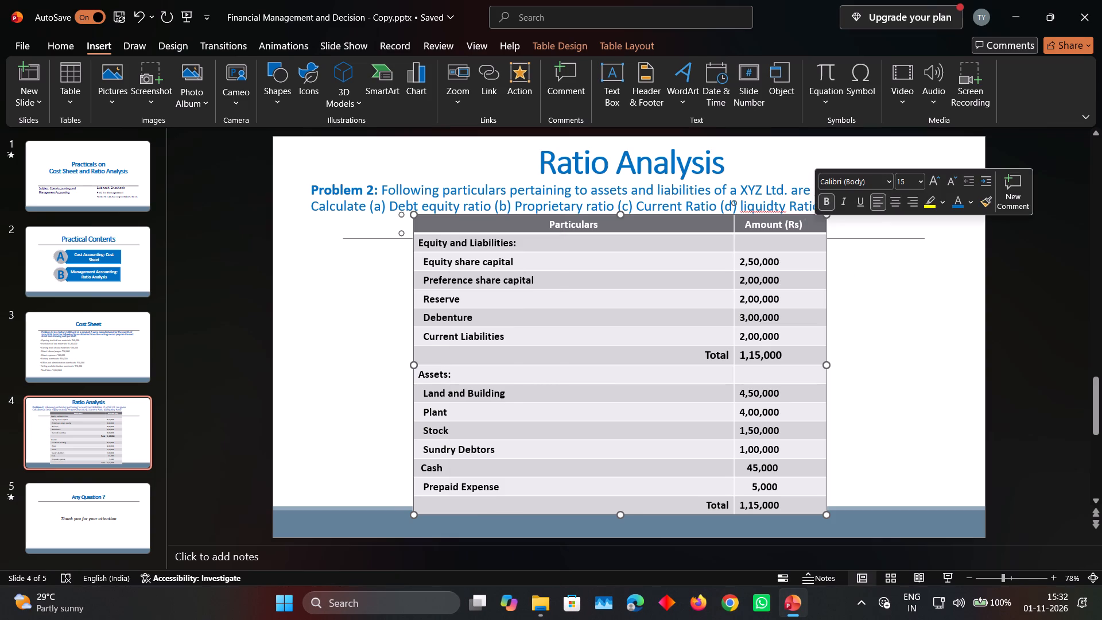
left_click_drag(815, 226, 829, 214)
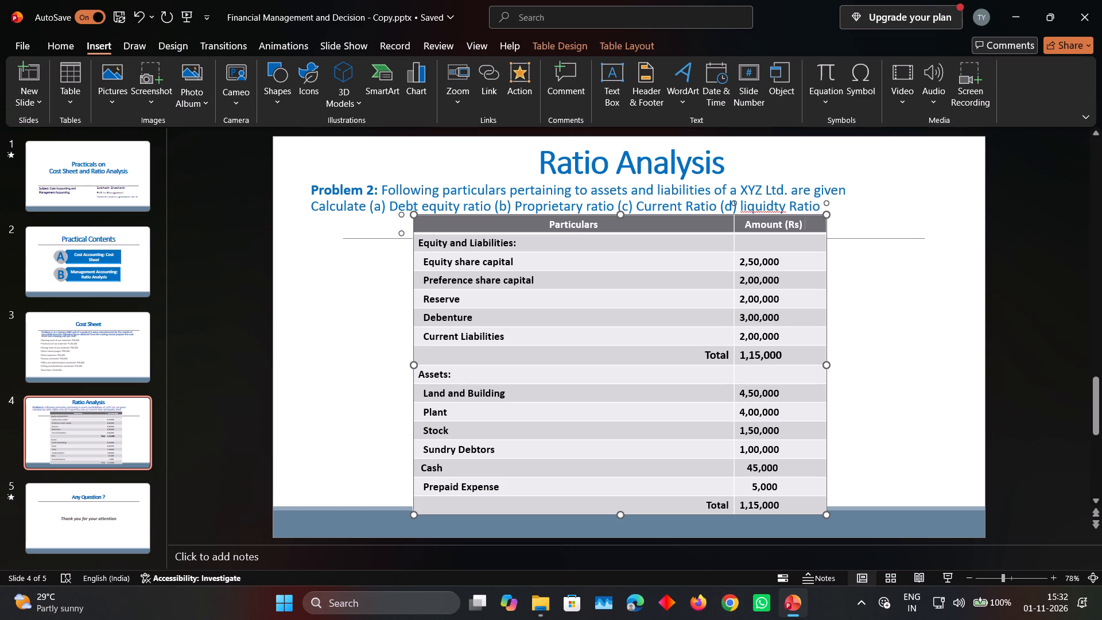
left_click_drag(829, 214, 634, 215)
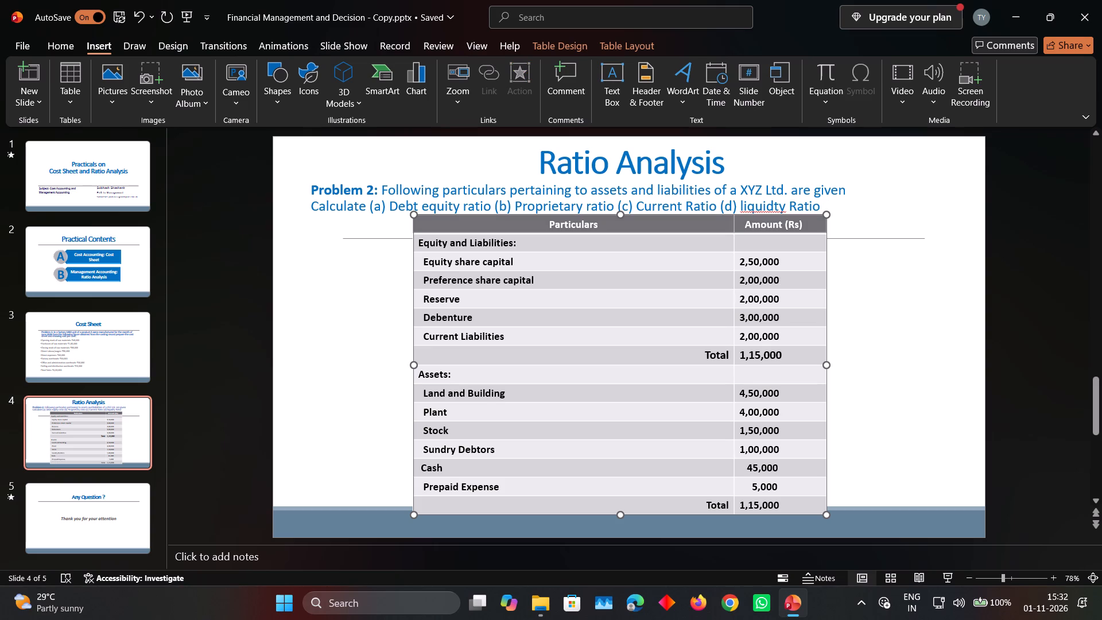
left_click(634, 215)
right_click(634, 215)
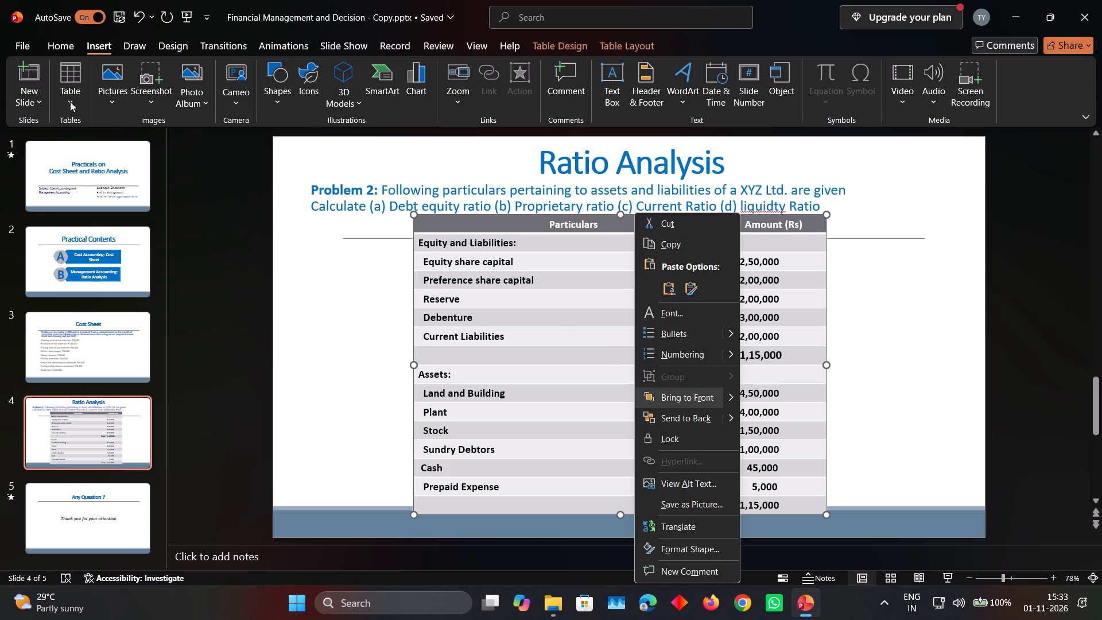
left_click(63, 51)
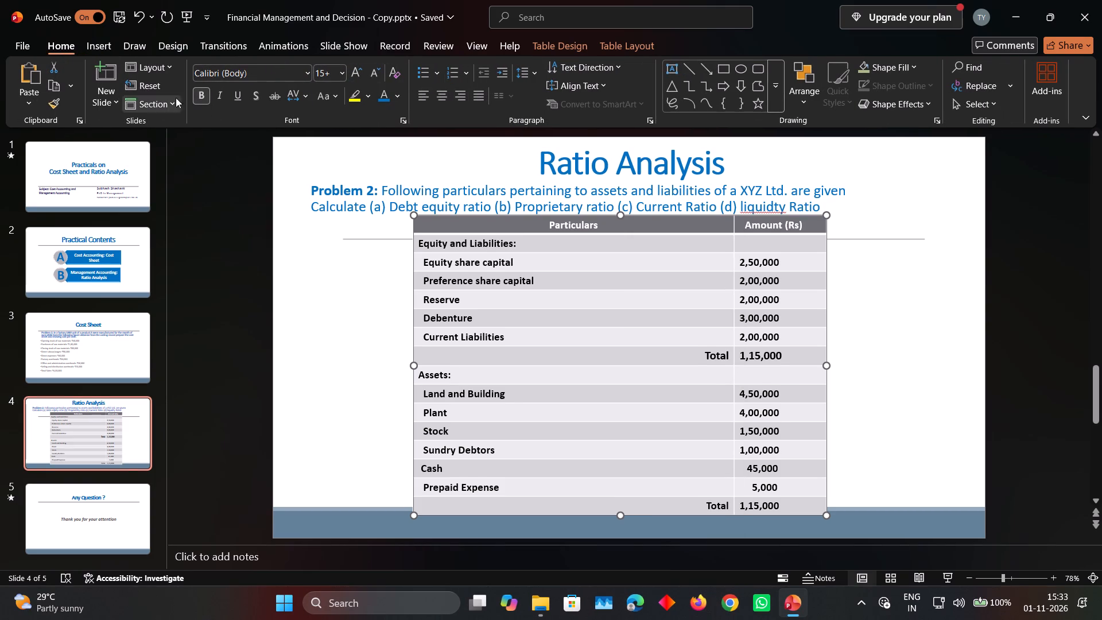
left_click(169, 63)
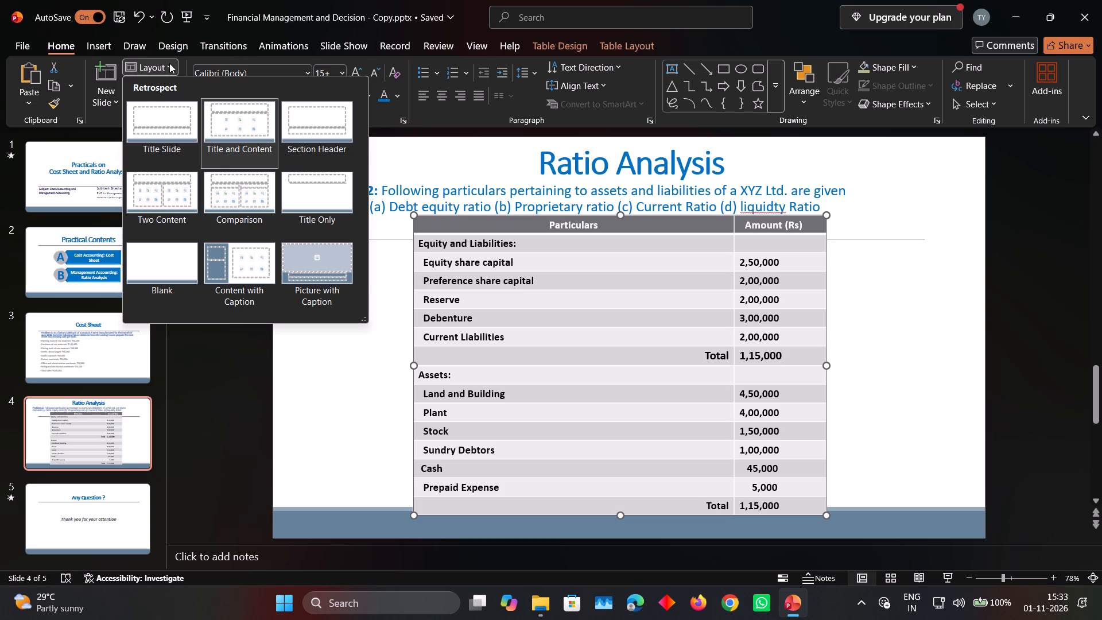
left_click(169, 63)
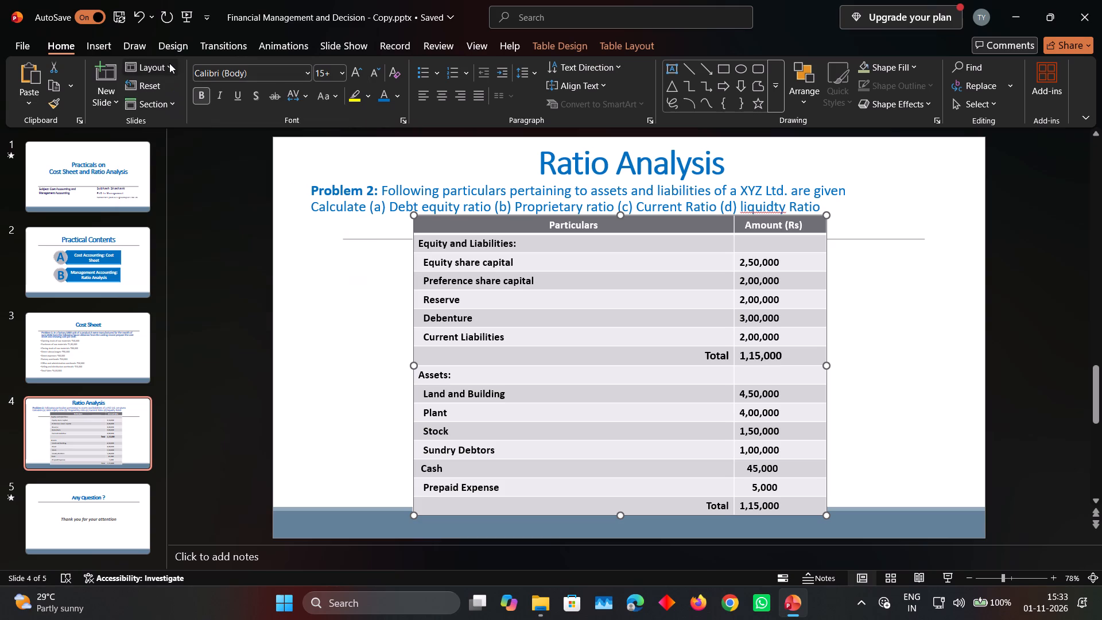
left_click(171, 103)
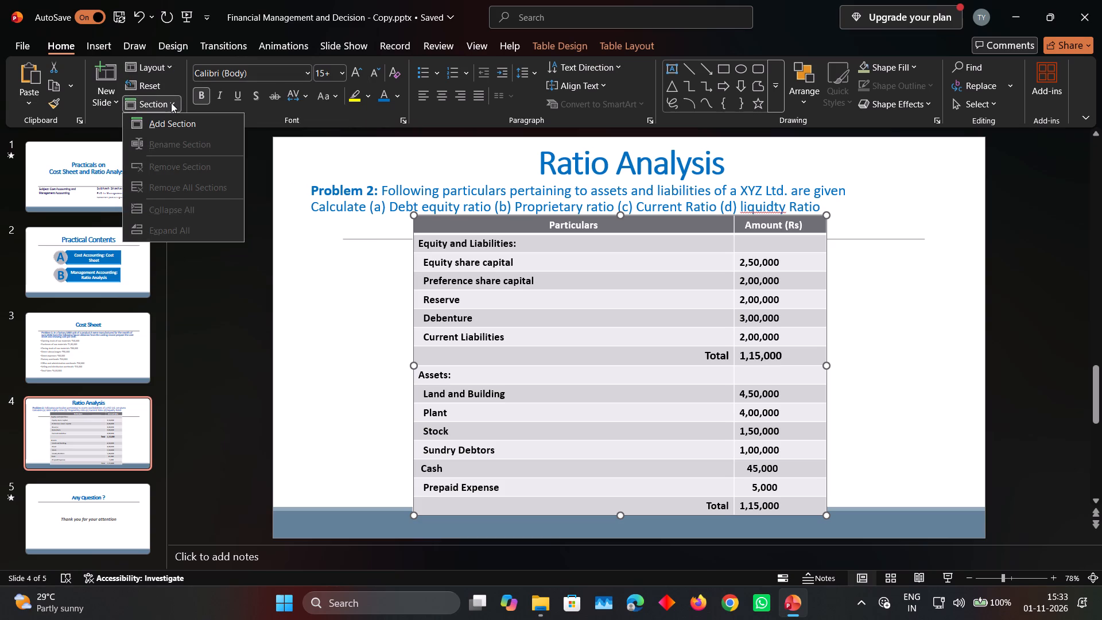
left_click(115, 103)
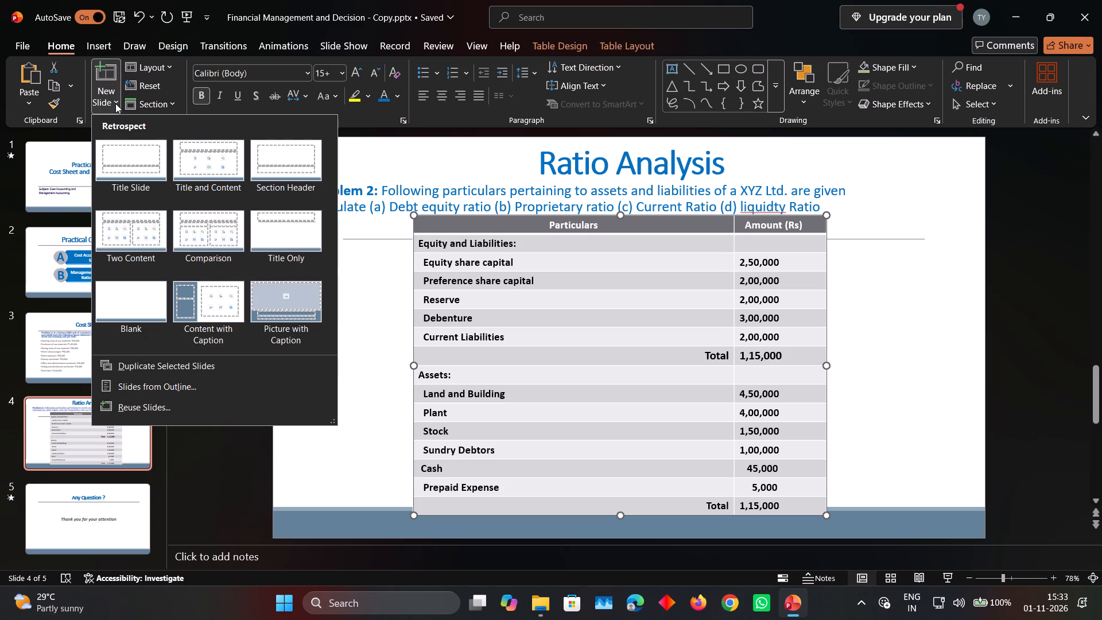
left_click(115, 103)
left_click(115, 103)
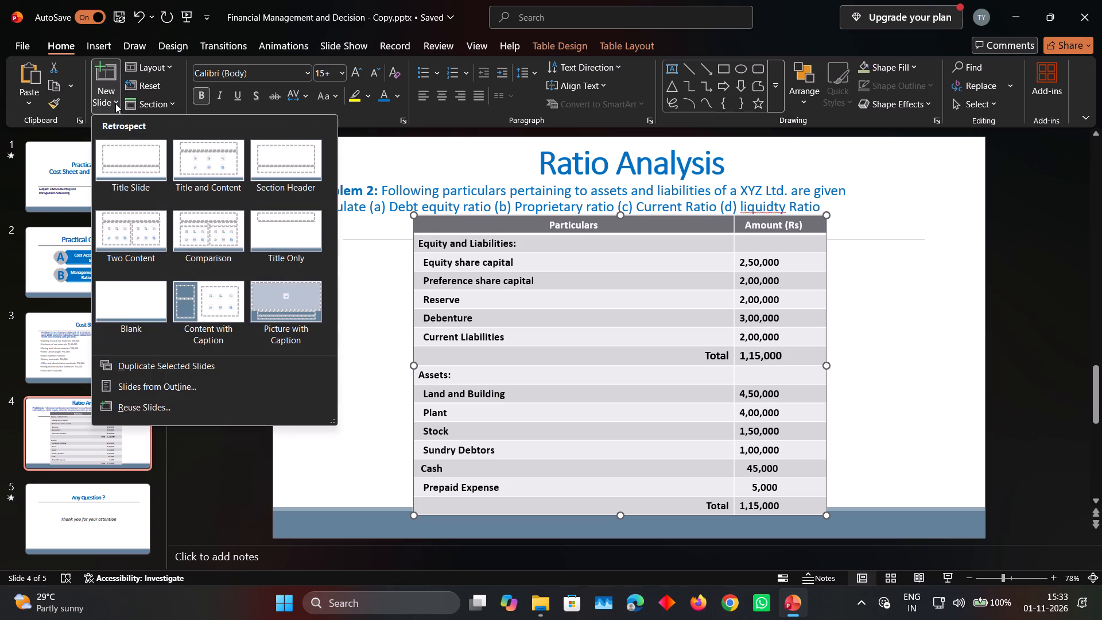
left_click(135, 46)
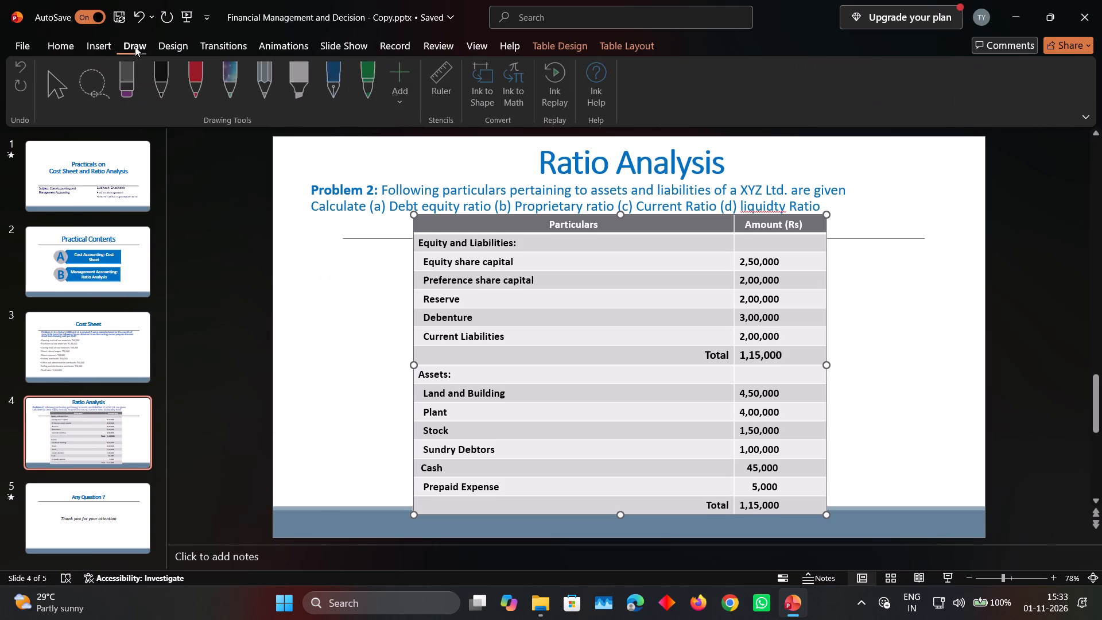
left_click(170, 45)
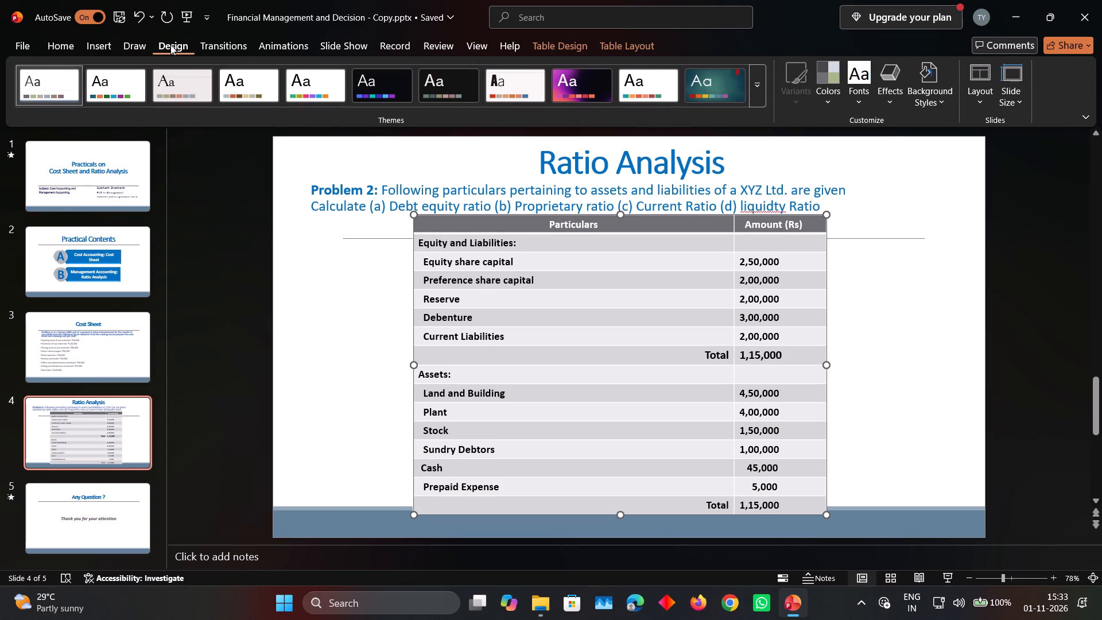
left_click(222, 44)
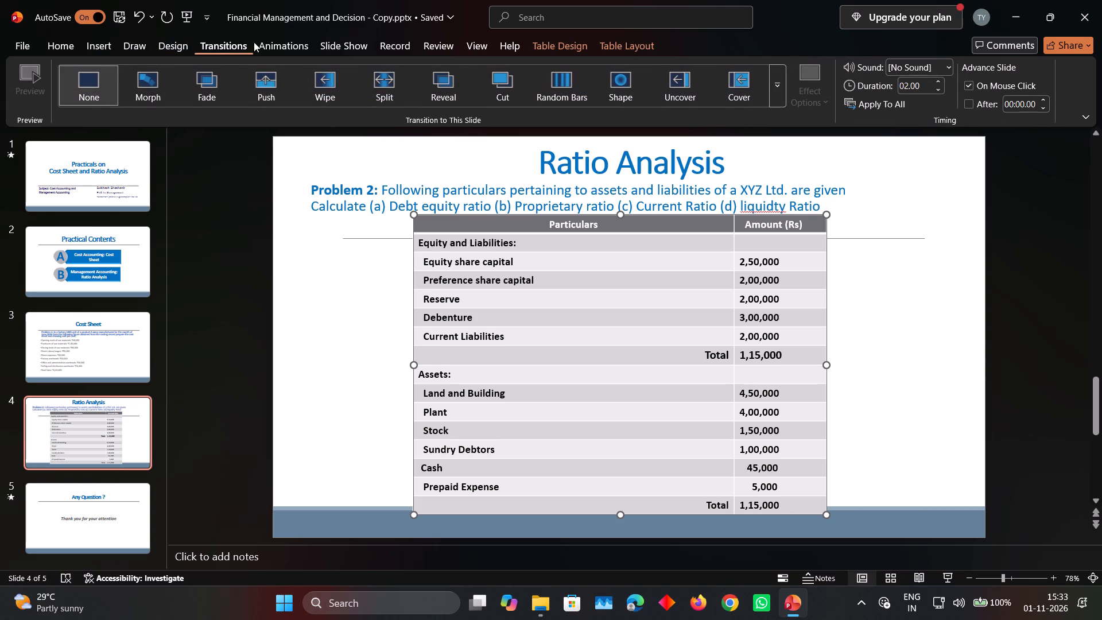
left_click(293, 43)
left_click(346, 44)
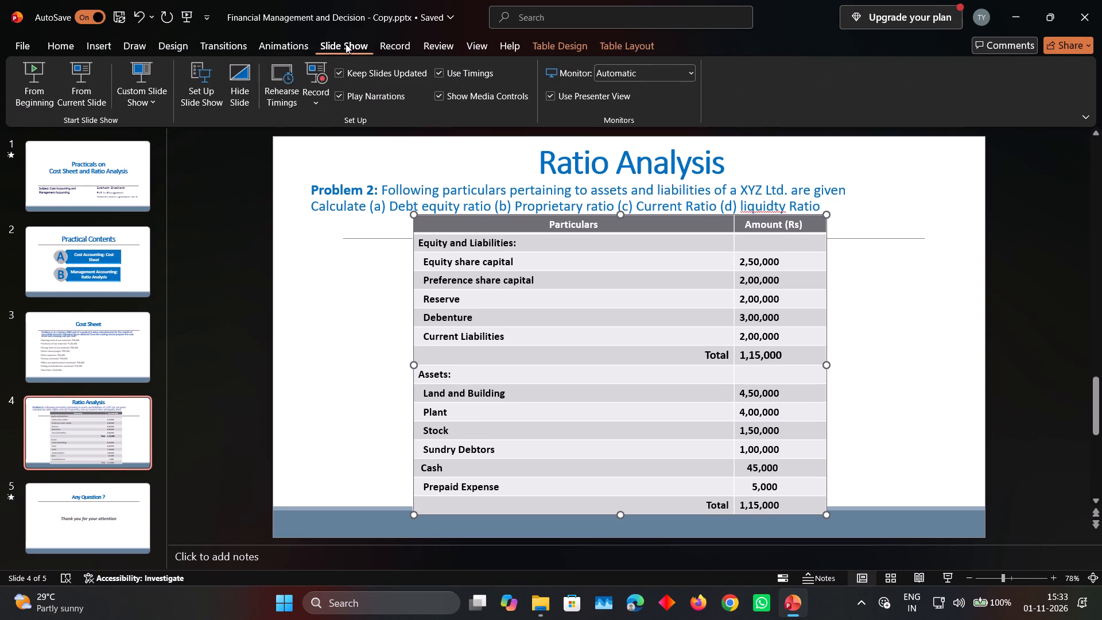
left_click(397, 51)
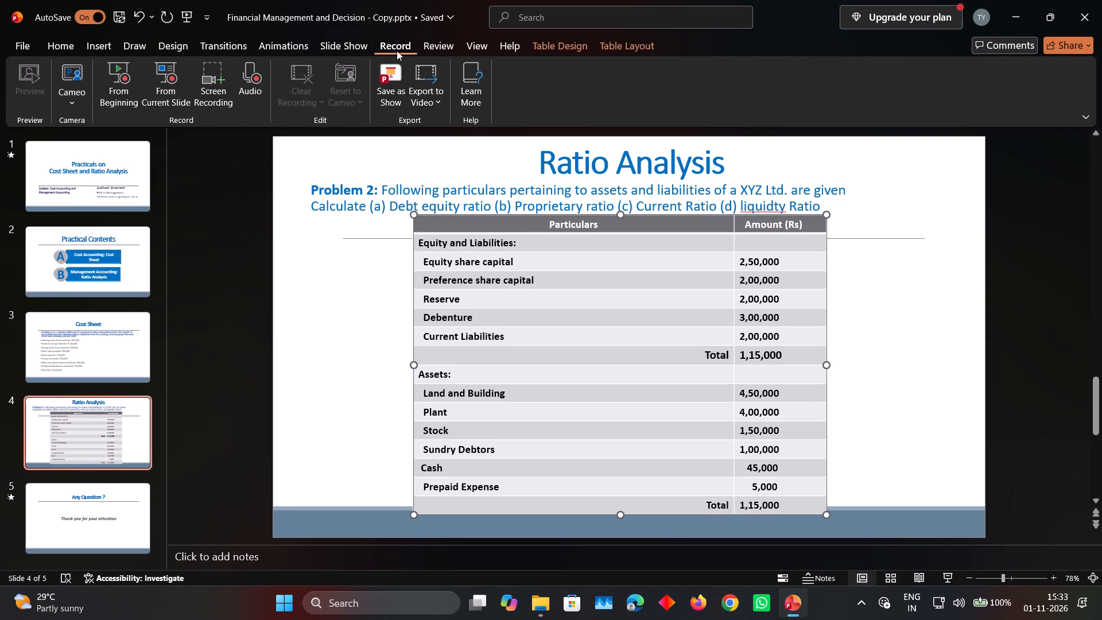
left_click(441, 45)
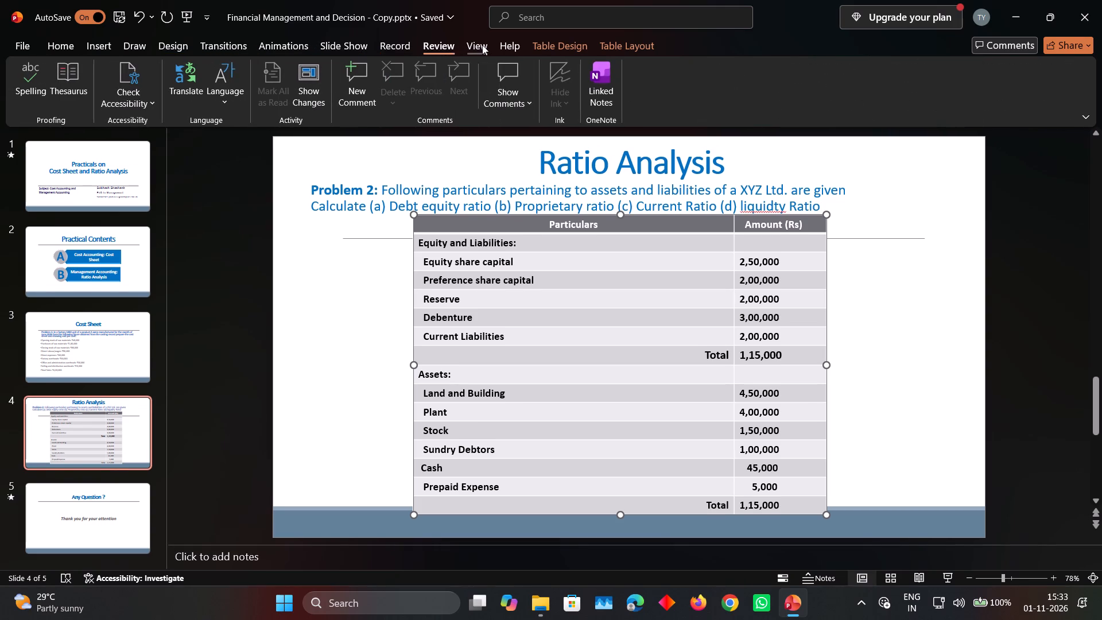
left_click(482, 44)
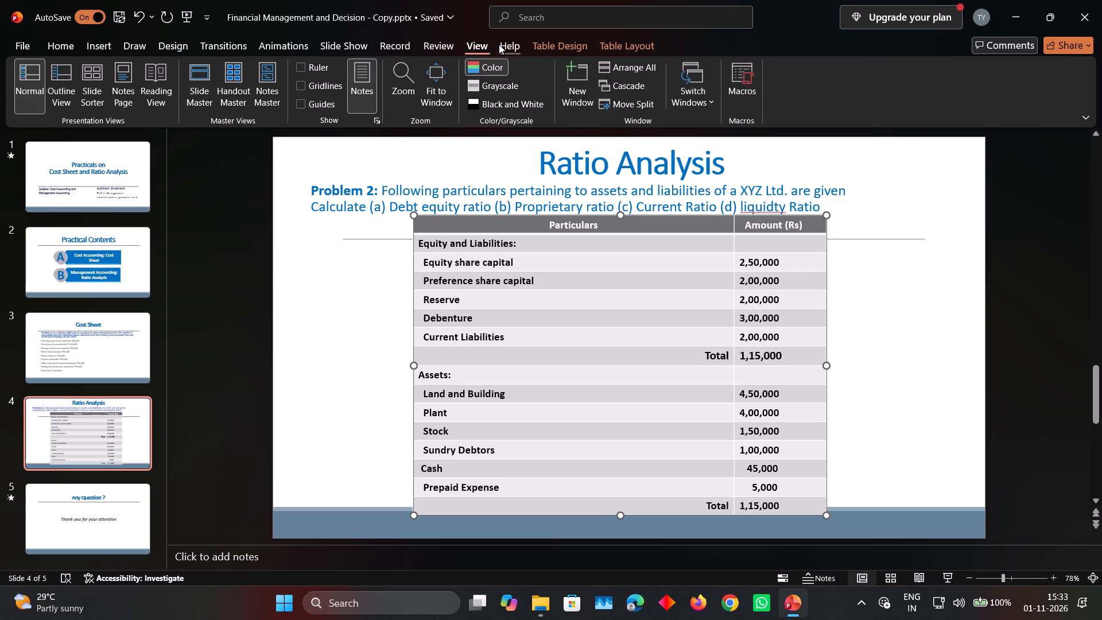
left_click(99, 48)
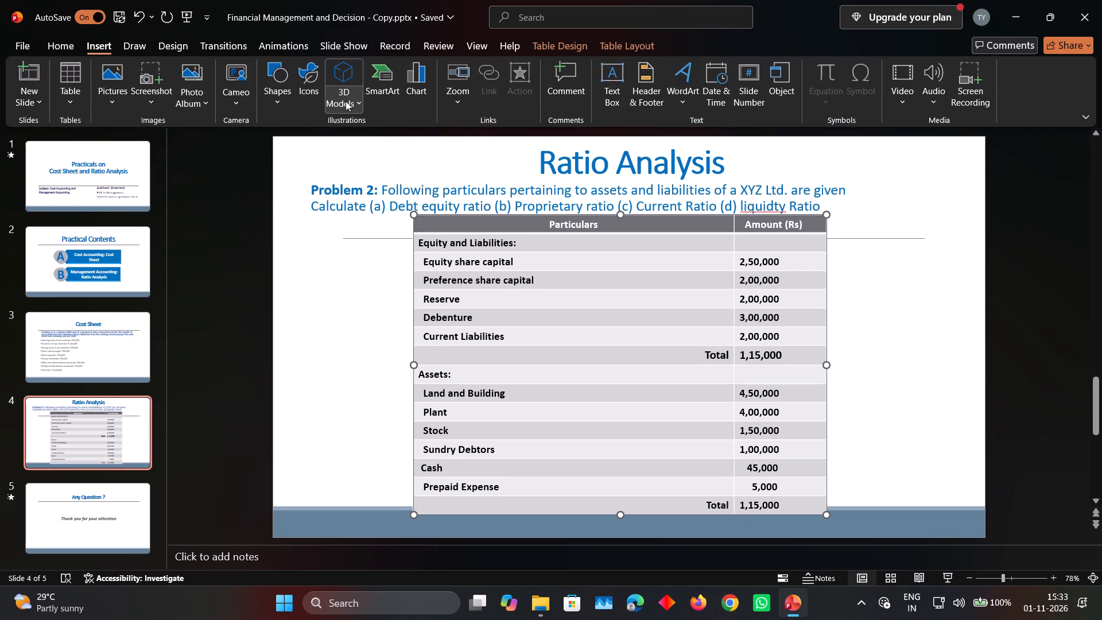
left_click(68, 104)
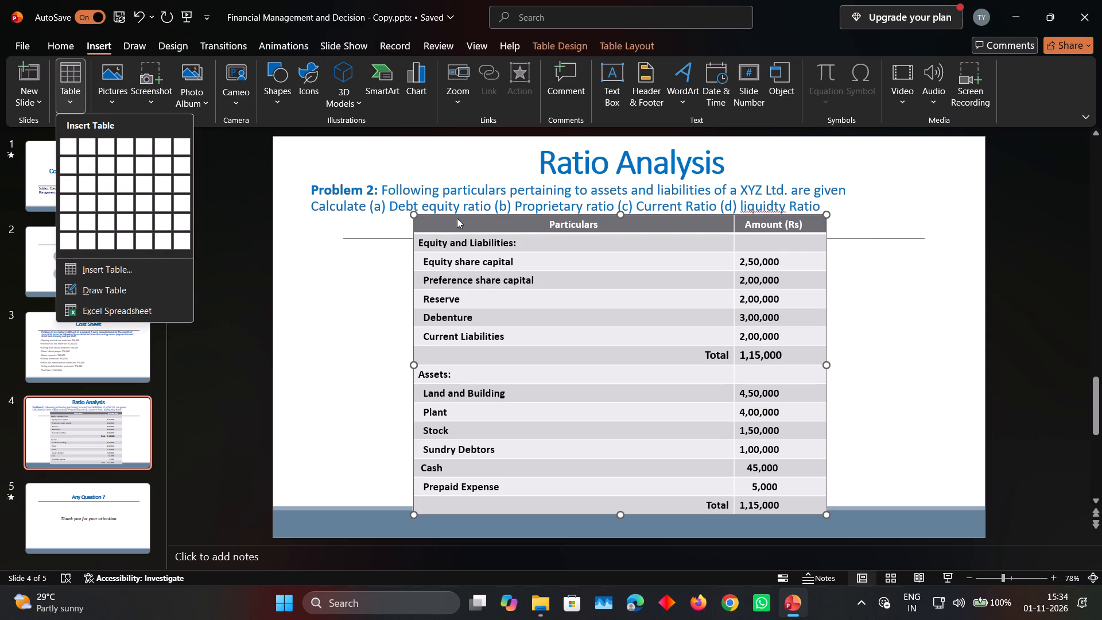
Apply the blue-grey medium table style with banded rows to the particulars table.
double_click(478, 222)
double_click(478, 222)
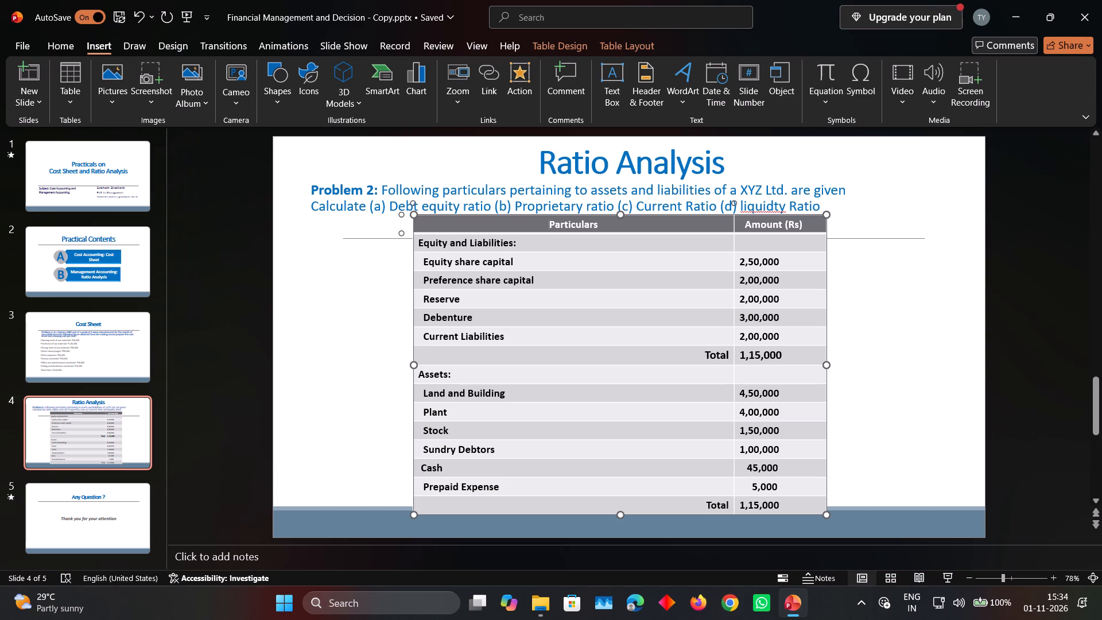
double_click(428, 213)
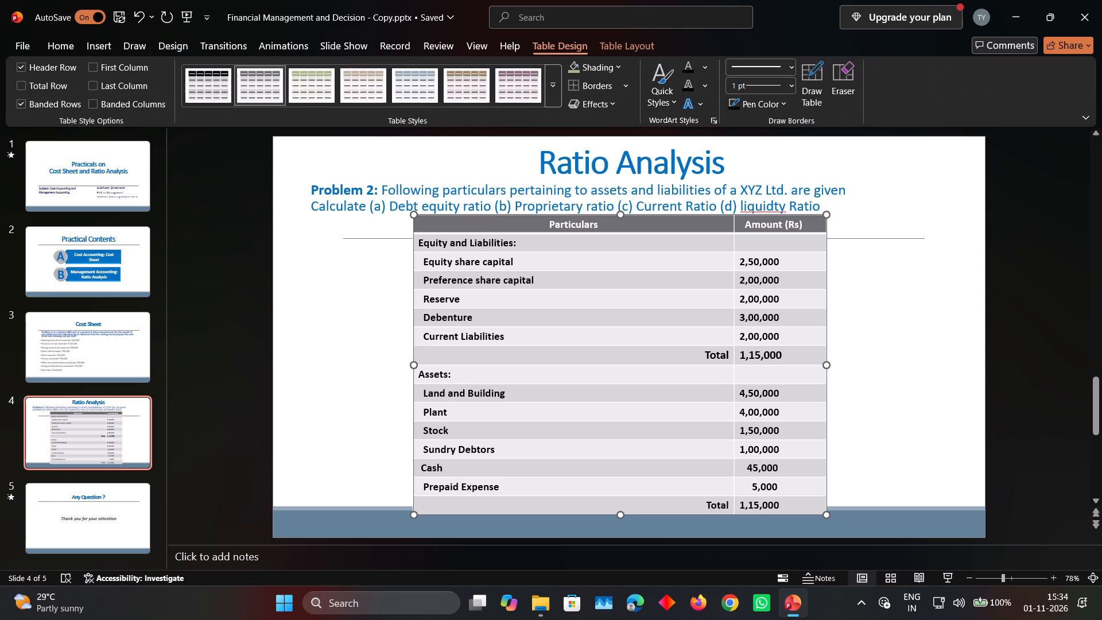
left_click(399, 84)
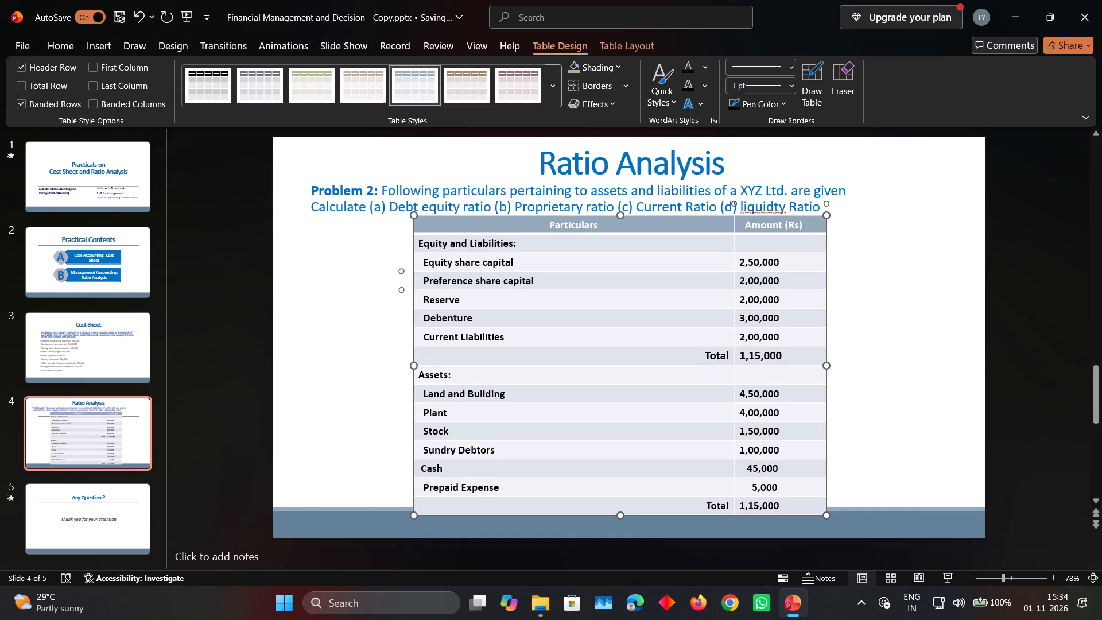
left_click(866, 297)
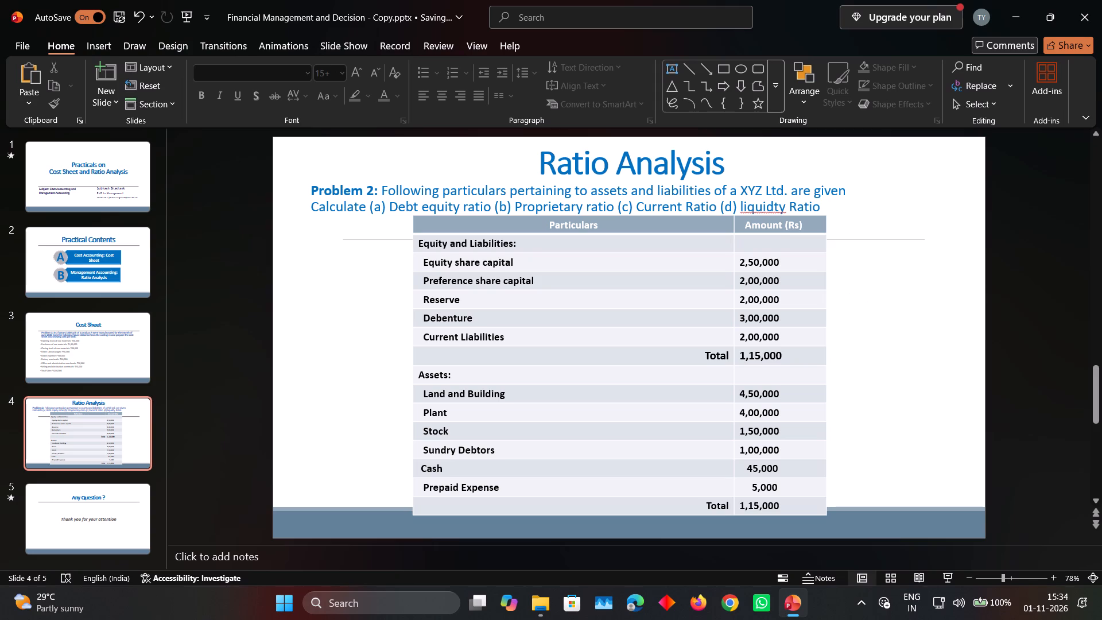
Resize the Problem 2 text box horizontally so its side edges line up with the ends of the divider line beneath it.
left_click(449, 196)
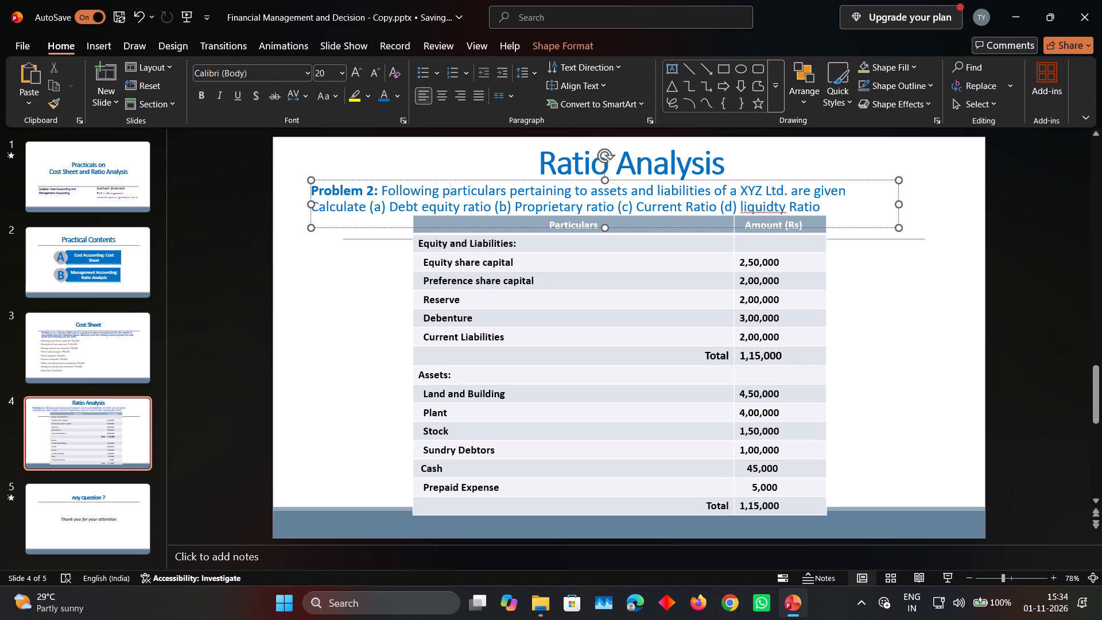
left_click_drag(309, 206, 339, 204)
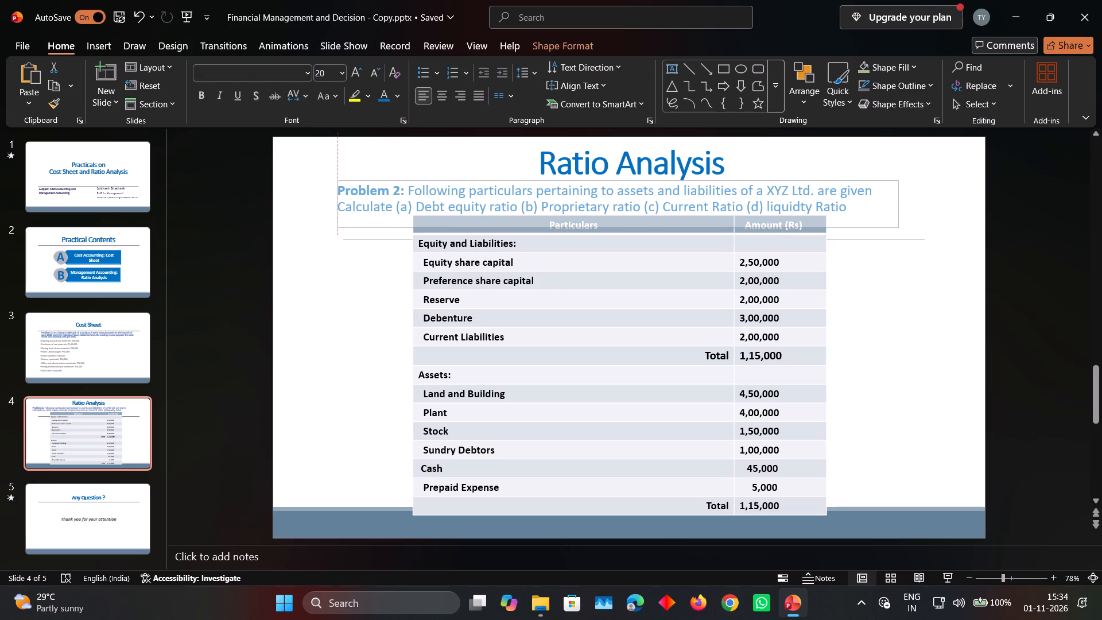
left_click_drag(339, 204, 360, 204)
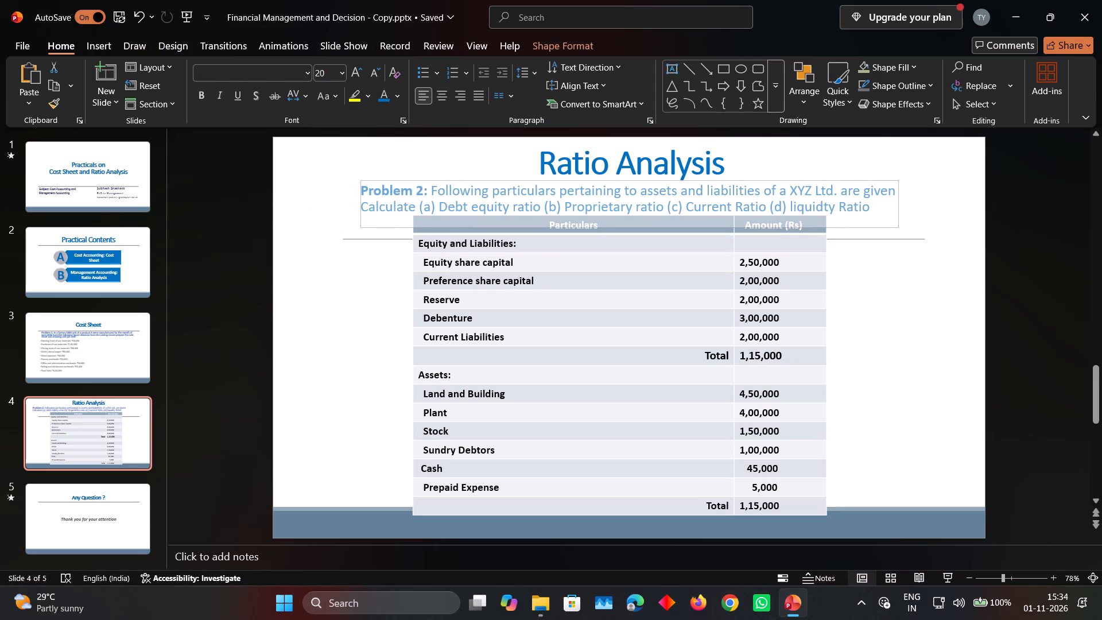
left_click_drag(360, 204, 342, 203)
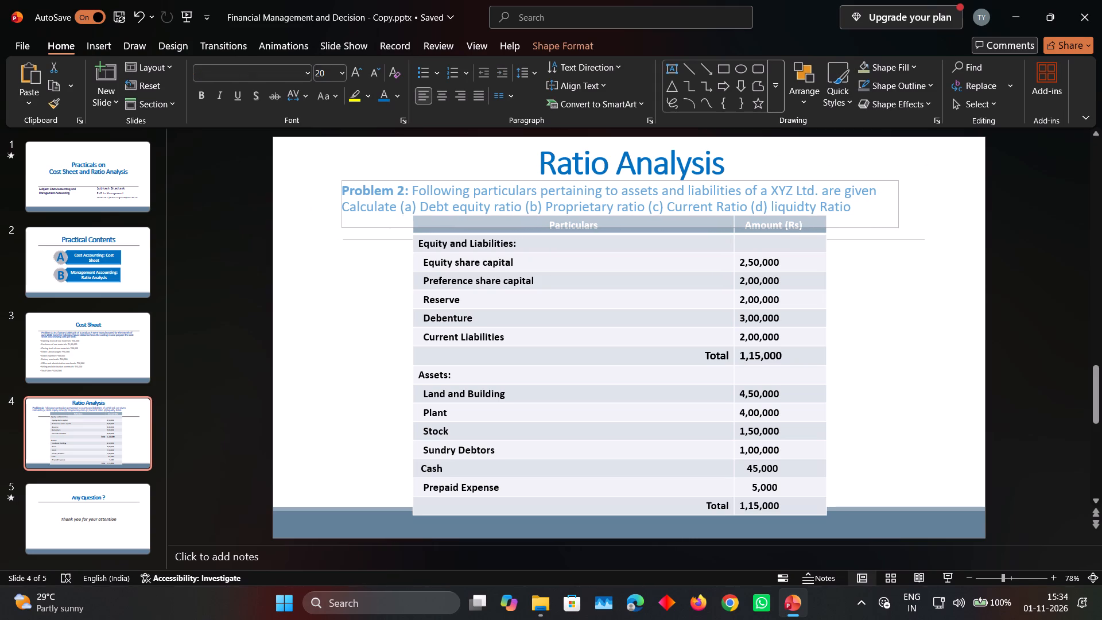
left_click_drag(342, 203, 345, 202)
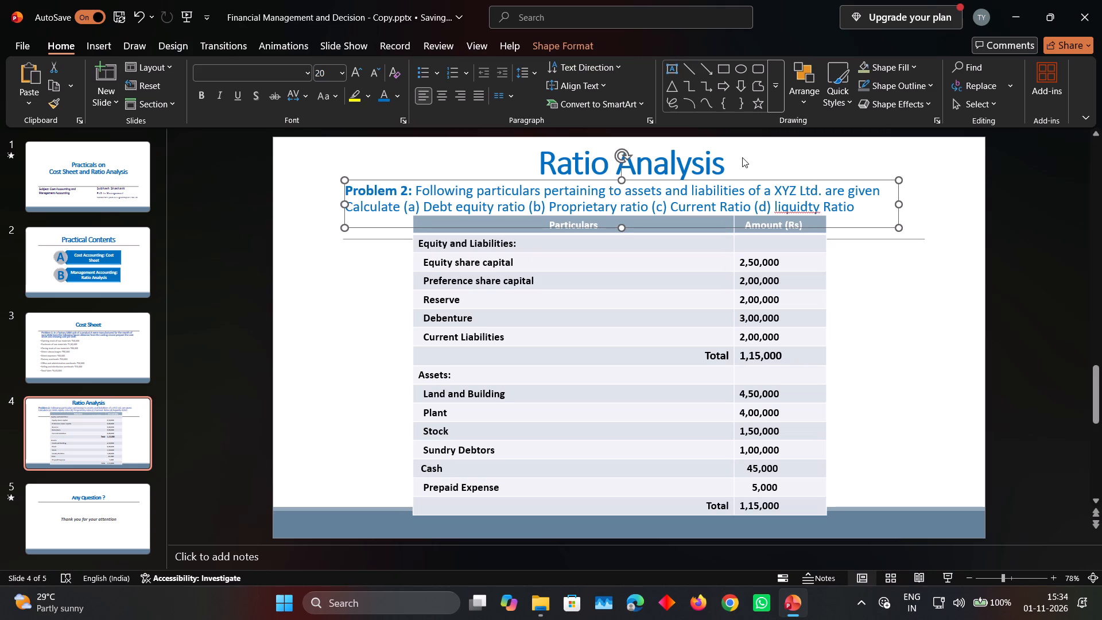
left_click_drag(897, 205, 921, 203)
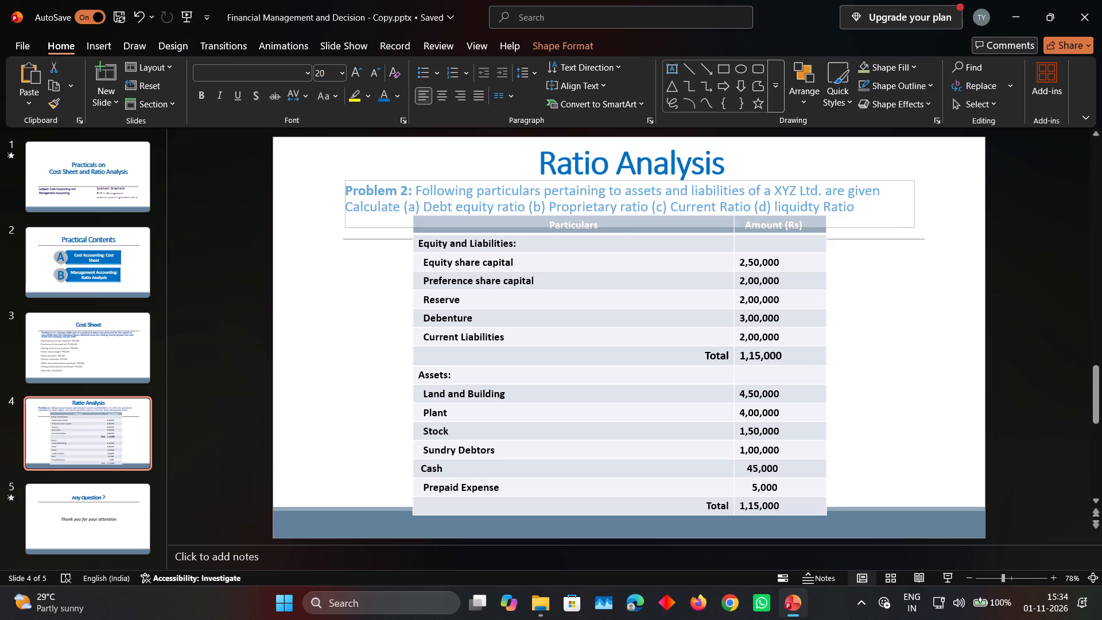
left_click_drag(921, 203, 922, 203)
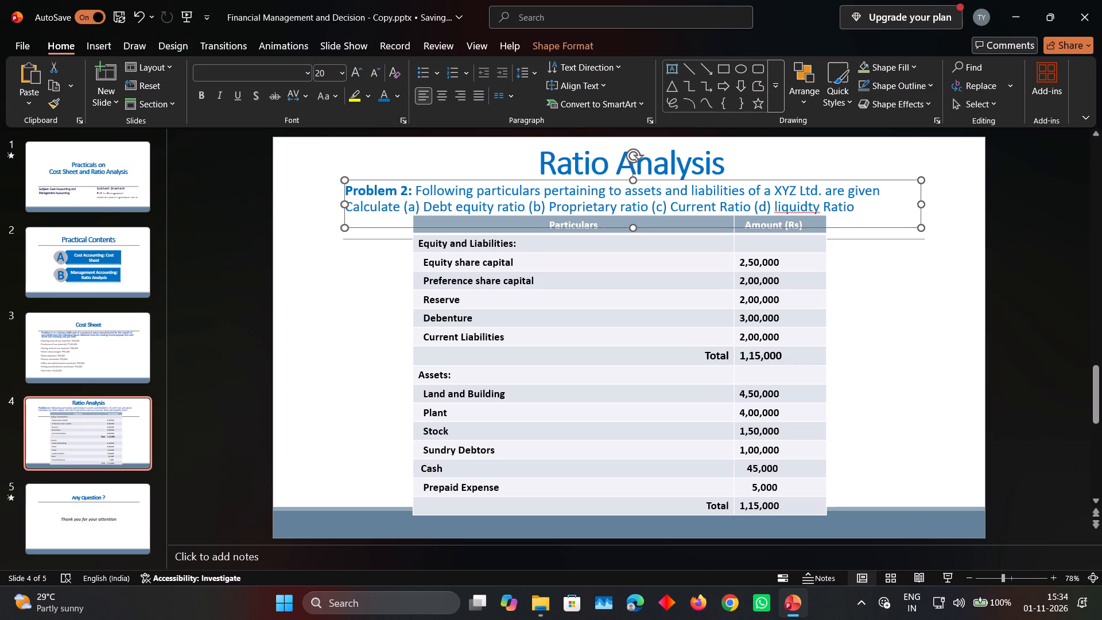
Remove the full stop after "Ltd" in the Problem 2 question text.
left_click(823, 188)
key("BackSpace")
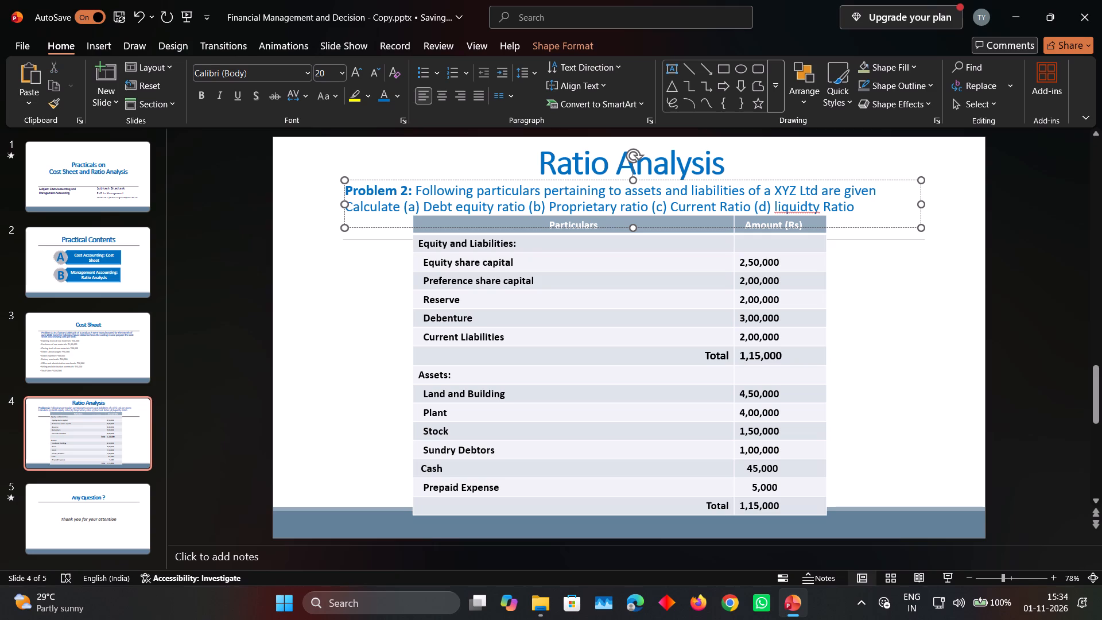
key("Right")
key("Right")
key("Right")
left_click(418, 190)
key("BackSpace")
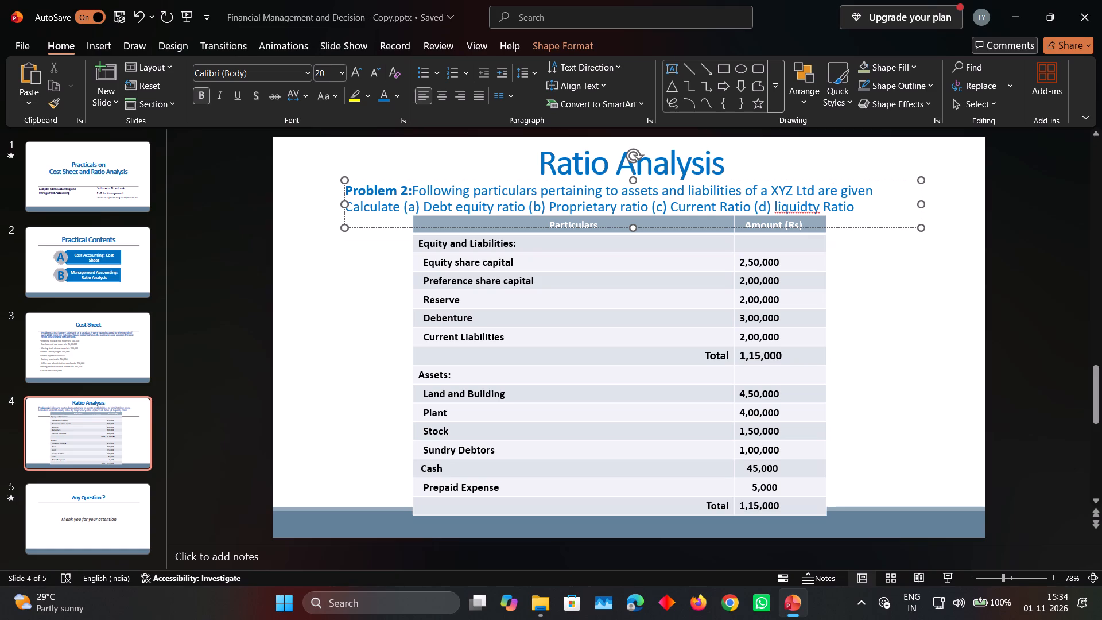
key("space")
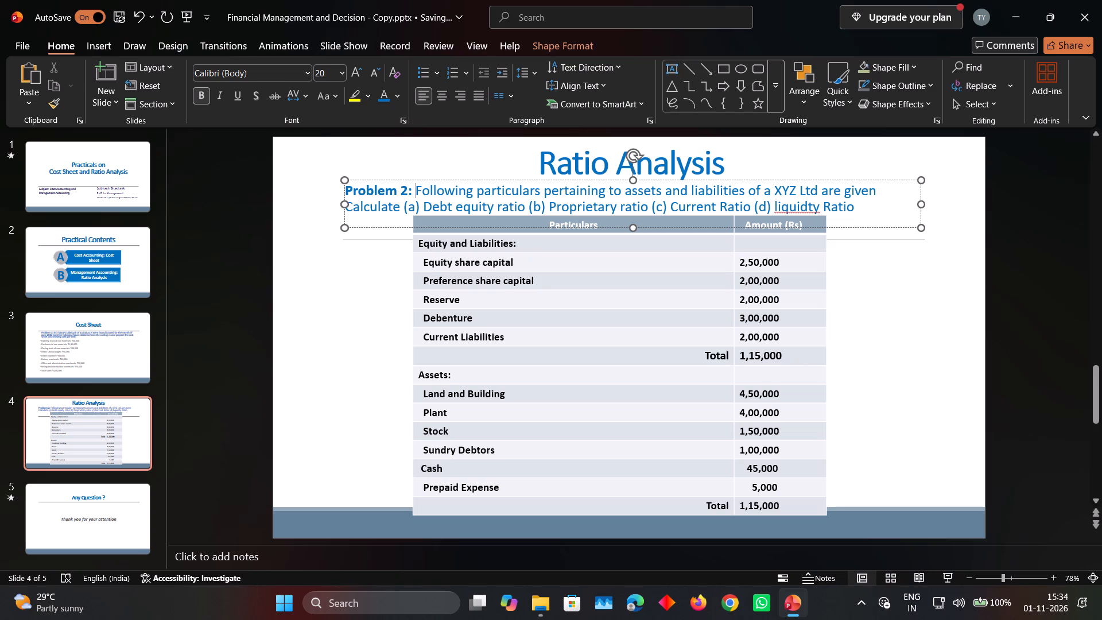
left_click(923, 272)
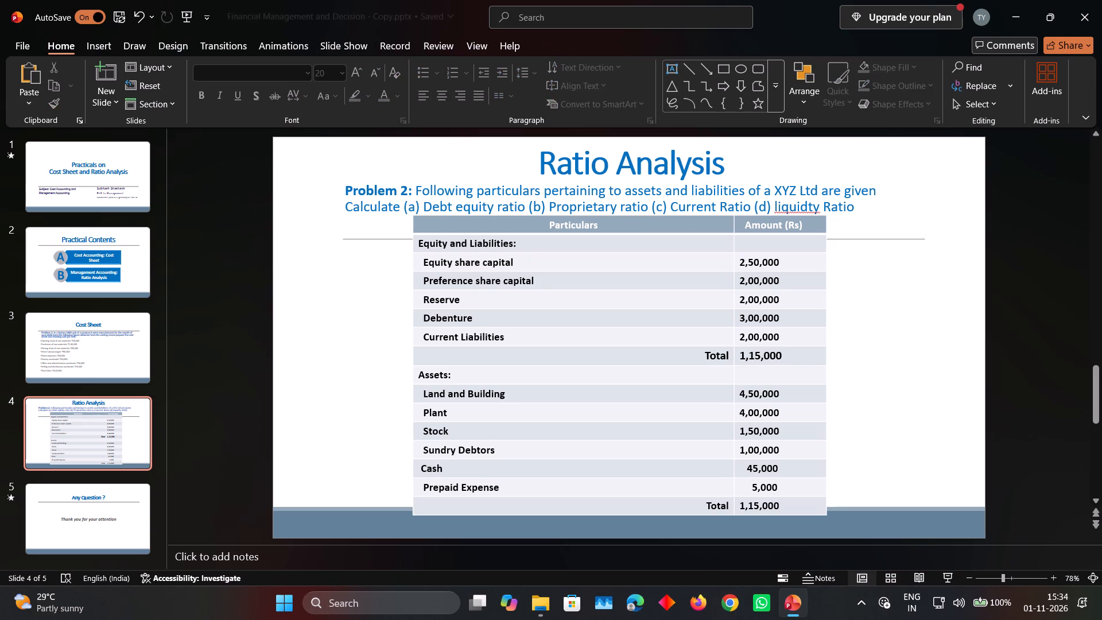
Nudge the particulars table down until its top edge sits at the divider line and its bottom edge stays within the slide.
left_click(655, 218)
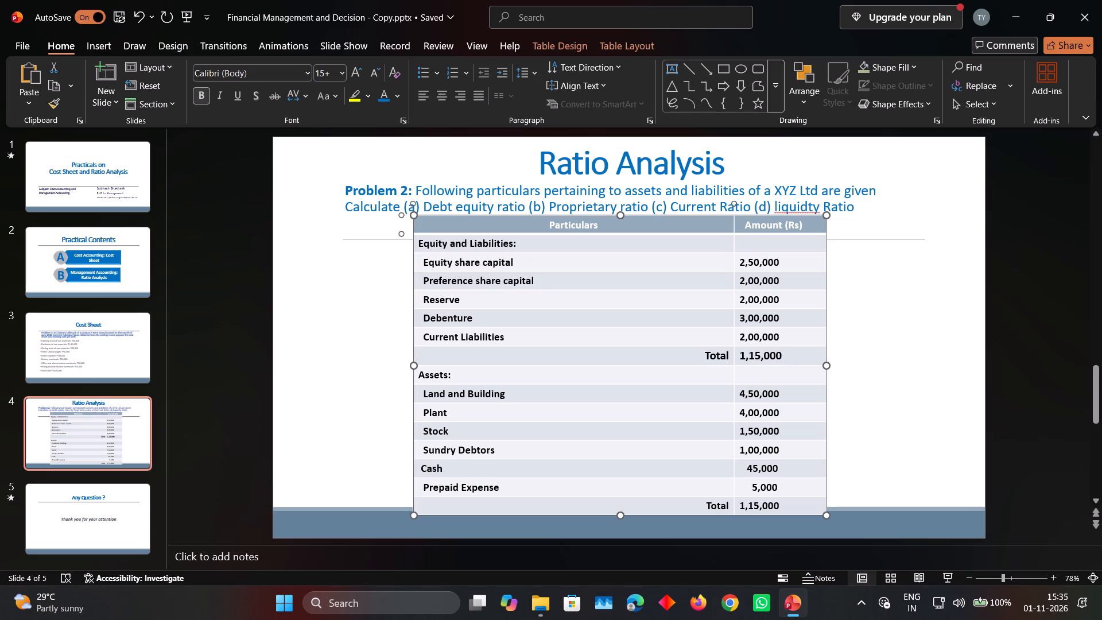
left_click(651, 215)
key("Down")
key("Down")
key("Down")
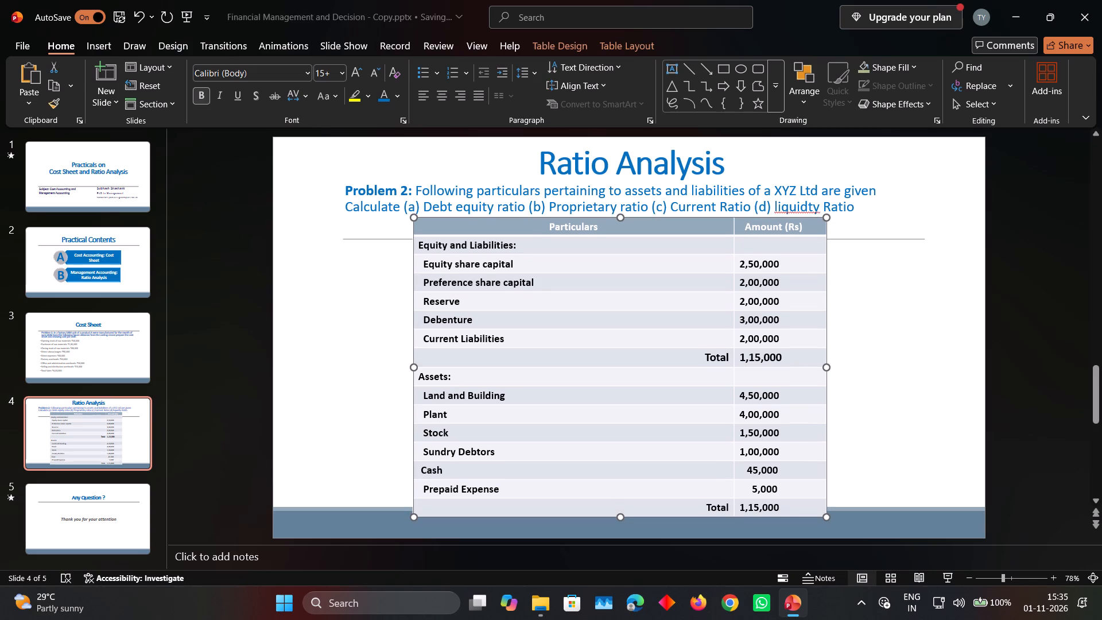
key("Down")
key("Down")
key("Down")
key("Down")
key("Down")
key("Down")
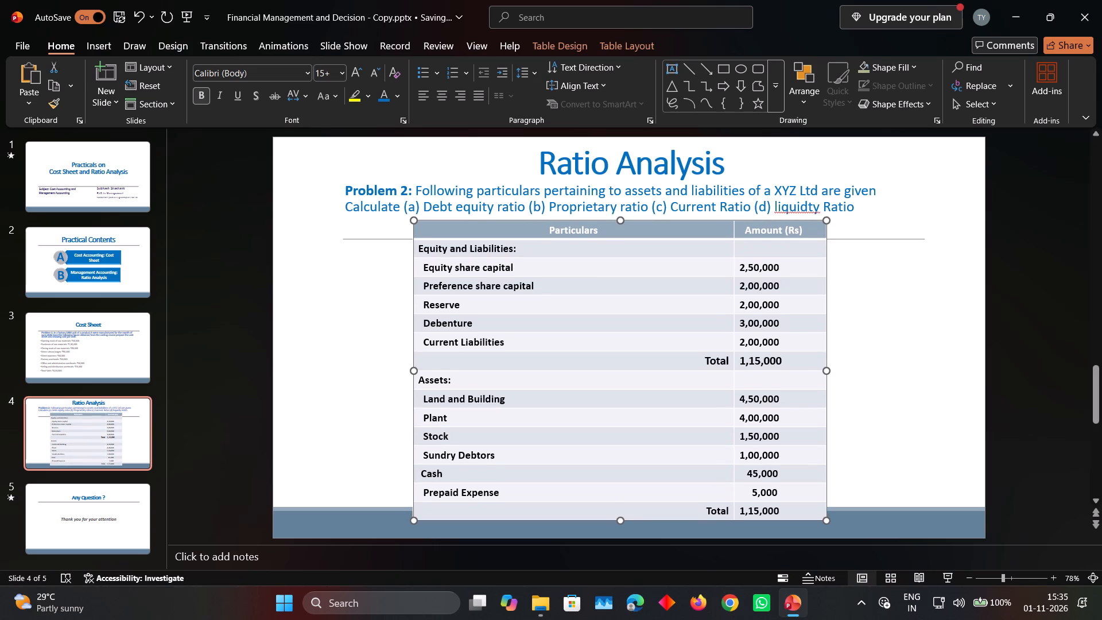
key("Down")
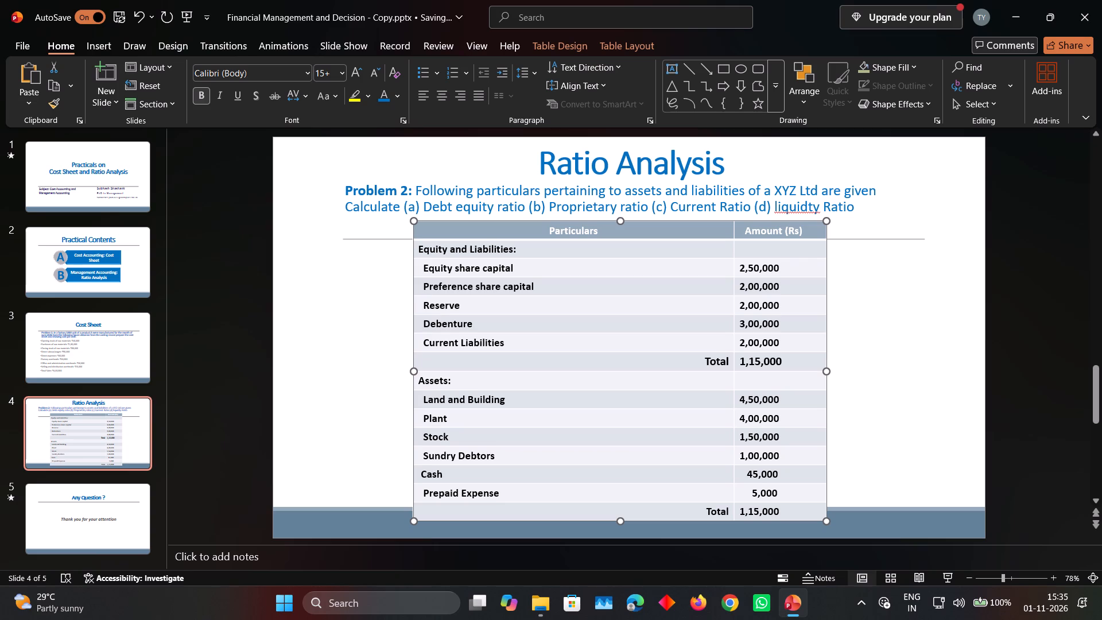
key("Down")
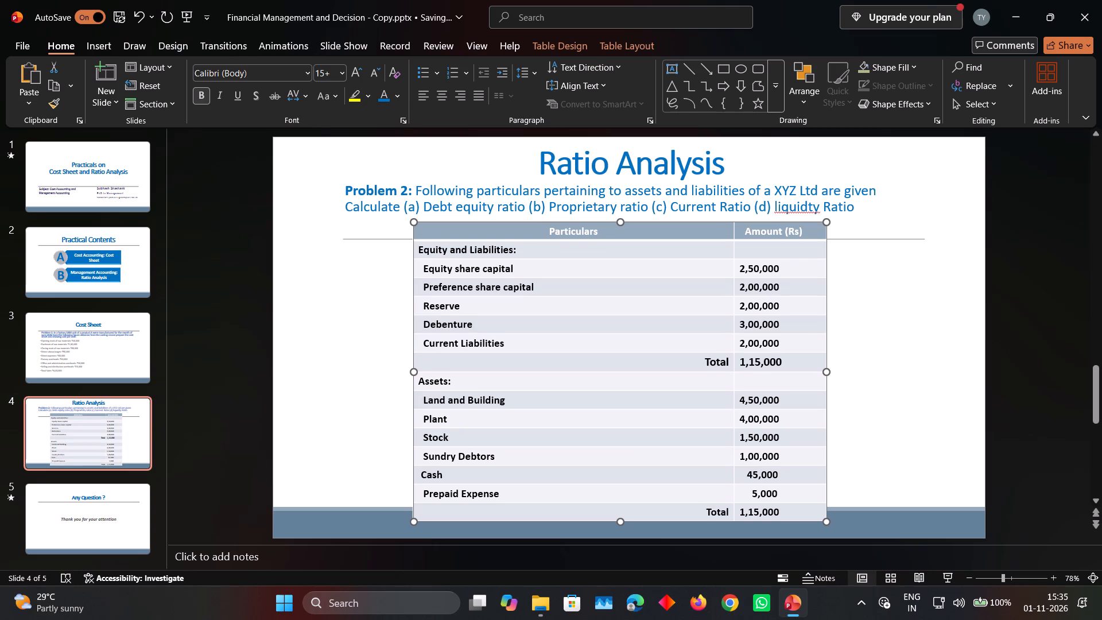
key("Down")
key("Down")
key("Down")
key("Down")
key("Down")
key("Down")
key("Down")
key("Down")
key("Down")
key("Down")
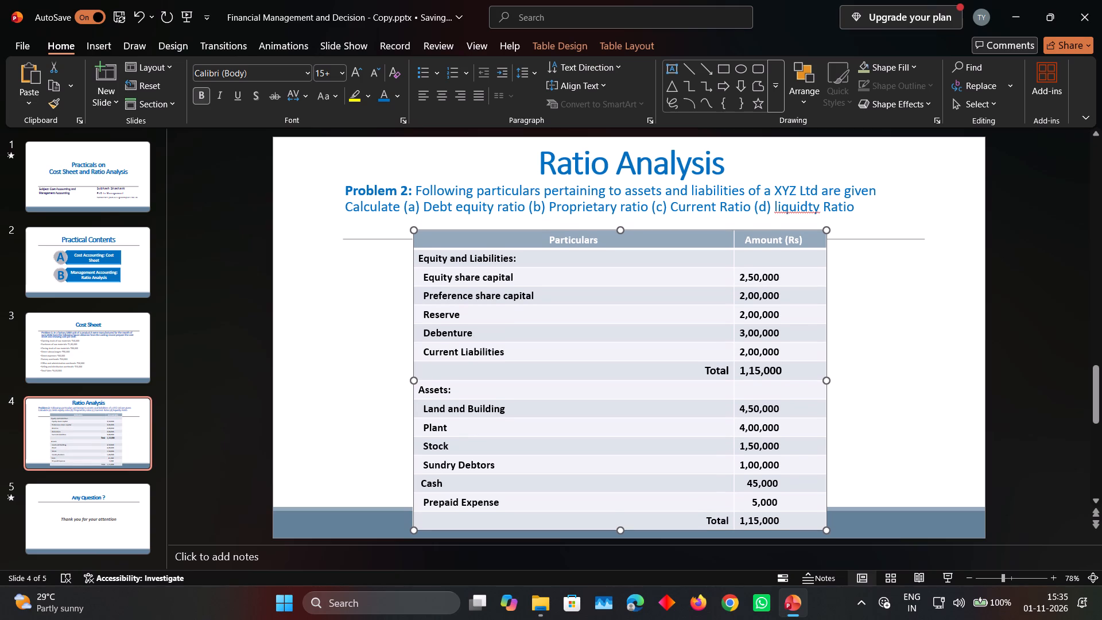
key("Down")
key("Down")
key("Down")
key("Down")
key("Down")
key("Down")
key("Down")
key("Down")
key("Down")
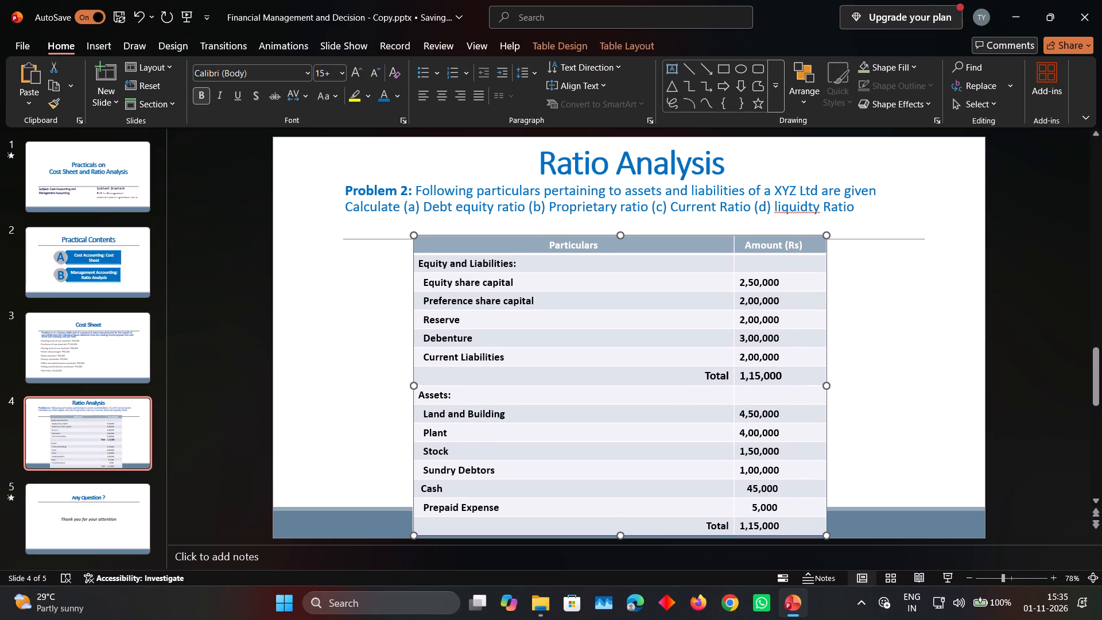
key("Down")
key("Down")
key("Down")
key("Down")
key("Down")
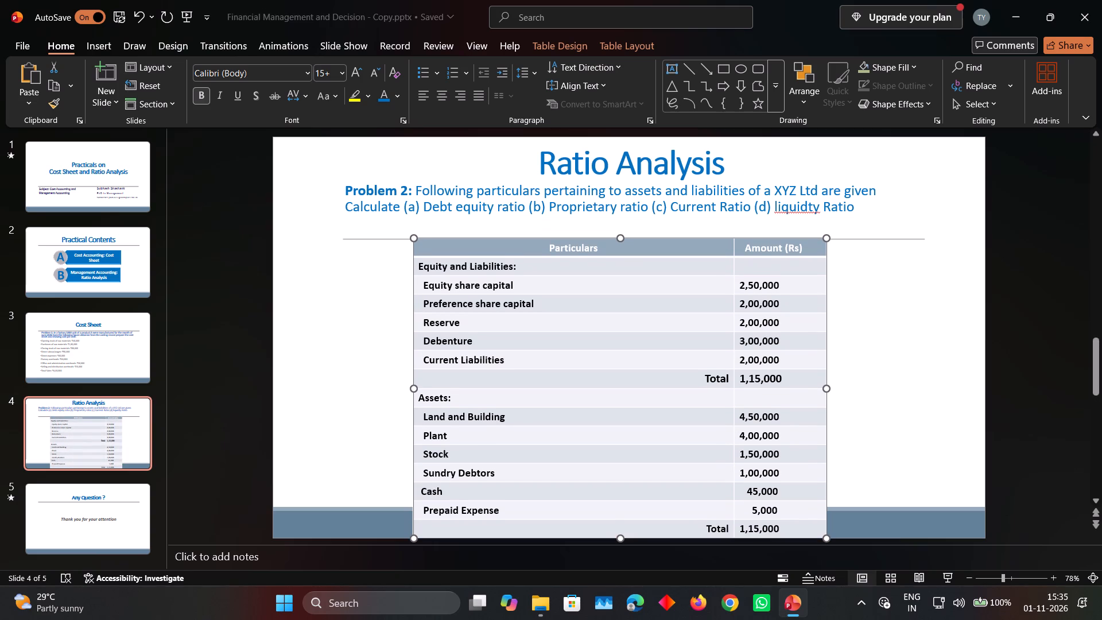
key("Up")
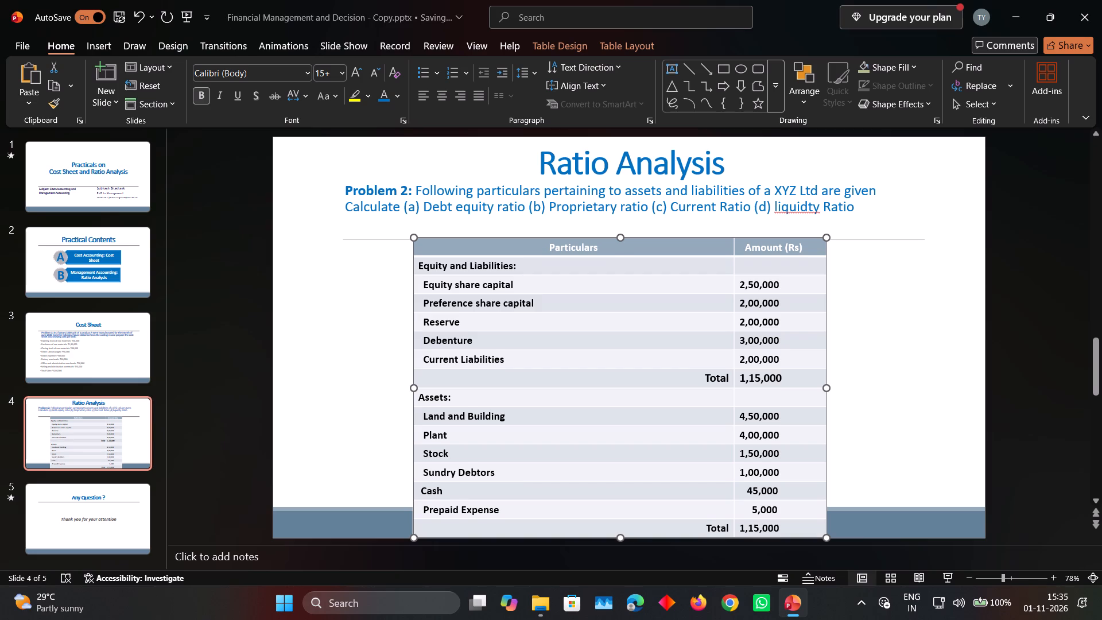
key("Up")
key("Up")
key("Down")
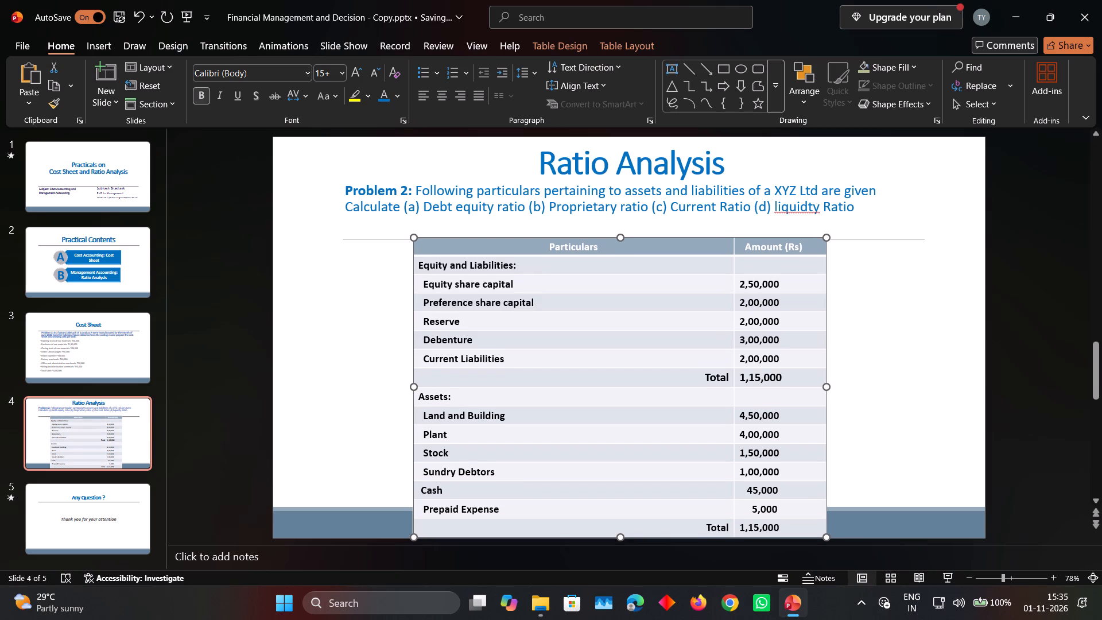
Nudge the Problem 2 text box down so its two lines of text sit just above the divider line.
left_click(832, 196)
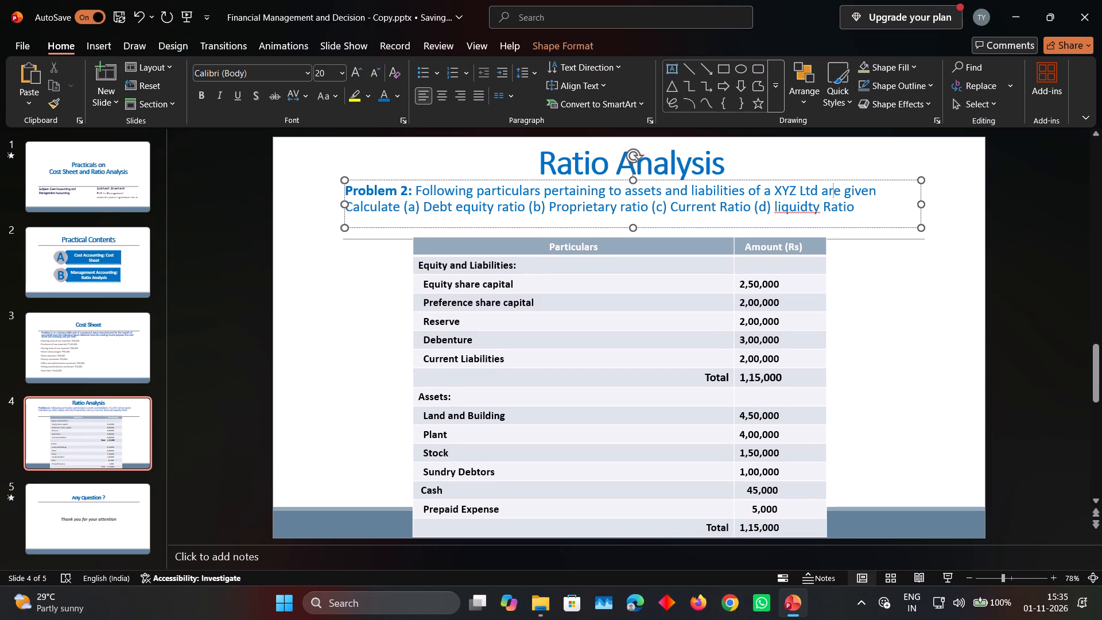
left_click(812, 180)
key("Down")
key("Down")
key("Down")
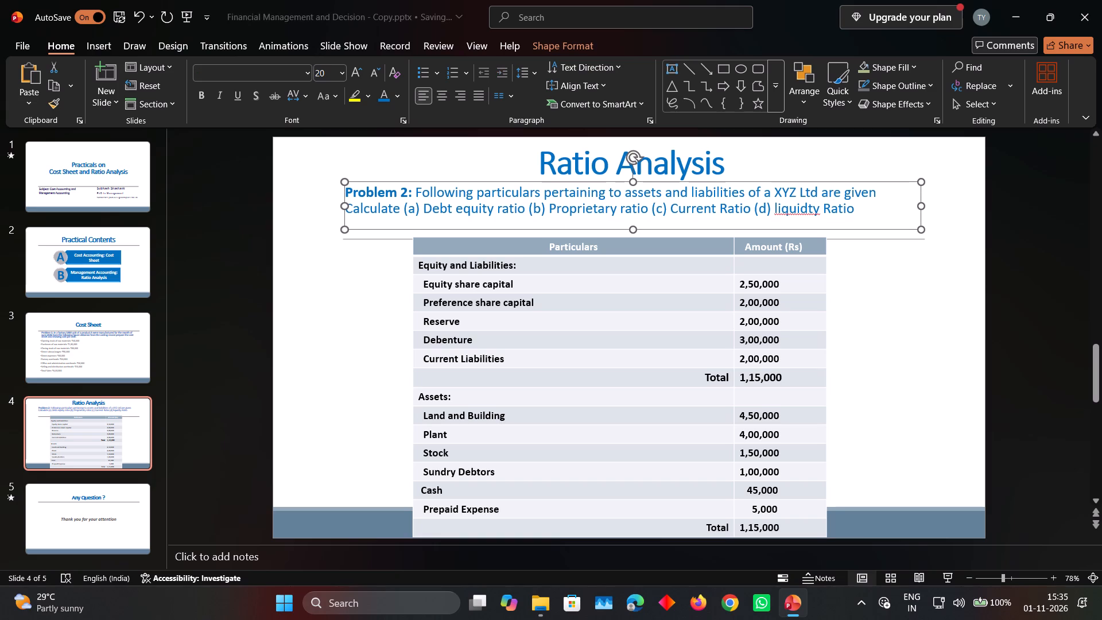
key("Down")
key("Down")
key("Down")
key("Down")
key("Down")
key("Down")
key("Down")
key("Down")
key("Down")
key("Down")
key("Down")
key("Down")
key("Down")
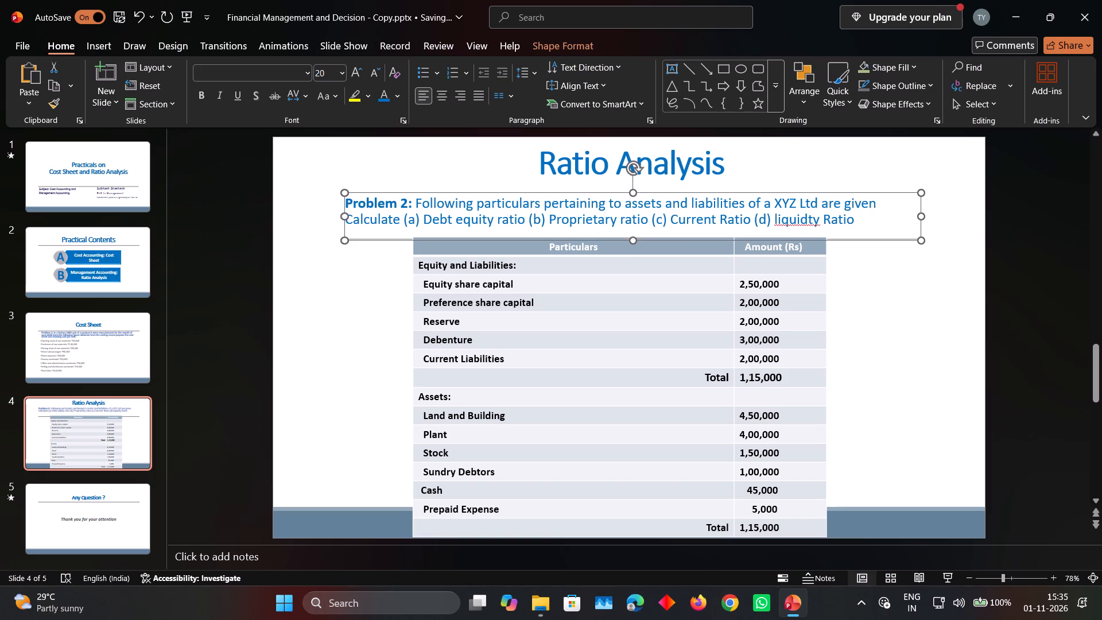
key("Down")
key("Down")
key("Down")
key("Down")
key("Down")
key("Down")
key("Down")
key("Down")
key("Down")
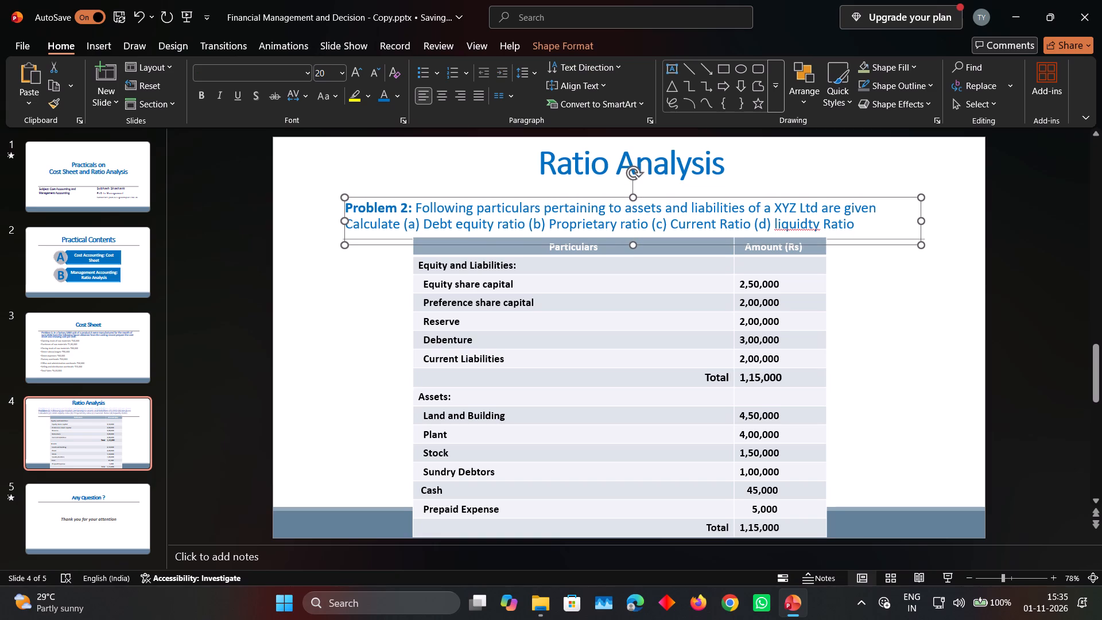
Nudge the Ratio Analysis title down so it sits just above the Problem 2 text, with more space at the slide's top.
left_click(682, 177)
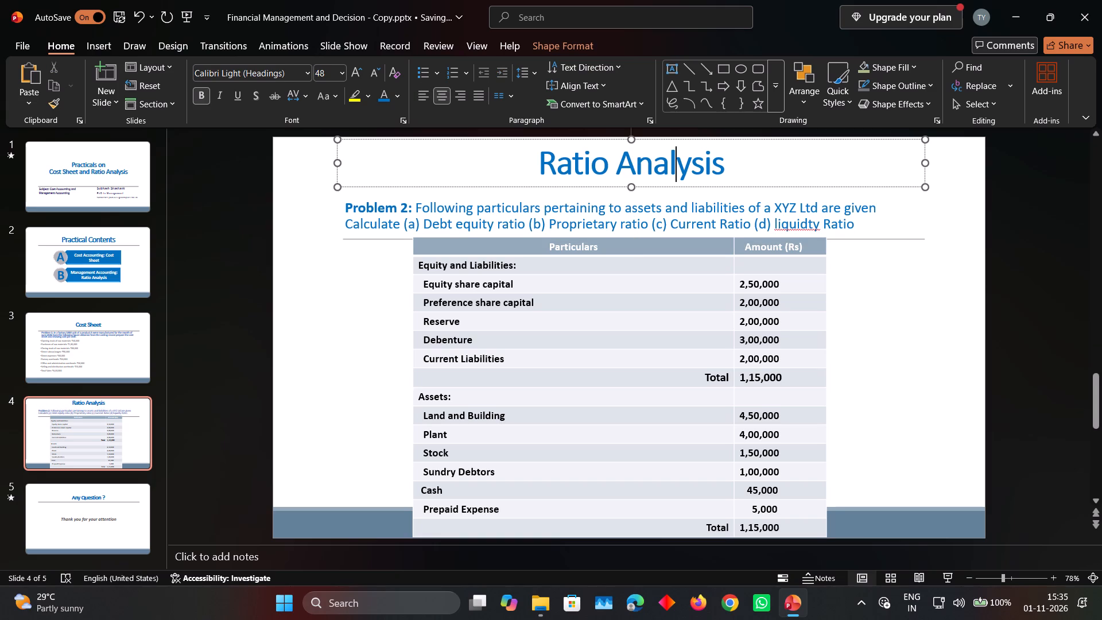
left_click(703, 138)
key("Down")
key("Down")
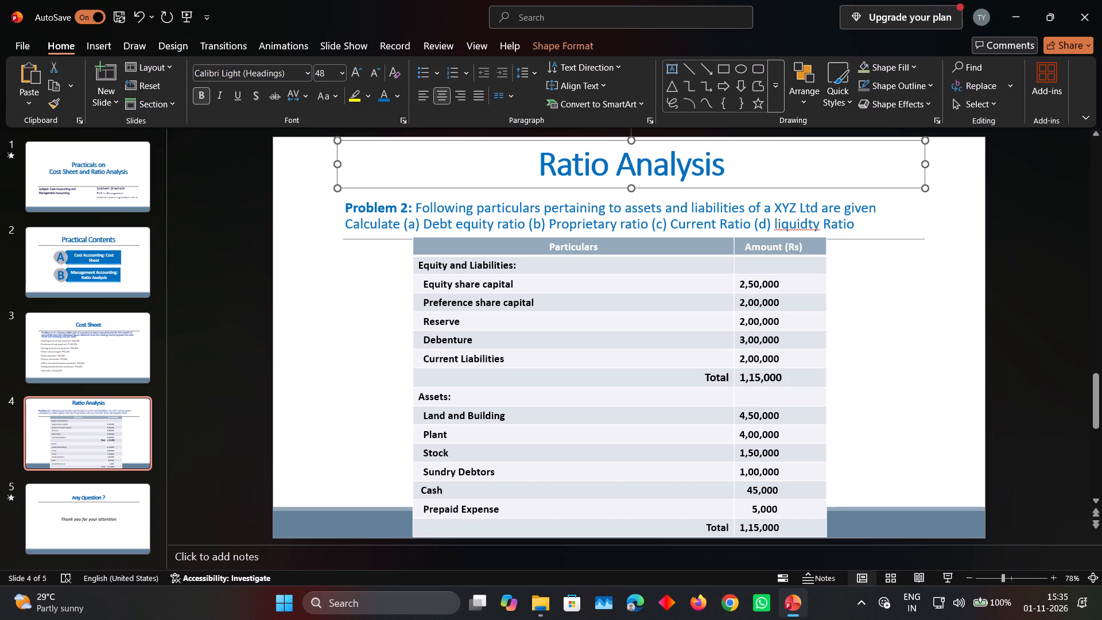
key("Down")
key("Down")
key("Down")
key("Down")
key("Down")
key("Down")
key("Down")
key("Down")
key("Down")
key("Down")
key("Down")
key("Down")
key("Down")
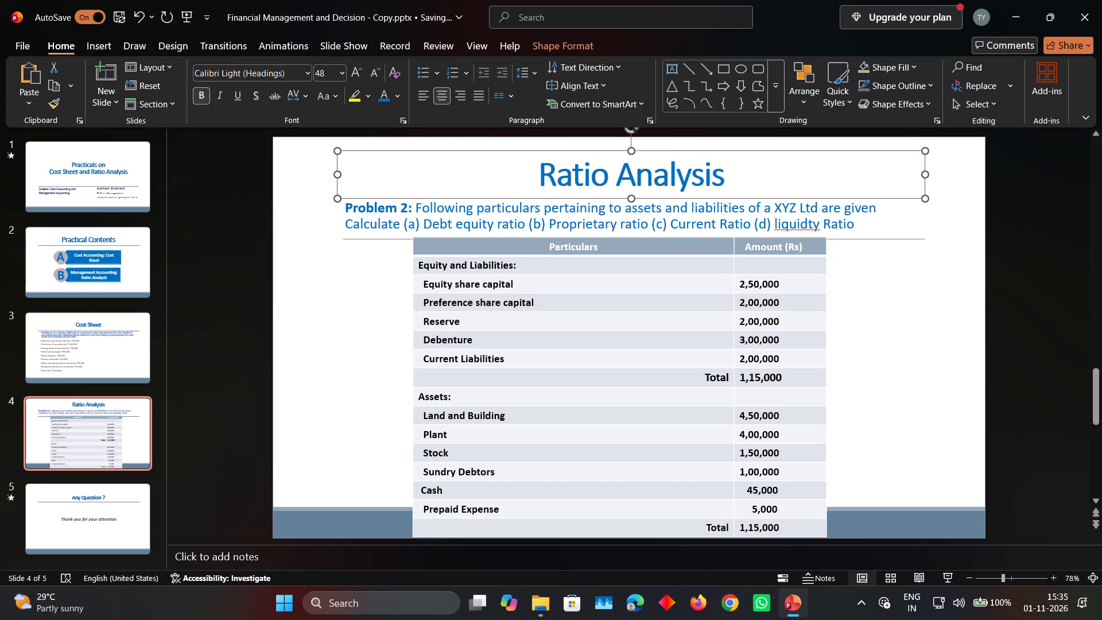
key("Down")
key("Down")
key("Down")
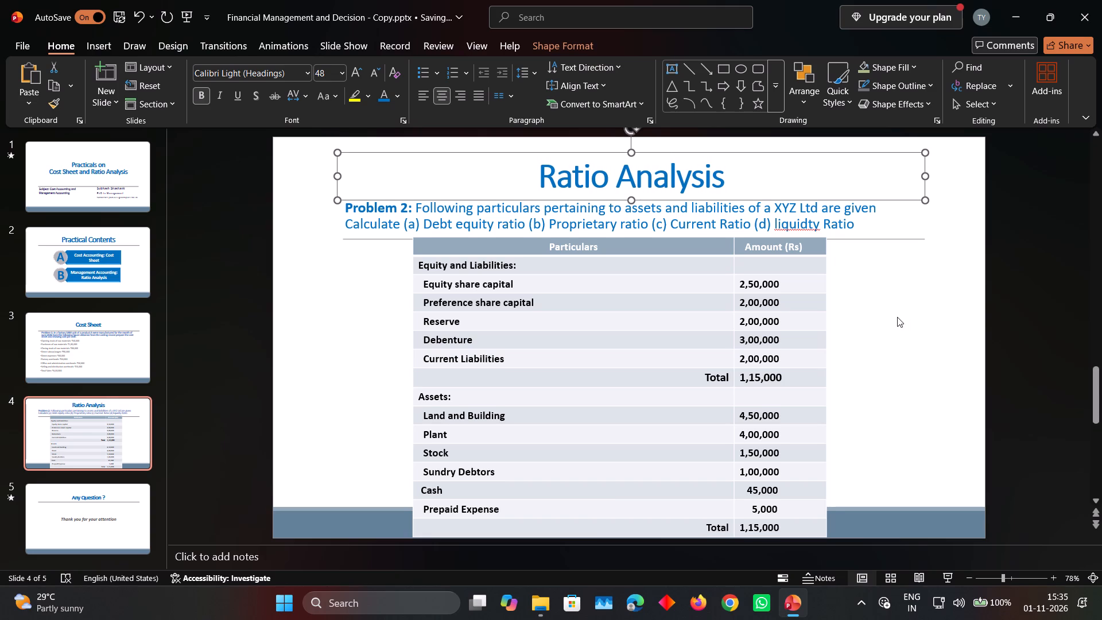
left_click(897, 317)
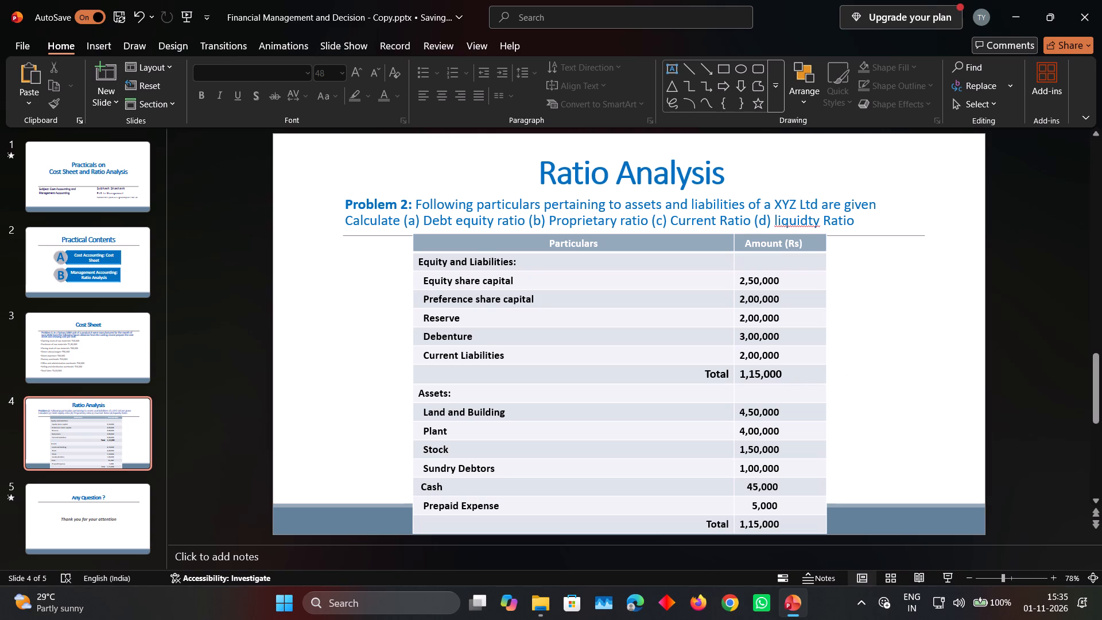
Set all text in the particulars table to a uniform font size of 15.
left_click(621, 395)
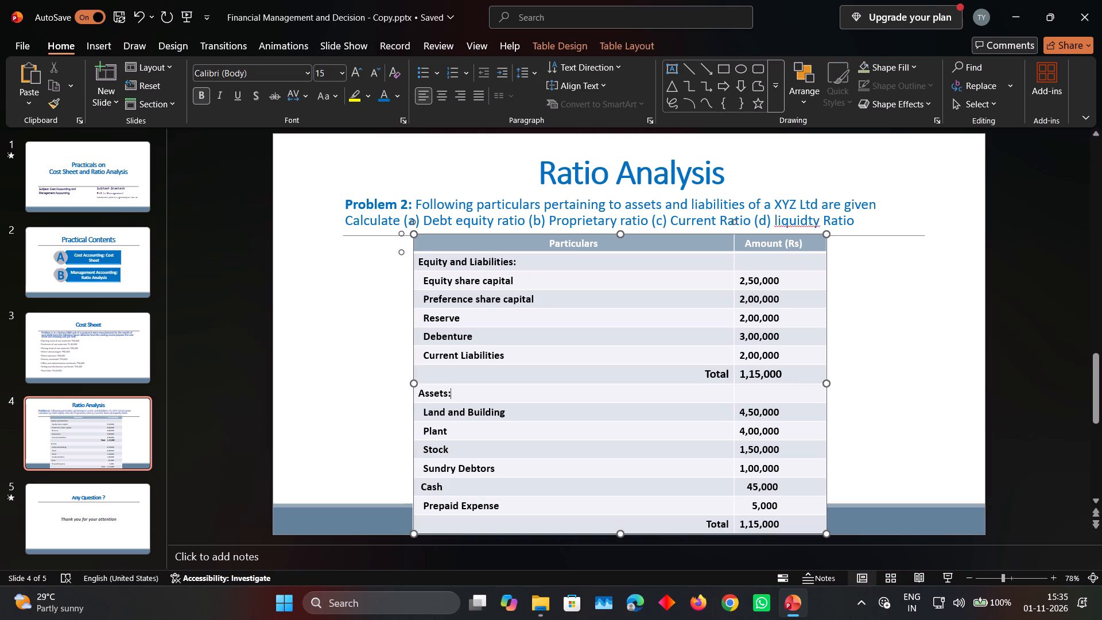
left_click(657, 235)
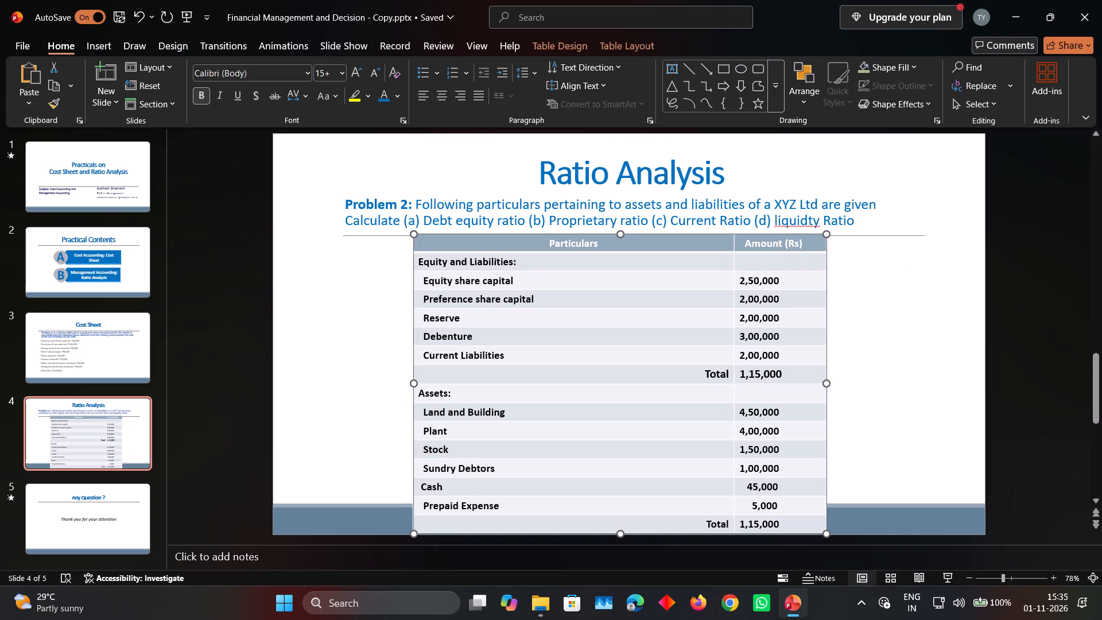
left_click(657, 235)
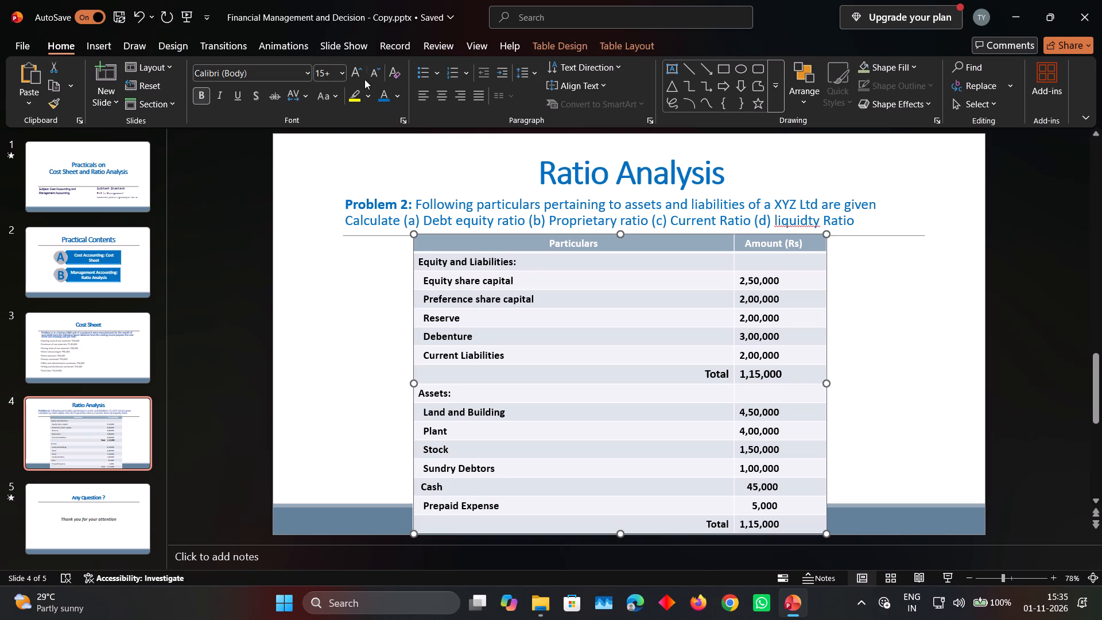
left_click(359, 77)
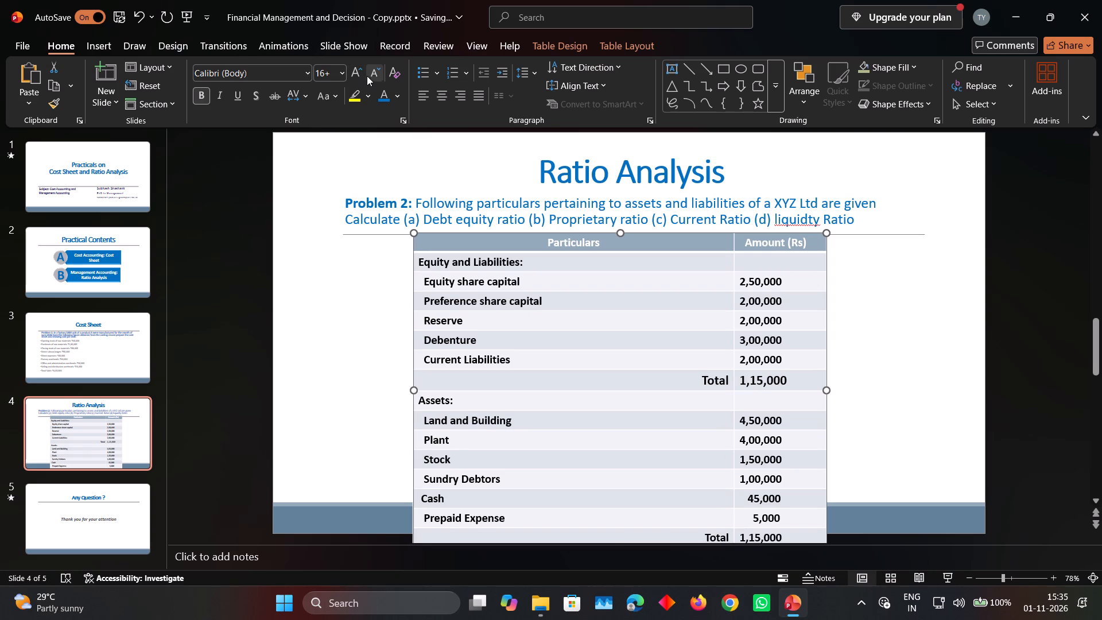
left_click(374, 73)
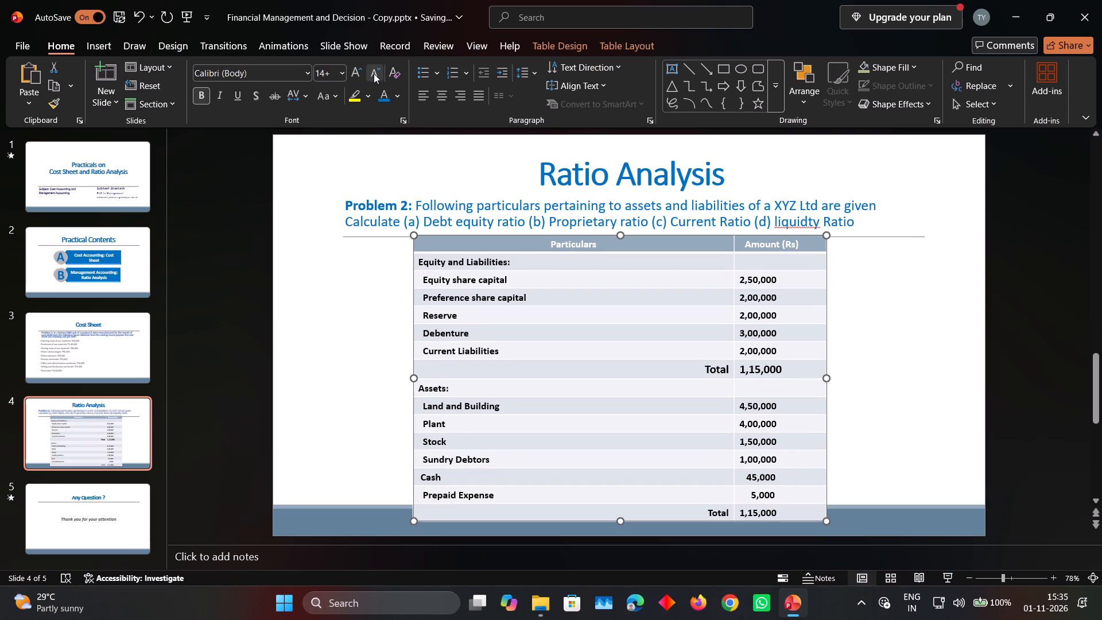
left_click(334, 73)
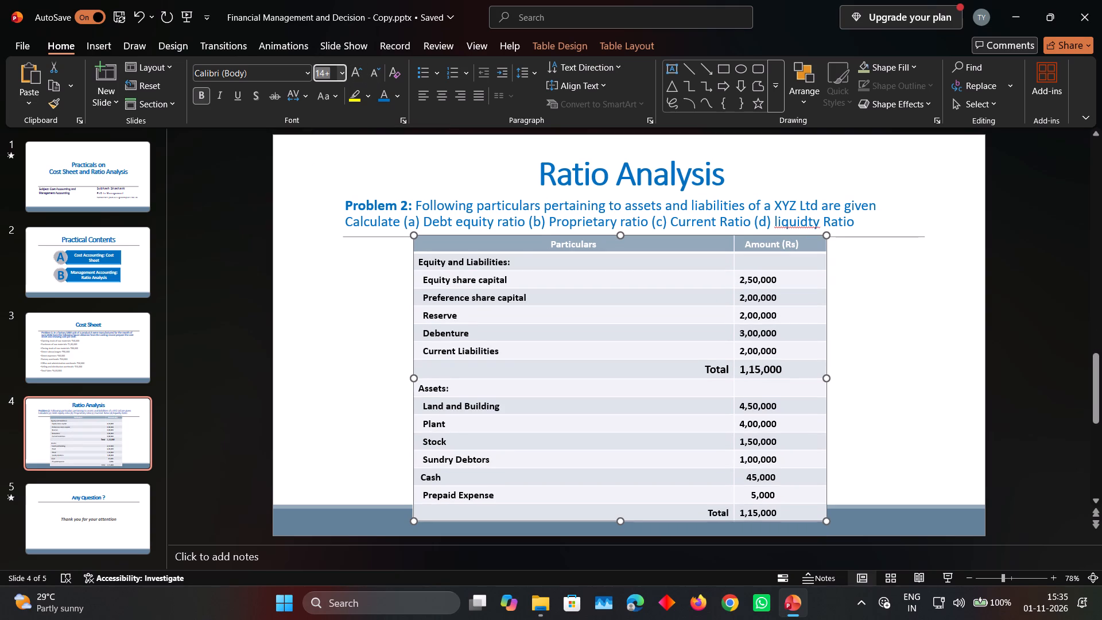
type("15")
key("Return")
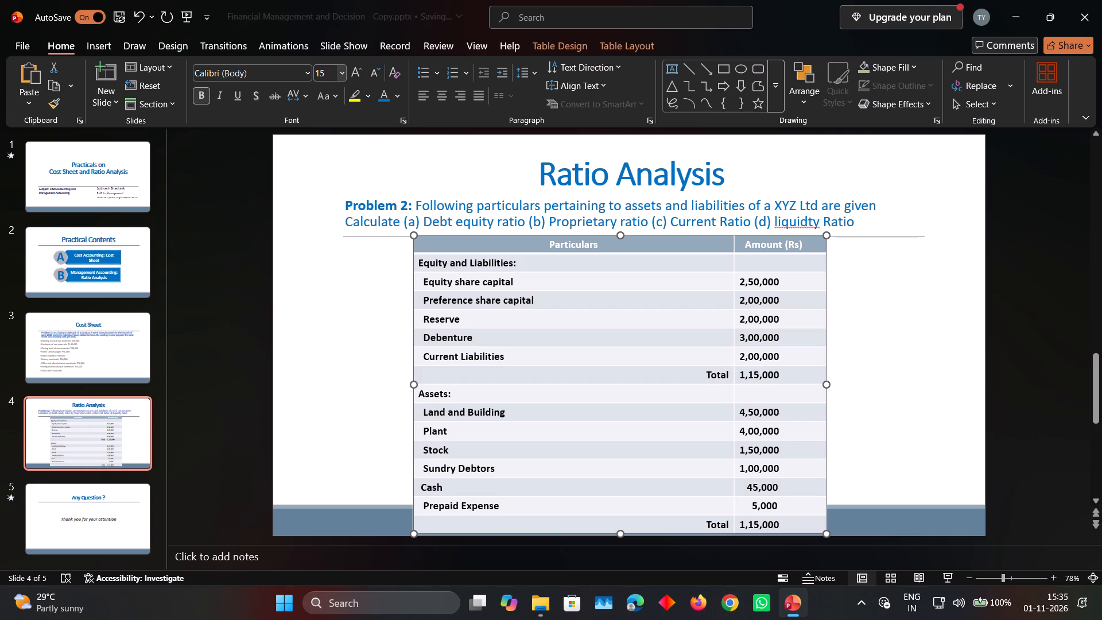
left_click(354, 306)
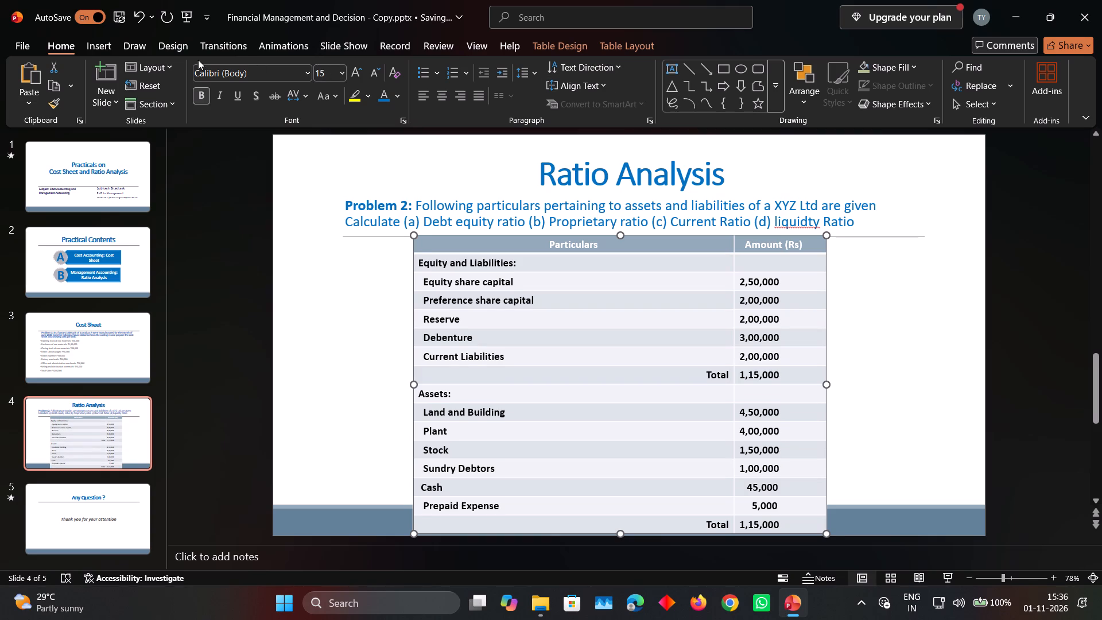
Save the presentation.
left_click(118, 14)
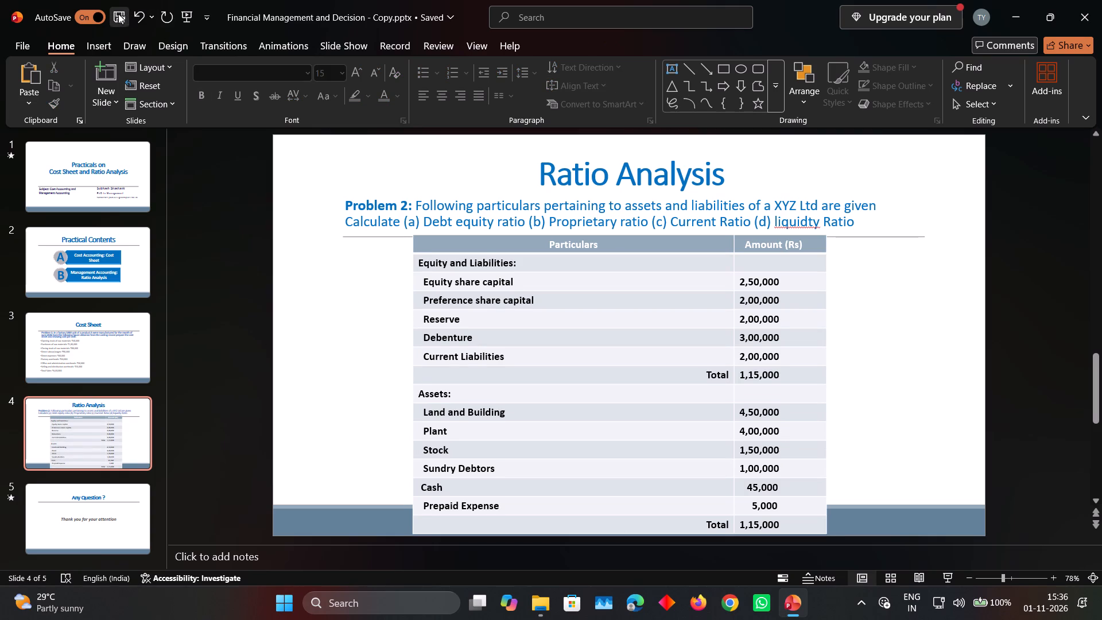
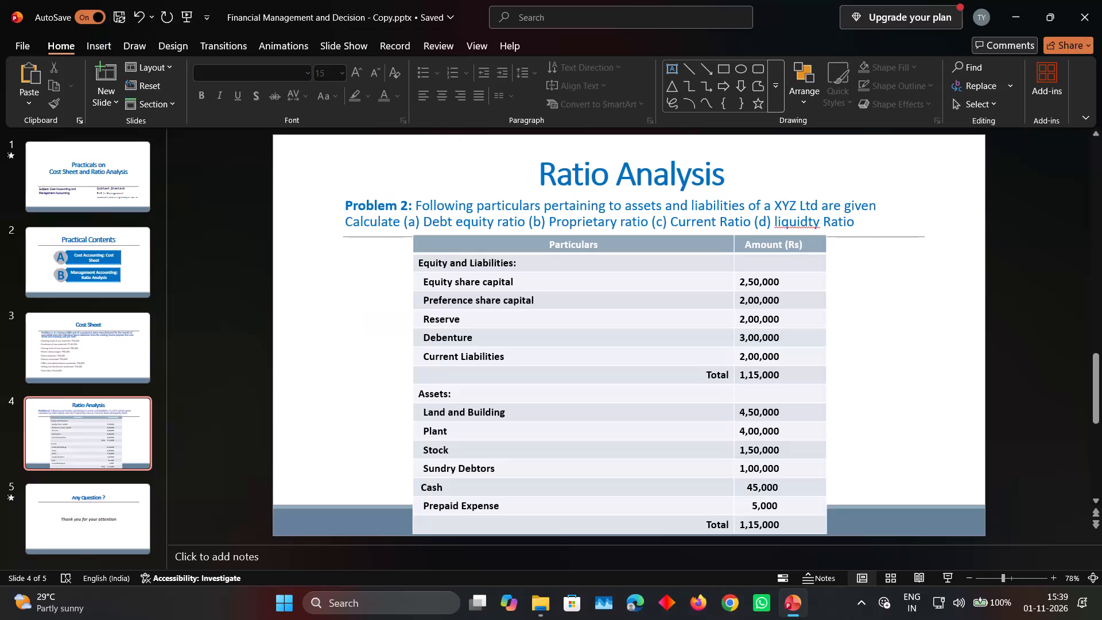
Correct the Equity and Liabilities total in the particulars table to 11,50,000.
left_click(781, 373)
key("0")
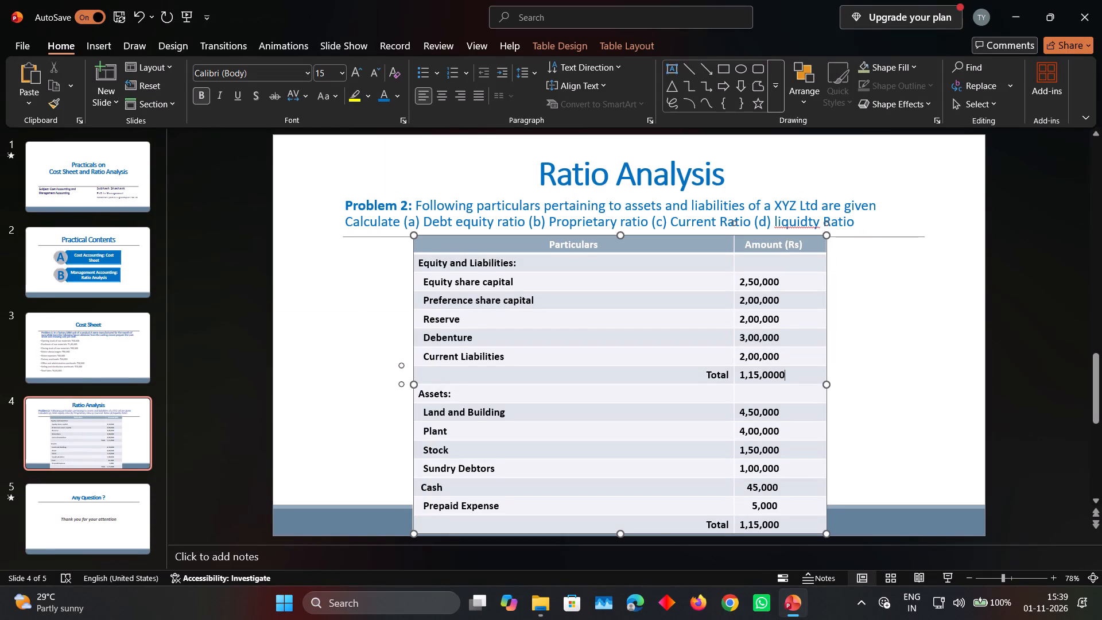
left_click(760, 376)
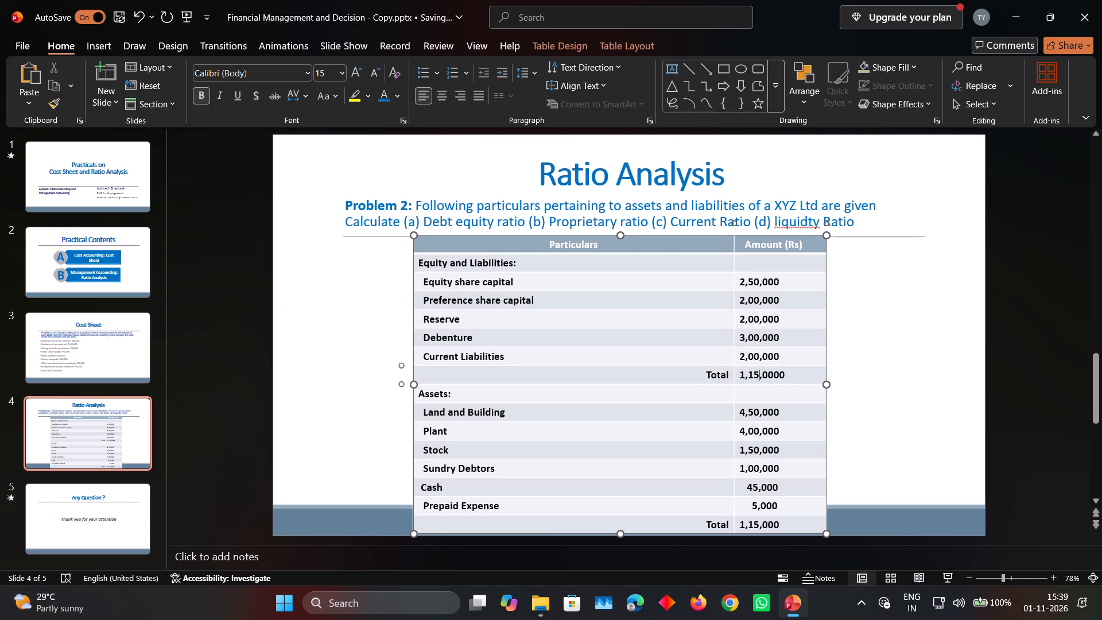
key("Right")
key("BackSpace")
key("Right")
key("Right")
key("Left")
key("comma")
key("Left")
key("Left")
key("Left")
key("comma")
key("Left")
key("Left")
key("BackSpace")
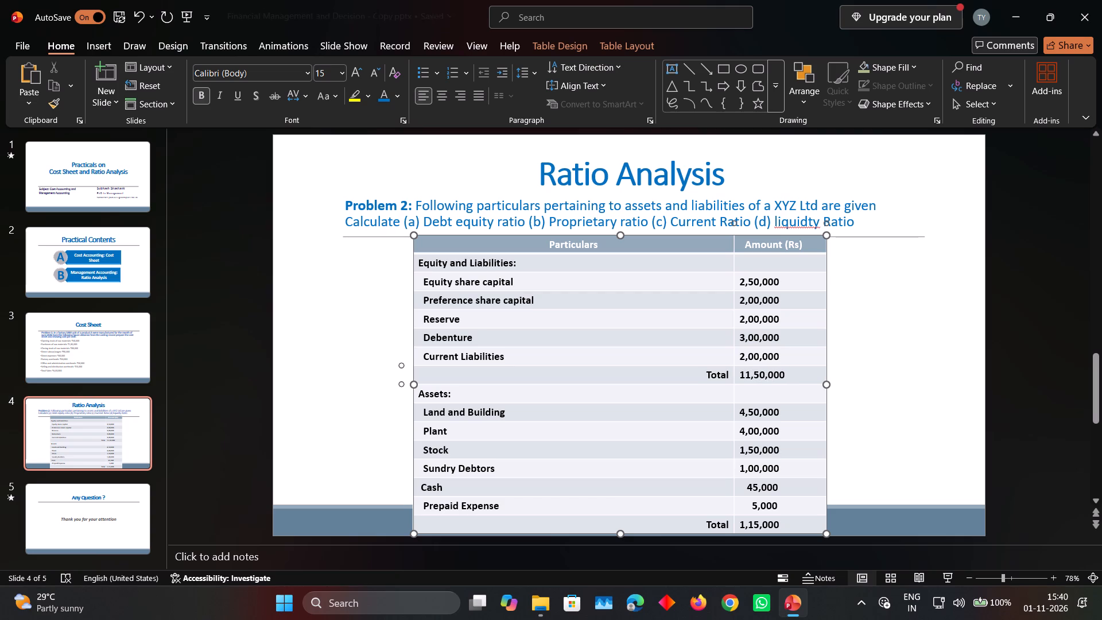
Correct the Assets total in the table's last row to 11,50,000.
left_click(747, 524)
key("BackSpace")
key("Right")
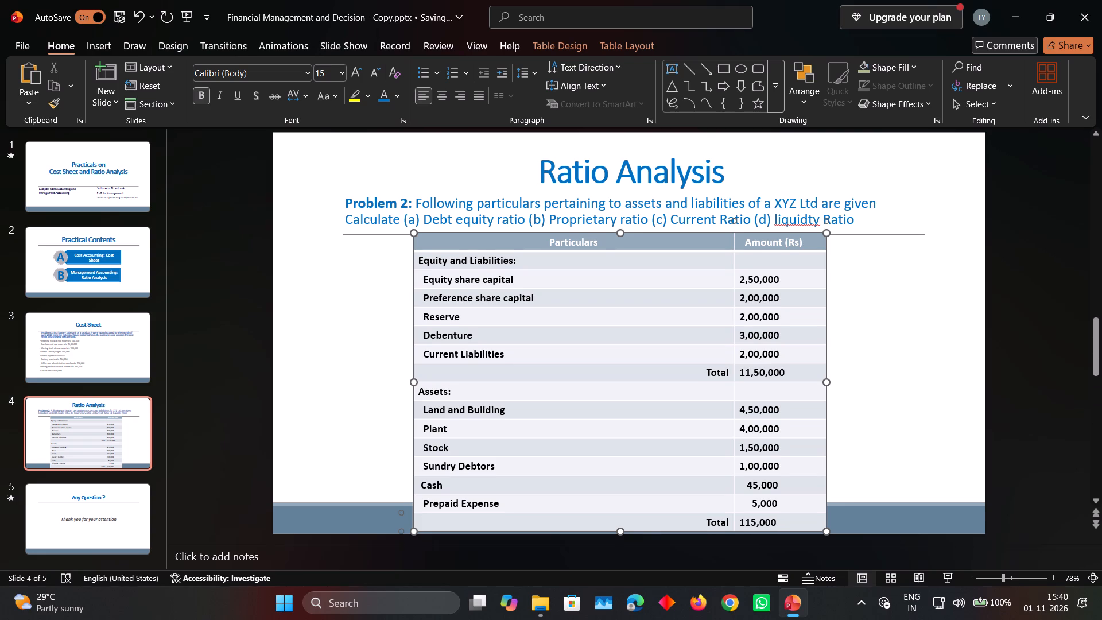
key("comma")
key("Right")
key("Right")
key("BackSpace")
key("Right")
key("comma")
key("Right")
key("Return")
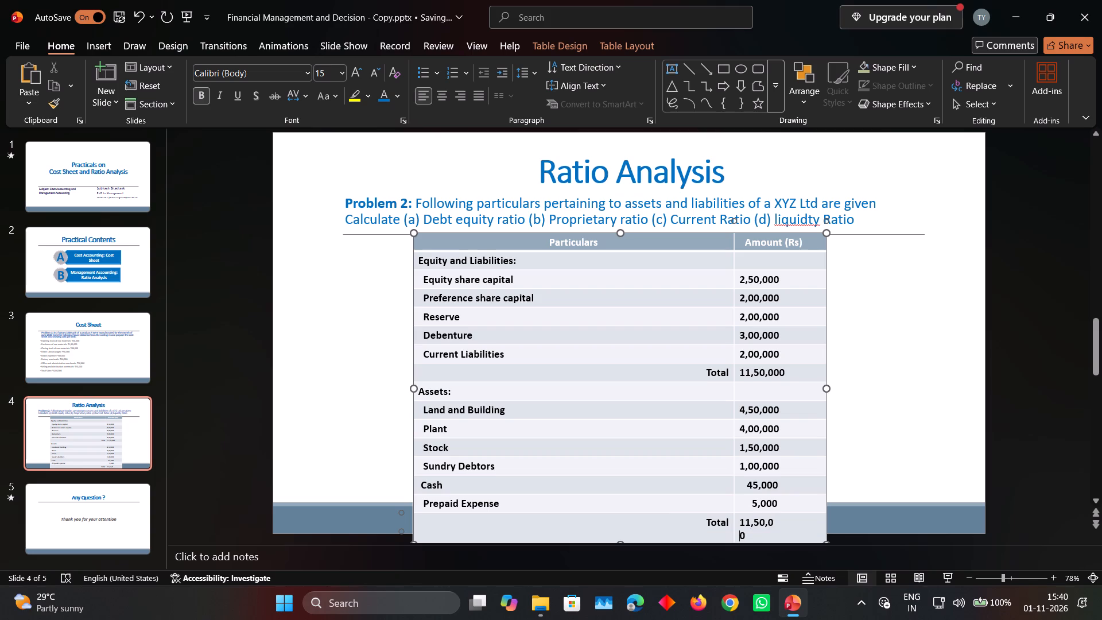
key("BackSpace")
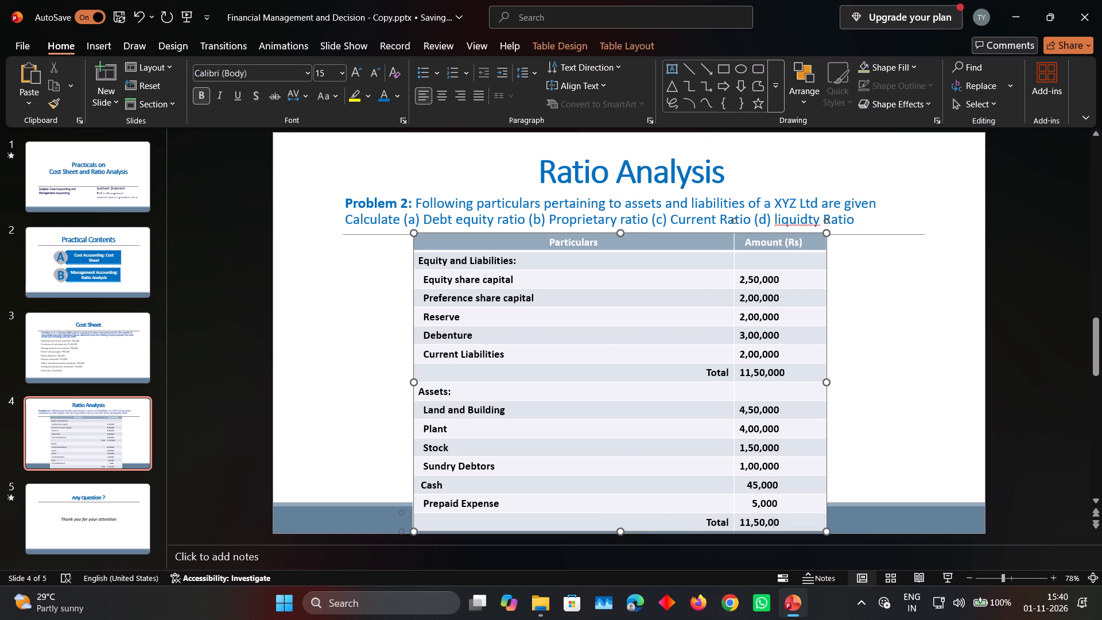
key("0")
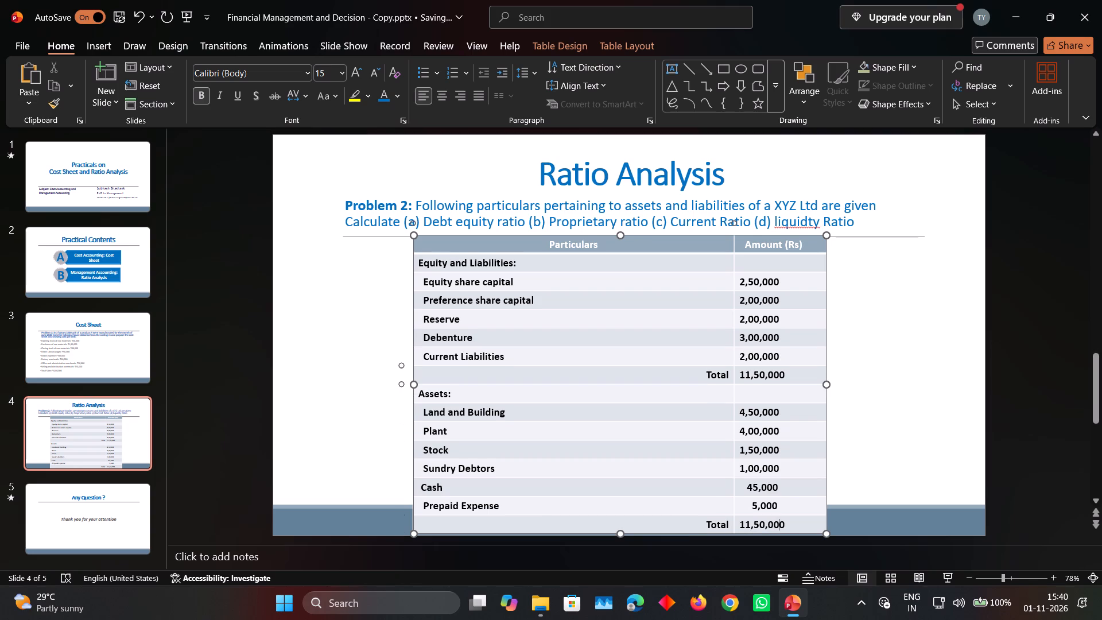
left_click(928, 319)
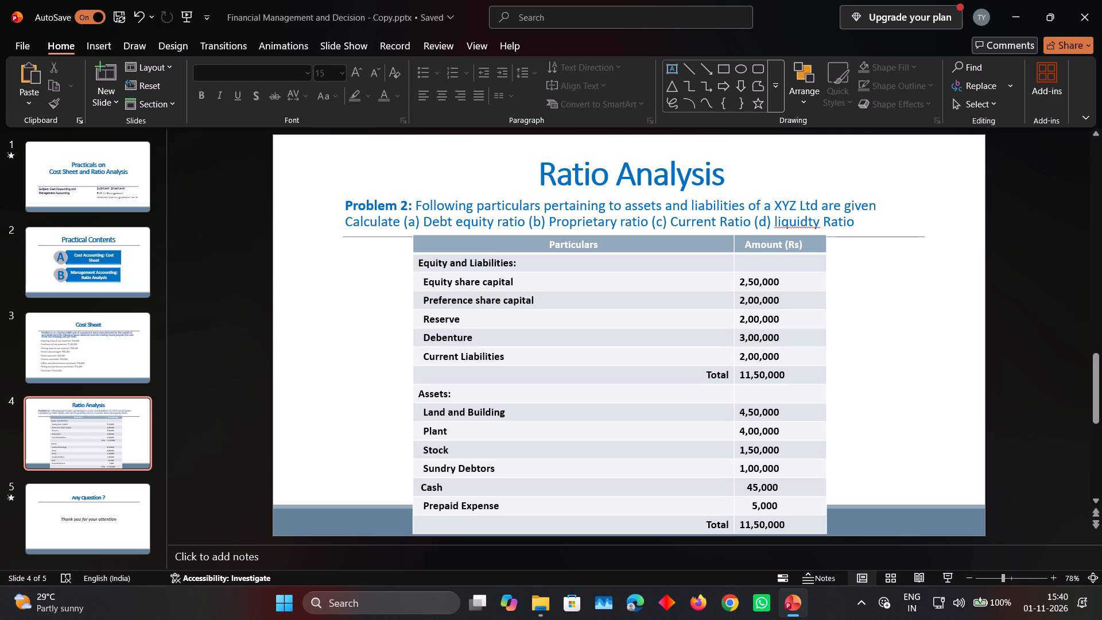
Right-align all the amounts in the Amount (Rs) column, from Equity share capital down to the final Total.
left_click(739, 358)
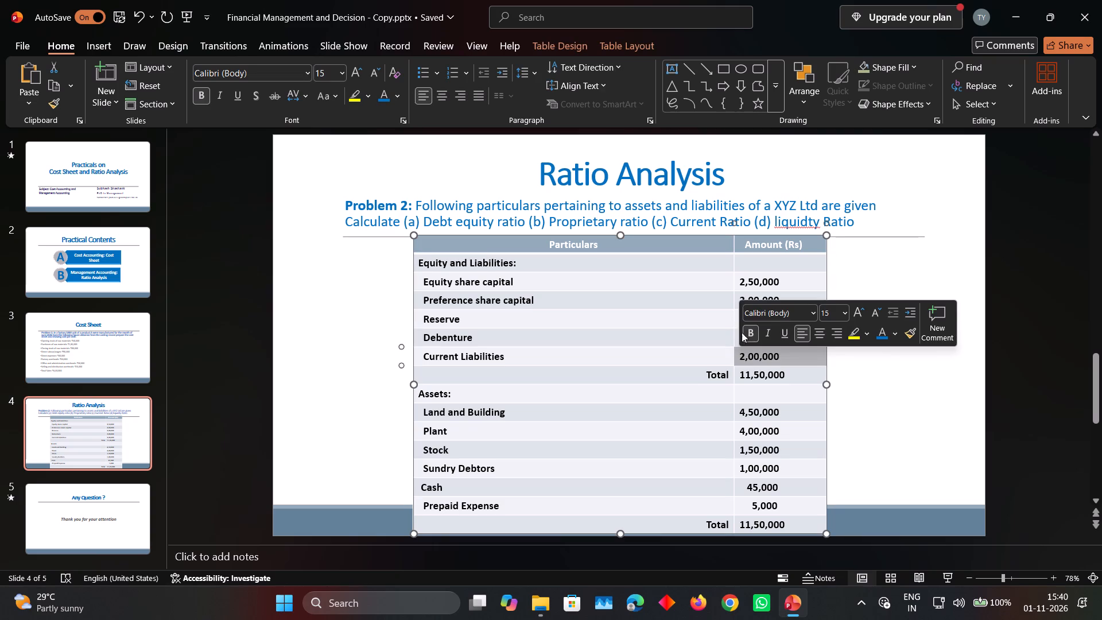
left_click(740, 280)
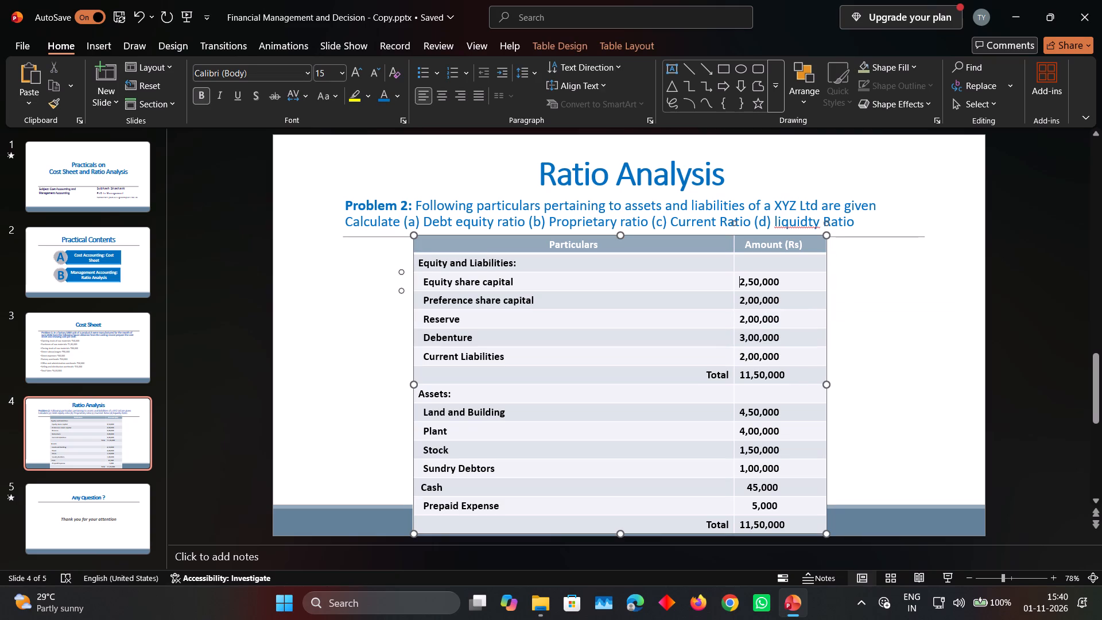
key("space")
left_click_drag(740, 281, 795, 514)
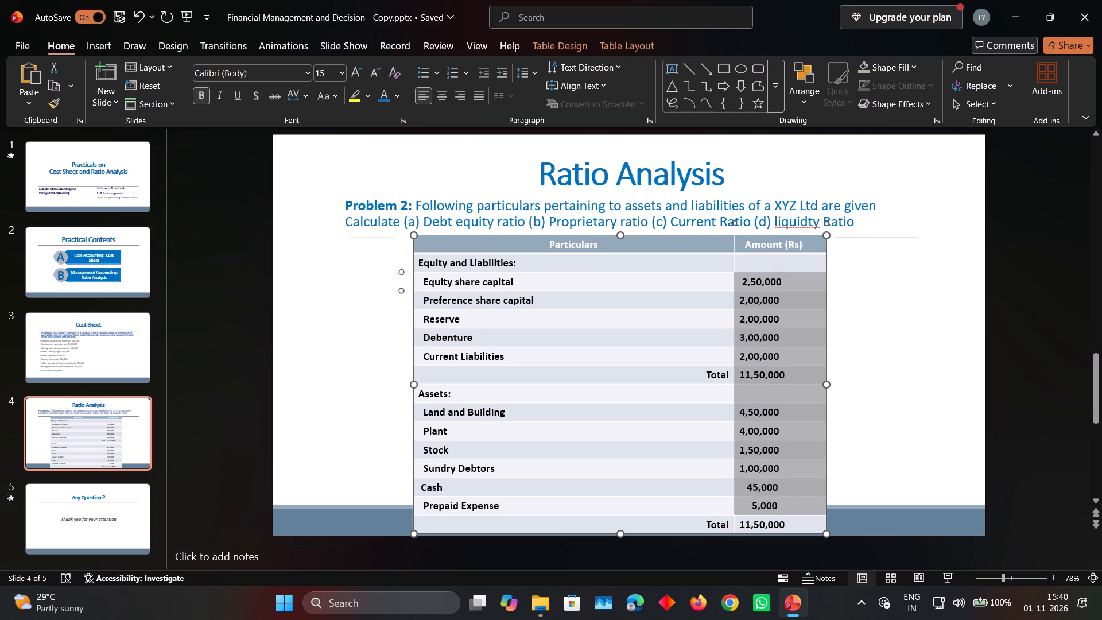
left_click_drag(795, 514, 797, 528)
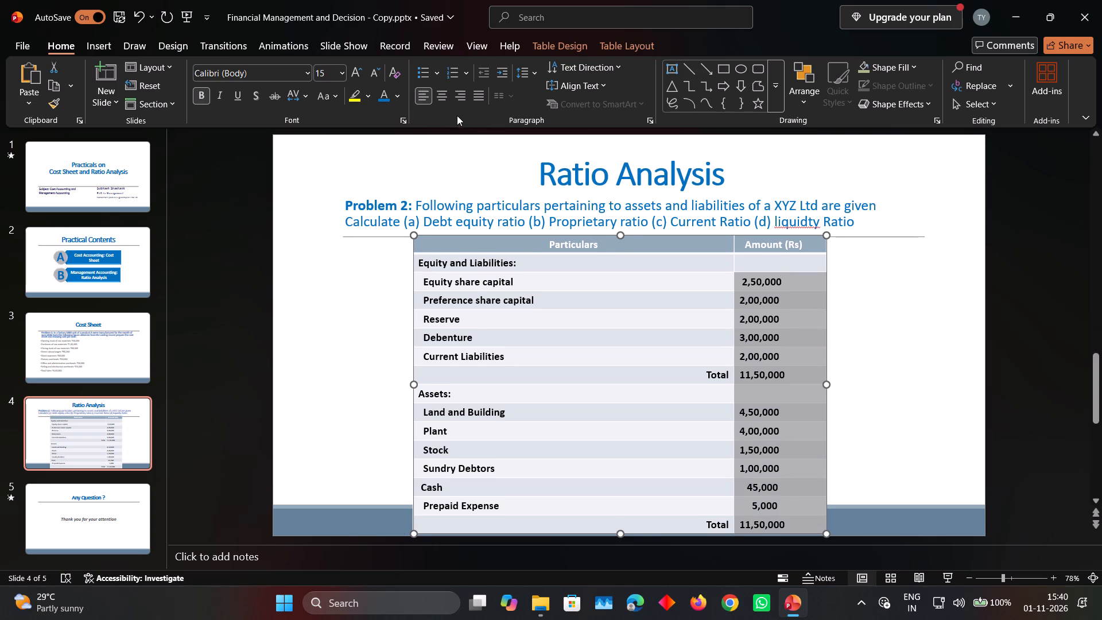
left_click(460, 100)
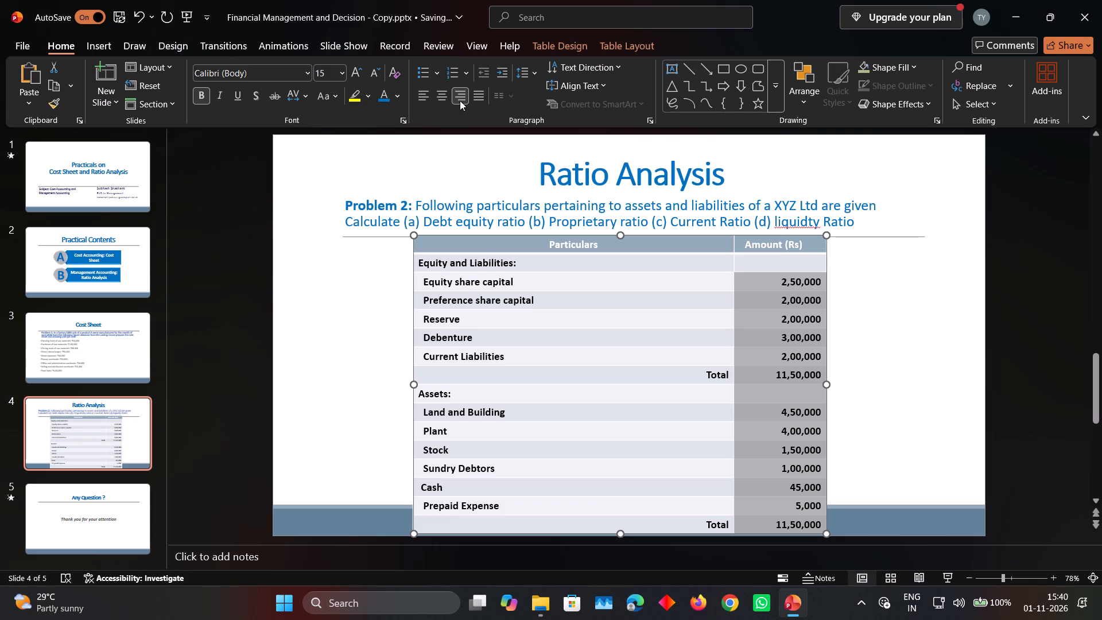
left_click(875, 343)
Narrow the Amount (Rs) column slightly from its outer edge, and reduce the overall width of the particulars table.
left_click_drag(825, 322, 818, 324)
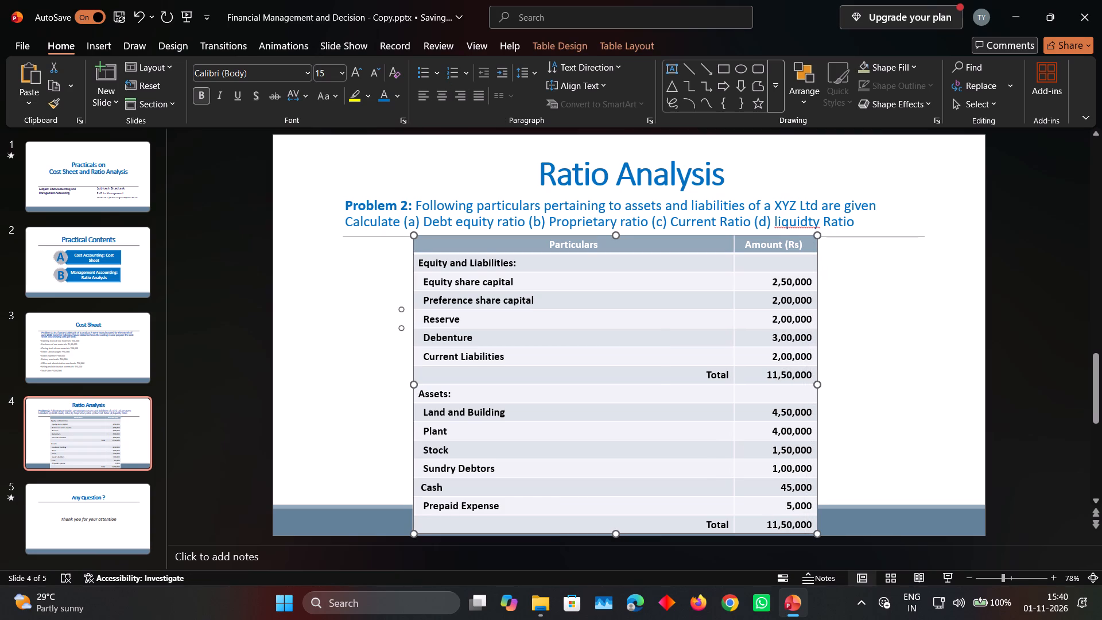
left_click_drag(818, 384, 802, 385)
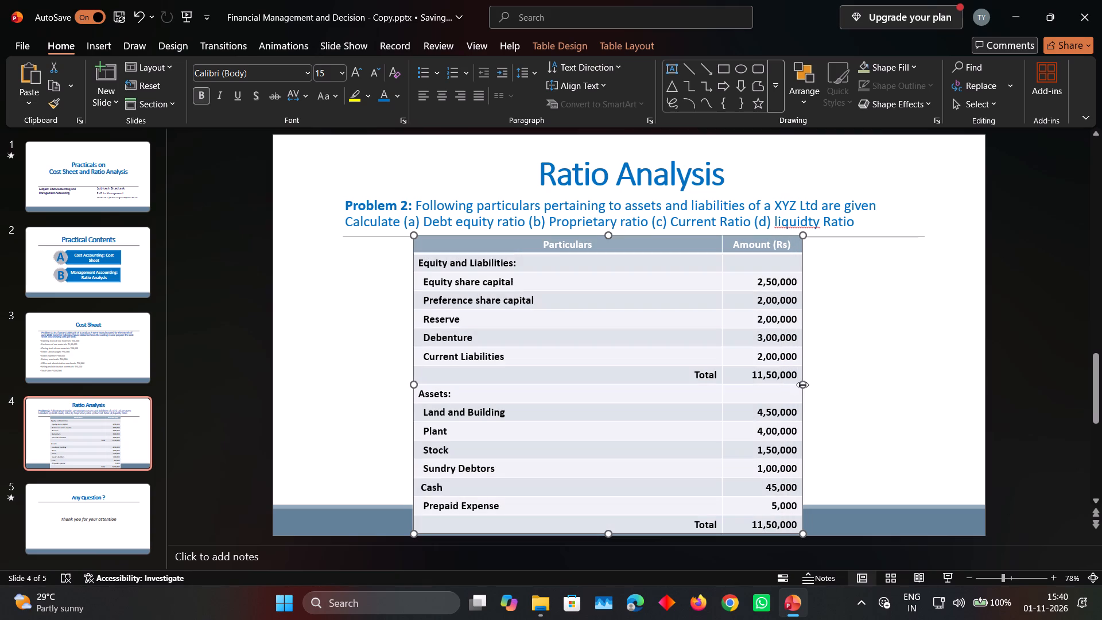
Move the narrowed table sideways until it is centred on the slide, keeping its top edge just at the divider line.
left_click(643, 236)
key("Right")
key("Right")
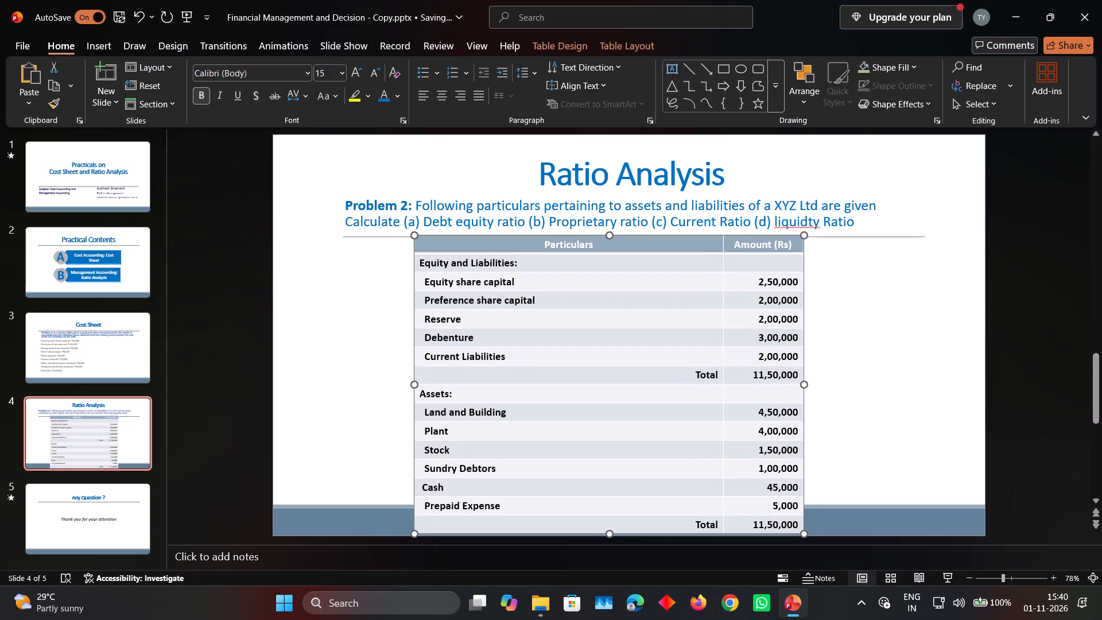
key("Right")
key("Right")
key("Right")
key("Right")
key("Right")
key("Right")
key("Right")
key("Right")
key("Right")
key("Right")
key("Right")
key("Right")
key("Right")
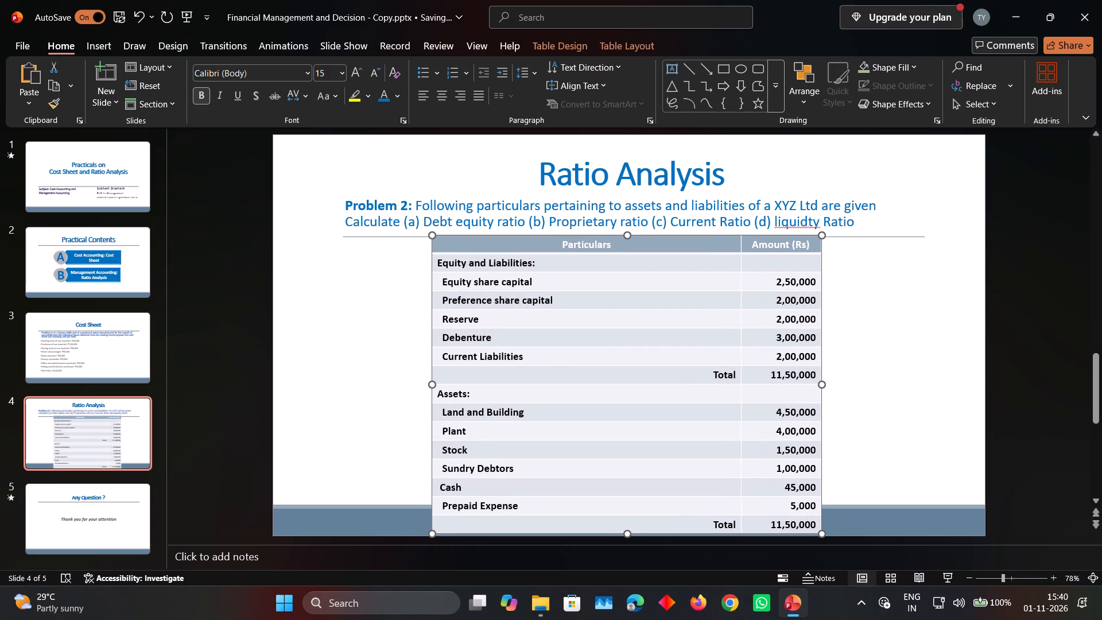
key("Left")
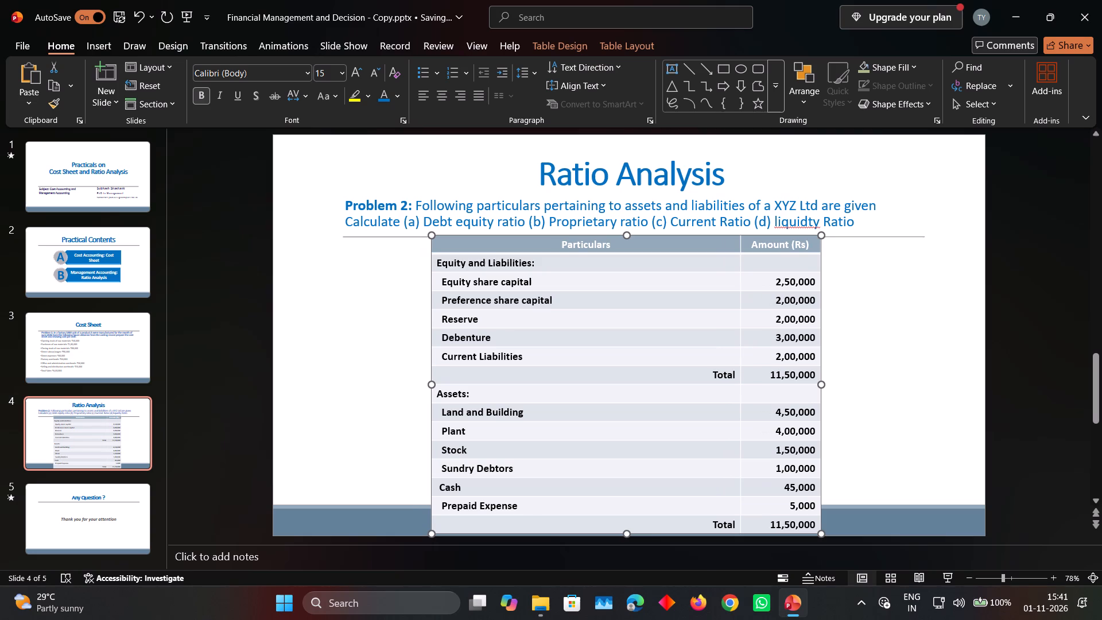
left_click(643, 236)
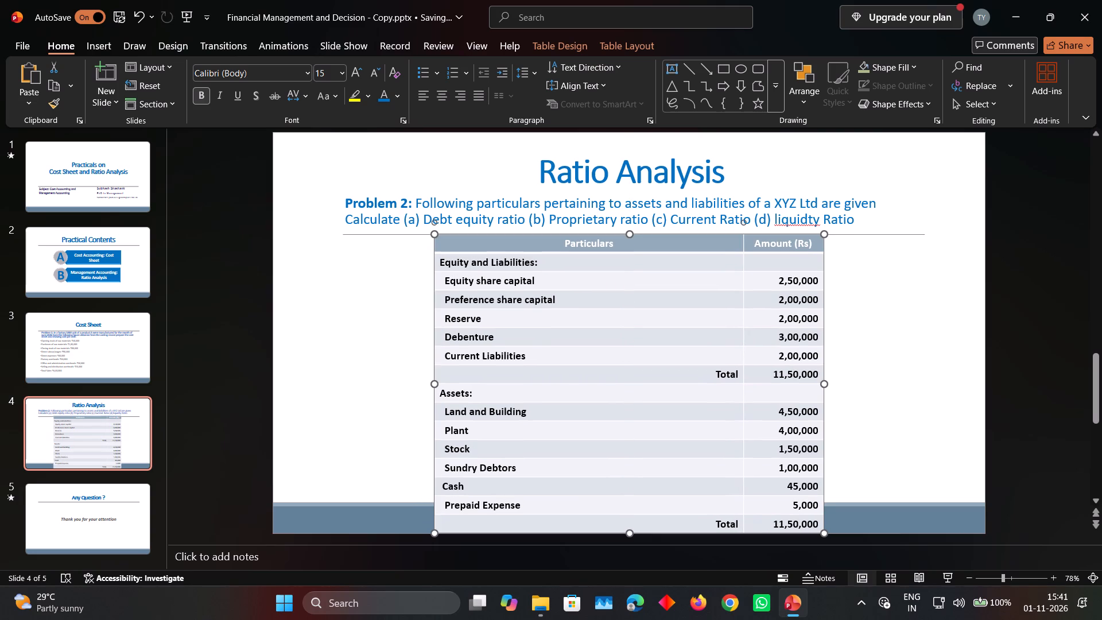
key("Up")
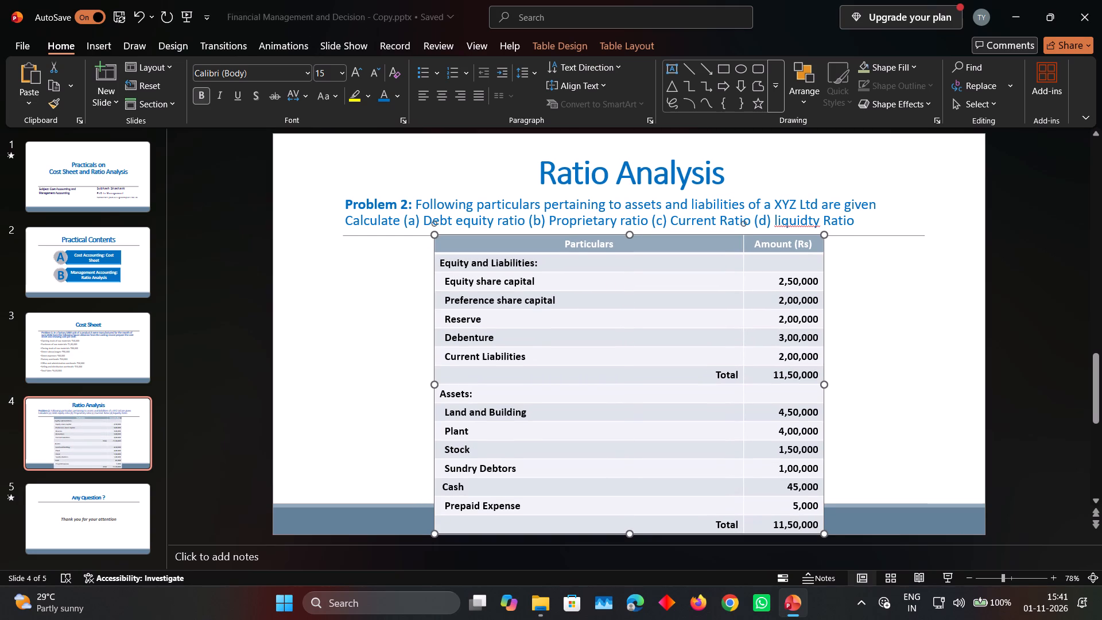
left_click(956, 323)
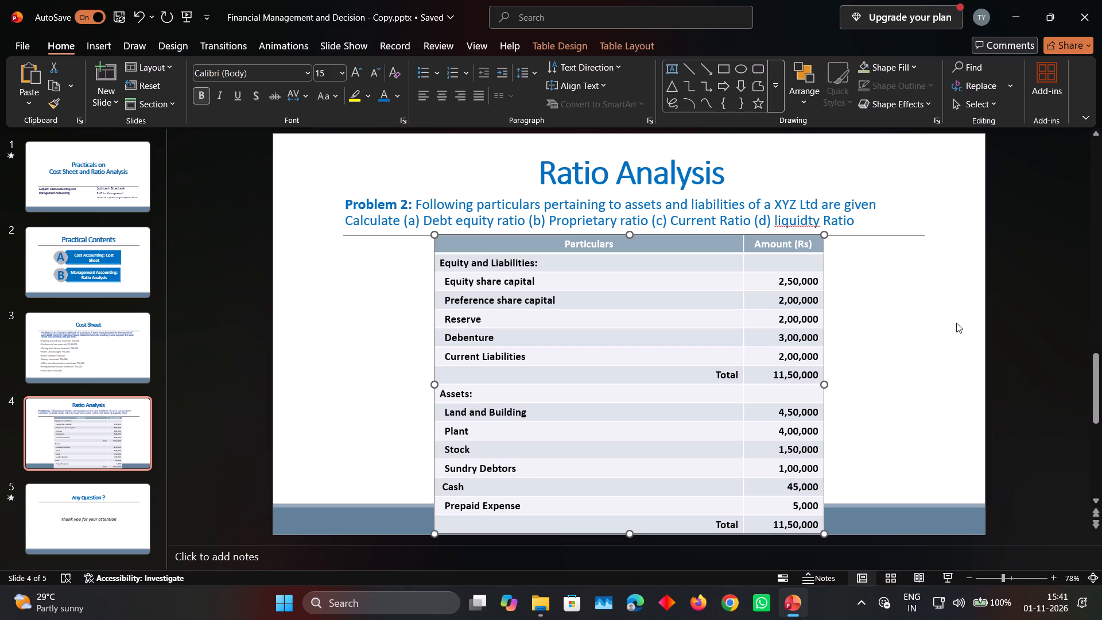
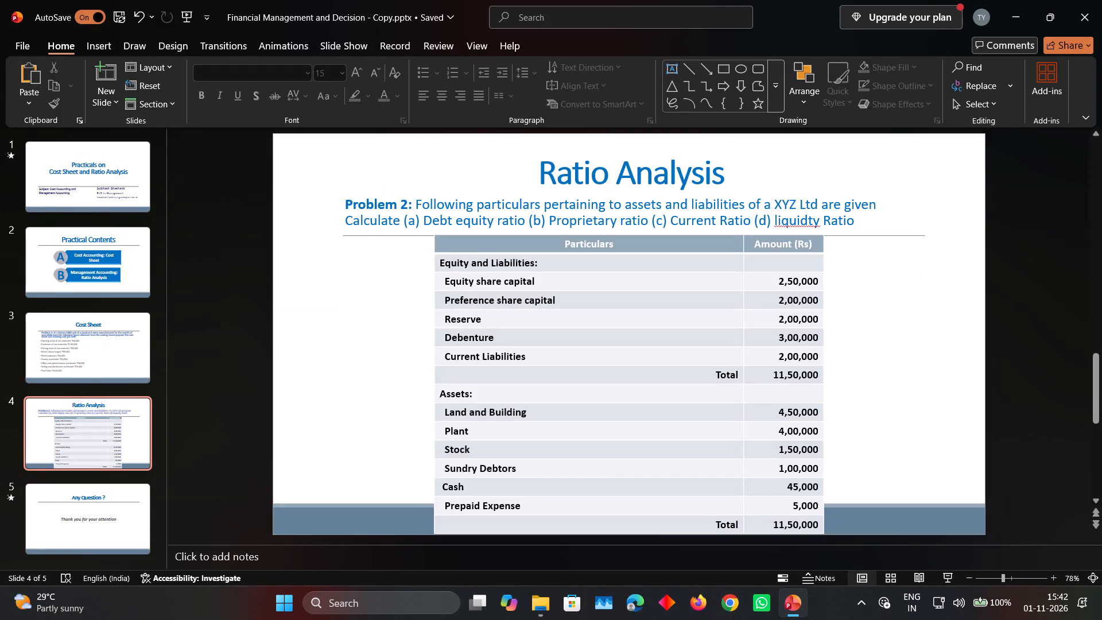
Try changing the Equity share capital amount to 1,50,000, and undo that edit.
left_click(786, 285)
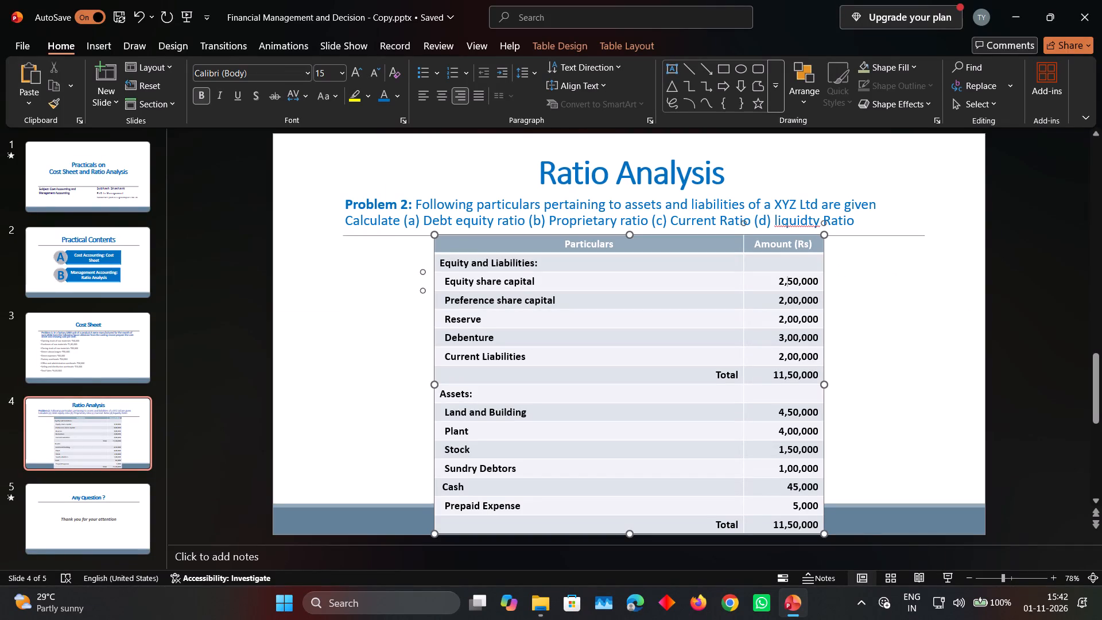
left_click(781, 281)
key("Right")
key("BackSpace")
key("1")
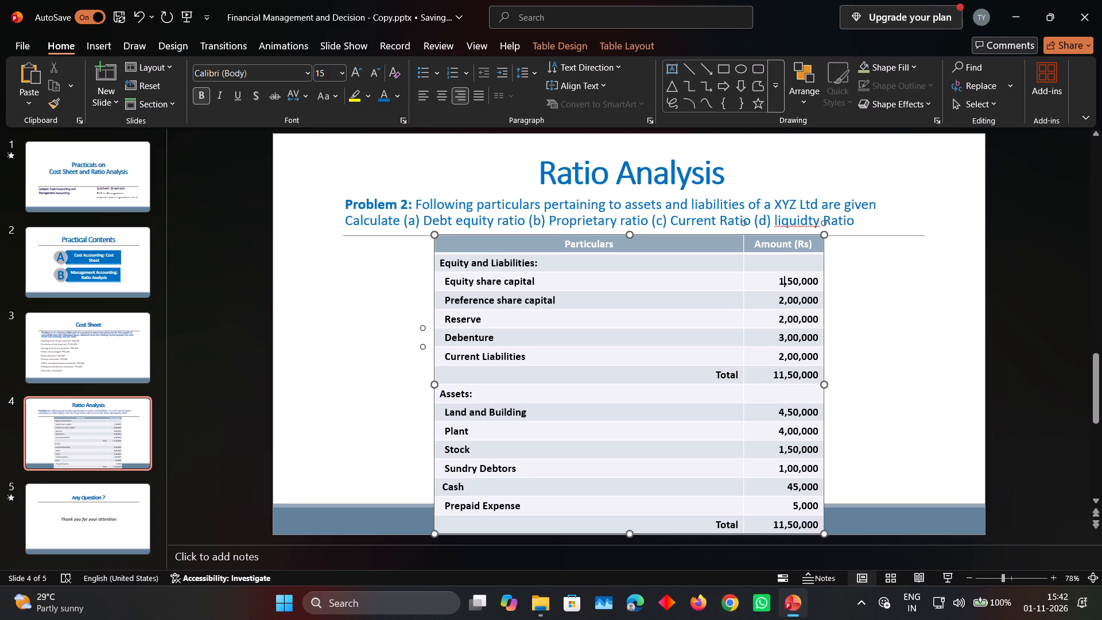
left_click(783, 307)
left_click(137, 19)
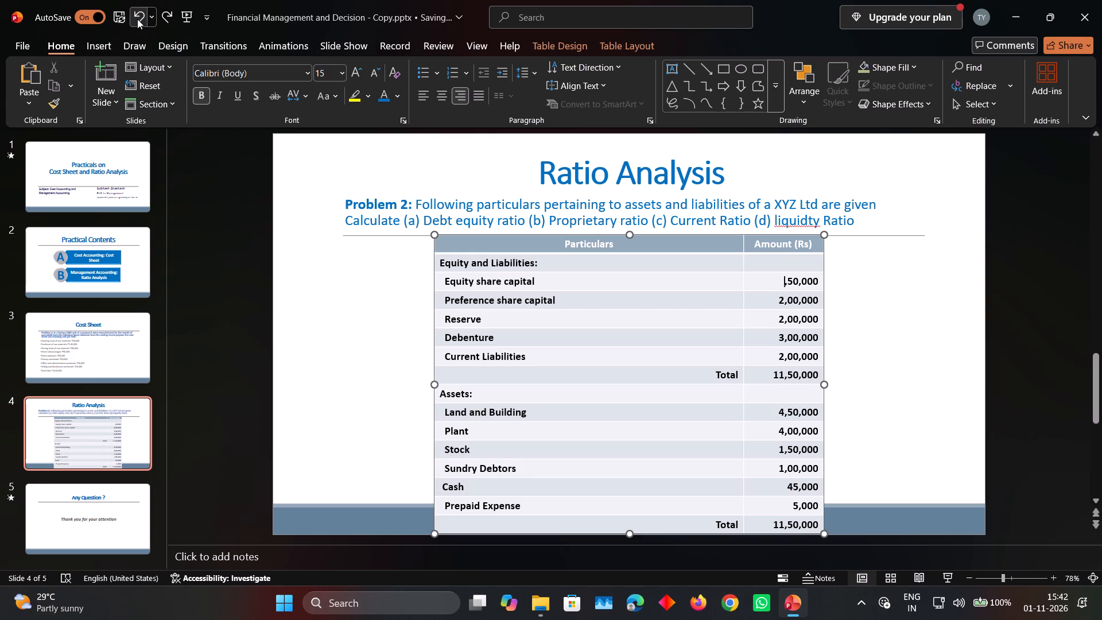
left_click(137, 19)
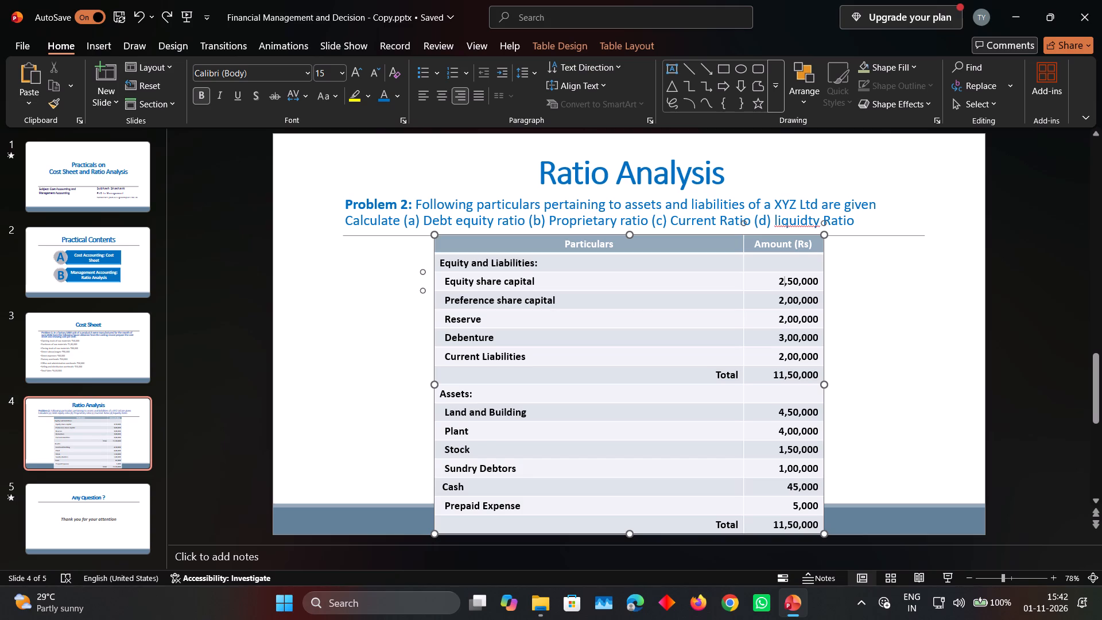
Change the Equity share capital amount in the particulars table to 2,00,000.
left_click(792, 278)
key("BackSpace")
key("0")
Change the Total of the Equity and Liabilities section to 11,00,000.
left_click(792, 377)
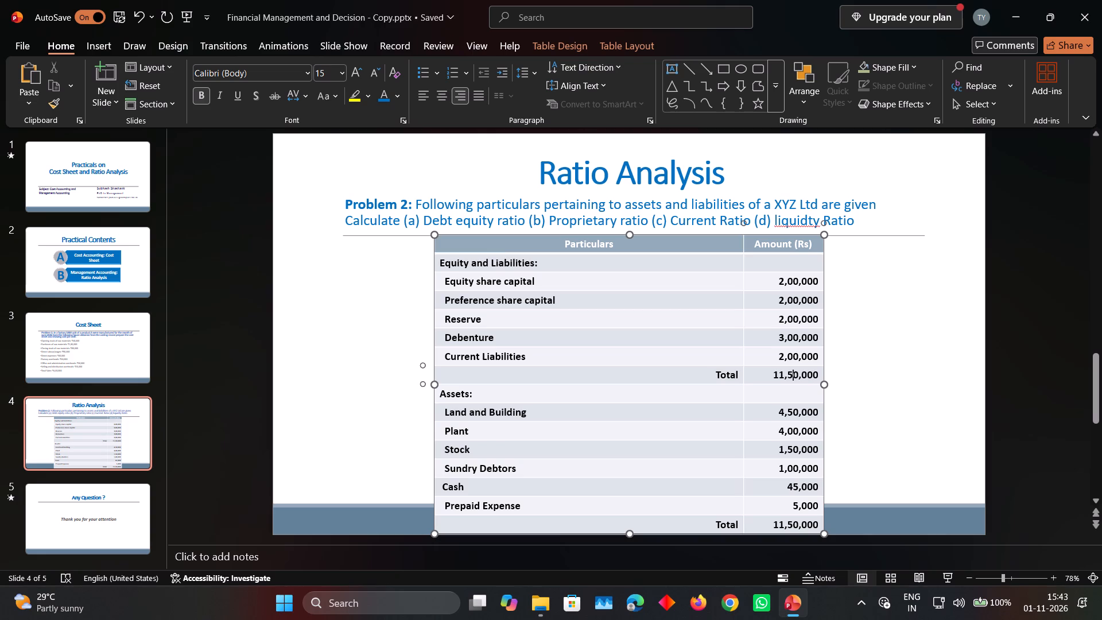
key("BackSpace")
key("0")
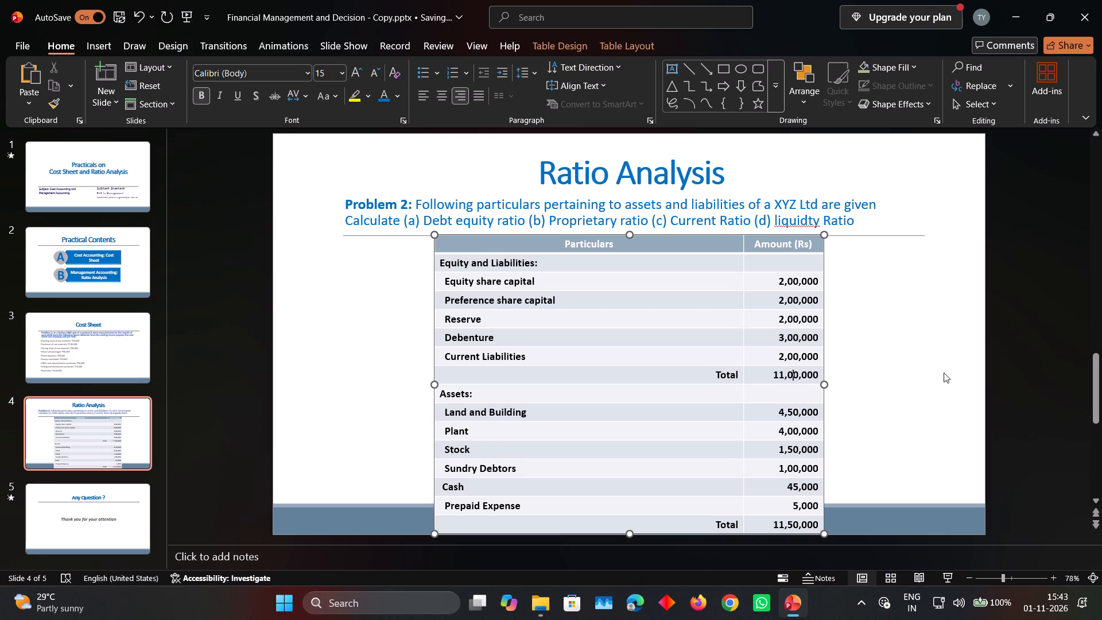
left_click(960, 464)
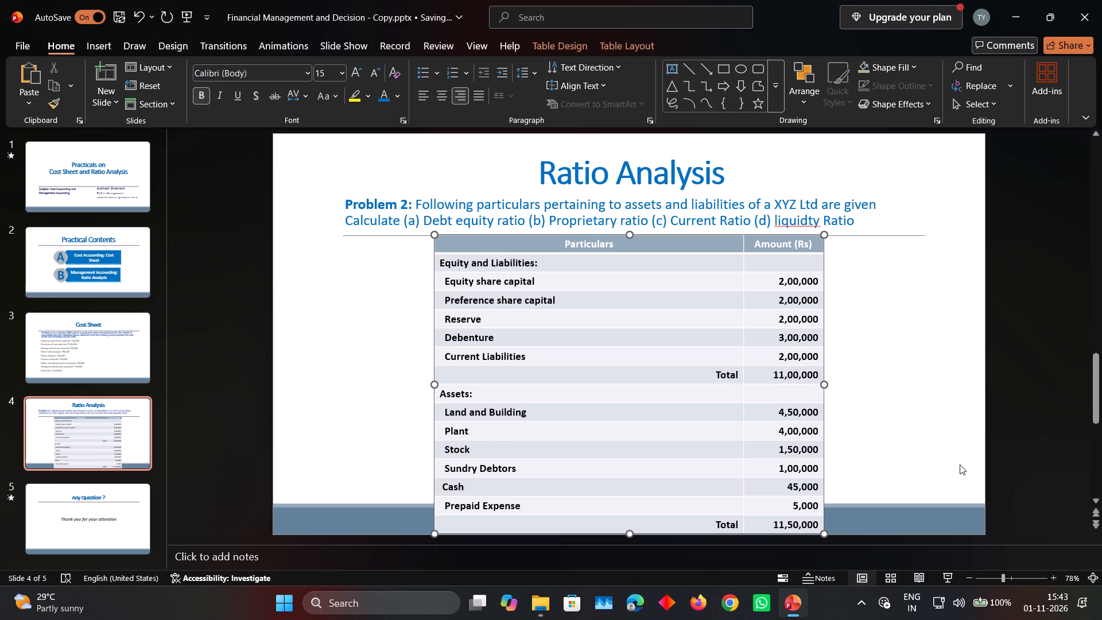
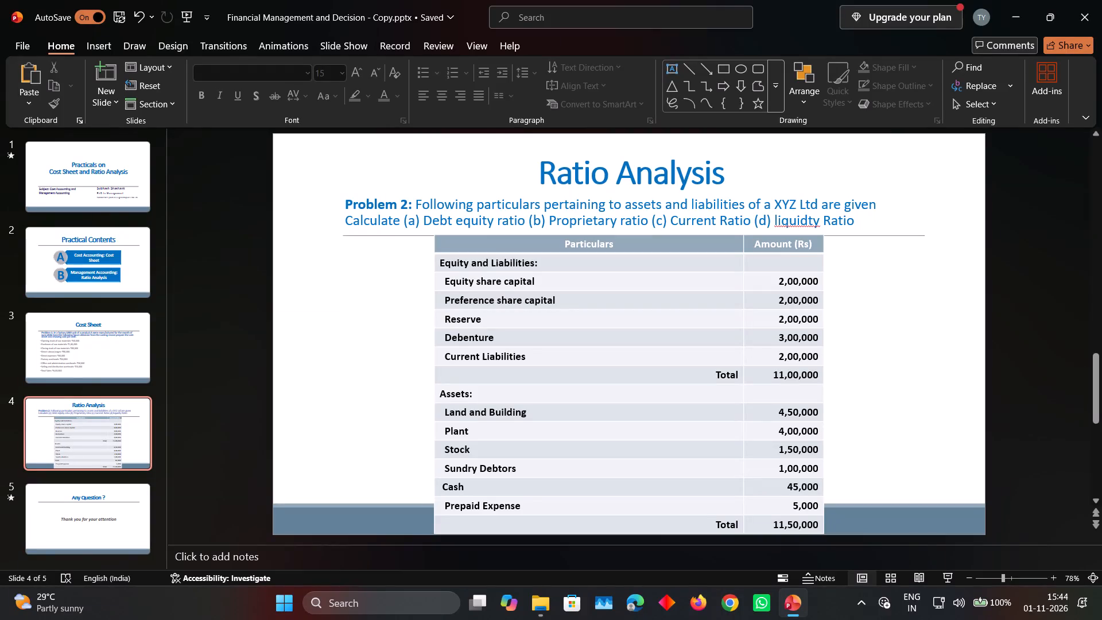
Change the Reserve amount in the particulars table to 1,00,000.
left_click(783, 323)
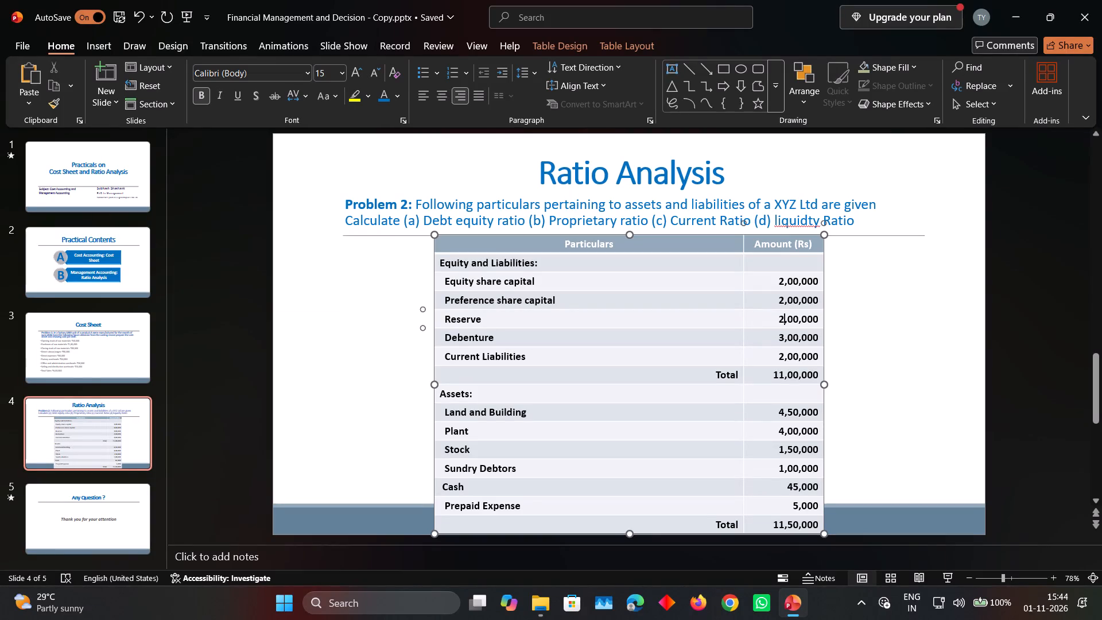
key("BackSpace")
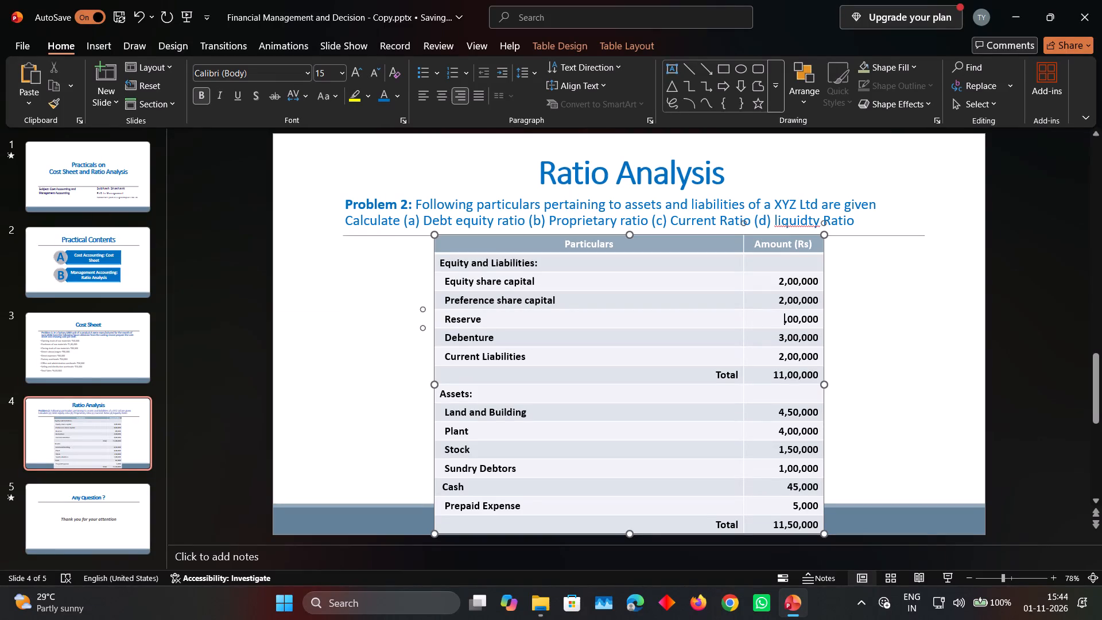
key("1")
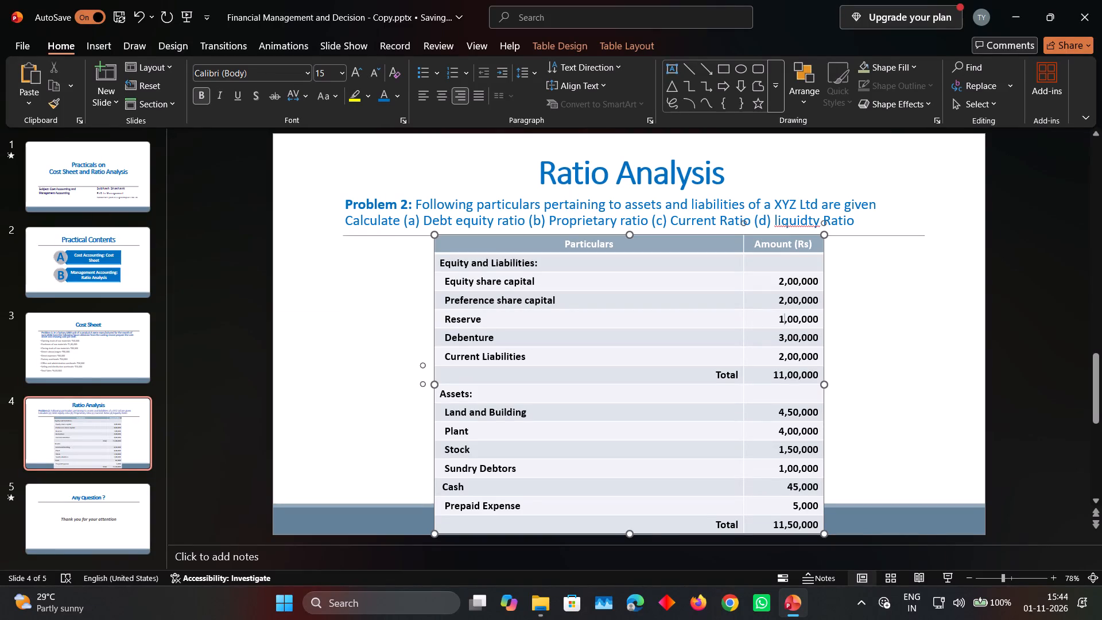
Change the Total of the Equity and Liabilities section to 10,00,000.
left_click(782, 376)
key("BackSpace")
key("0")
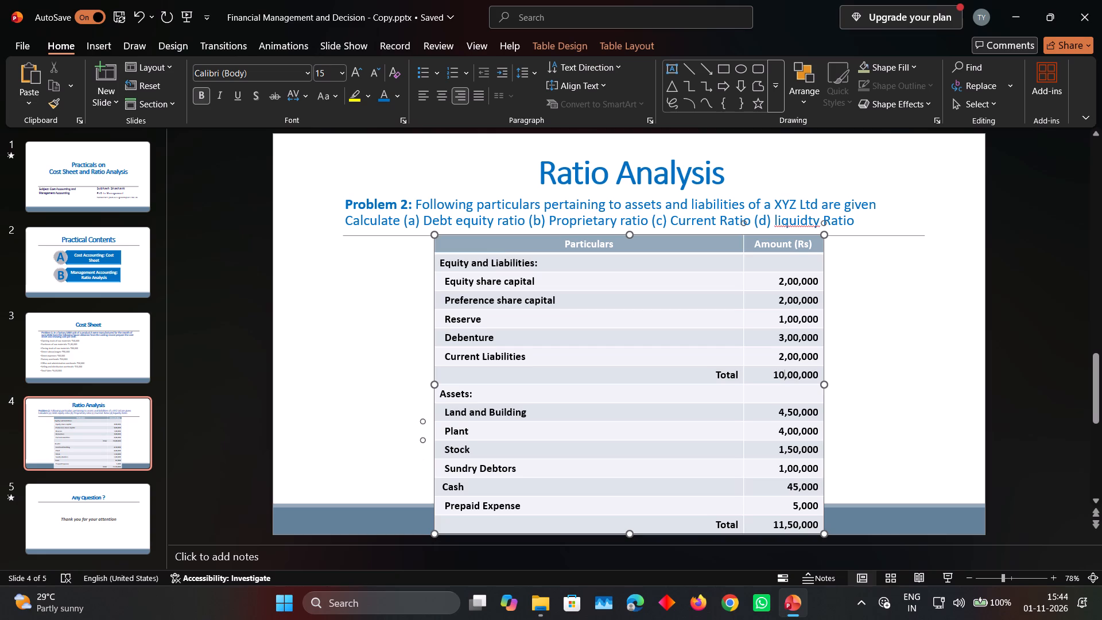
Change the Plant amount in the Assets section to 3,50,000.
left_click(792, 432)
key("BackSpace")
key("BackSpace")
key("BackSpace")
key("3")
type(",5")
Correct the misspelled word in item (d) of the Problem 2 text so it reads "liquid Ratio".
left_click(790, 220)
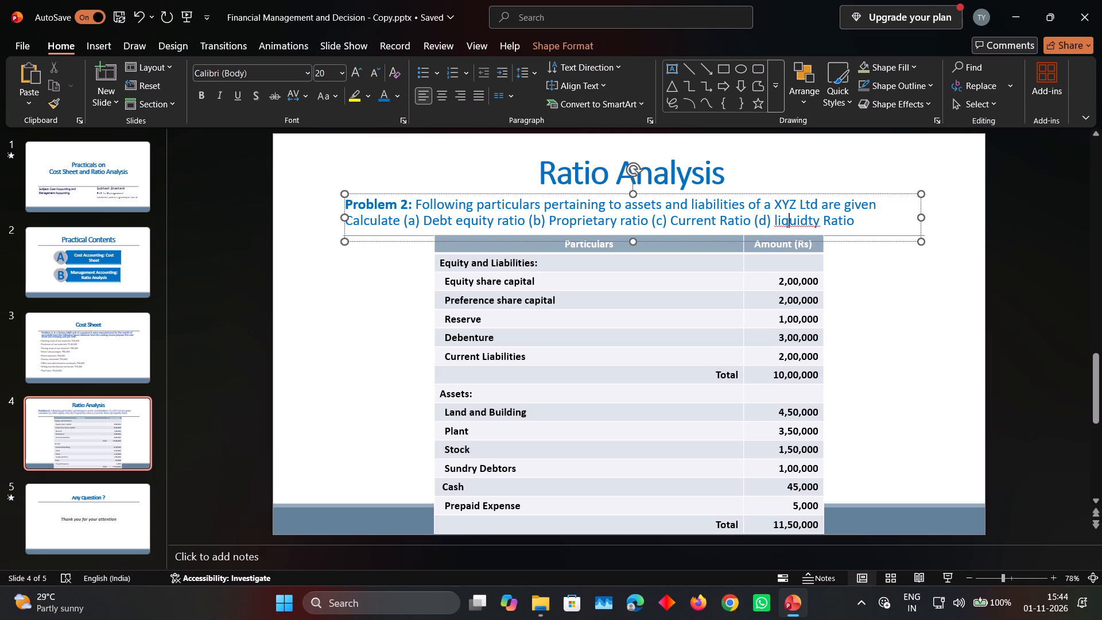
left_click(820, 221)
key("BackSpace")
key("BackSpace")
Change the Stock amount in the Assets section to 50,000.
left_click(782, 450)
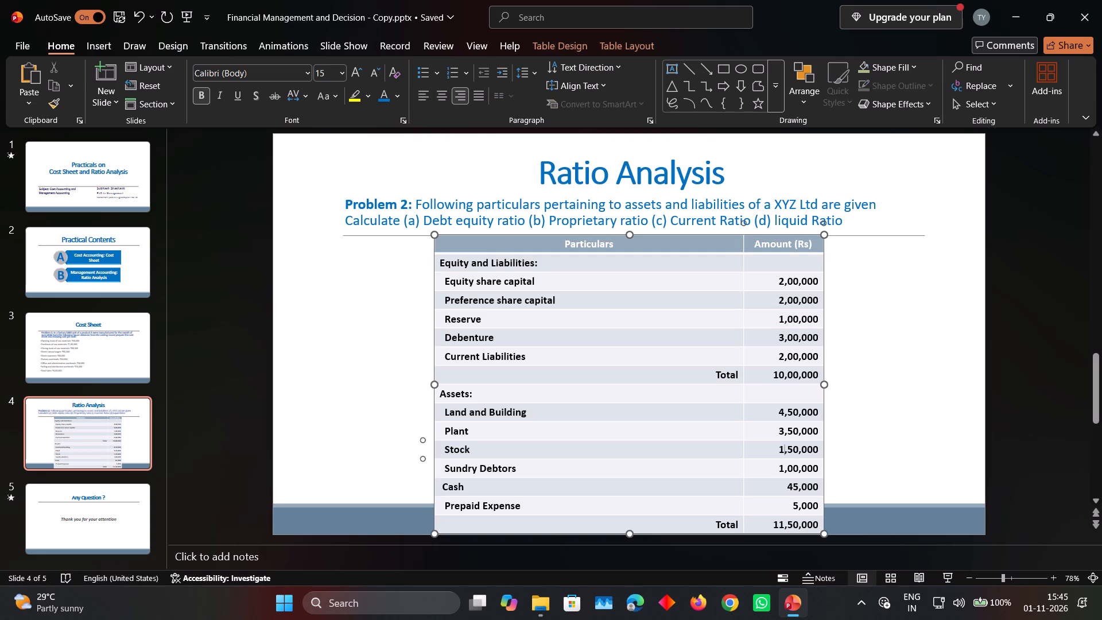
left_click(788, 449)
key("BackSpace")
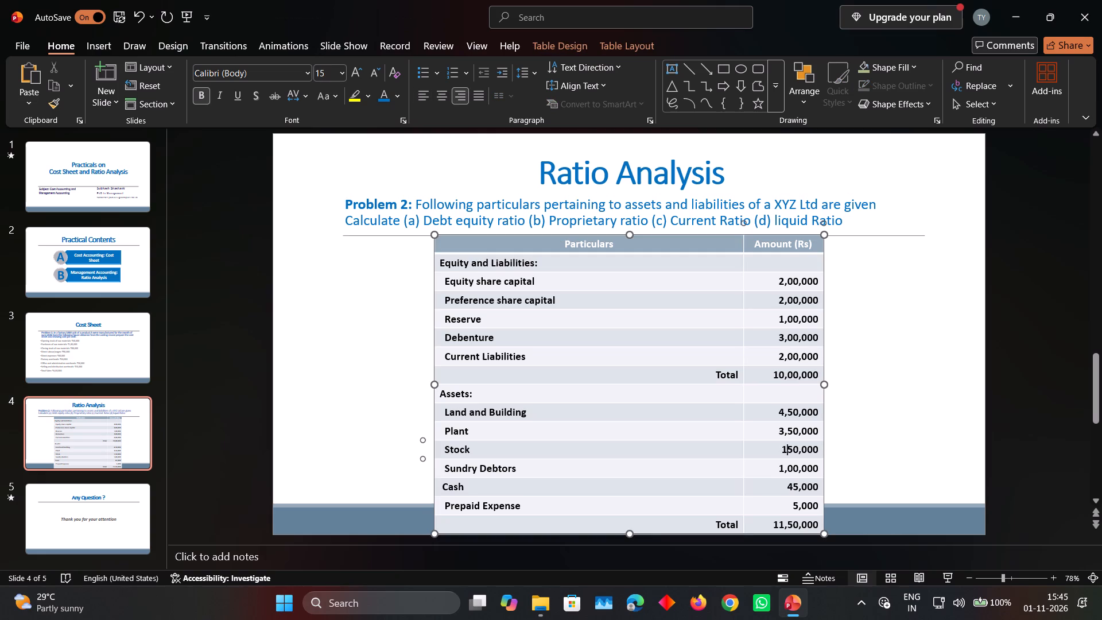
key("BackSpace")
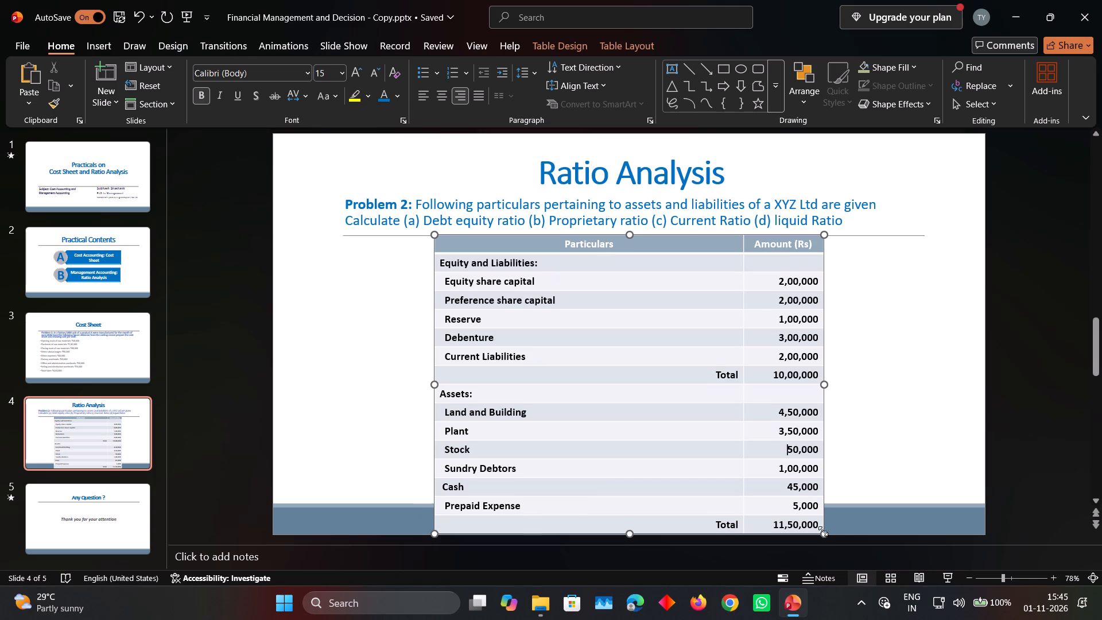
Change the Total of the Assets section to 10,00,000.
left_click(793, 522)
key("BackSpace")
key("0")
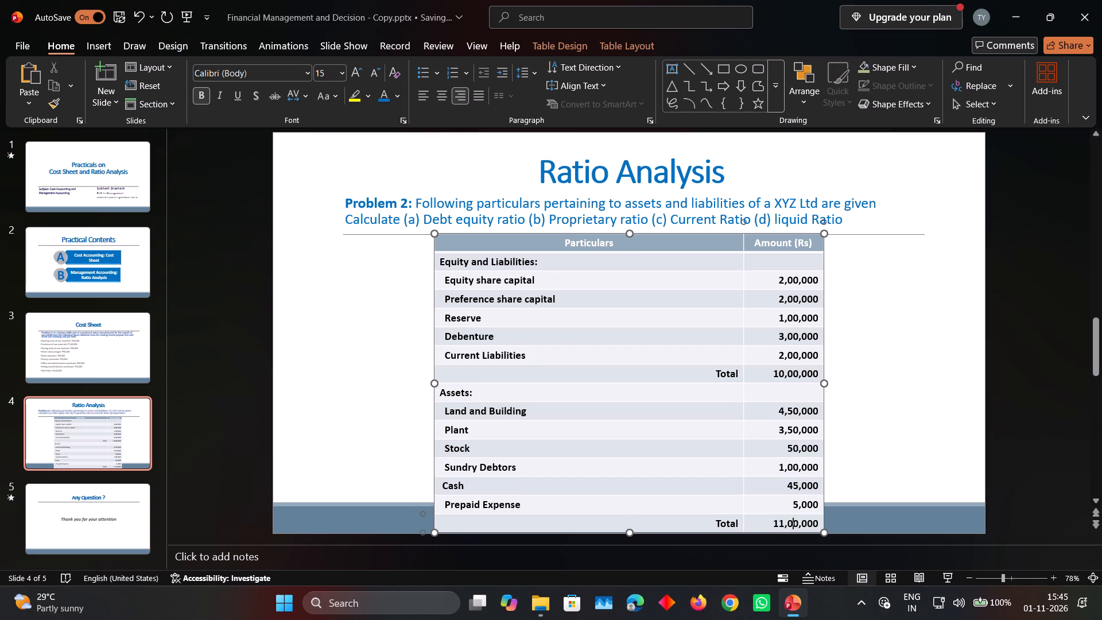
key("Left")
key("Left")
key("BackSpace")
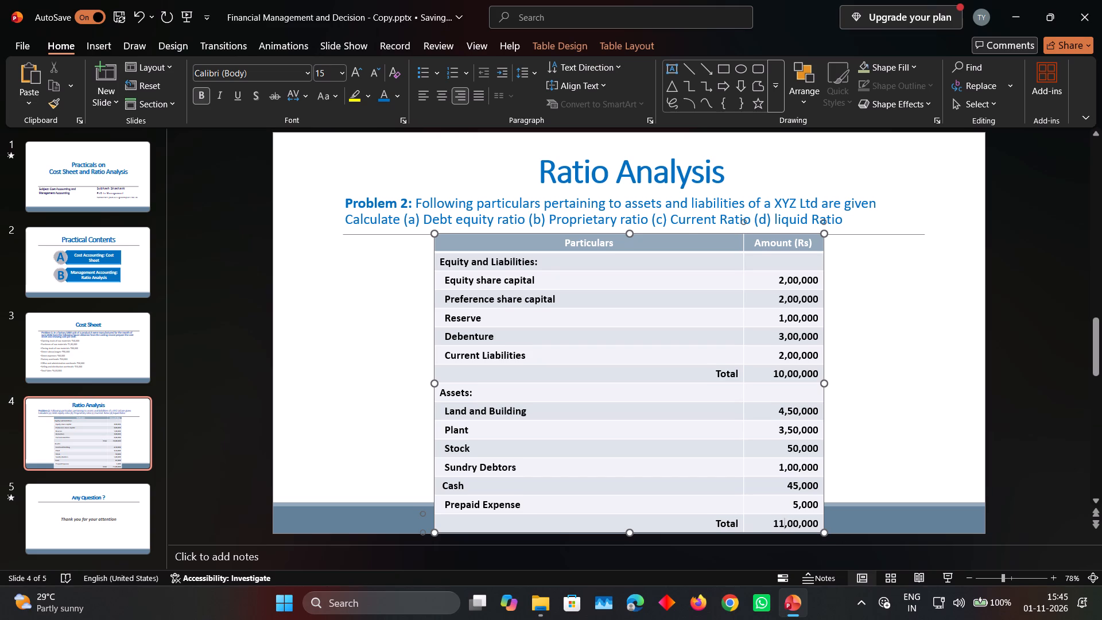
key("0")
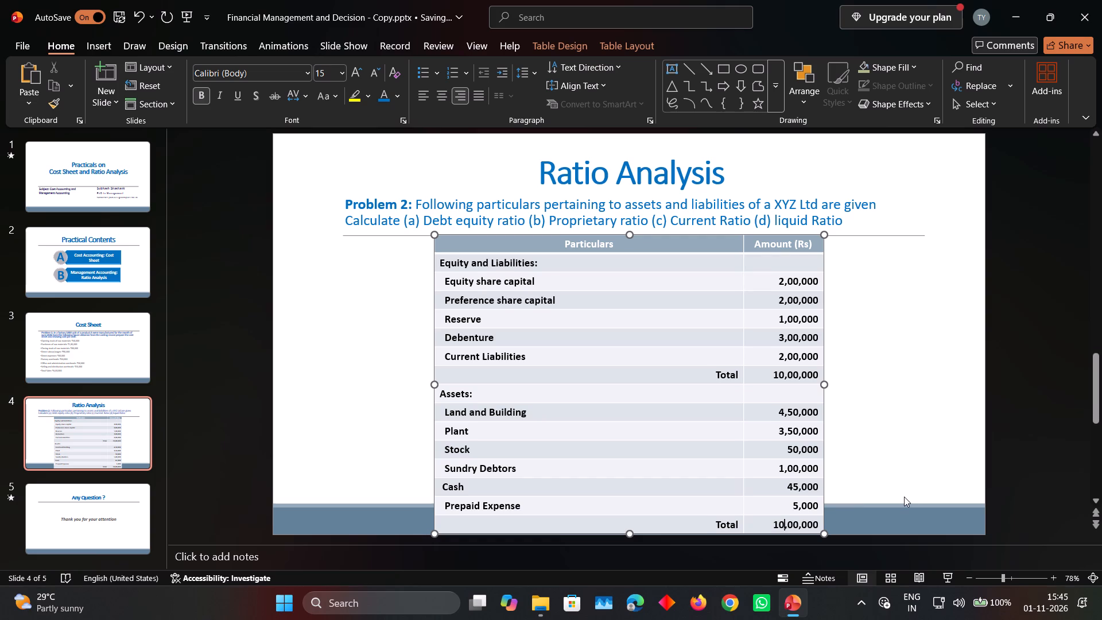
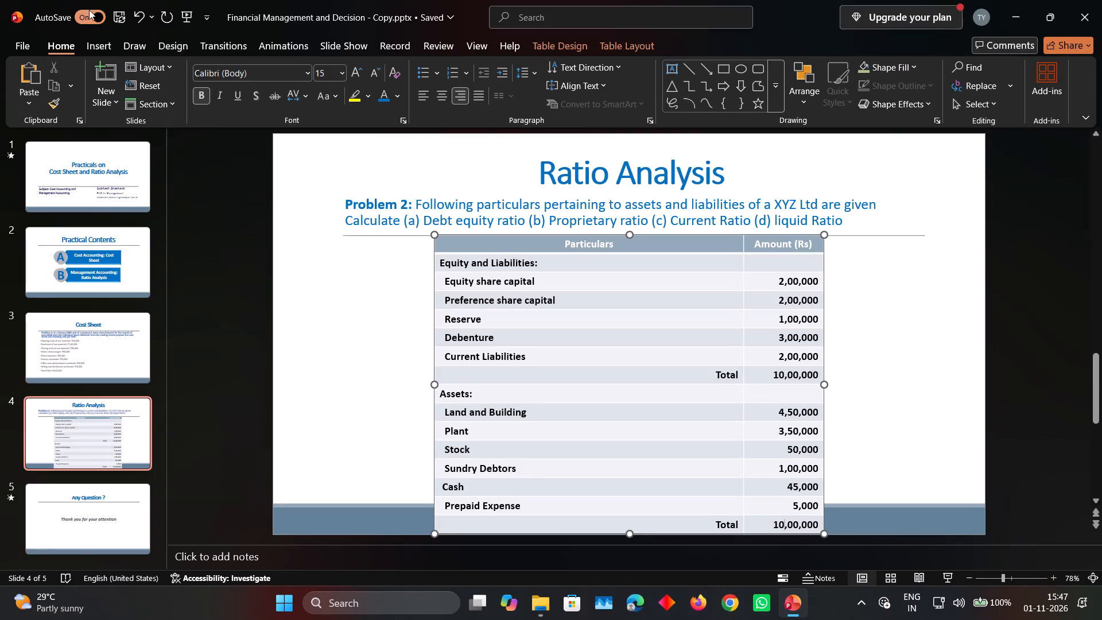
Save the presentation with the completed Problem 2 edits.
left_click(121, 11)
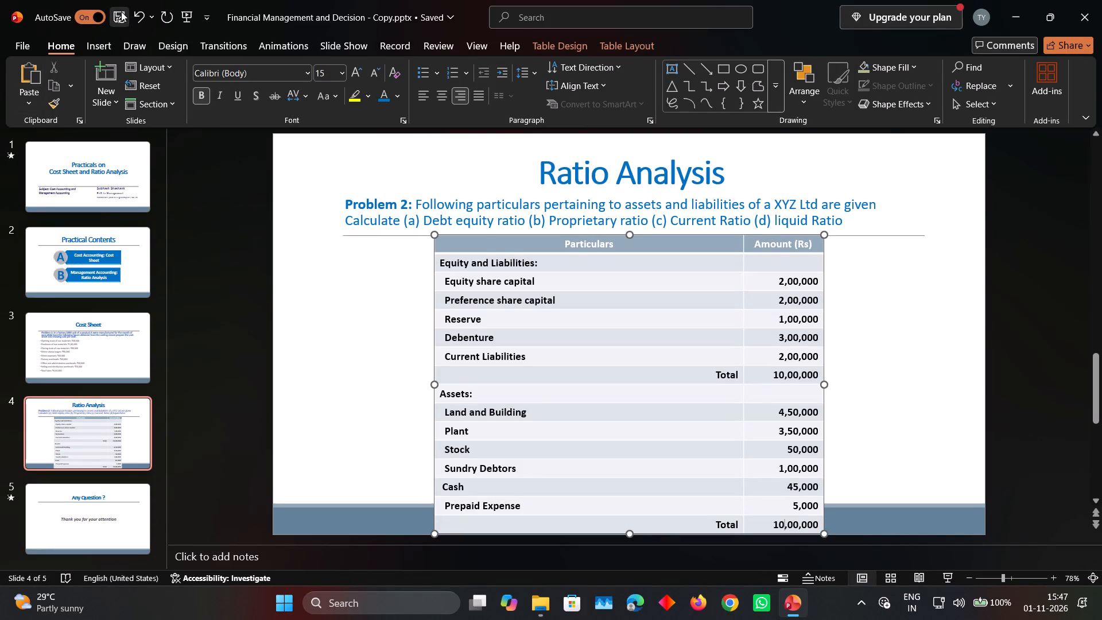
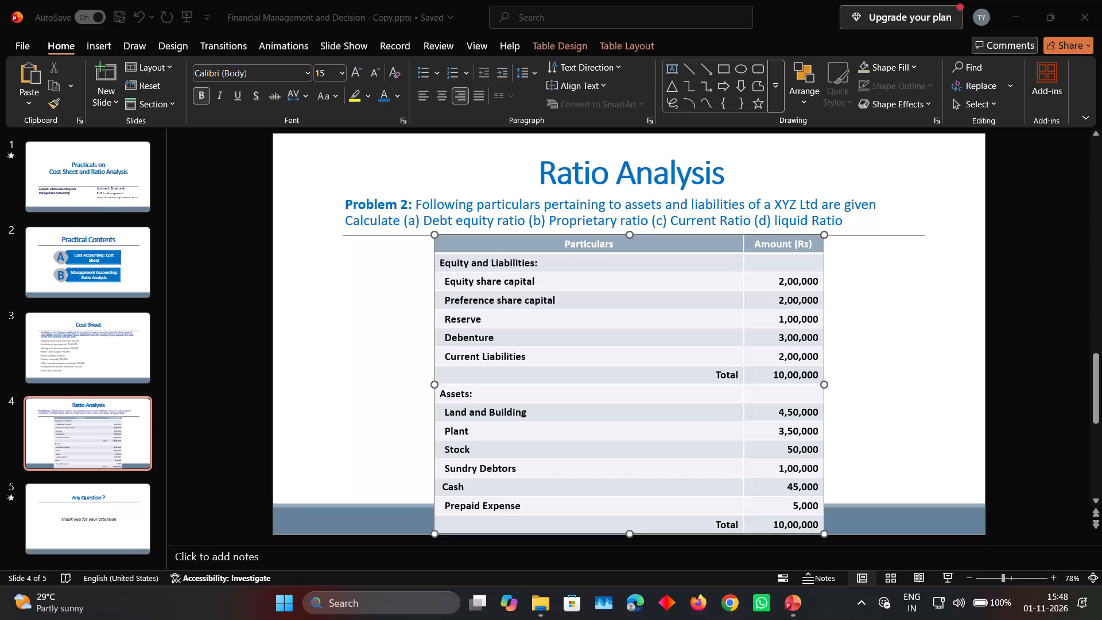
Launch the Kuro app from the recent Windows searches.
left_click(423, 609)
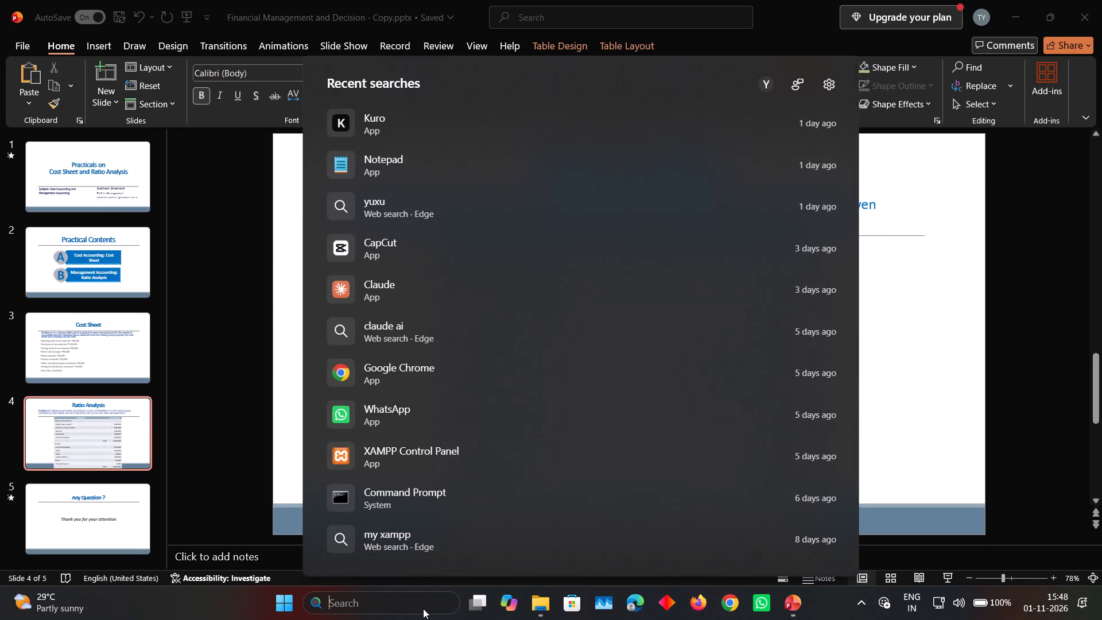
left_click(413, 126)
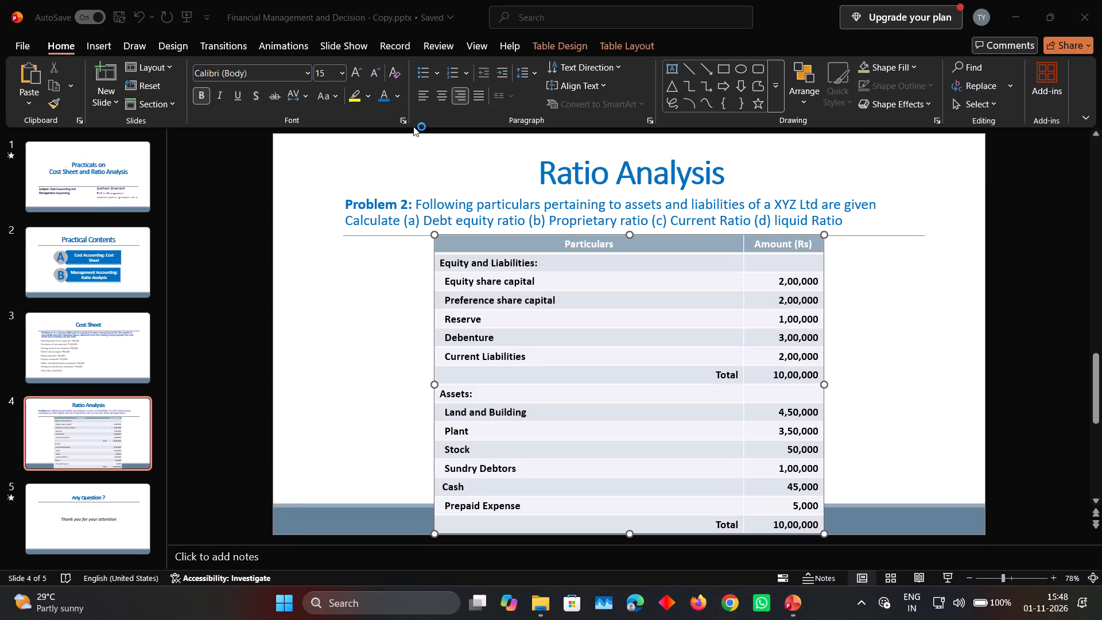
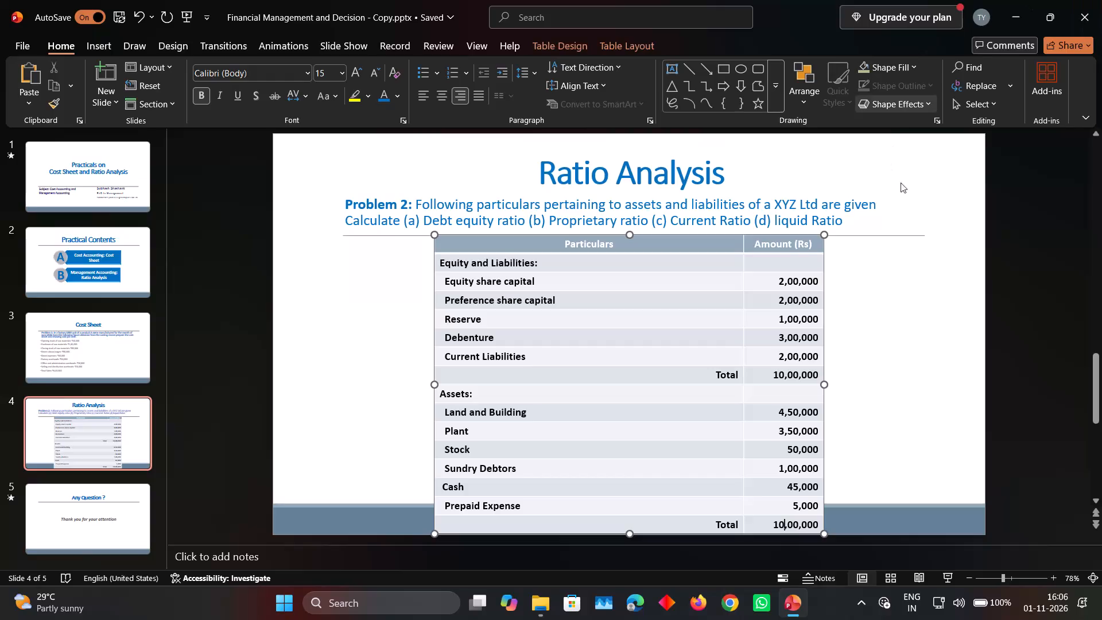
Deselect the Ratio Analysis table and save the presentation.
left_click(906, 325)
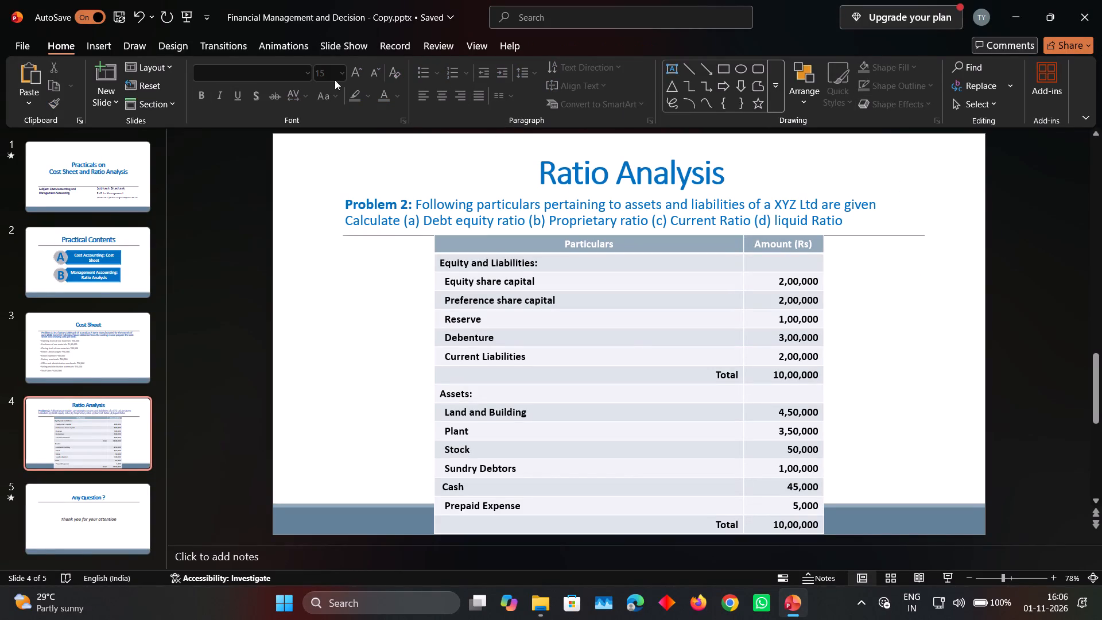
left_click(121, 22)
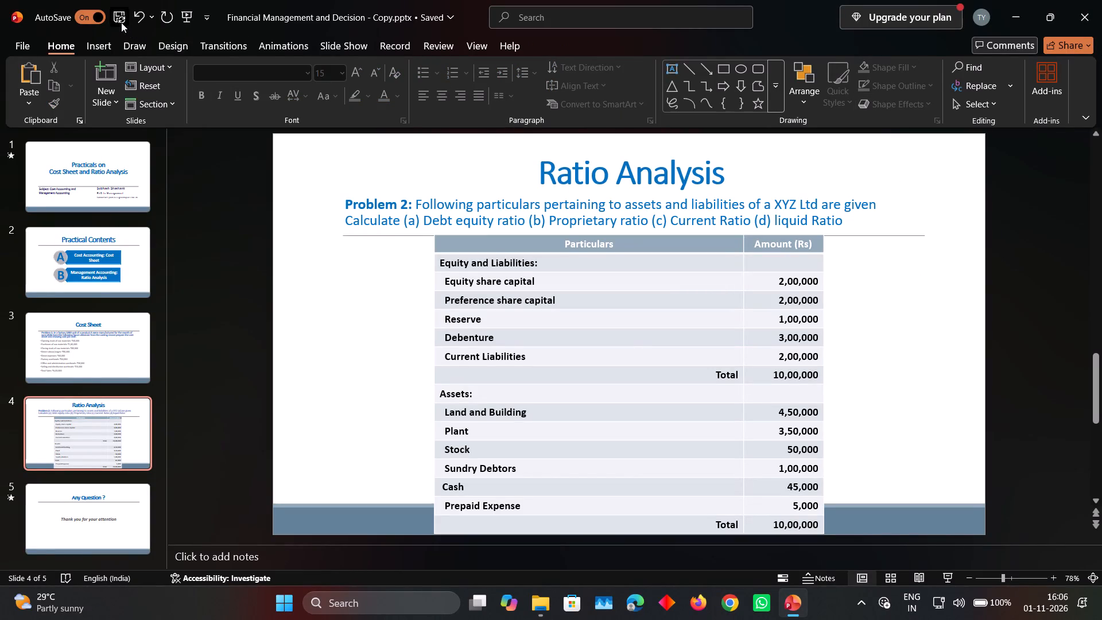
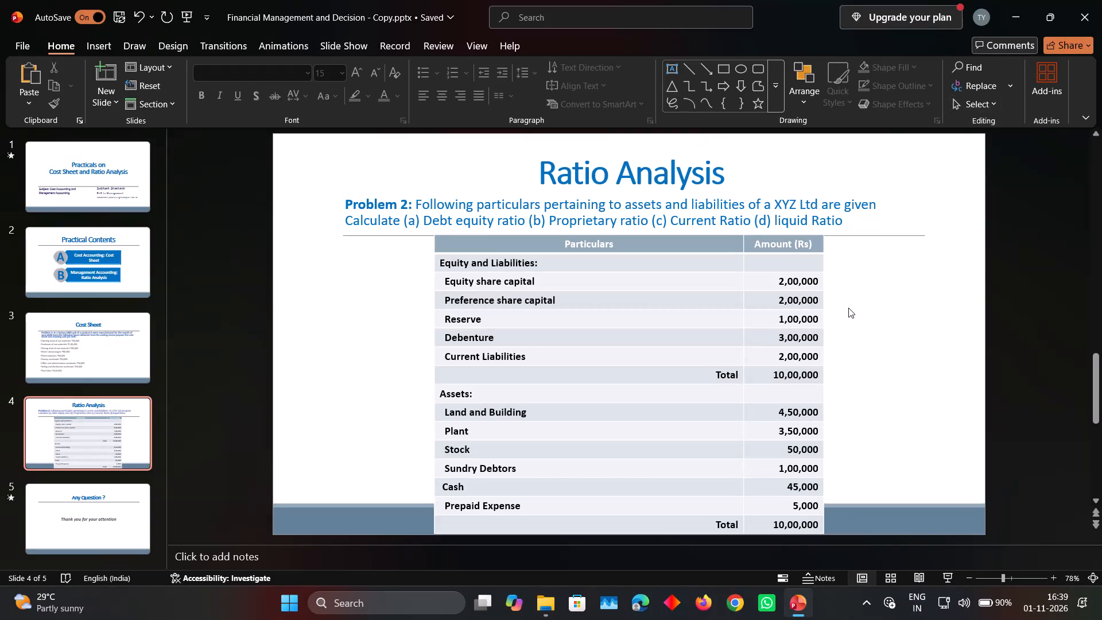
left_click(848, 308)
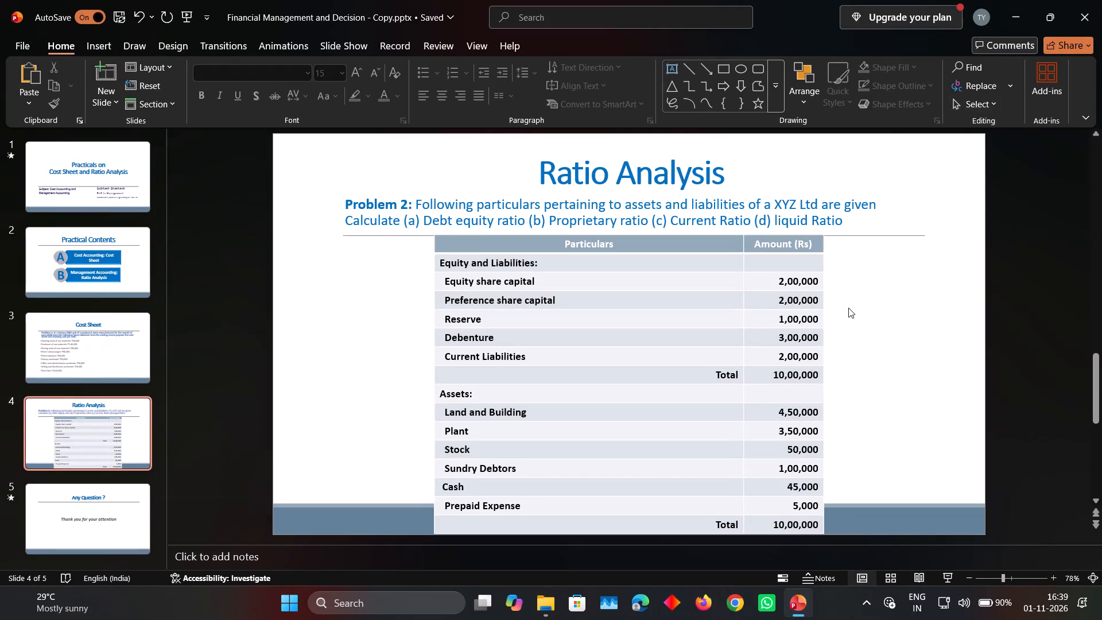
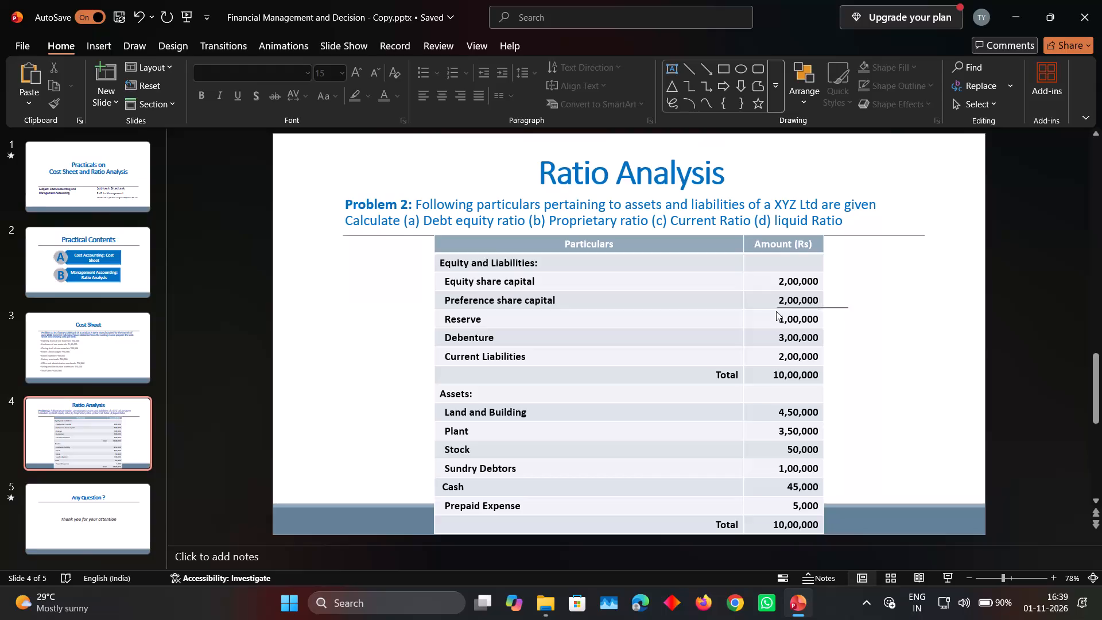
In the Problem 2 table, set Current Liabilities to 1,00,000 and Preference share capital to 3,00,000.
left_click(784, 355)
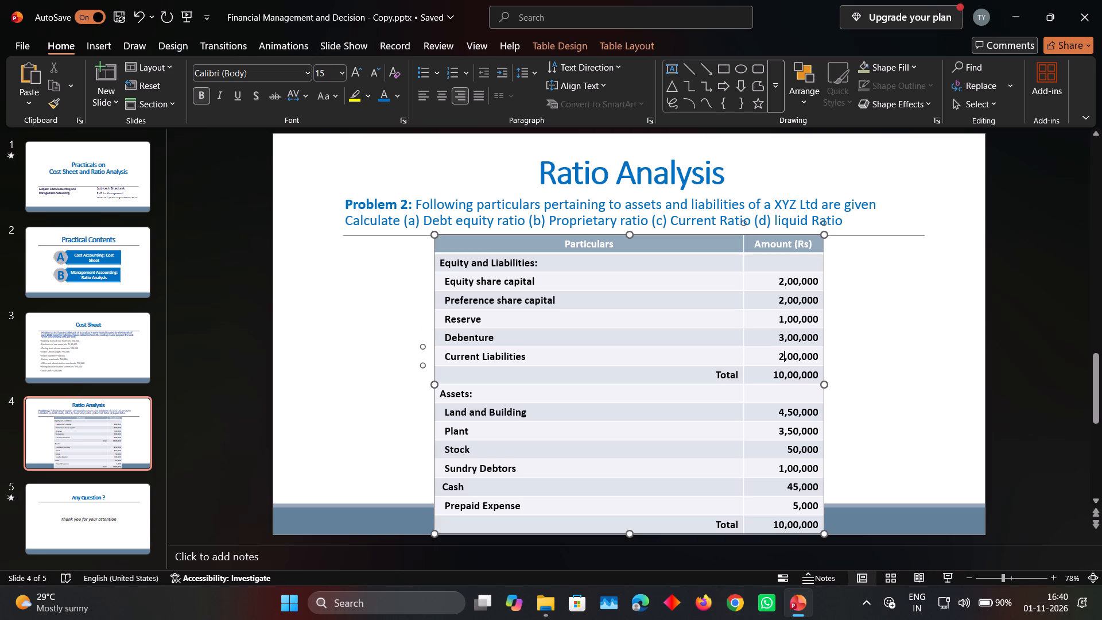
key("BackSpace")
key("1")
left_click(782, 301)
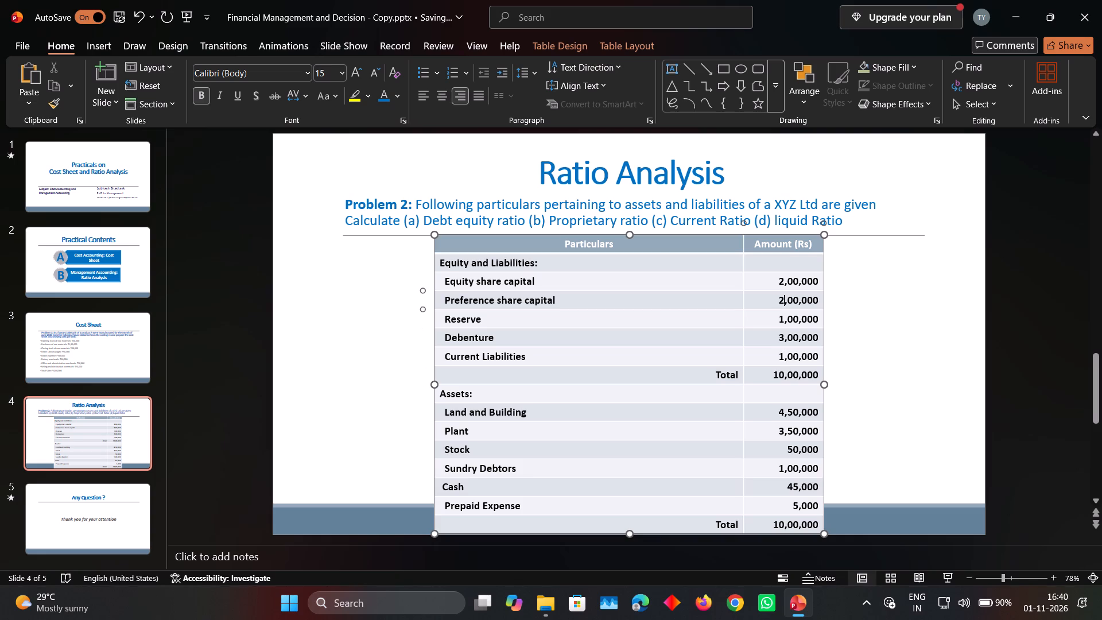
key("BackSpace")
key("3")
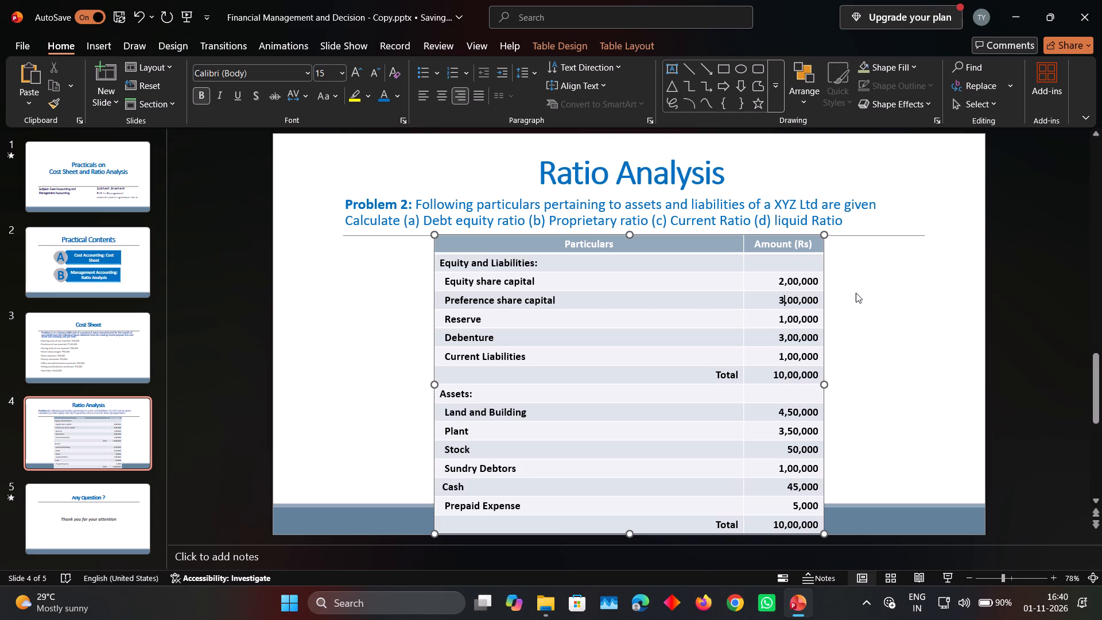
left_click(856, 293)
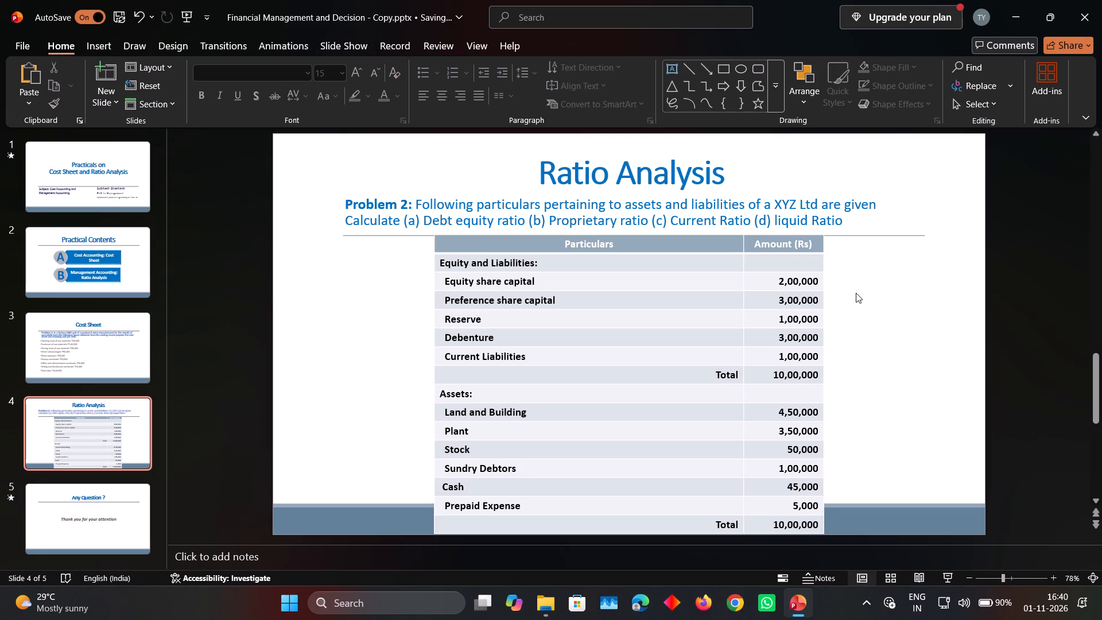
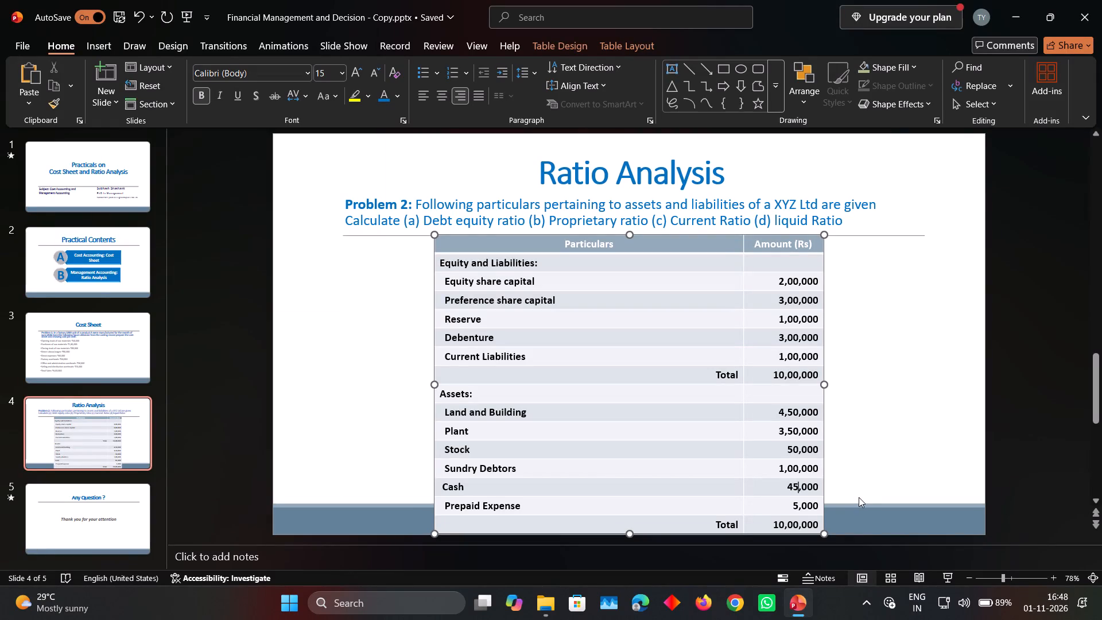
In the assets section of the Problem 2 table, set Cash to 50,000 and Stock to 45,000.
key("BackSpace")
key("BackSpace")
type("50")
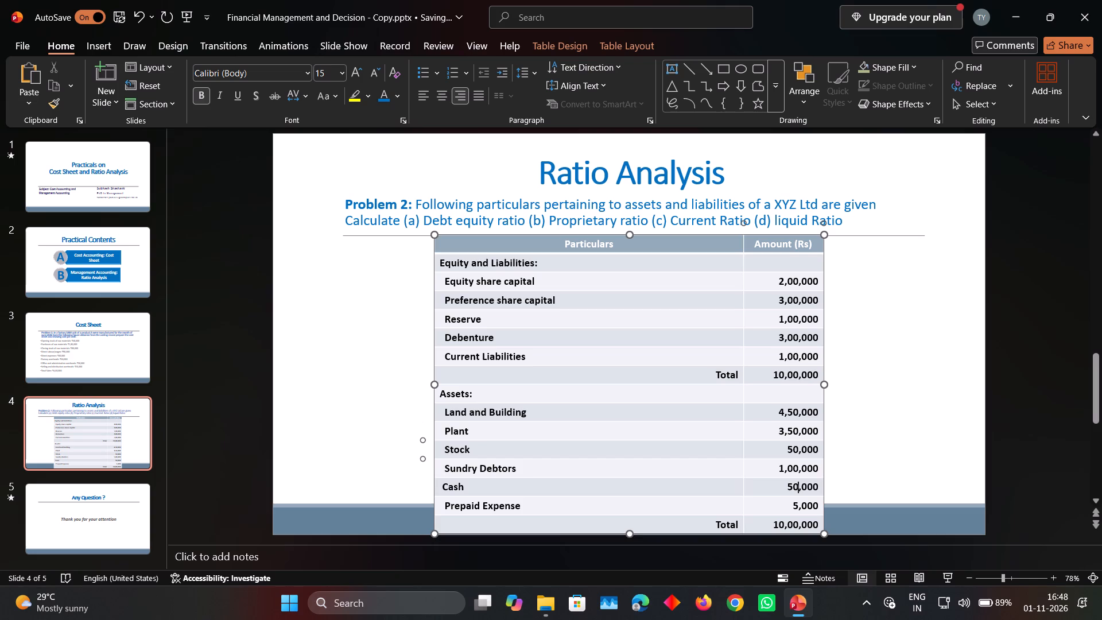
left_click(796, 452)
key("BackSpace")
key("BackSpace")
type("45")
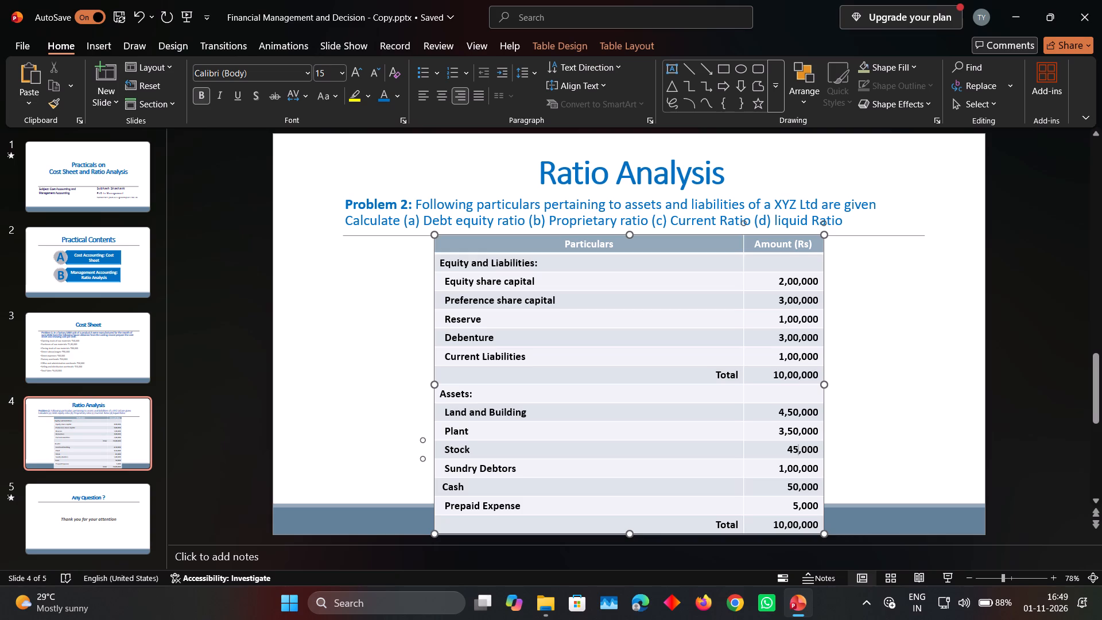
left_click_drag(796, 452, 795, 451)
left_click_drag(795, 451, 771, 326)
left_click(635, 391)
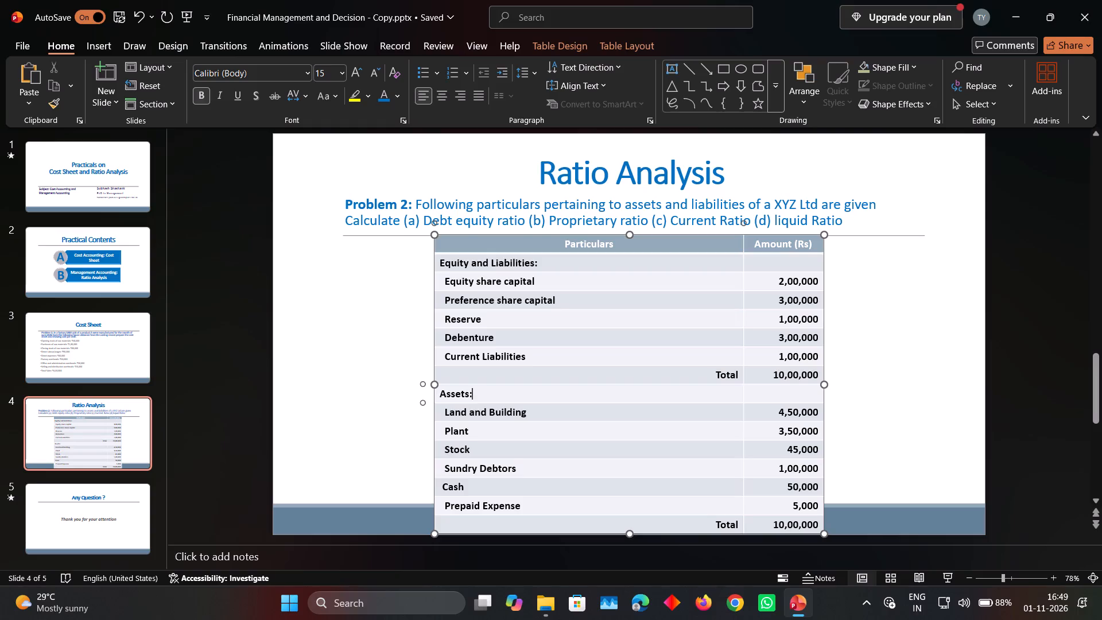
Save the presentation with the revised Problem 2 table.
left_click(117, 12)
In the title slide's subject text, replace "and" with "&" at the start of the "Management Accounting" line.
left_click(84, 171)
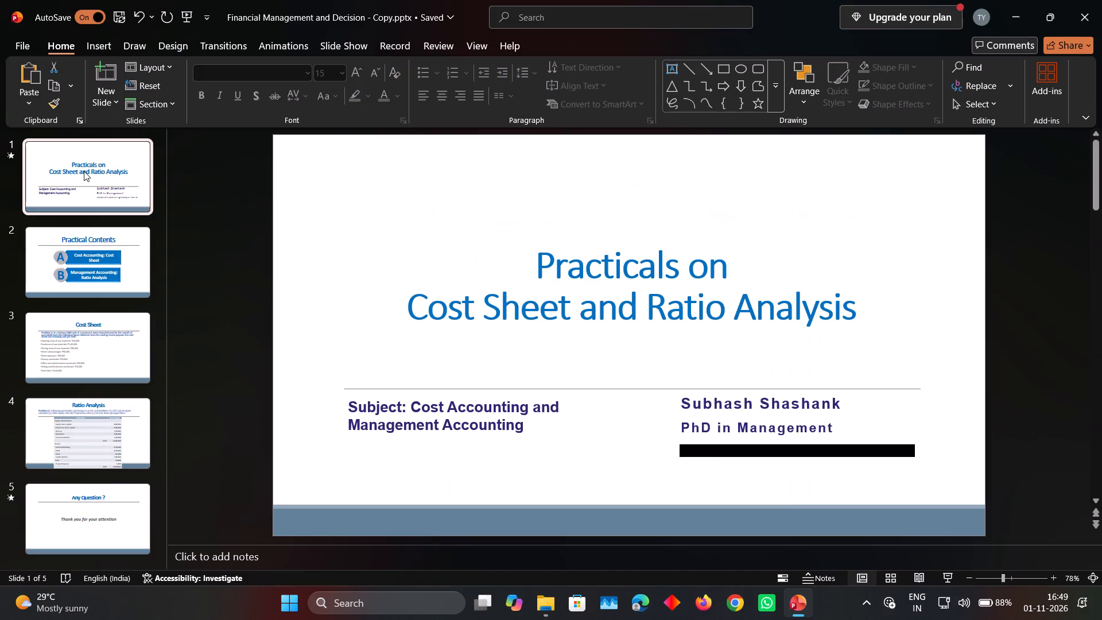
left_click(566, 409)
left_click(558, 403)
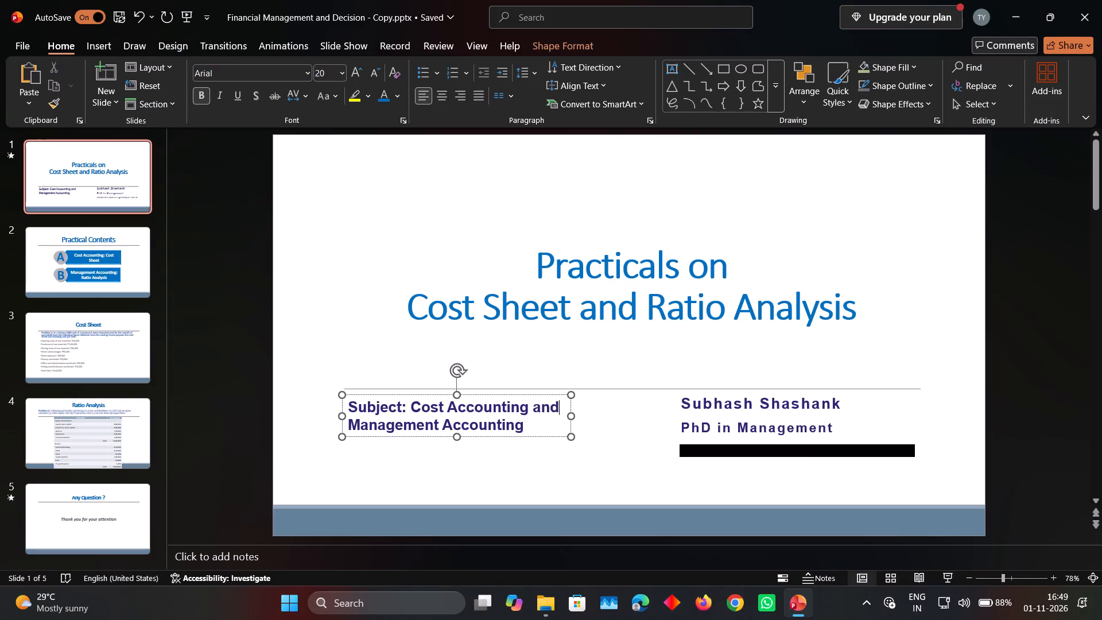
key("BackSpace")
key("BackSpace")
key("BackSpace")
key("BackSpace")
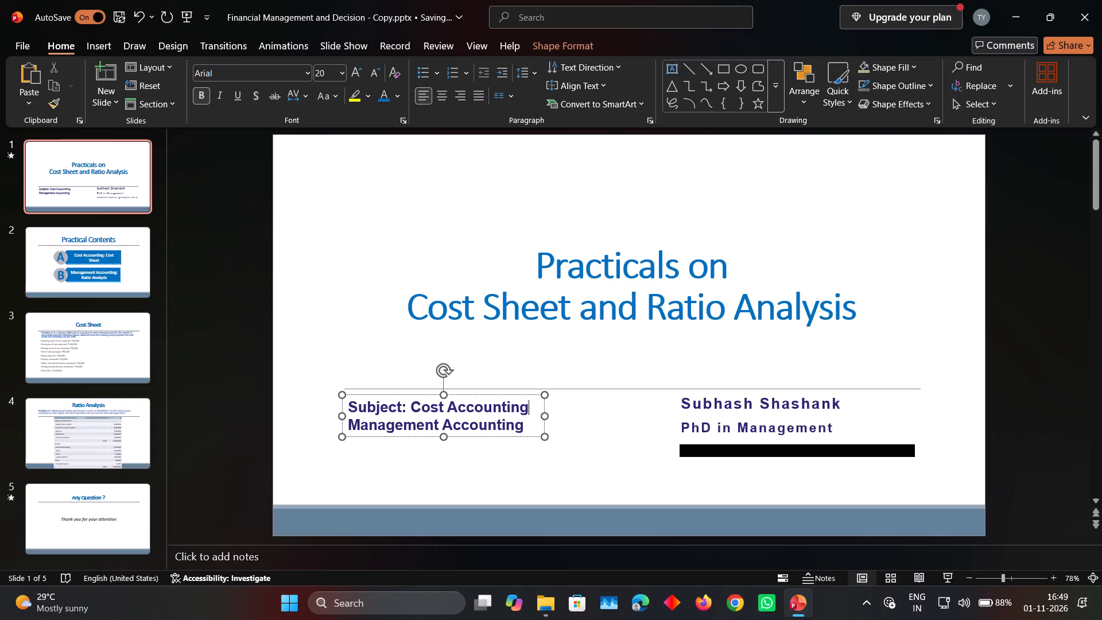
left_click(349, 424)
type("&")
key("space")
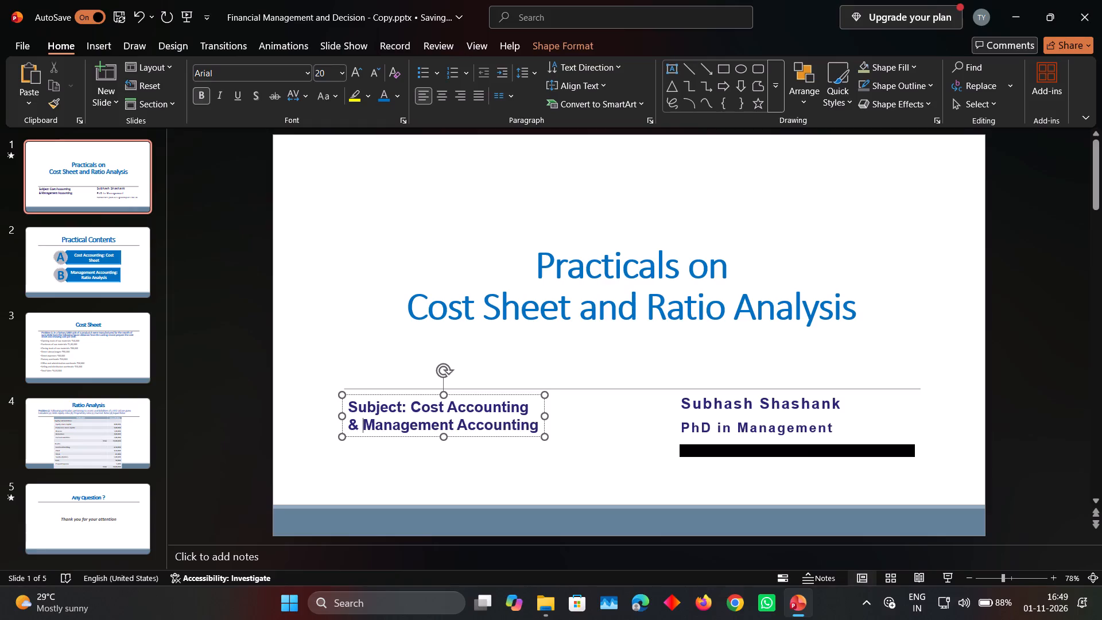
left_click(562, 492)
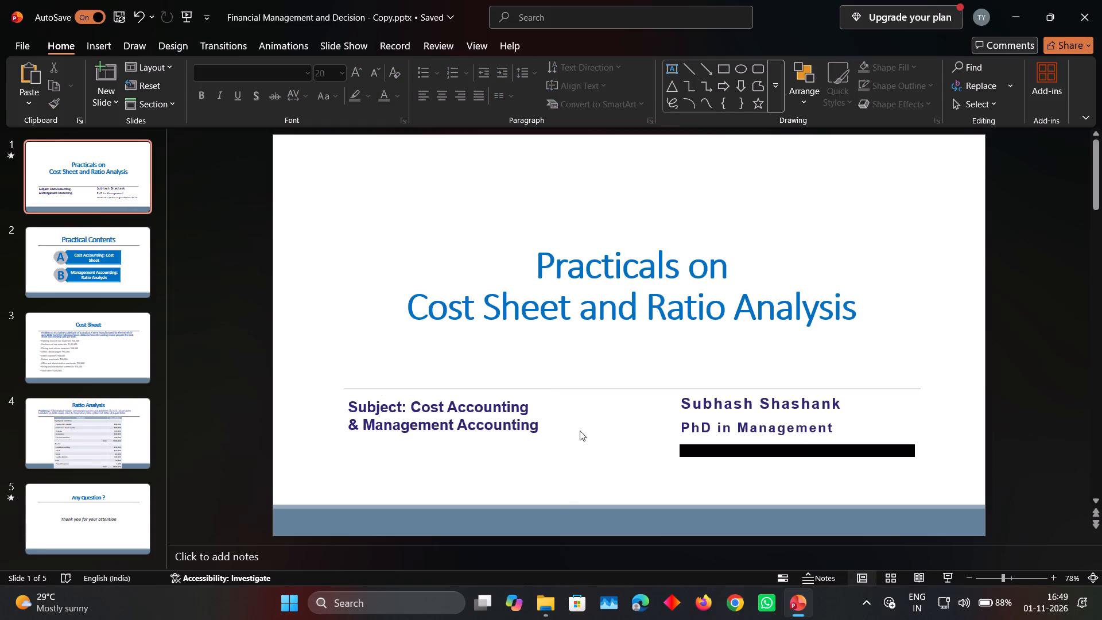
Add "(BBA/MBA)" as a new line below "& Management Accounting" in the title slide's subject text.
left_click(538, 424)
key("Return")
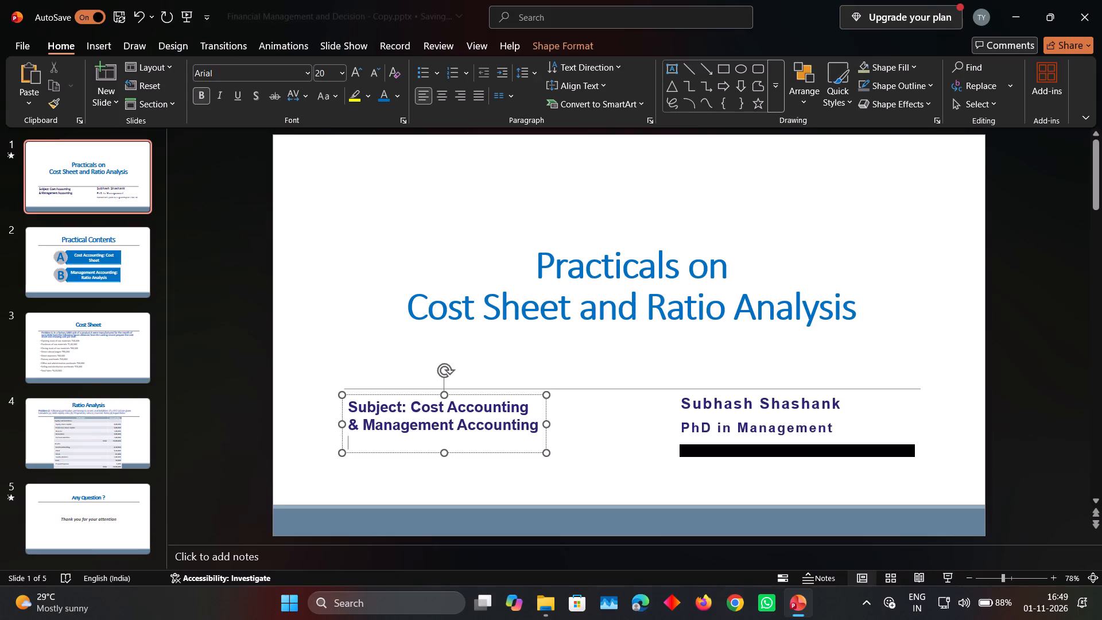
key("shift+parenleft")
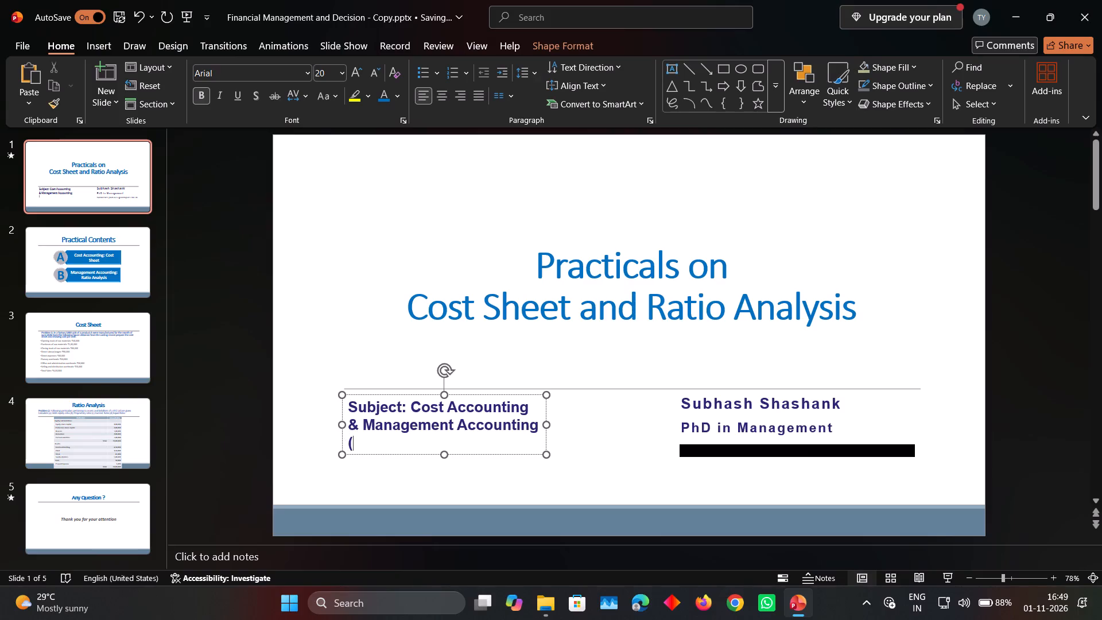
type("BBA")
key("slash")
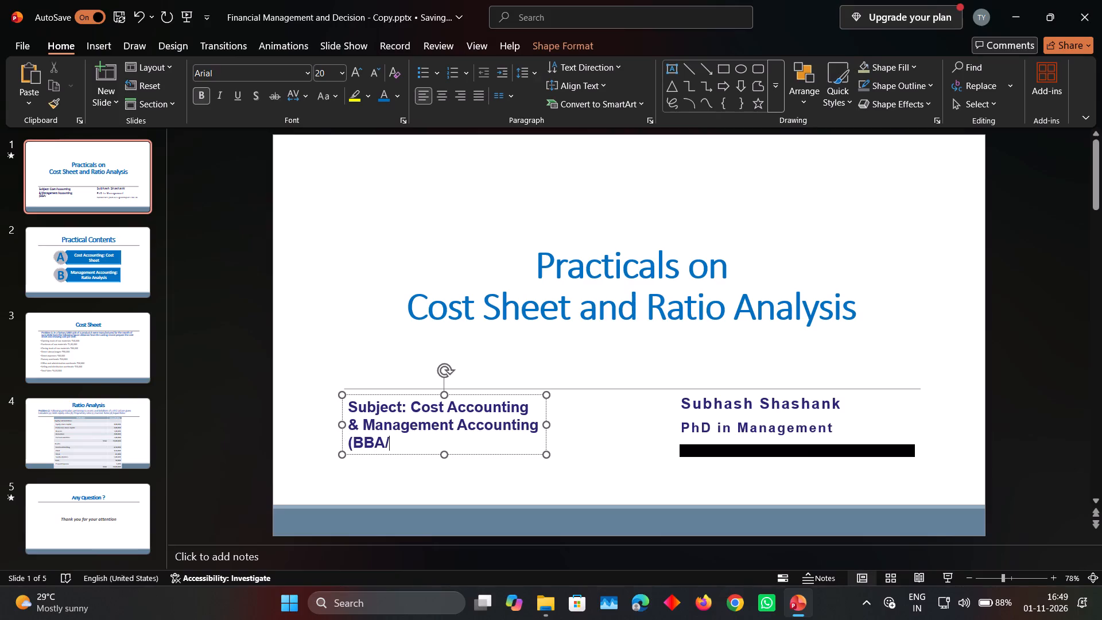
type("MBA")
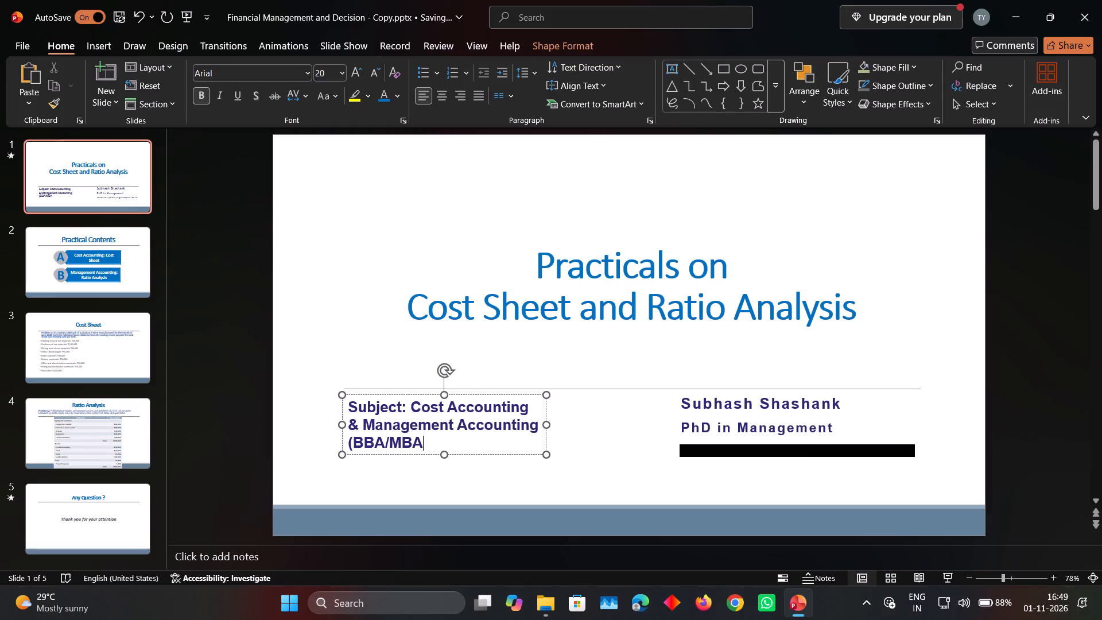
key("shift+parenright")
left_click(351, 278)
Place the text cursor before "(BBA/MBA)" in the title slide's subject text for editing.
left_click(348, 436)
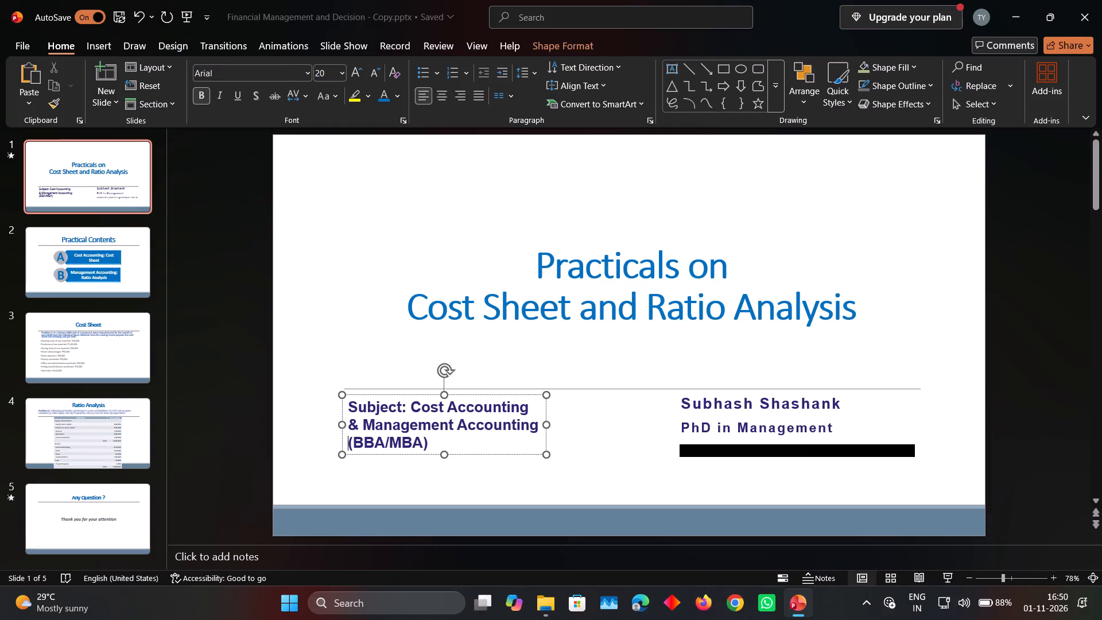
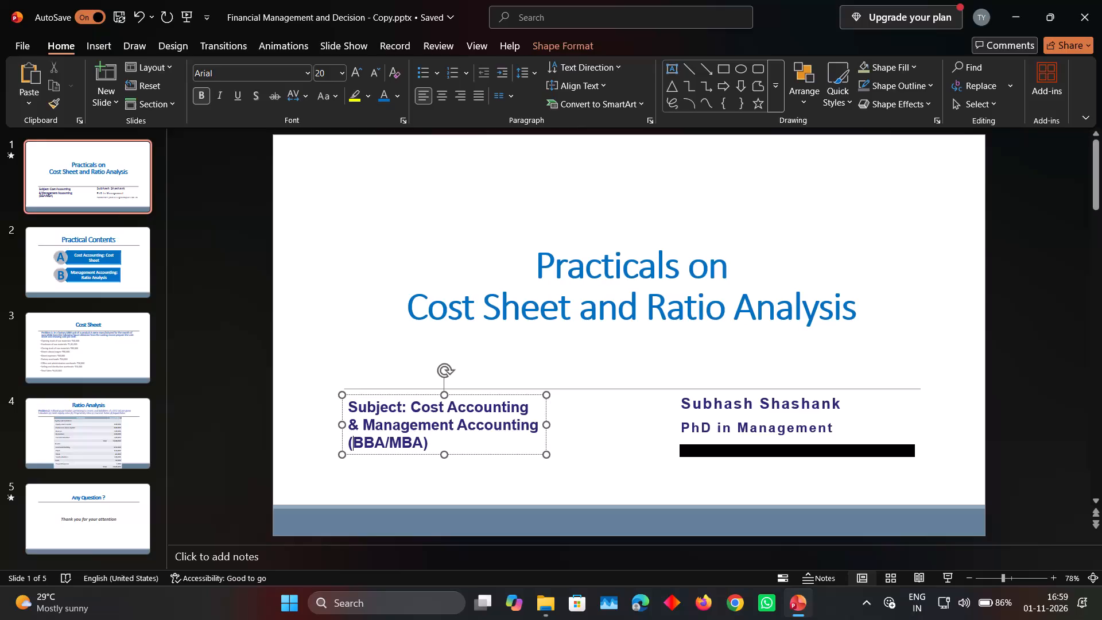
Replace the opening parenthesis before "BBA/MBA)" with "Stream" in the title slide's subject text.
key("BackSpace")
type("Stream")
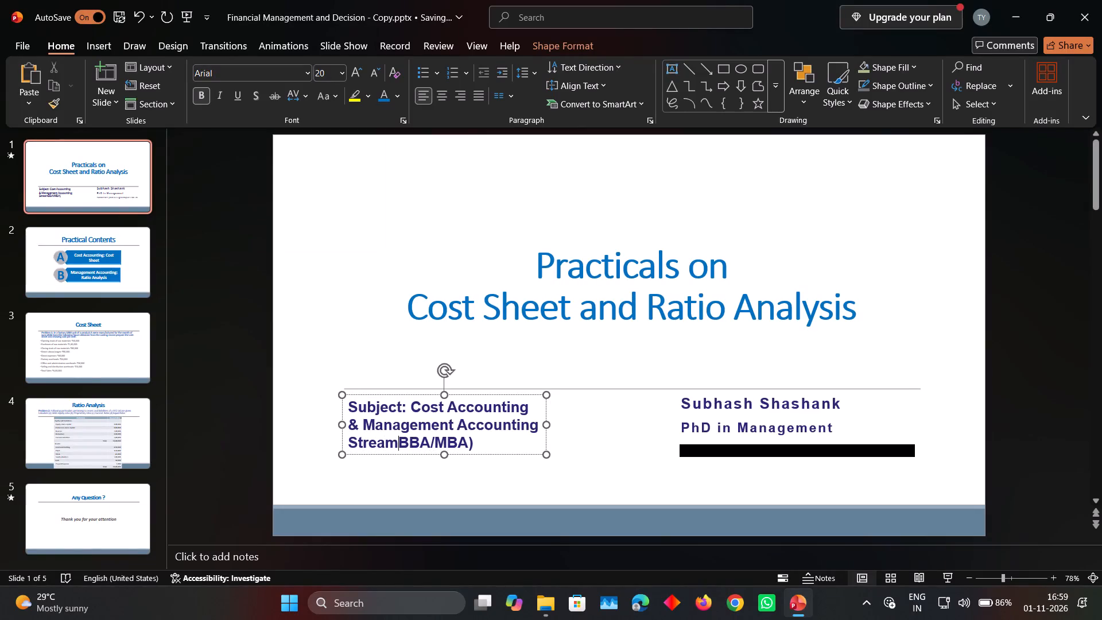
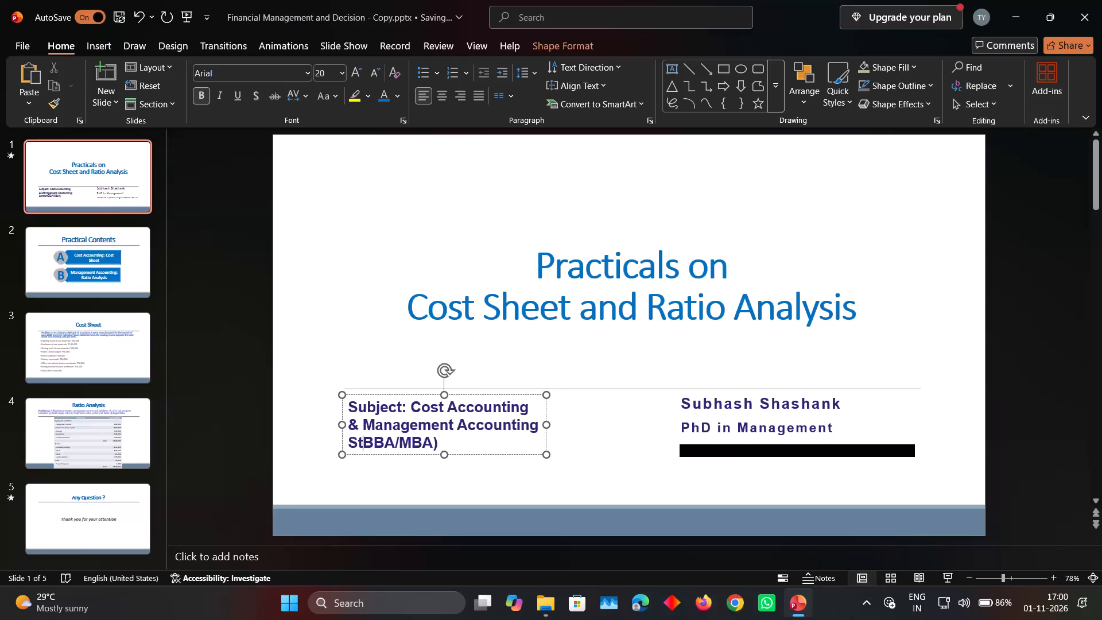
Delete the "St" before "BBA/MBA)" in the title slide's subject text.
key("BackSpace")
key("BackSpace")
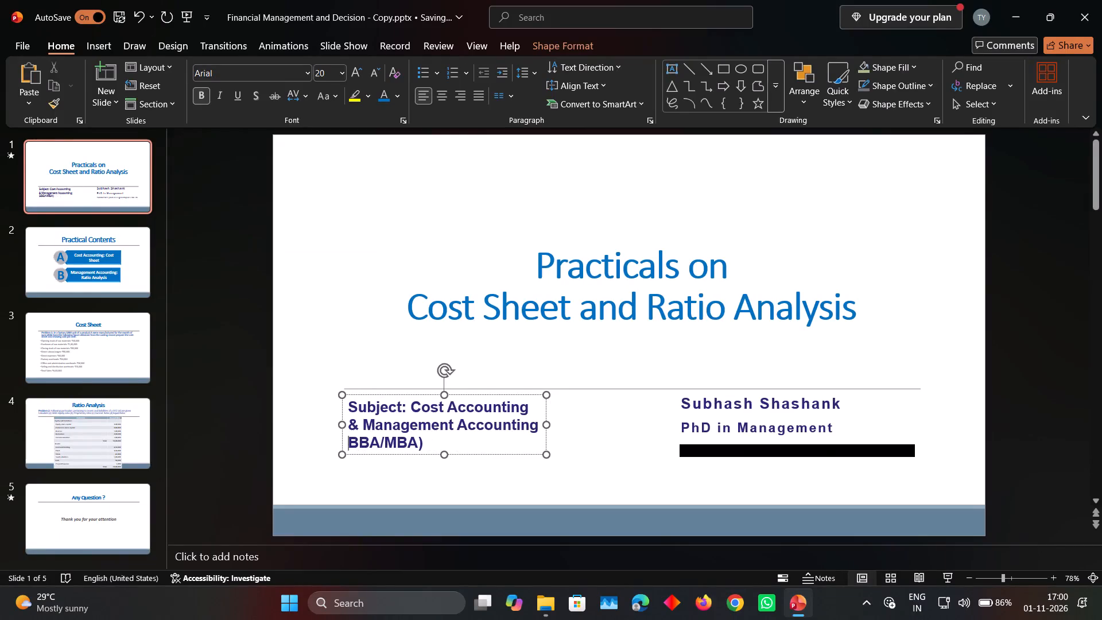